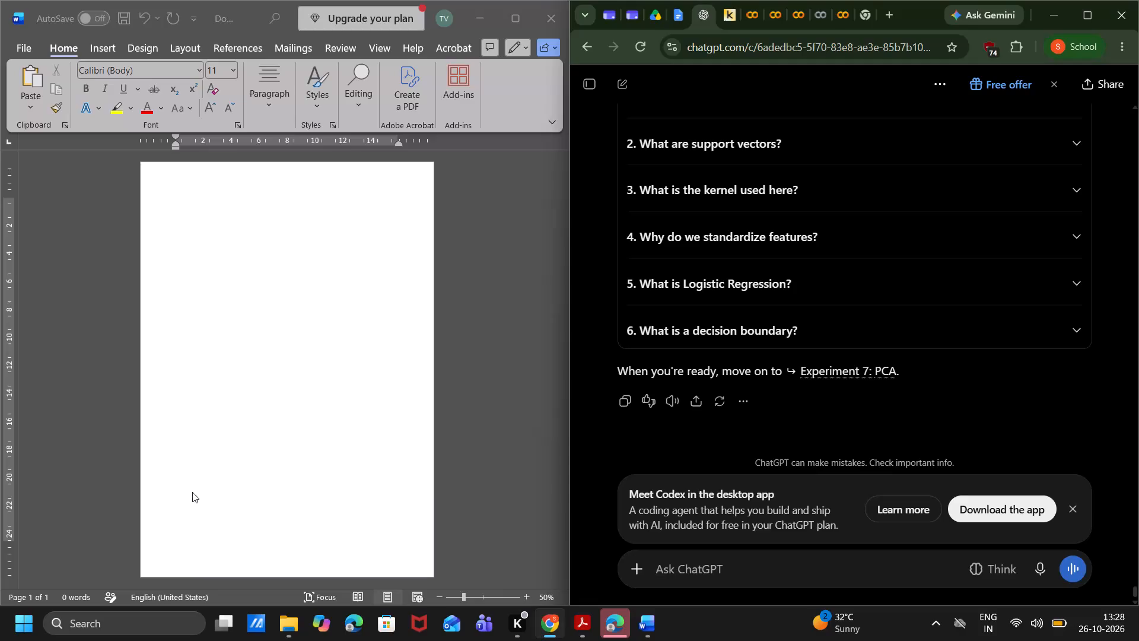
# Switch to the file manager and open "Distributed Collaborative Code Editor 1 .docx" from the recent files in a maximized window.
pyautogui.click(1050, 7)
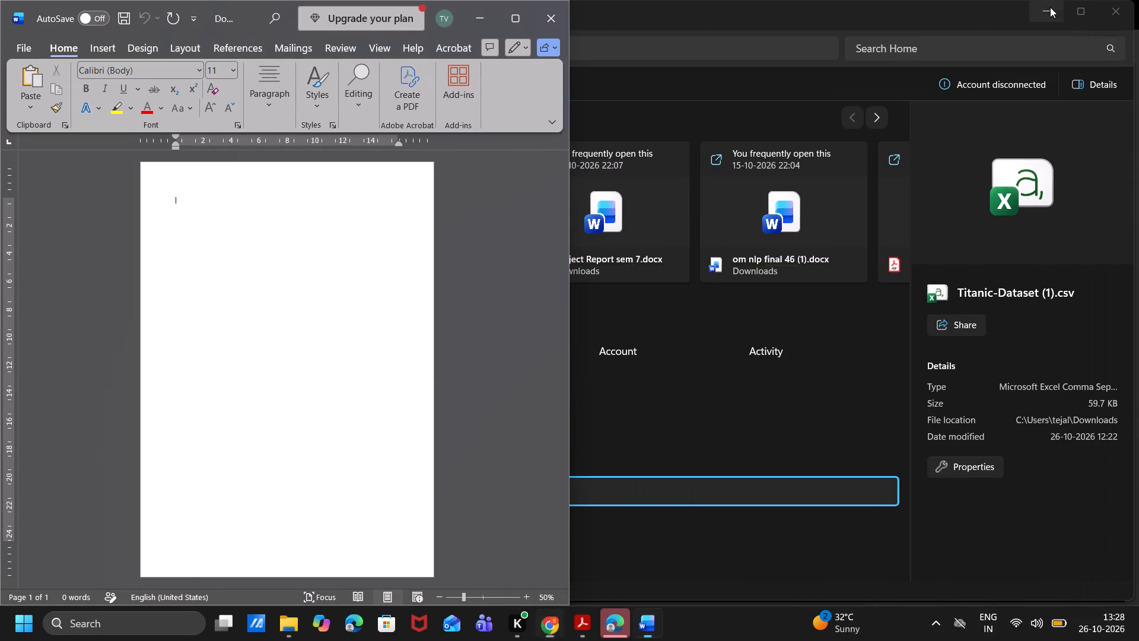
pyautogui.click(479, 12)
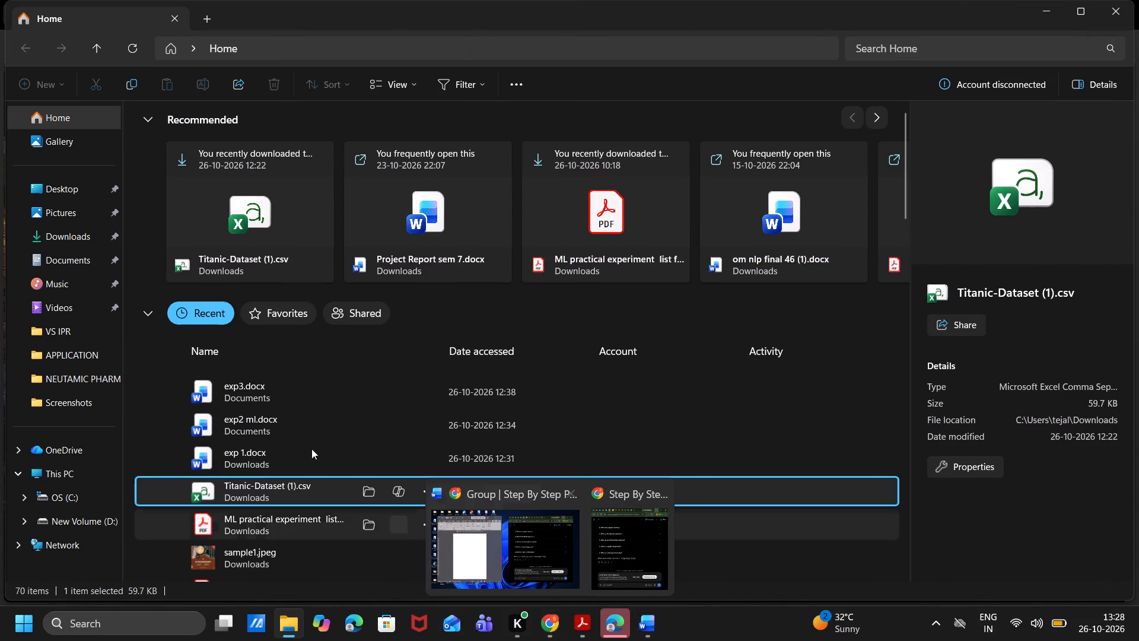
pyautogui.scroll(-3, 279, 420)
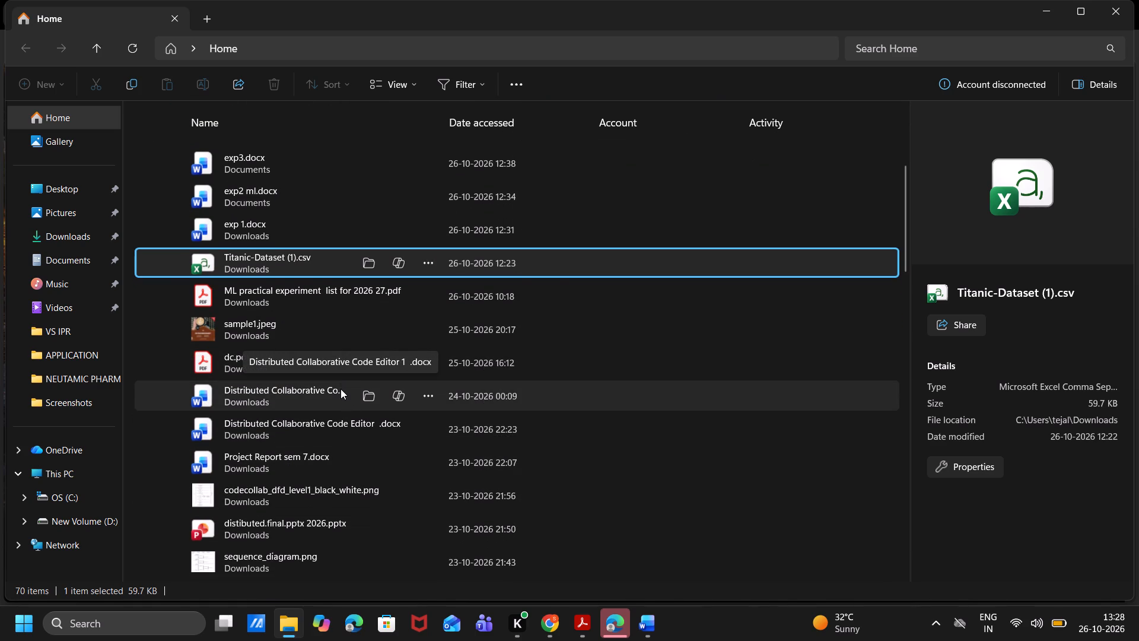
pyautogui.doubleClick(341, 389)
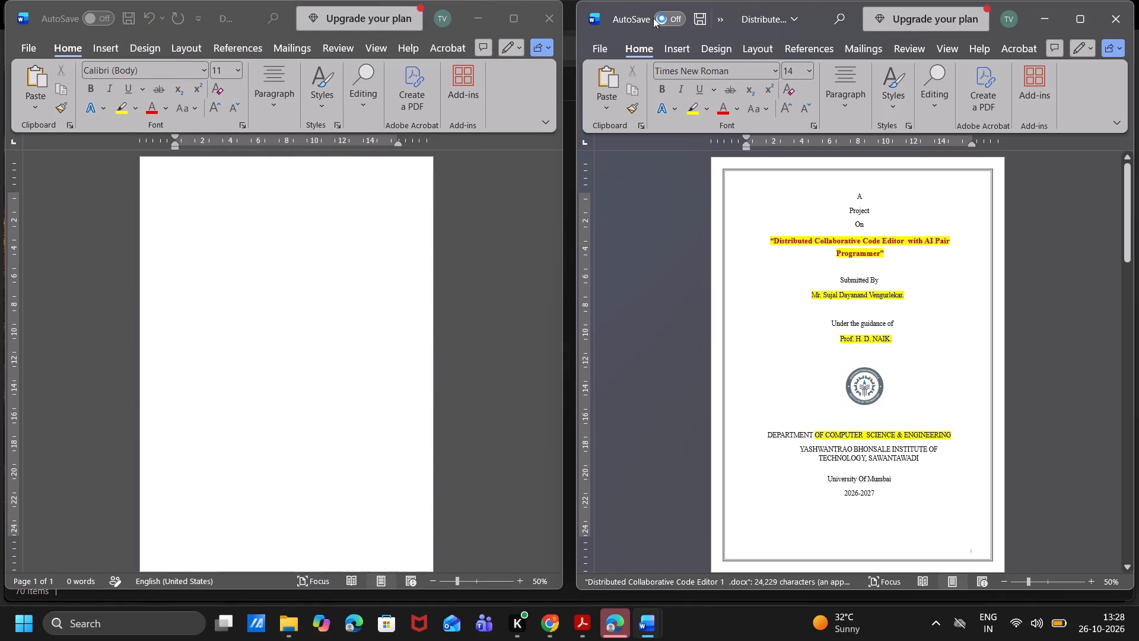
pyautogui.click(481, 15)
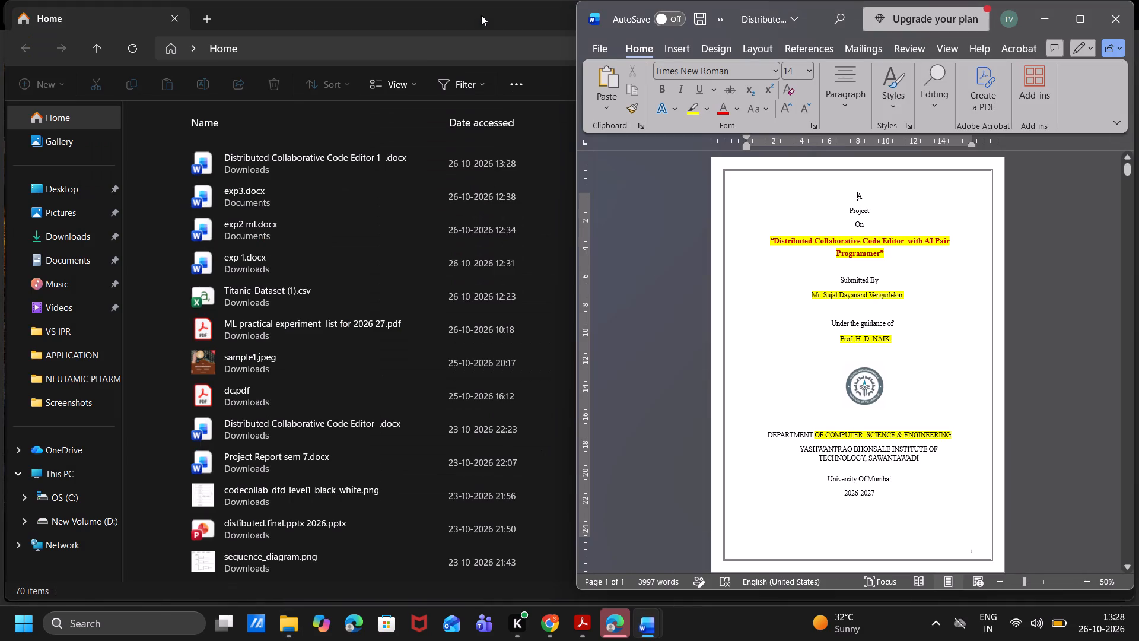
pyautogui.click(1084, 15)
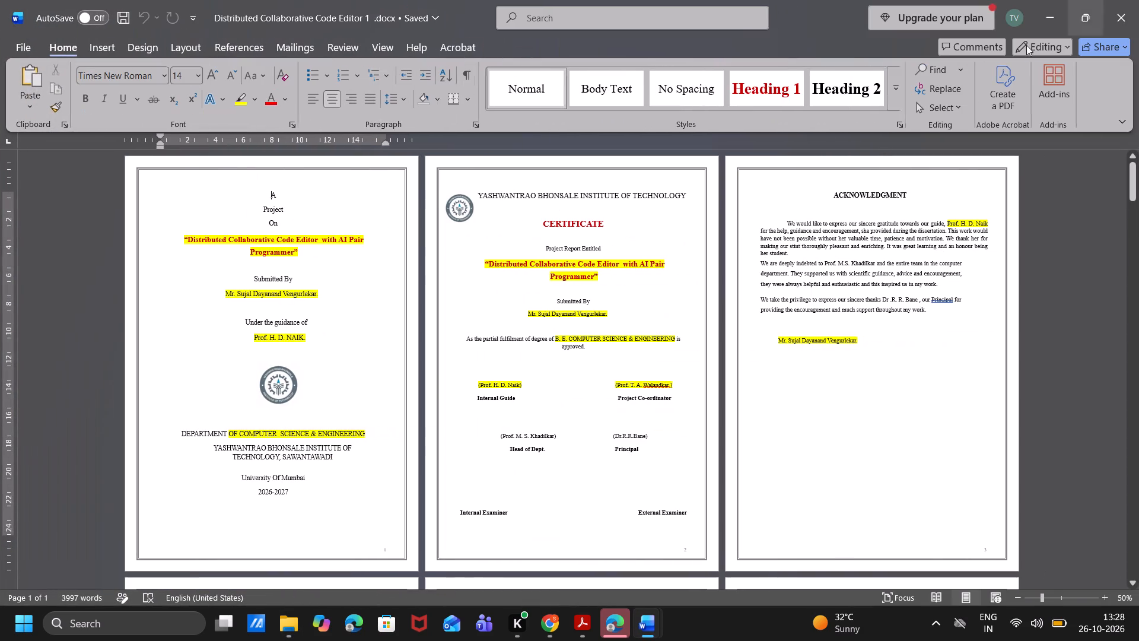
# Remove the yellow highlight from the two-line project title "Distributed Collaborative Code Editor with AI Pair Programmer" on the cover page.
pyautogui.doubleClick(358, 334)
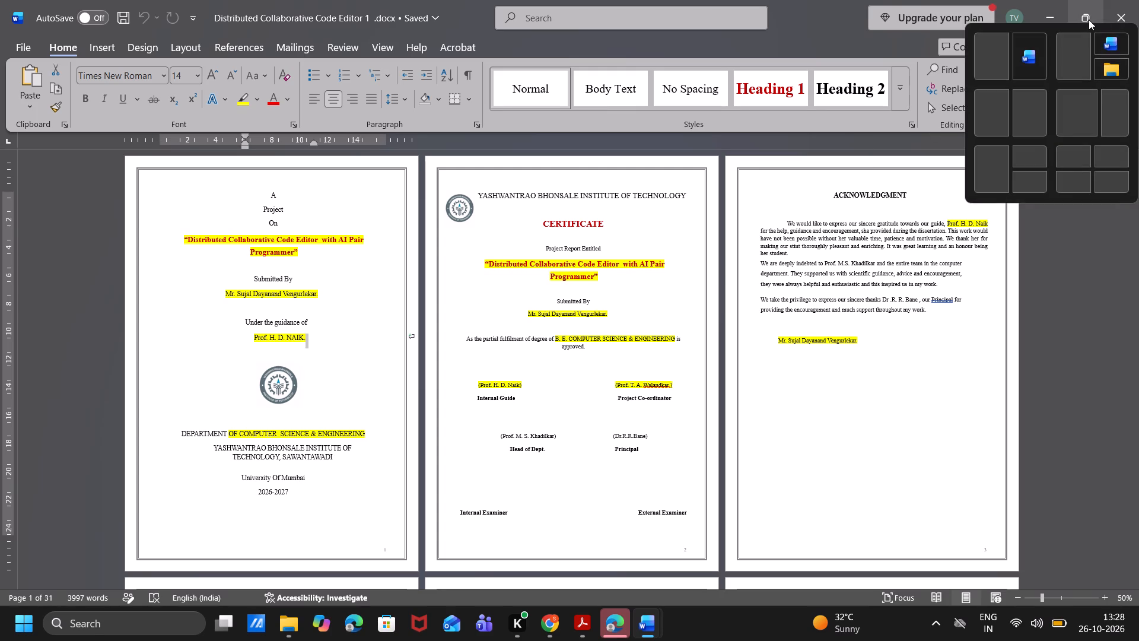
pyautogui.keyDown('ctrl'); pyautogui.scroll(4, 643, 375); pyautogui.keyUp('ctrl')
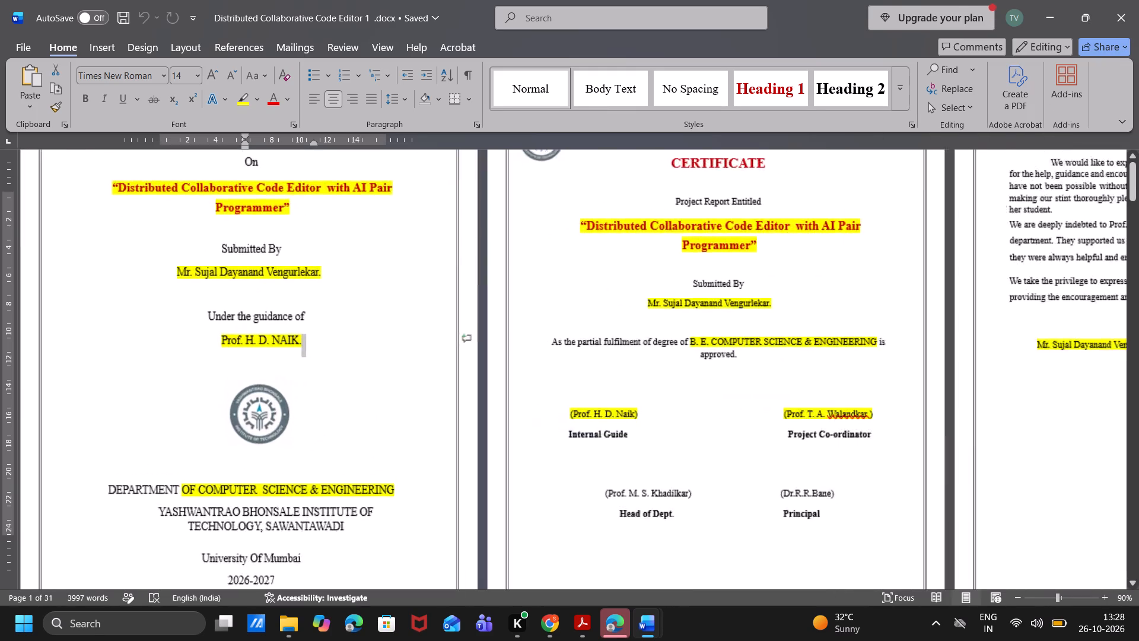
pyautogui.keyDown('ctrl'); pyautogui.scroll(2, 643, 375); pyautogui.keyUp('ctrl')
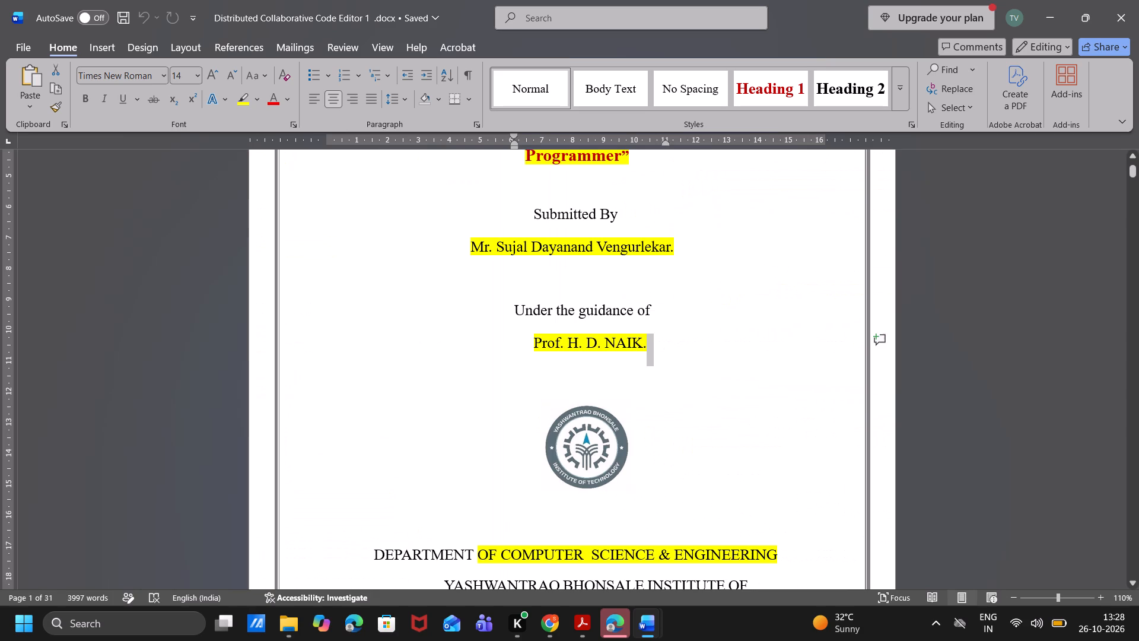
pyautogui.scroll(1, 643, 375)
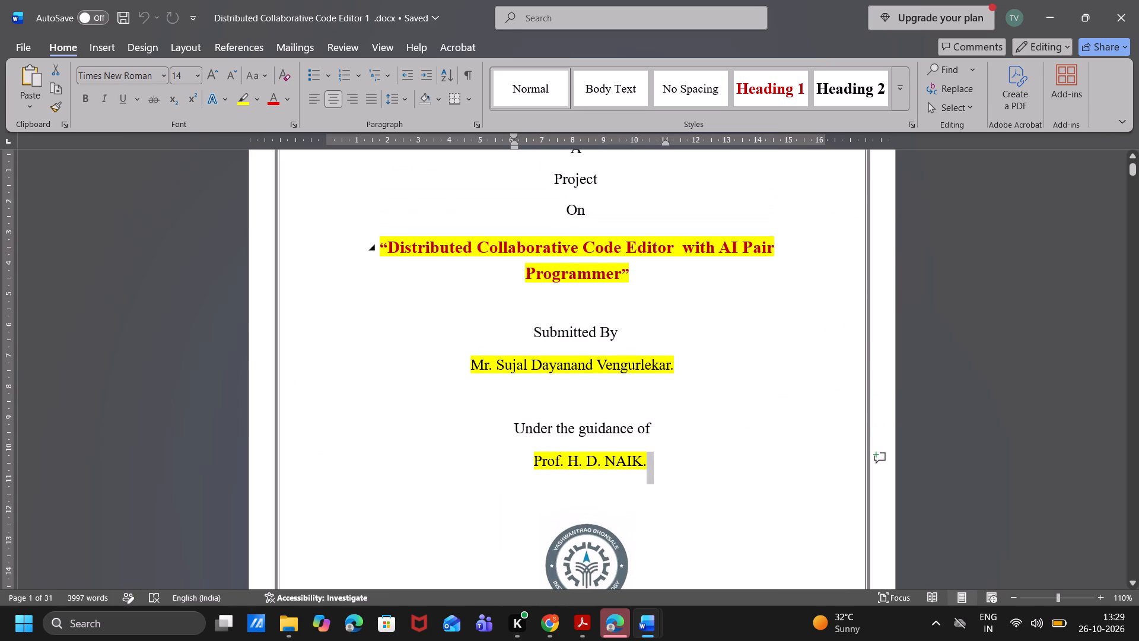
pyautogui.moveTo(379, 242); pyautogui.dragTo(623, 274)
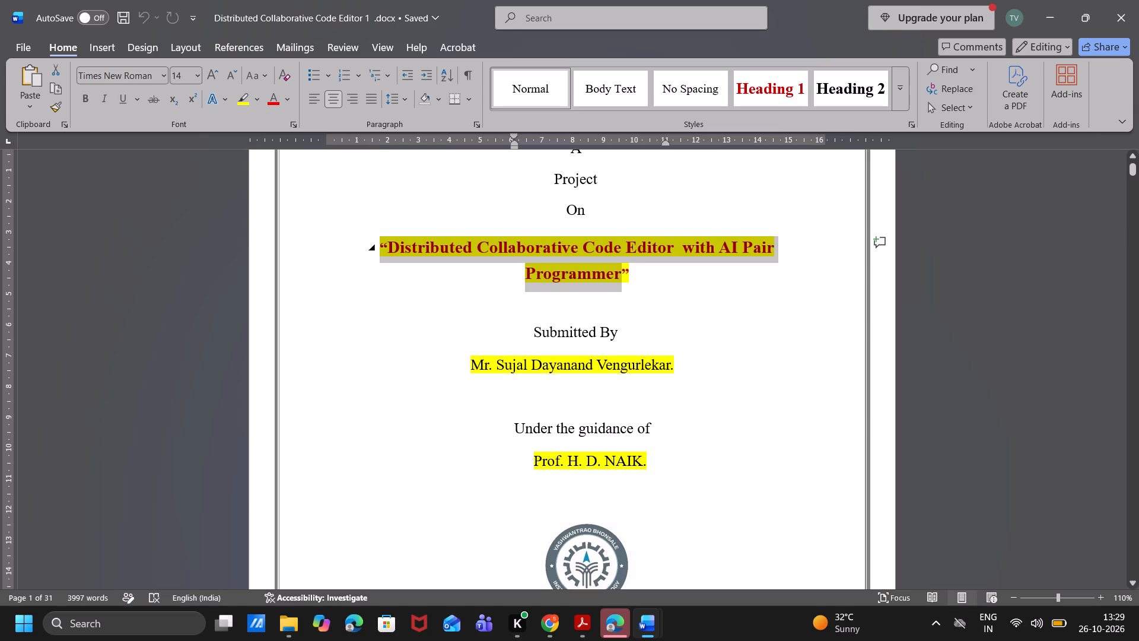
pyautogui.moveTo(623, 274); pyautogui.dragTo(631, 272)
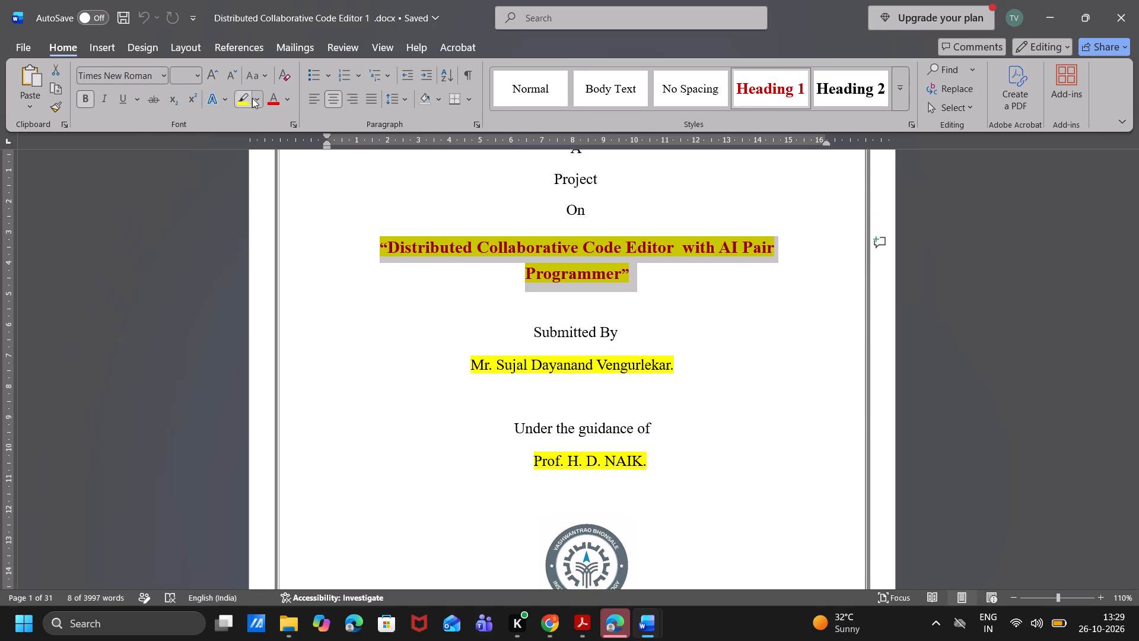
pyautogui.click(247, 101)
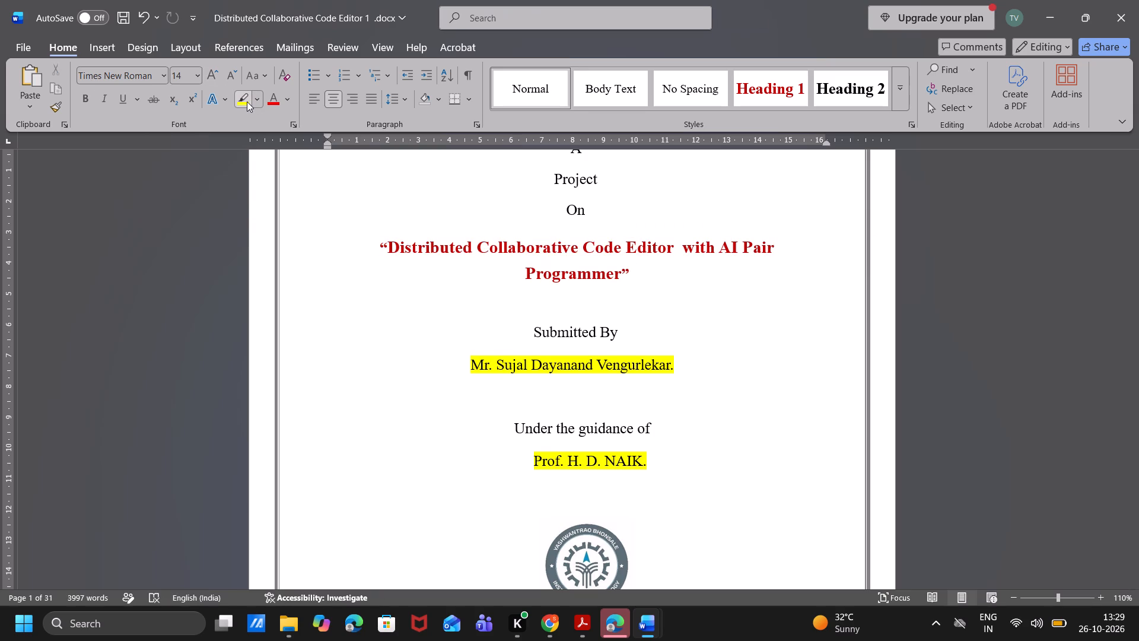
pyautogui.click(464, 415)
# Remove the yellow highlight from the student's name under "Submitted By" on the cover page.
pyautogui.moveTo(469, 364); pyautogui.dragTo(499, 369)
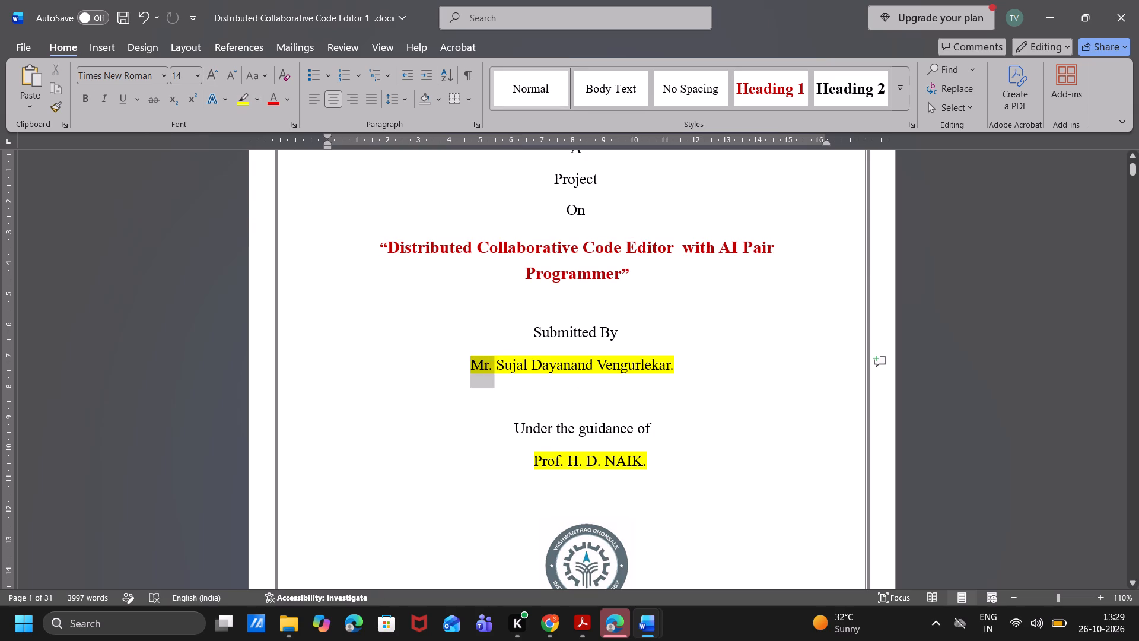
pyautogui.moveTo(499, 369); pyautogui.dragTo(659, 370)
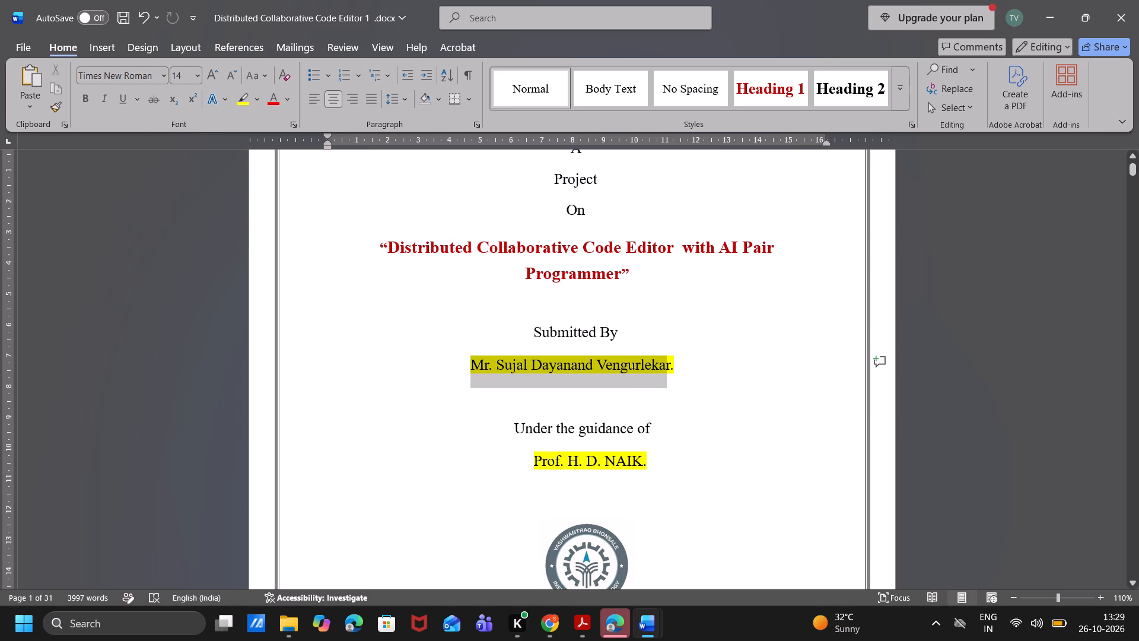
pyautogui.moveTo(659, 370); pyautogui.dragTo(662, 369)
pyautogui.moveTo(662, 369); pyautogui.dragTo(666, 368)
pyautogui.moveTo(666, 368); pyautogui.dragTo(672, 367)
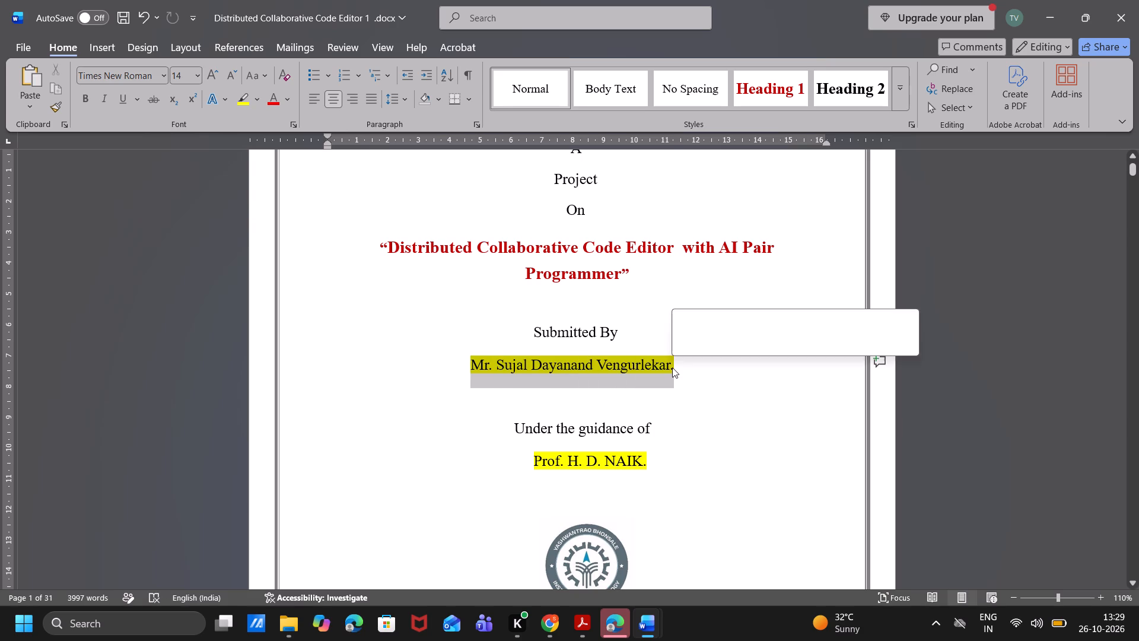
pyautogui.click(242, 103)
# Remove the yellow highlight from the professor's name under "Under the guidance of" on the cover page.
pyautogui.scroll(-1, 409, 298)
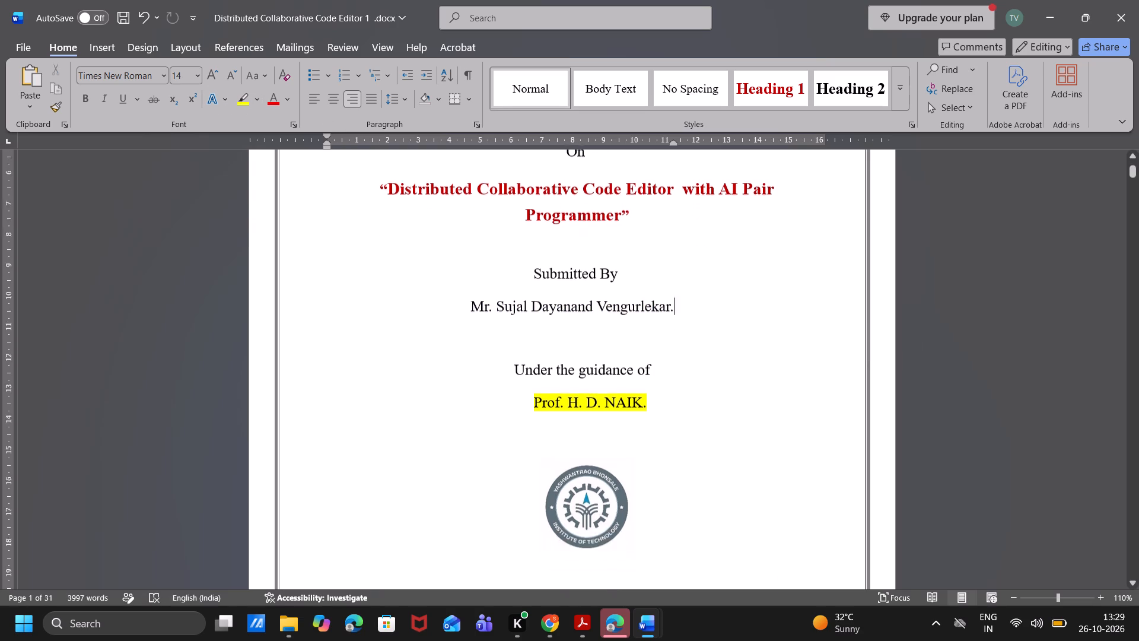
pyautogui.scroll(-1, 409, 298)
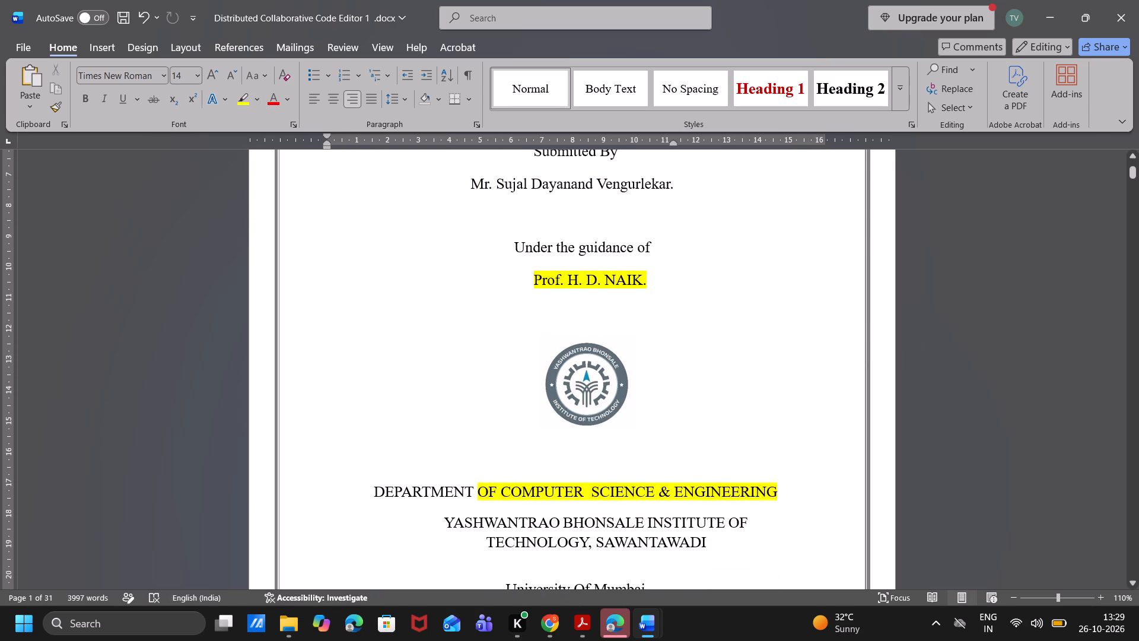
pyautogui.moveTo(536, 279); pyautogui.dragTo(645, 279)
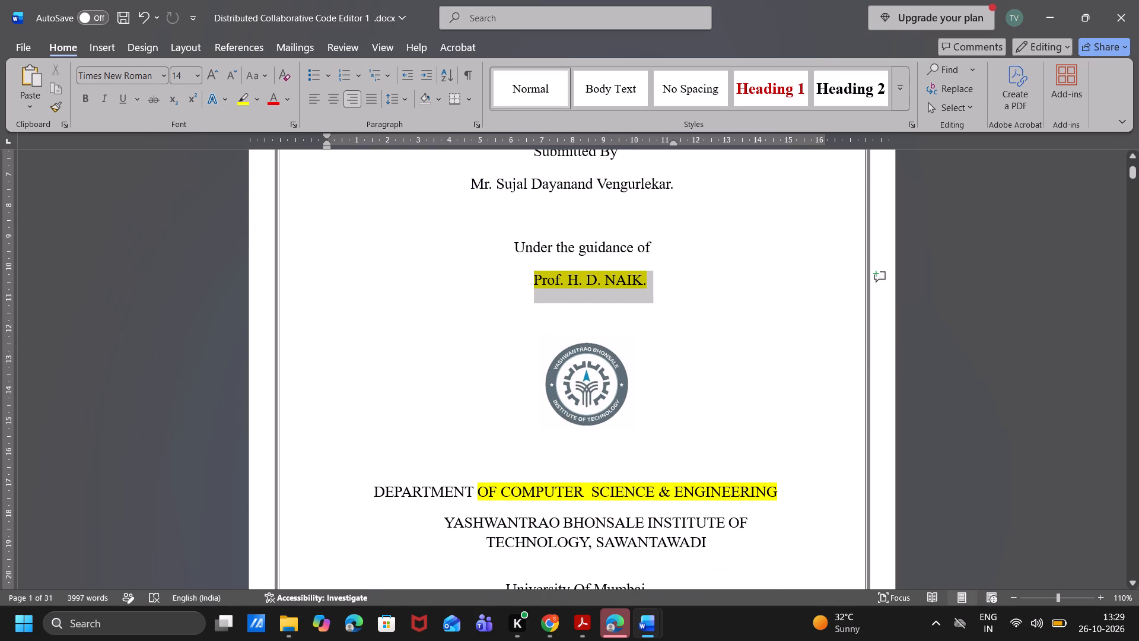
pyautogui.moveTo(645, 279); pyautogui.dragTo(642, 278)
pyautogui.moveTo(642, 278); pyautogui.dragTo(645, 279)
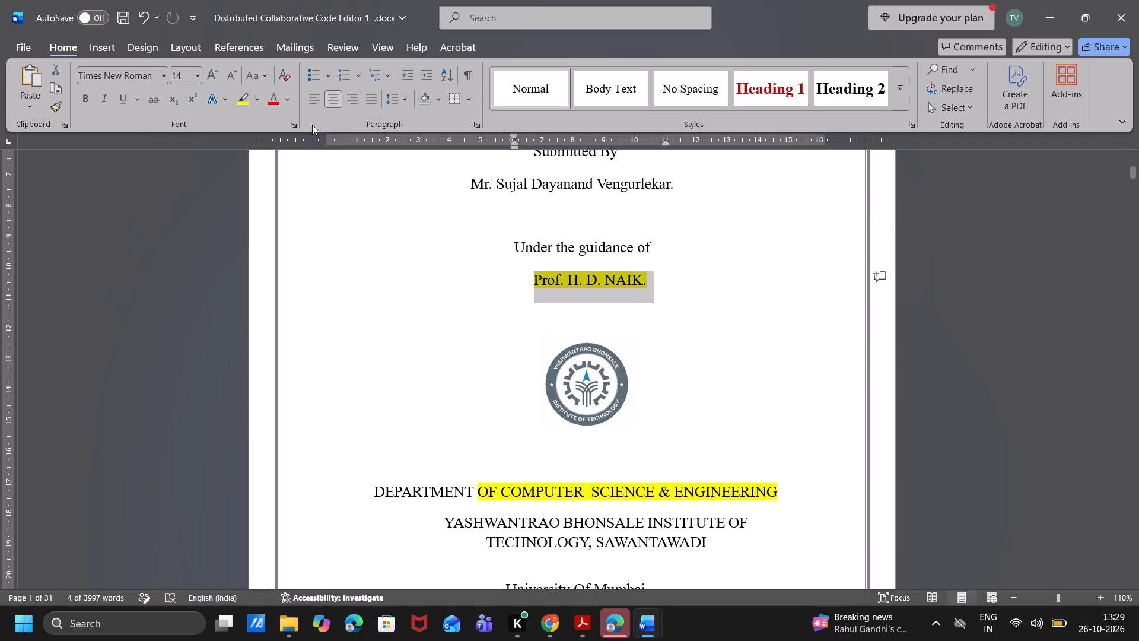
pyautogui.click(241, 101)
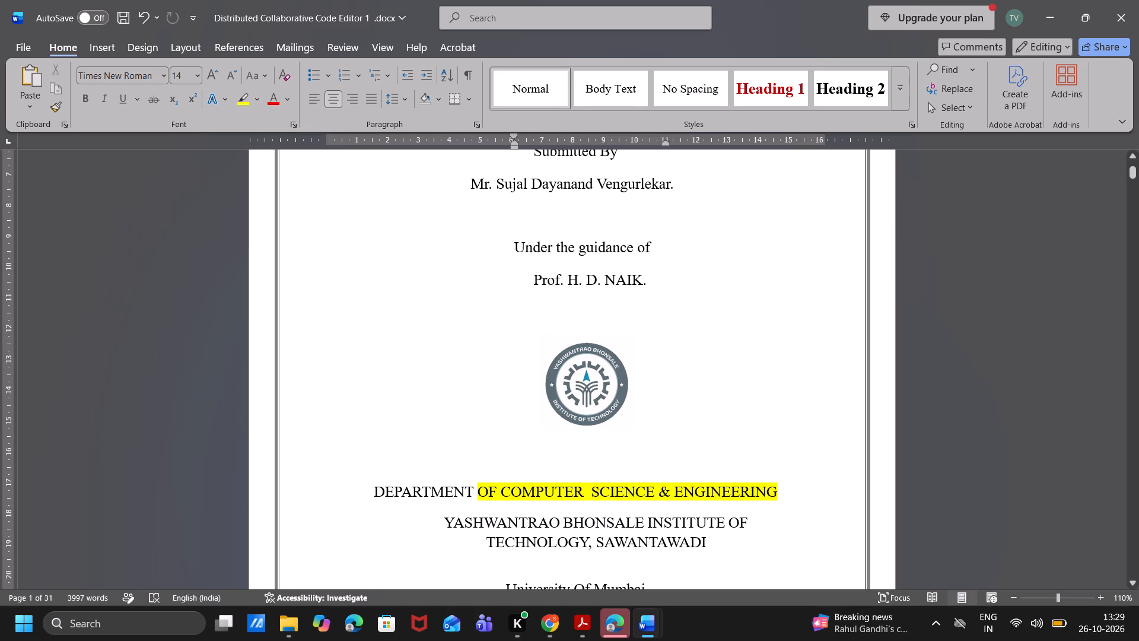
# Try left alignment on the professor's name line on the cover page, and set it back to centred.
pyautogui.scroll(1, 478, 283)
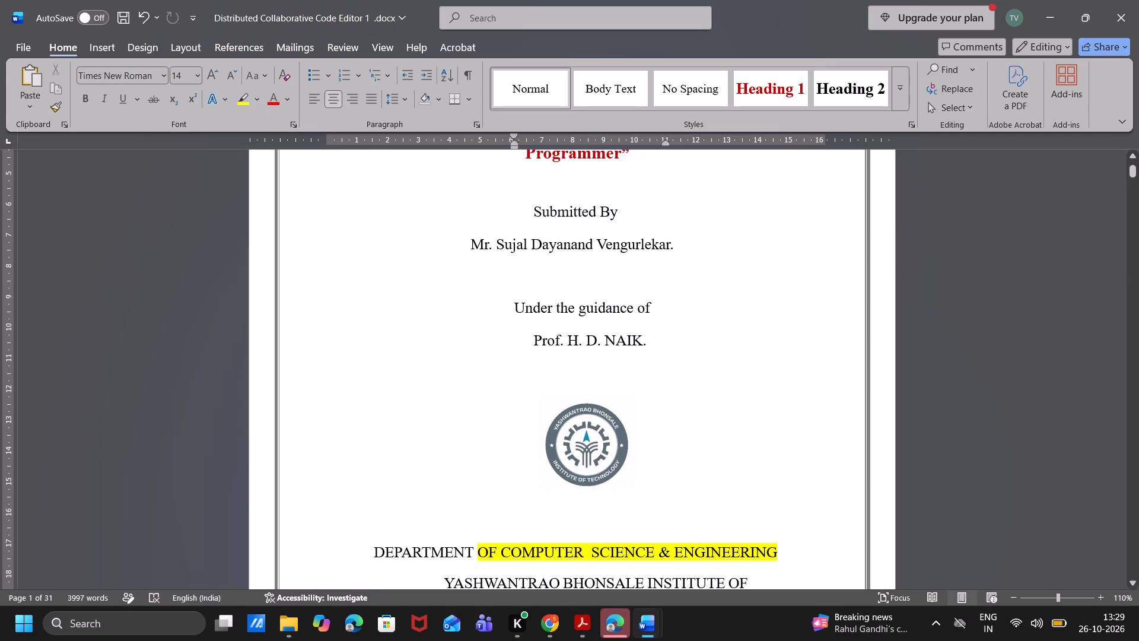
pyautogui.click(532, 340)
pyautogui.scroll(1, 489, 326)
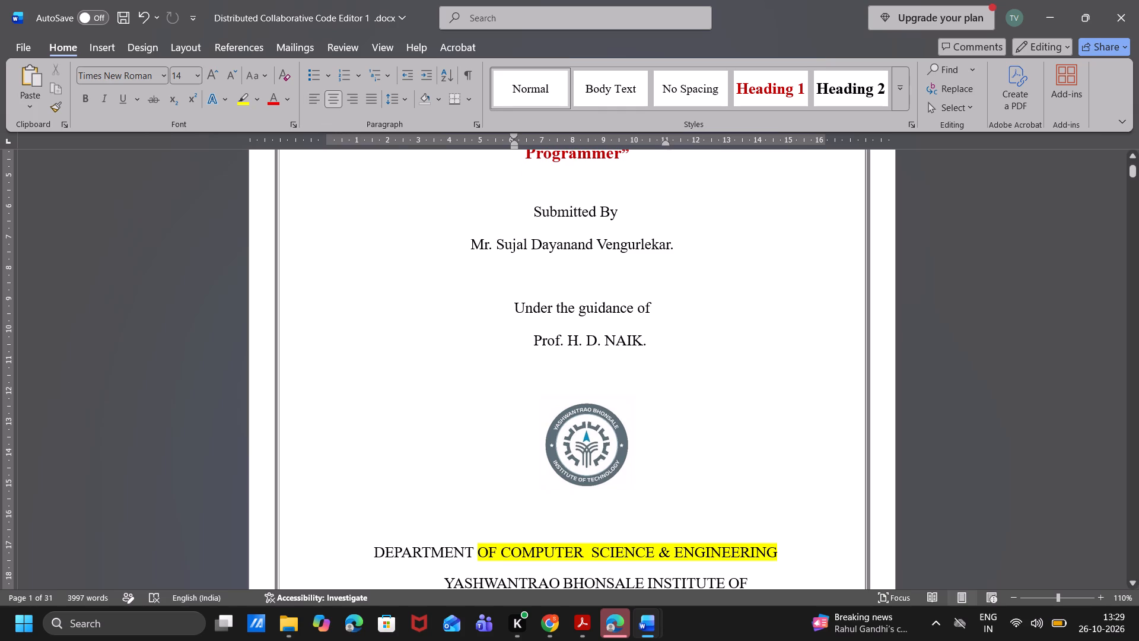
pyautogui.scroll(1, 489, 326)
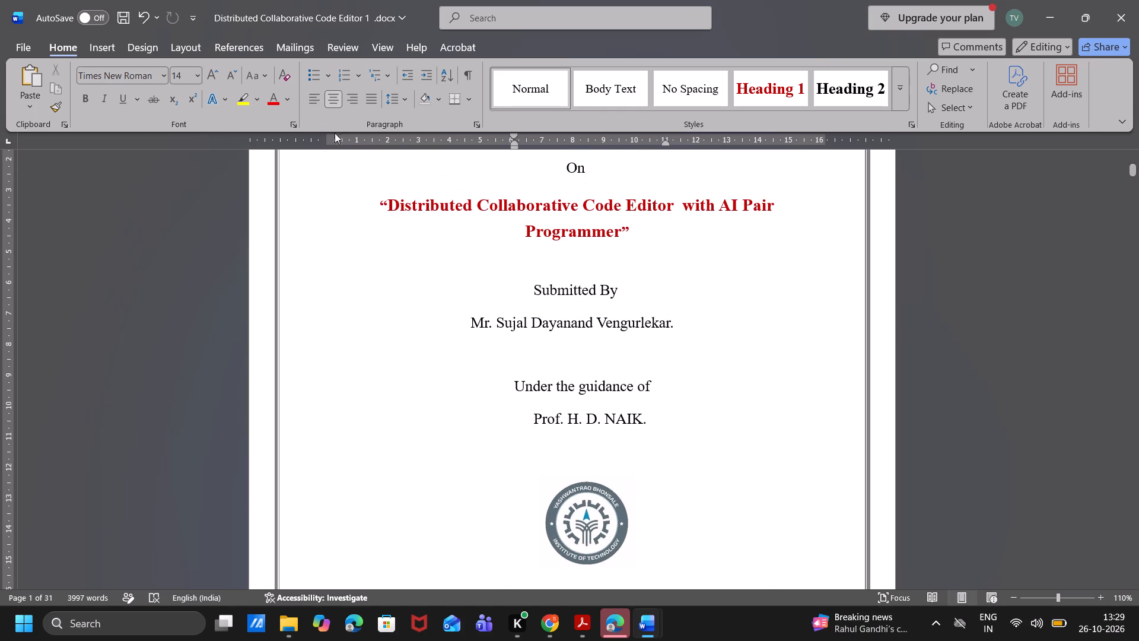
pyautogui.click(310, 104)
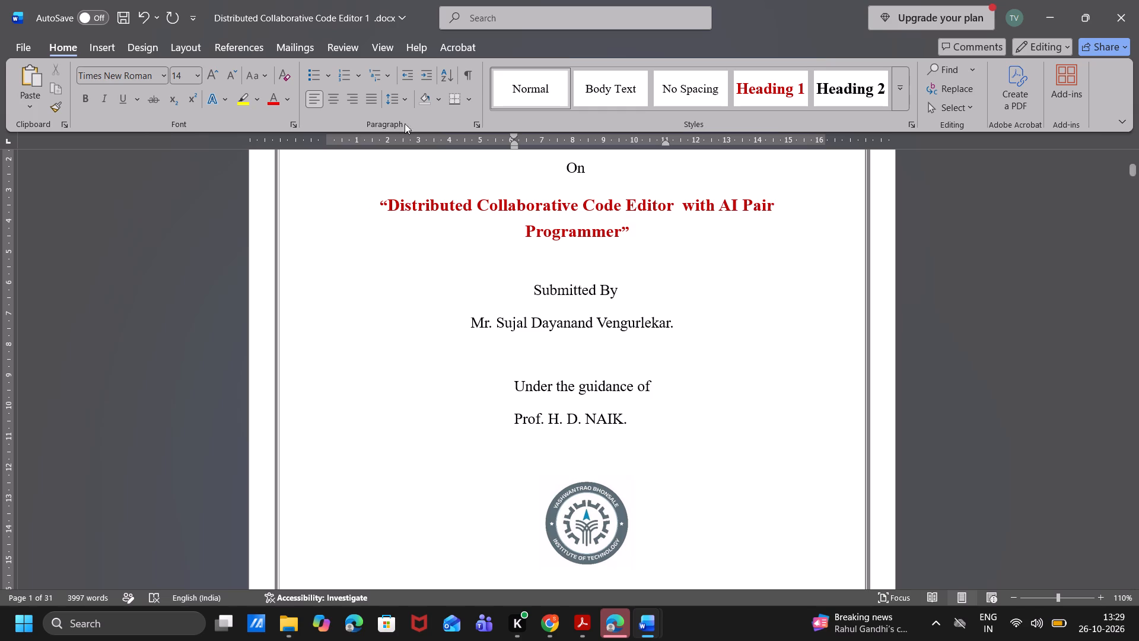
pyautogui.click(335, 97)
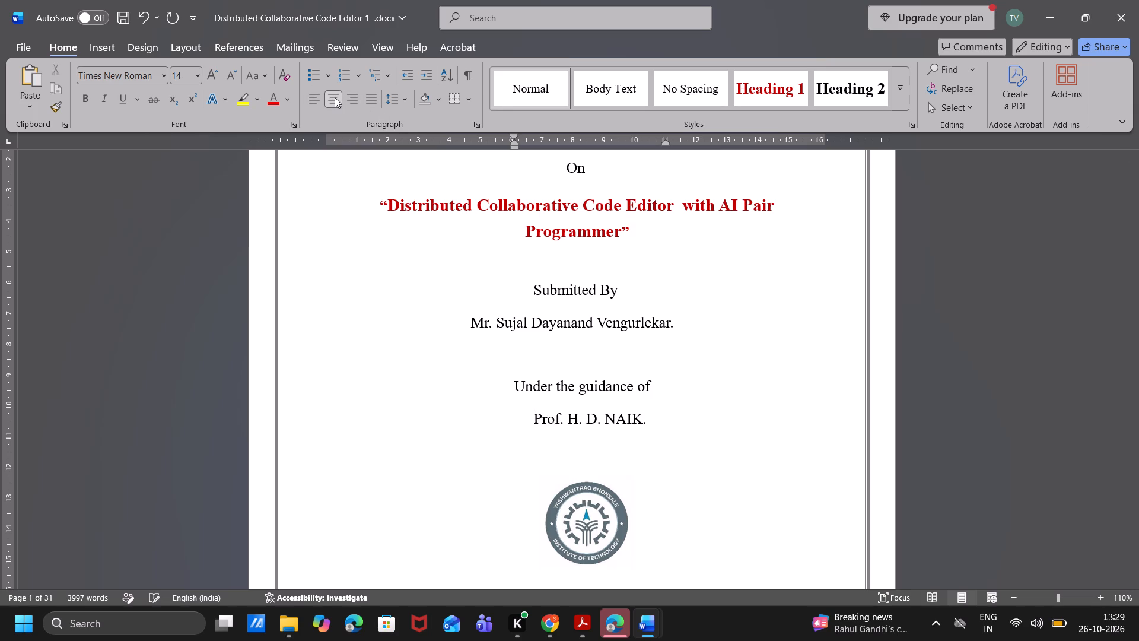
# Centre the "Under the guidance of" line on the cover page.
pyautogui.click(514, 386)
pyautogui.moveTo(673, 387); pyautogui.dragTo(588, 366)
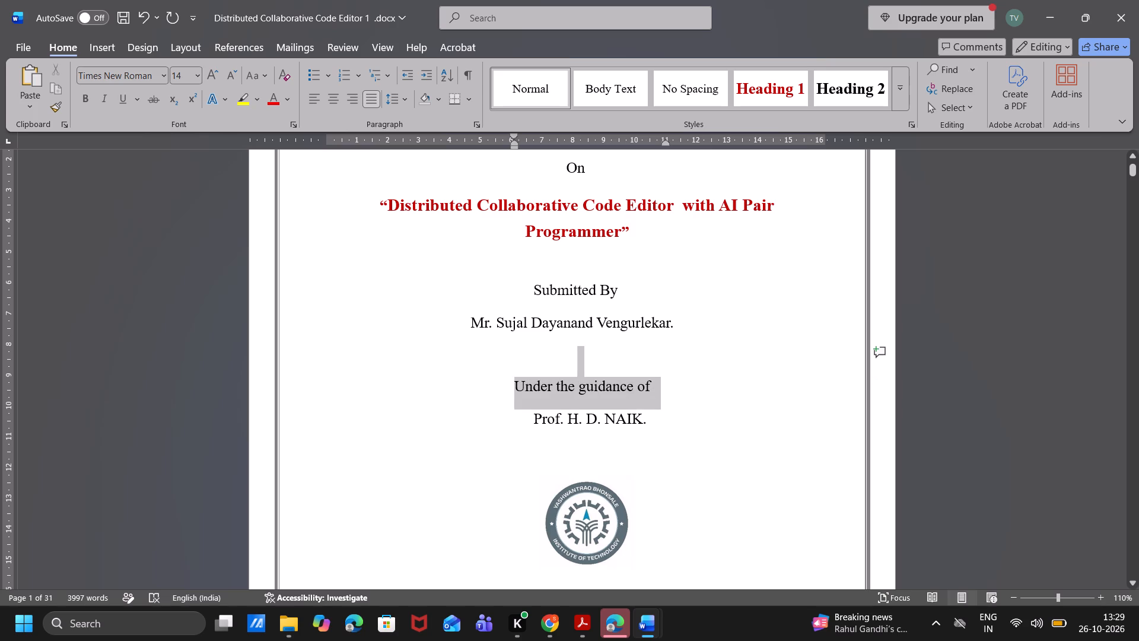
pyautogui.moveTo(588, 366); pyautogui.dragTo(515, 388)
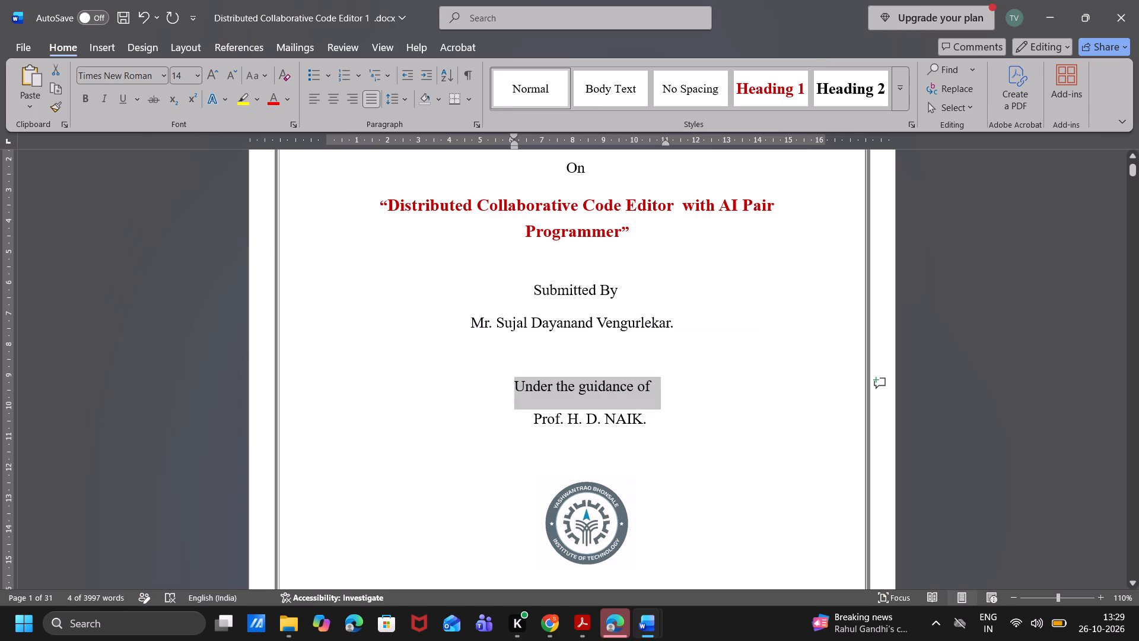
pyautogui.click(332, 104)
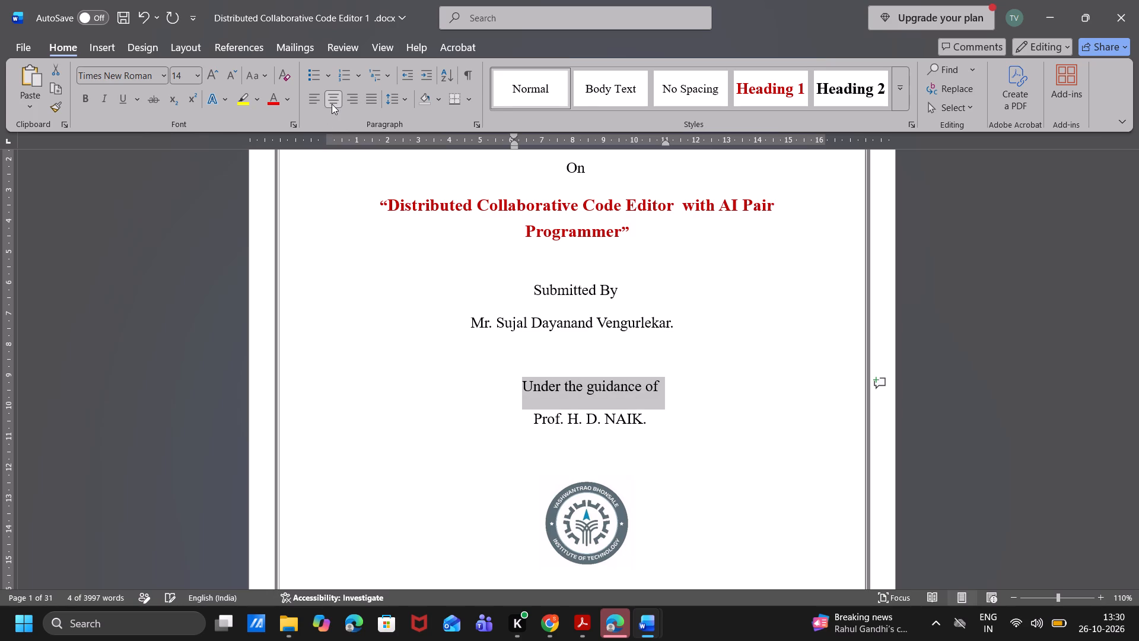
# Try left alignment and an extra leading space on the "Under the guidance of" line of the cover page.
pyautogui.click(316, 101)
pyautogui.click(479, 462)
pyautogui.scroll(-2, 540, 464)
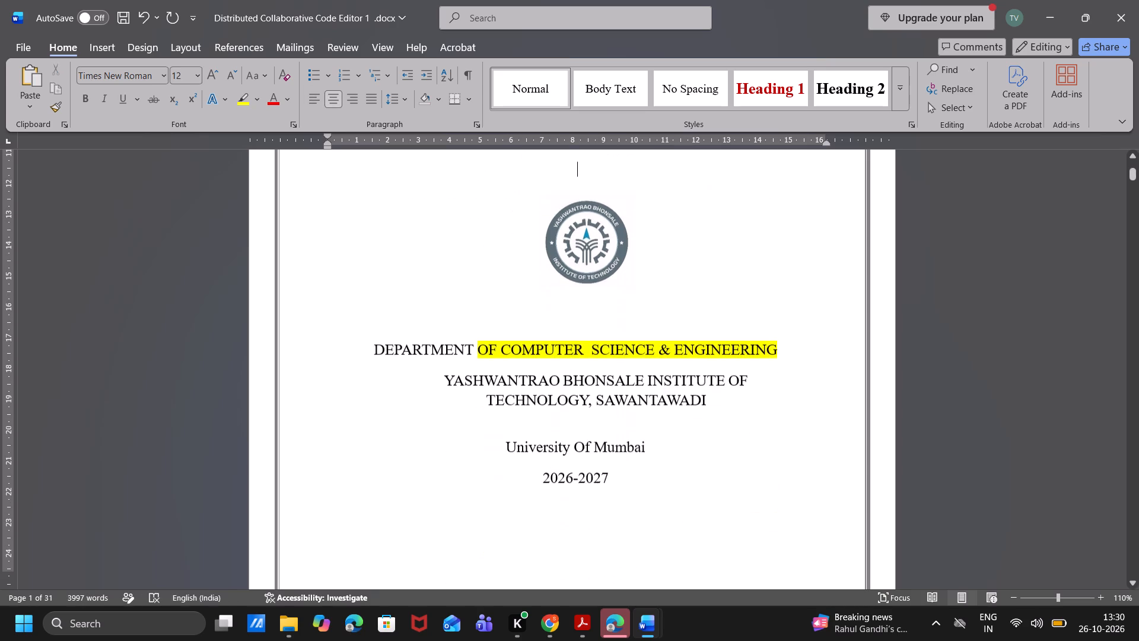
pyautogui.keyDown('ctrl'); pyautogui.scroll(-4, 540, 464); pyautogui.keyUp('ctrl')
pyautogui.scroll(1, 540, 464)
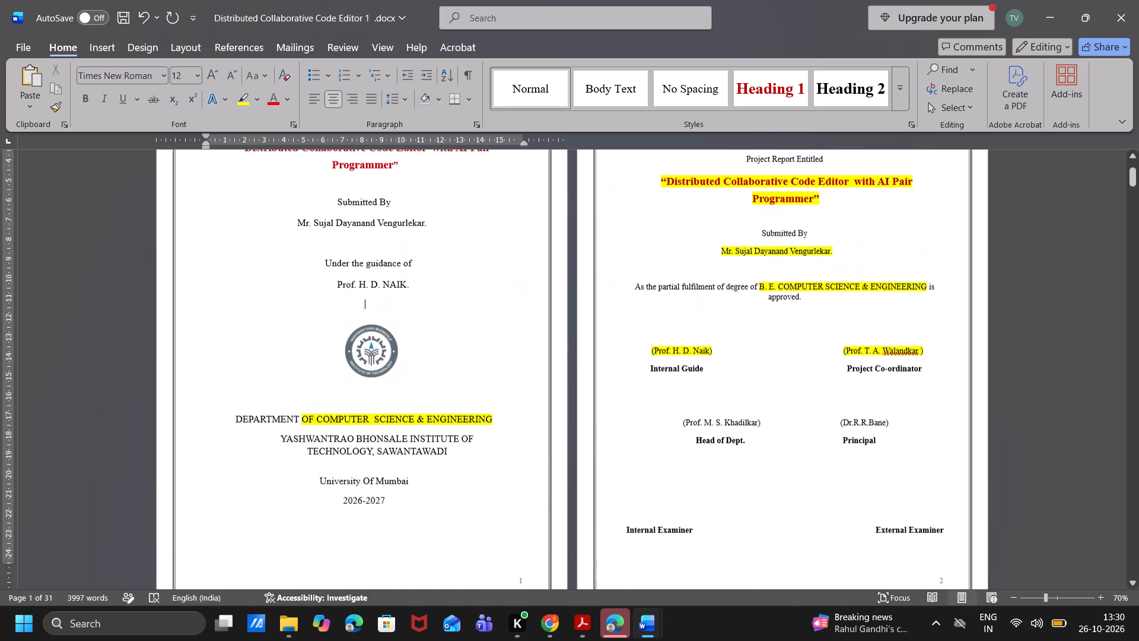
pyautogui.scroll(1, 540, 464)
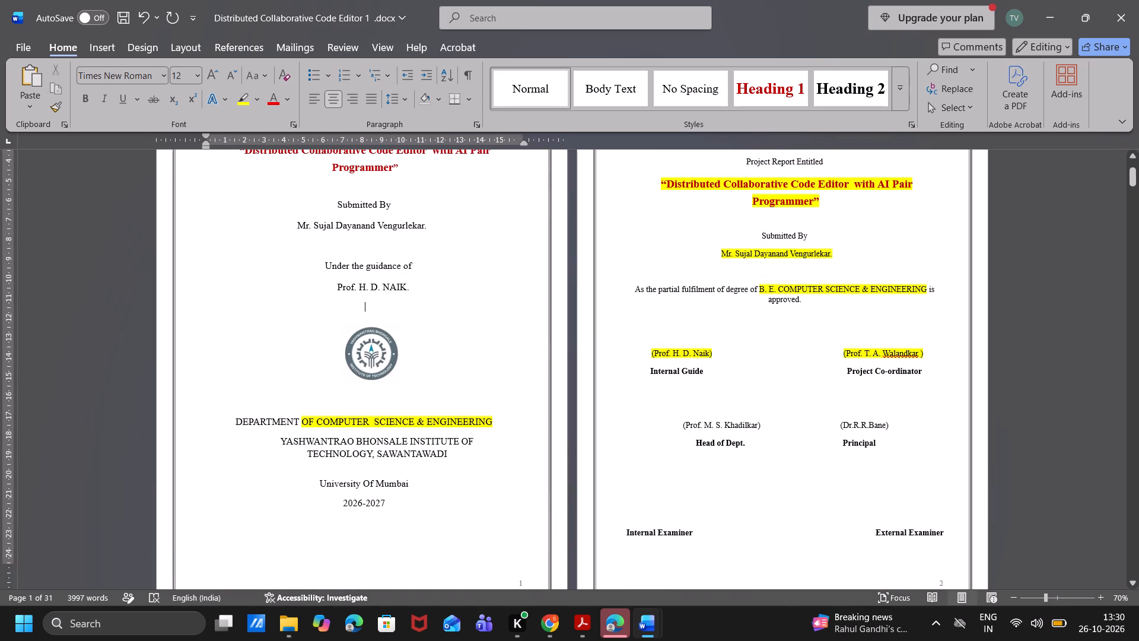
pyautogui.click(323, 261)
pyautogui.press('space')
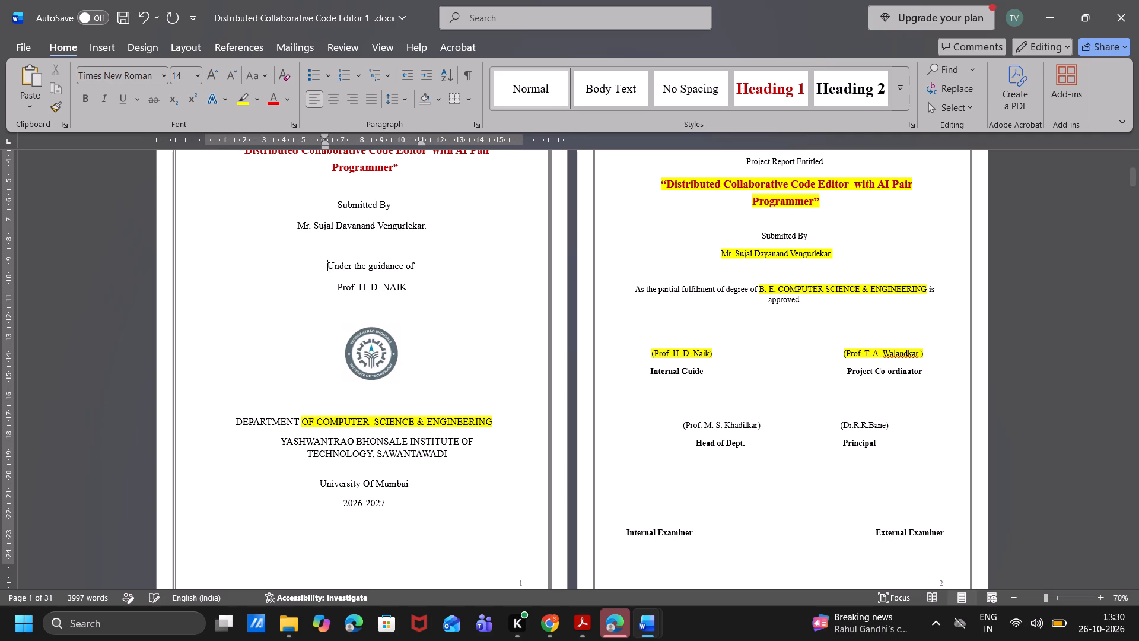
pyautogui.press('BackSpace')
# Shift the professor's name on the cover page slightly left, replacing its centring with three leading spaces.
pyautogui.click(337, 285)
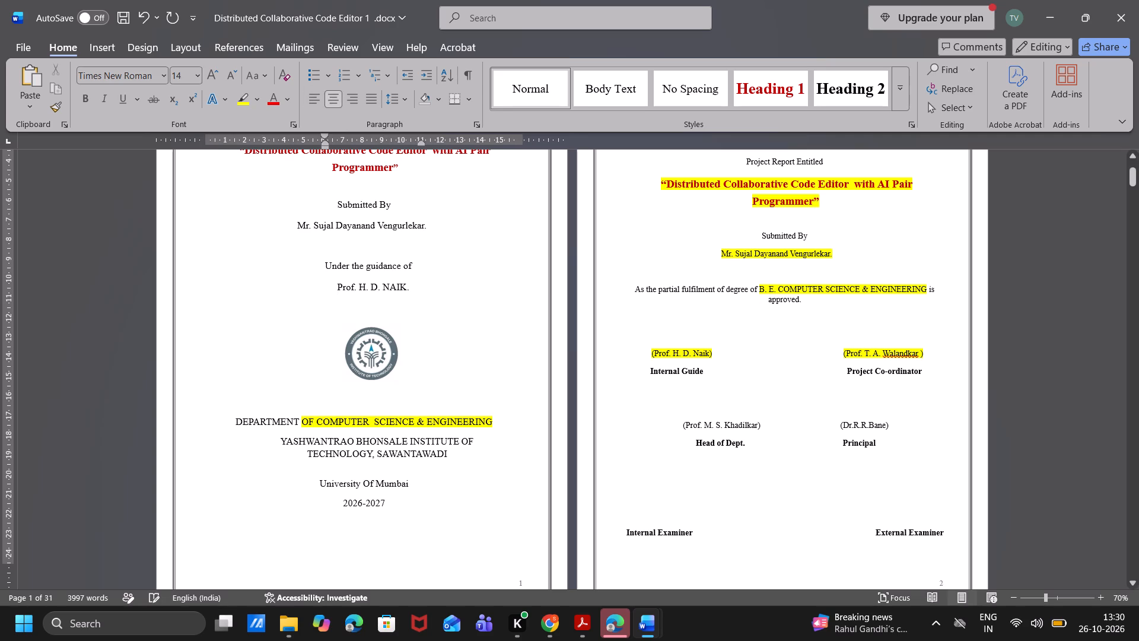
pyautogui.press('BackSpace')
pyautogui.press('space')
pyautogui.press('space')
pyautogui.press('space')
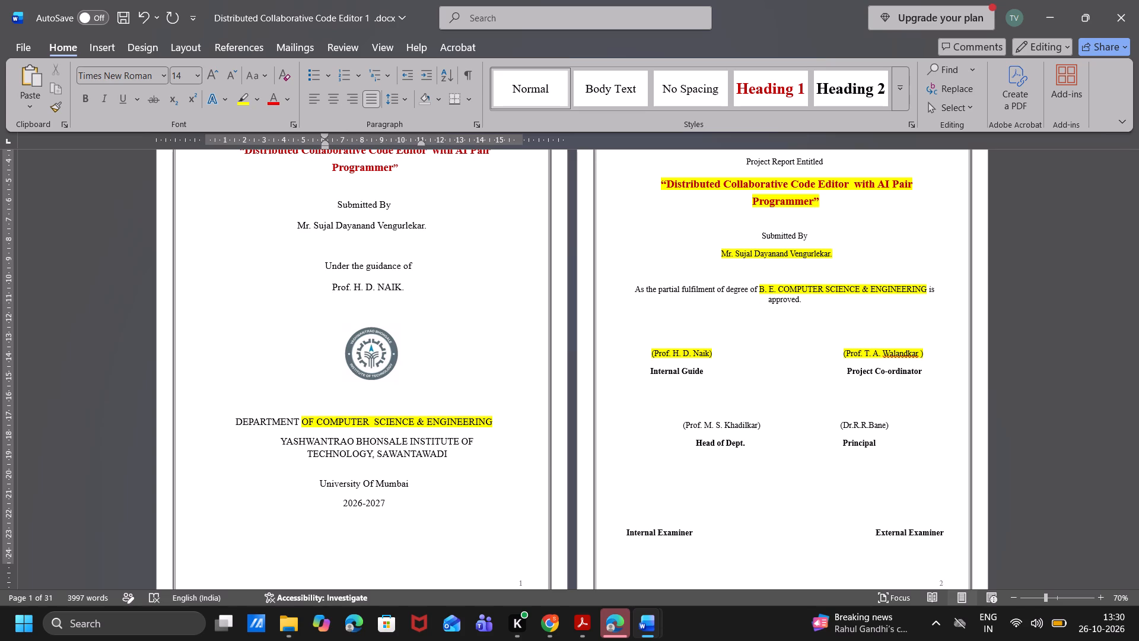
# Remove the left indent from the "Under the guidance of" line on the cover page.
pyautogui.click(322, 259)
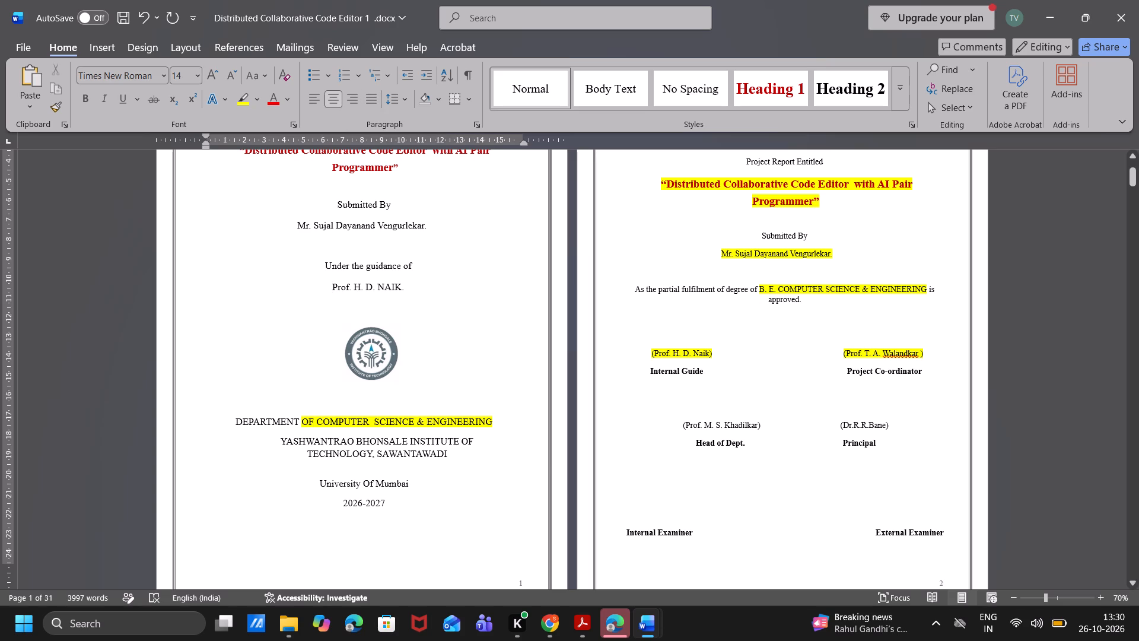
pyautogui.click(324, 262)
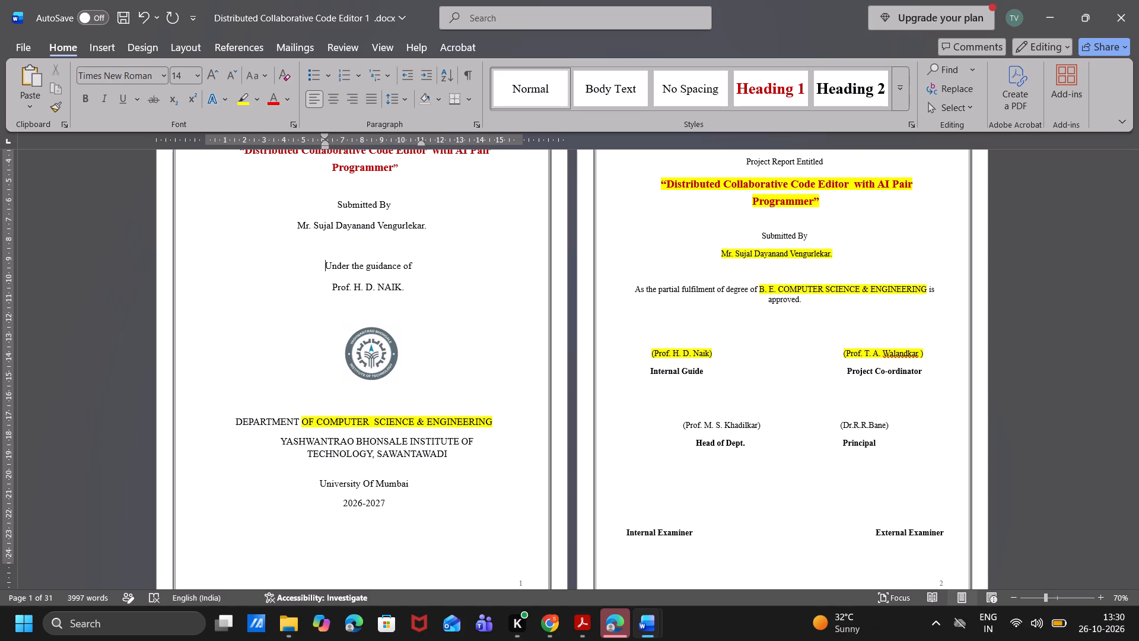
pyautogui.press('BackSpace')
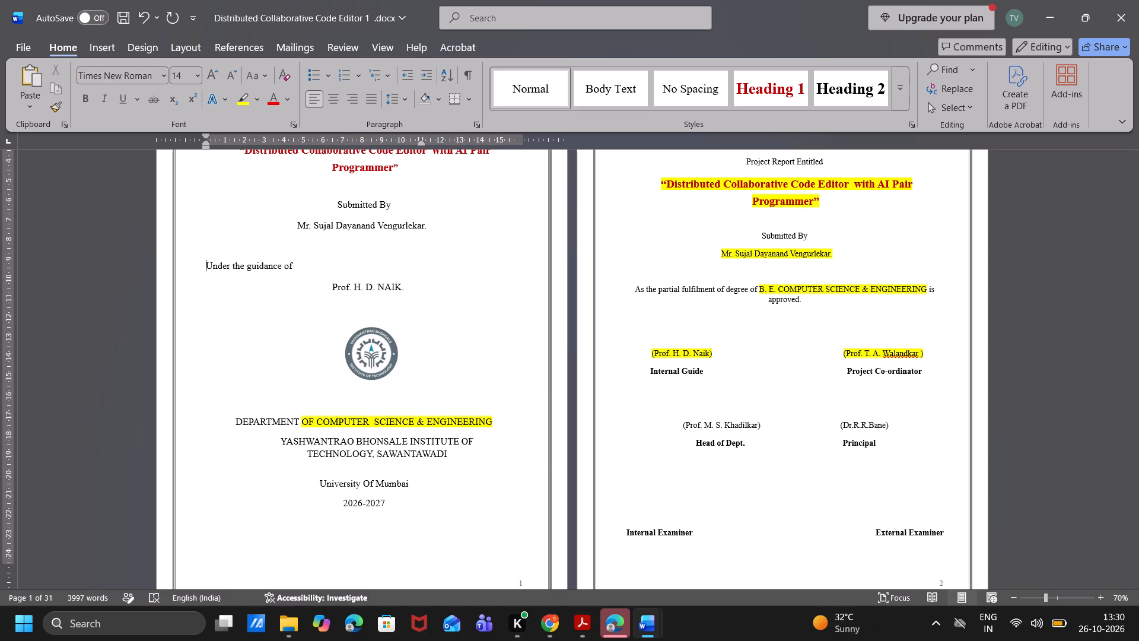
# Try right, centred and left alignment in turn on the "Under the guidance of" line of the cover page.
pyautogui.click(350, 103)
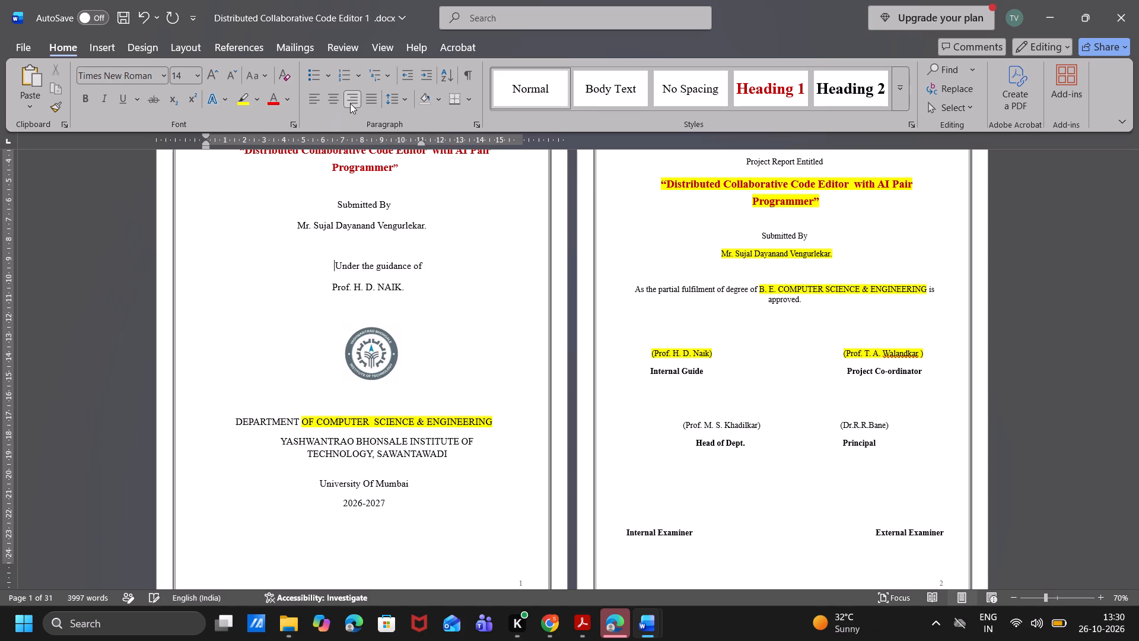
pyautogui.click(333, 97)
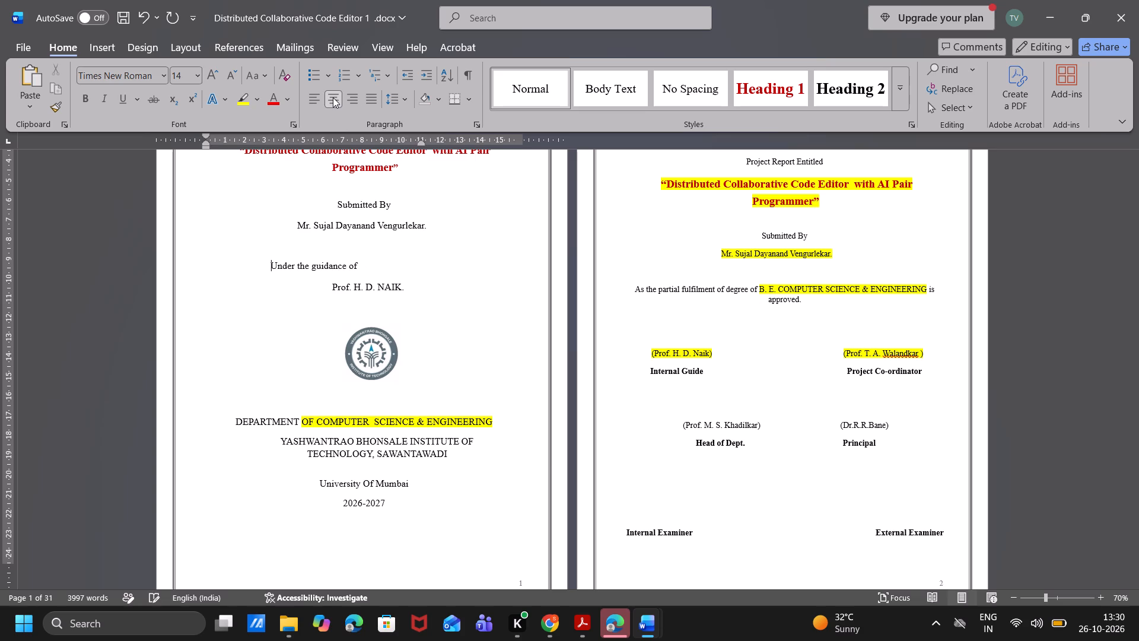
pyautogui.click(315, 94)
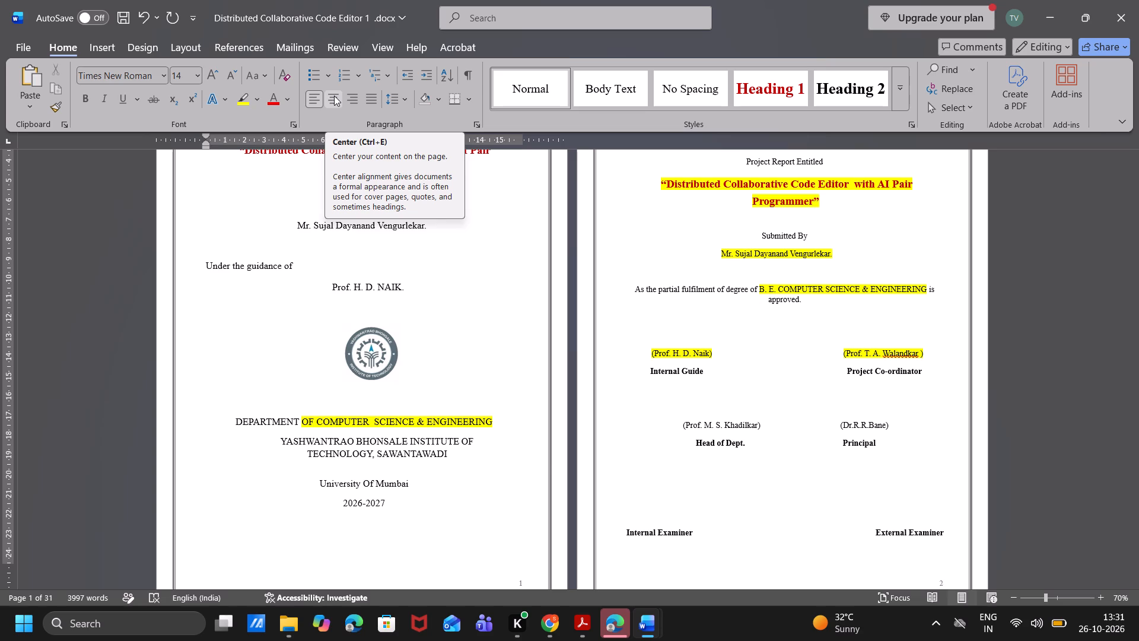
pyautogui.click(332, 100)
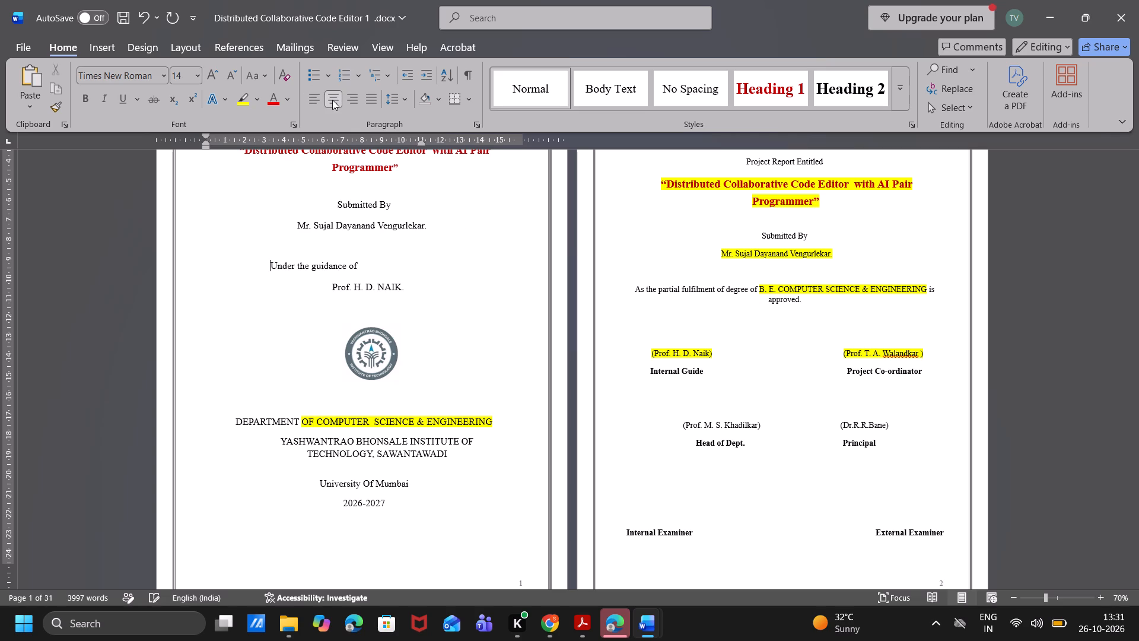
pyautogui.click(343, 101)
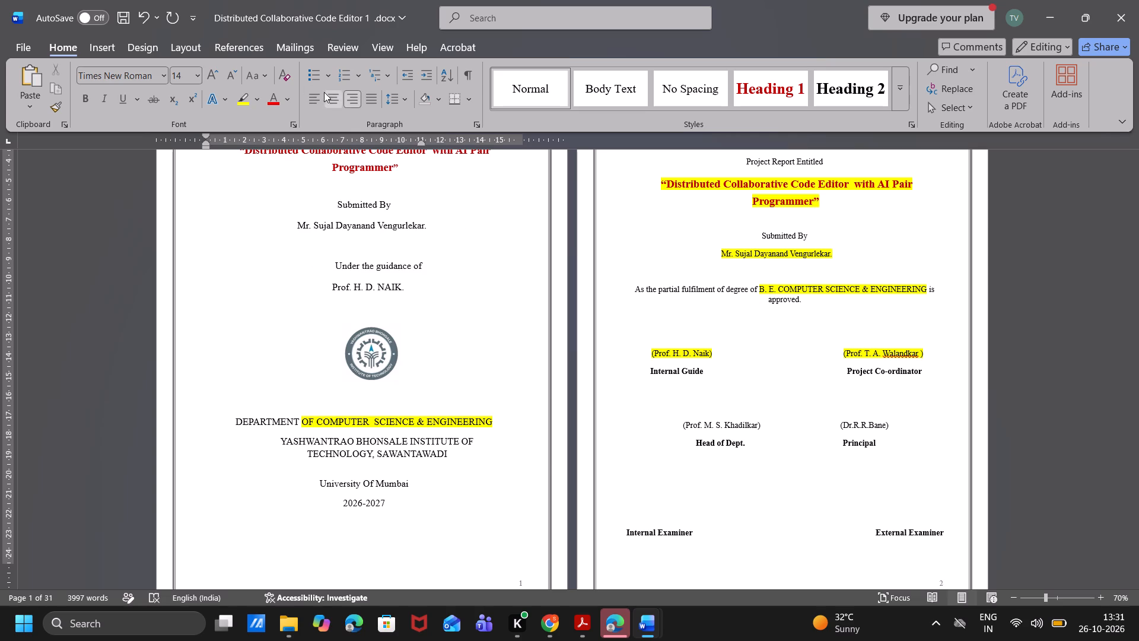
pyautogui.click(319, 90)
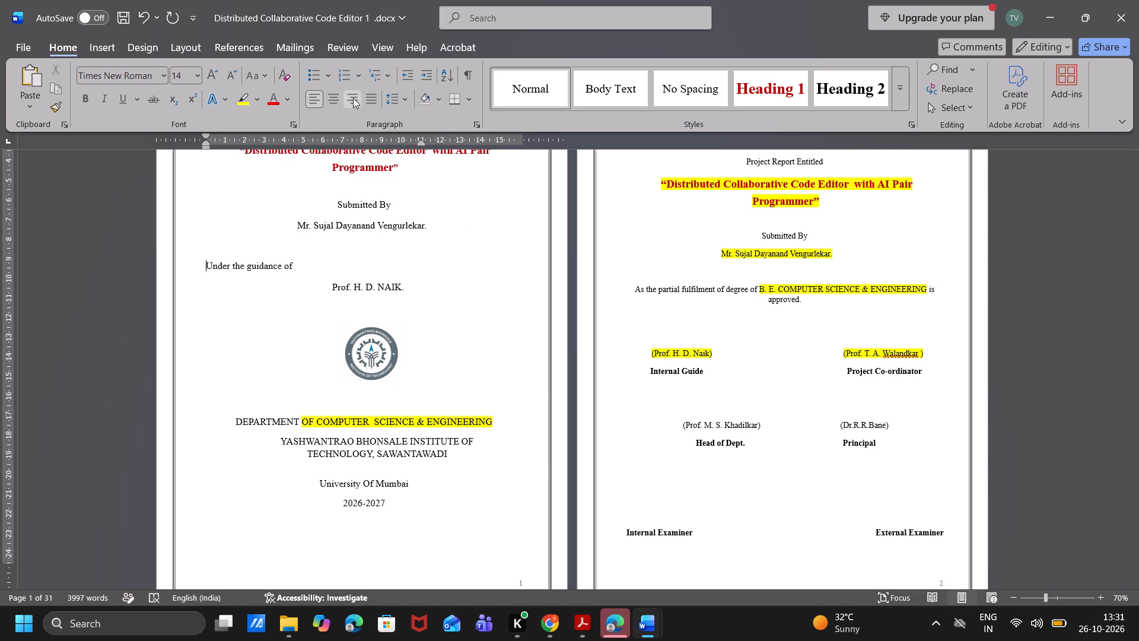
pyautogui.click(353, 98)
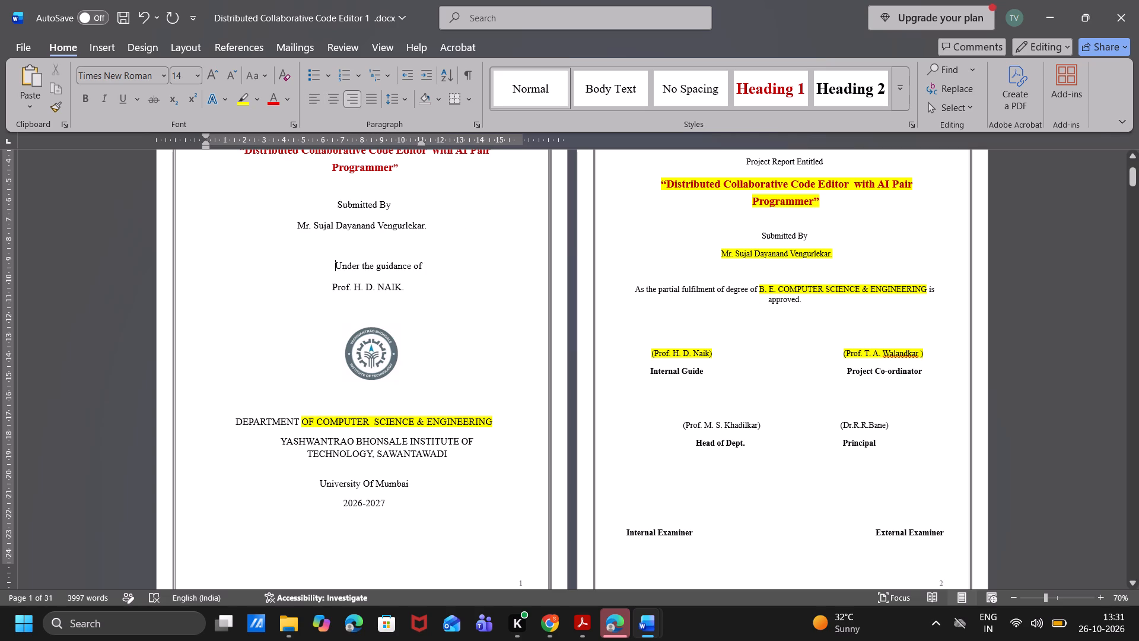
# Centre-align "Under the guidance of" and pad it with leading spaces until it sits in the middle above the professor's name.
pyautogui.press('BackSpace')
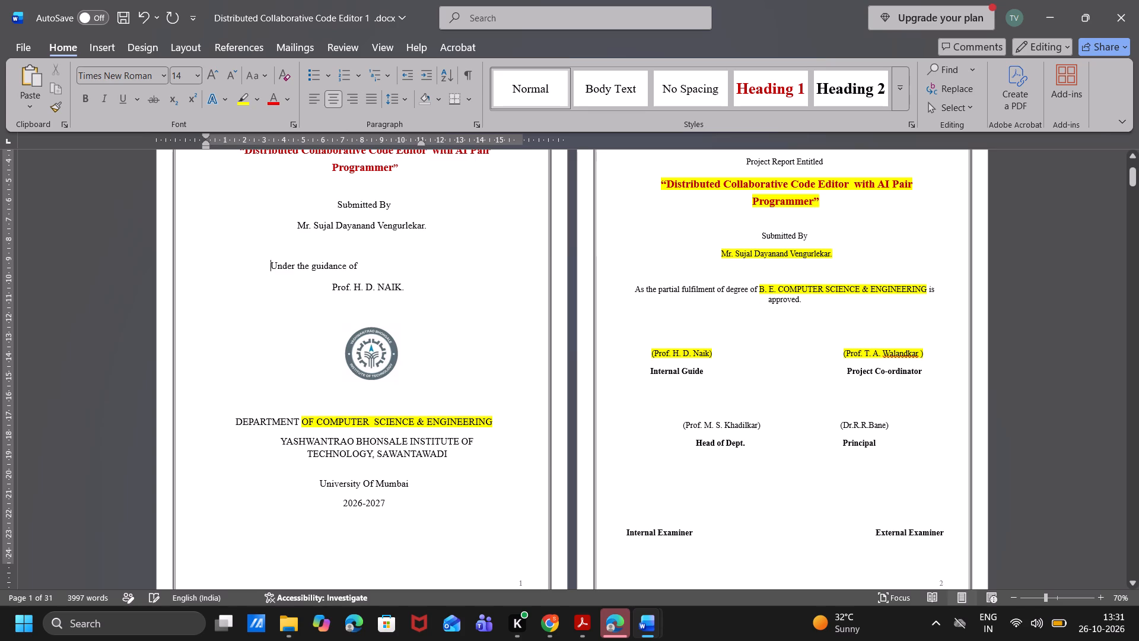
pyautogui.press('space')
pyautogui.press('space')
pyautogui.press('space')
pyautogui.press('space')
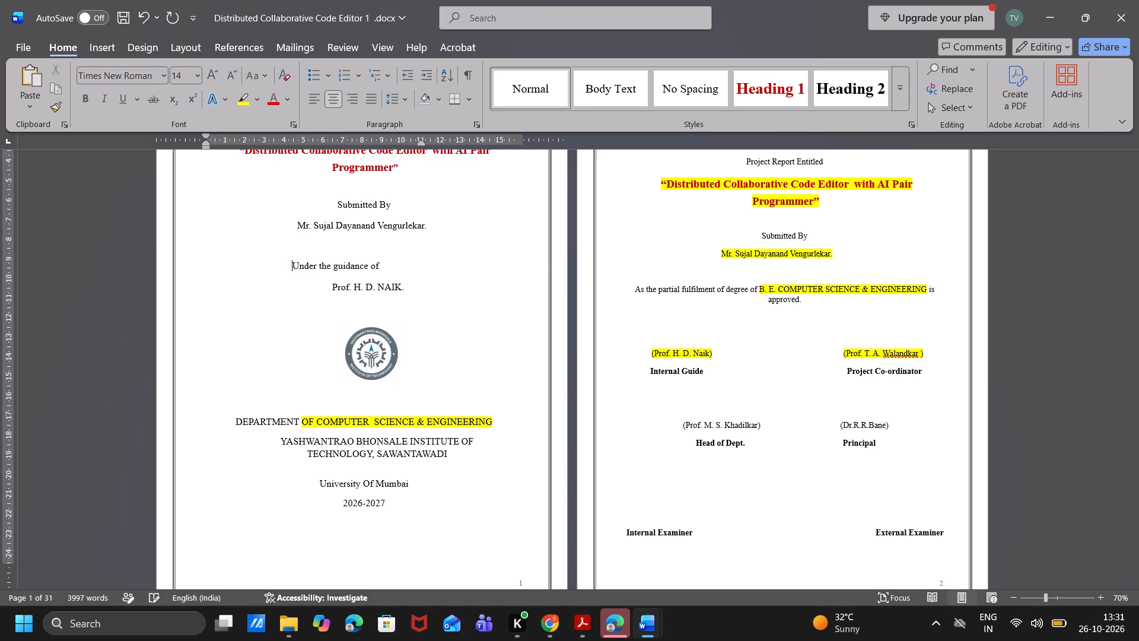
pyautogui.press('BackSpace')
pyautogui.press('BackSpace')
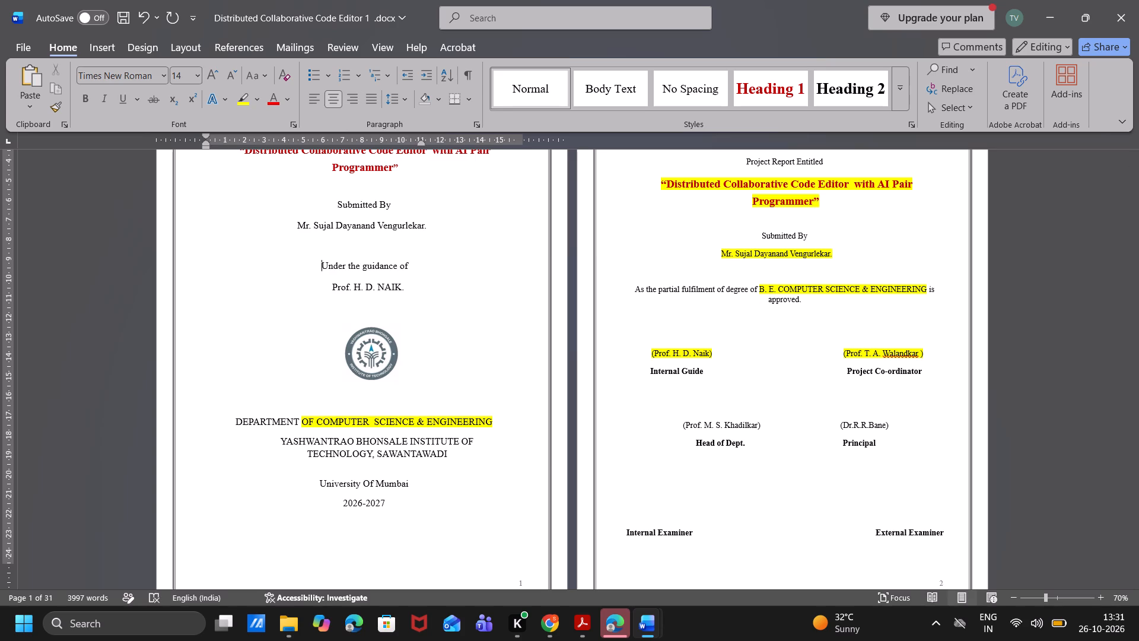
# Remove one leading space before the professor's name on the cover page.
pyautogui.click(331, 289)
pyautogui.press('BackSpace')
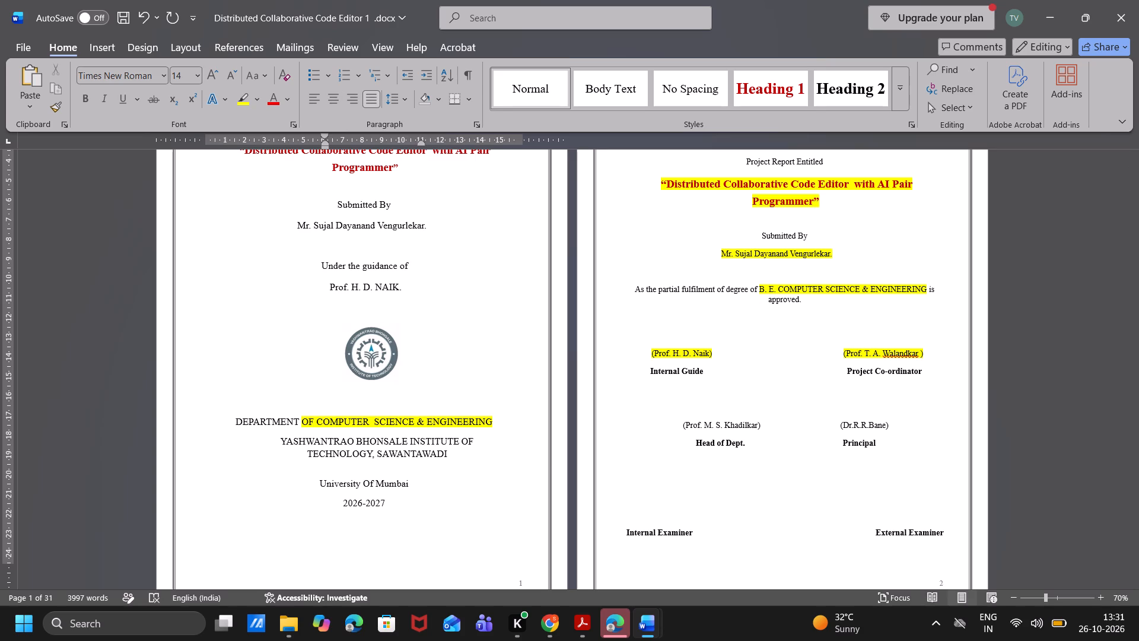
# Nudge the college logo on the cover page left in small steps until it lines up centrally with the text above.
pyautogui.click(359, 357)
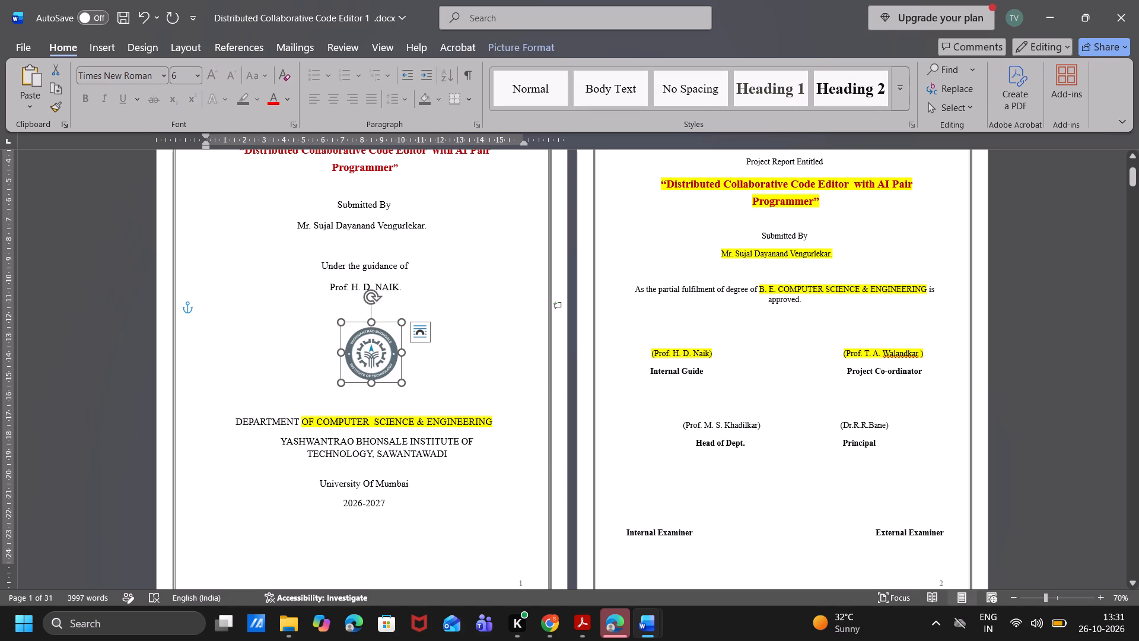
pyautogui.press('Left')
pyautogui.press('Left')
pyautogui.press('Left')
pyautogui.press('Left')
pyautogui.press('Left')
pyautogui.press('Left')
pyautogui.press('Left')
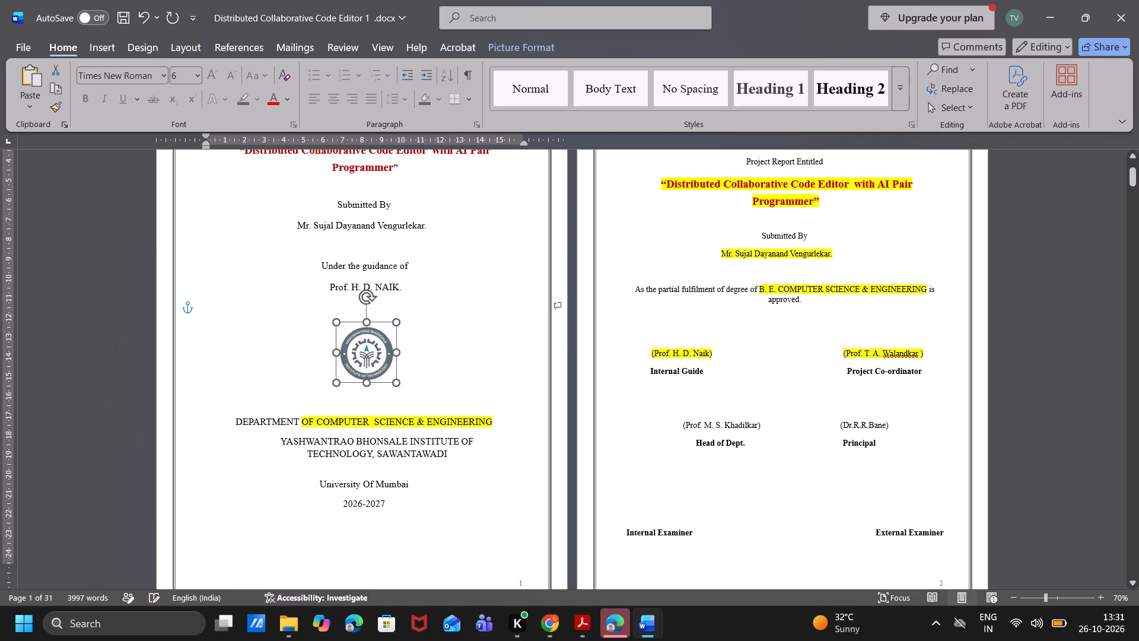
pyautogui.press('Left')
pyautogui.press('Left')
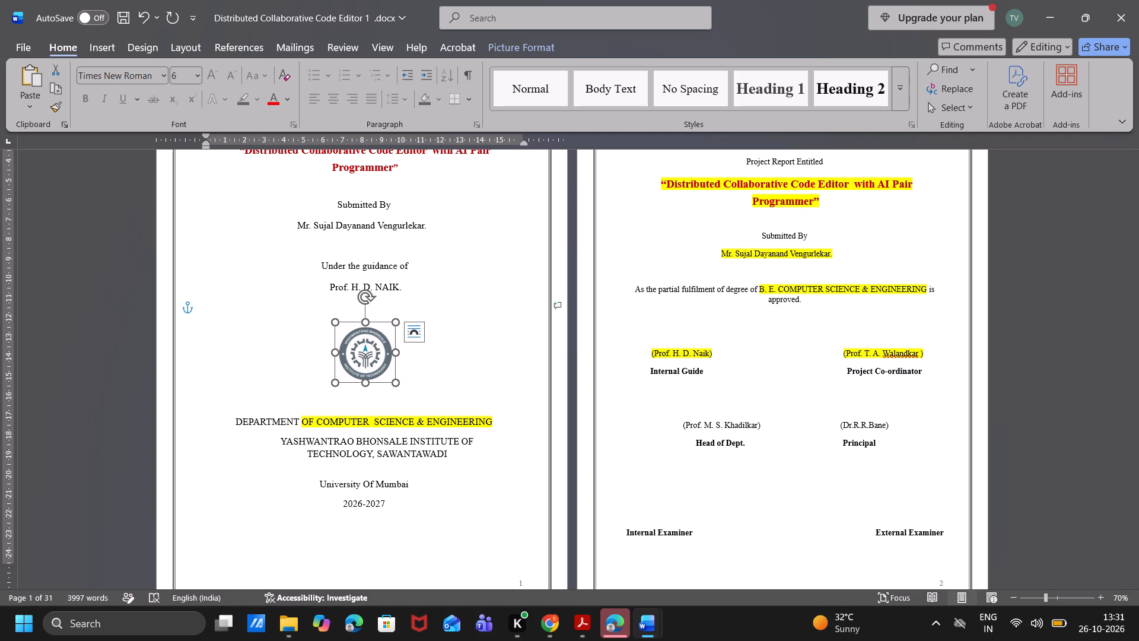
pyautogui.press('Left')
pyautogui.press('Left')
pyautogui.press('Left')
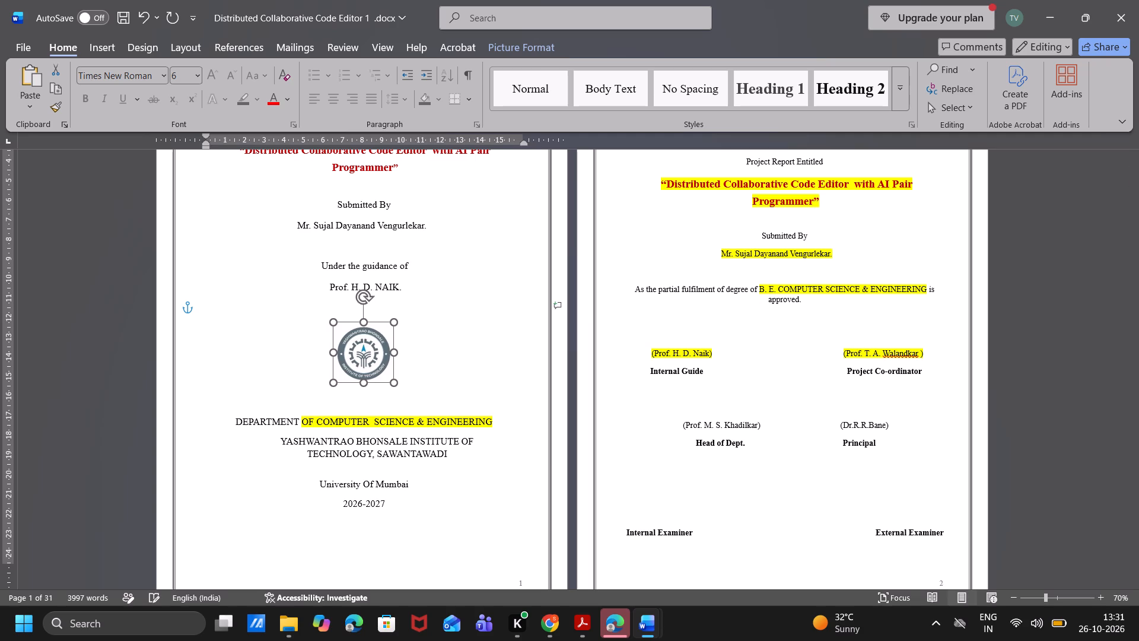
pyautogui.press('Left')
pyautogui.press('Left')
pyautogui.press('Left')
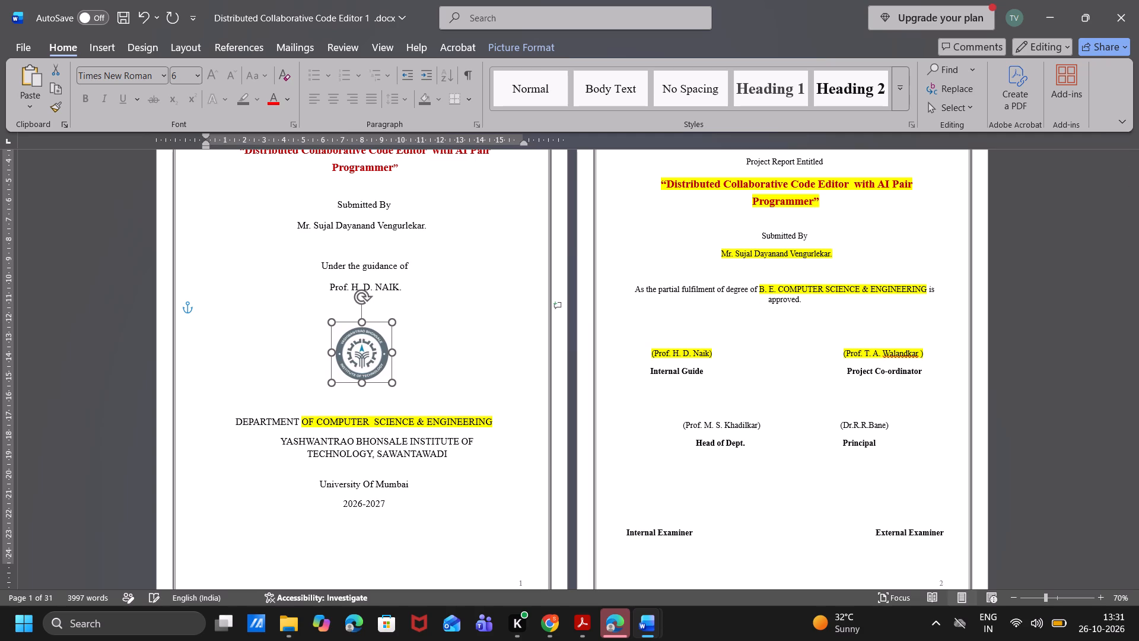
pyautogui.press('Left')
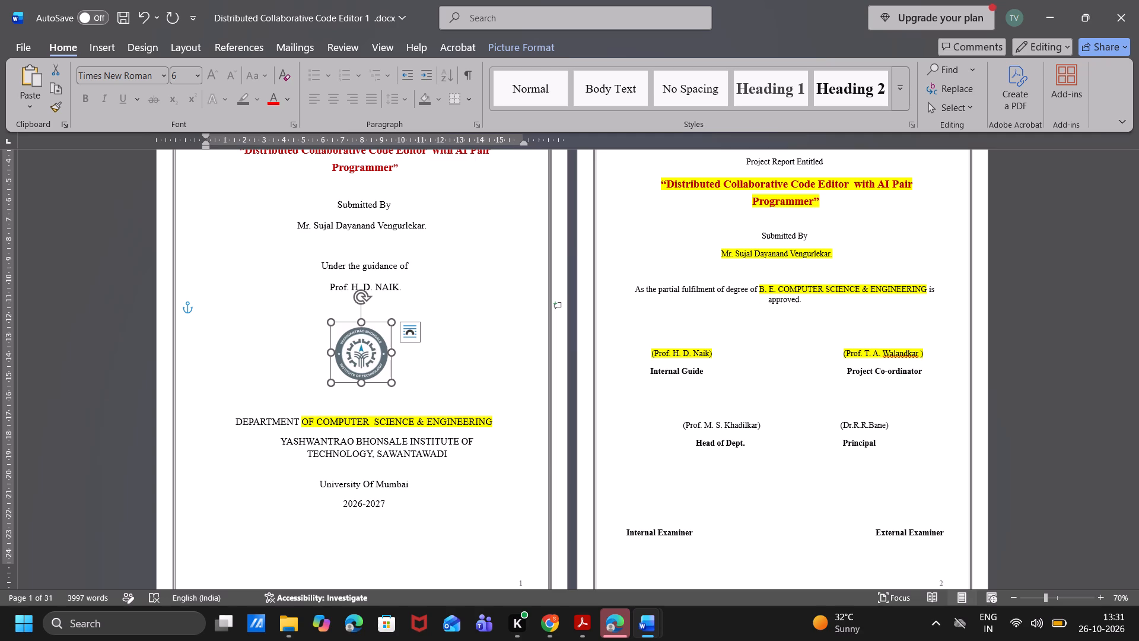
pyautogui.press('Left')
pyautogui.click(483, 381)
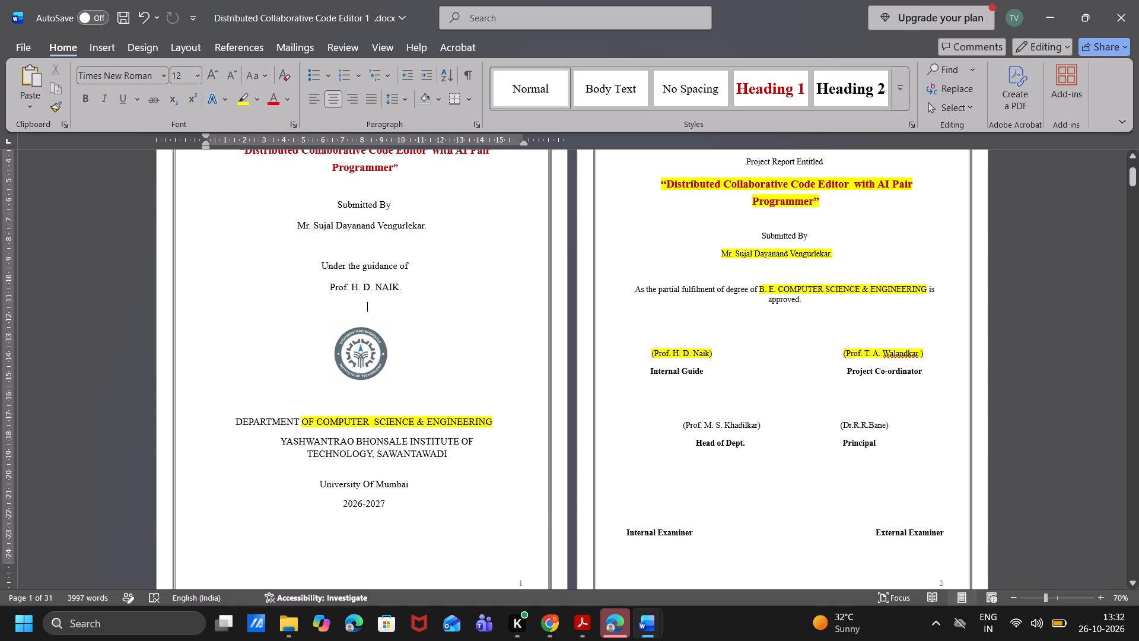
# Remove the yellow highlight from "OF COMPUTER SCIENCE & ENGINEERING" in the department line on the cover page.
pyautogui.moveTo(499, 421); pyautogui.dragTo(306, 421)
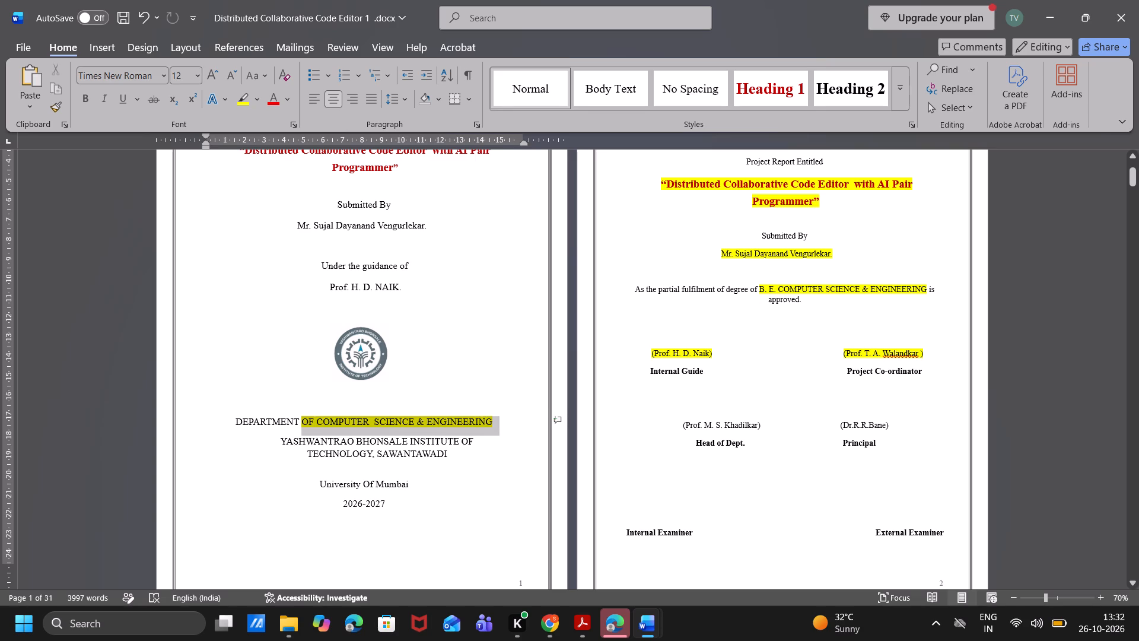
pyautogui.moveTo(306, 421); pyautogui.dragTo(303, 420)
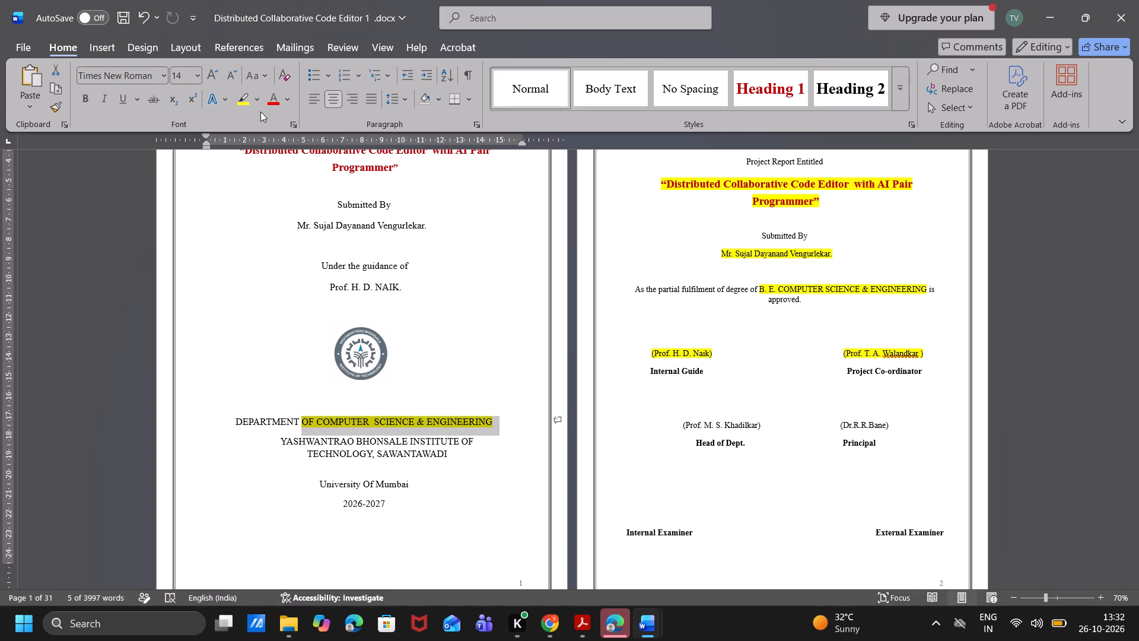
pyautogui.click(242, 104)
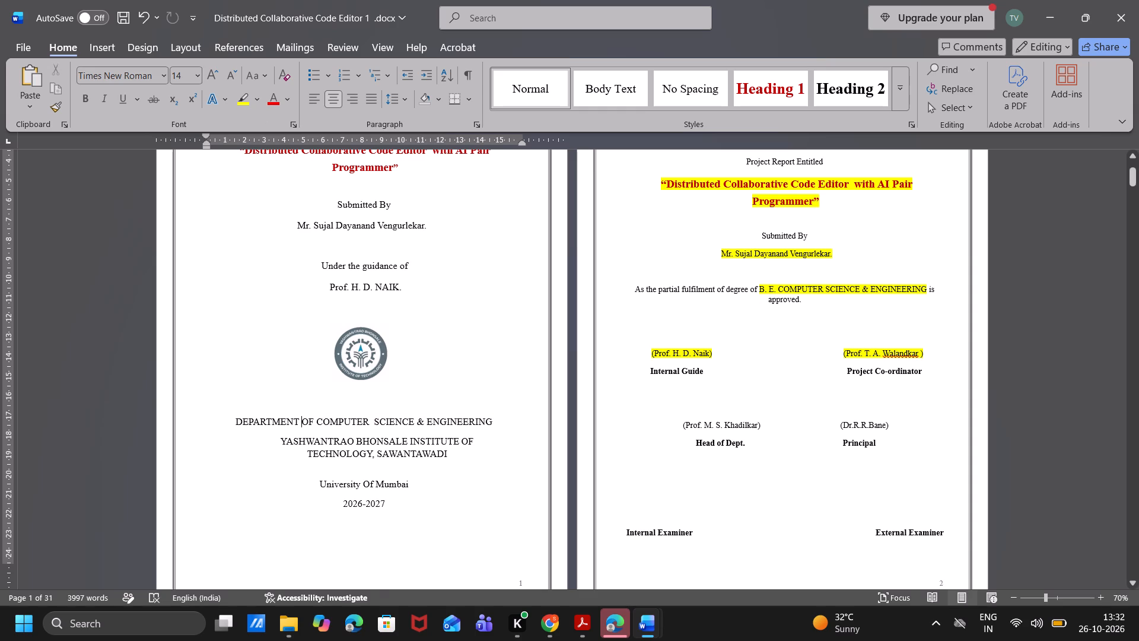
pyautogui.scroll(1, 699, 415)
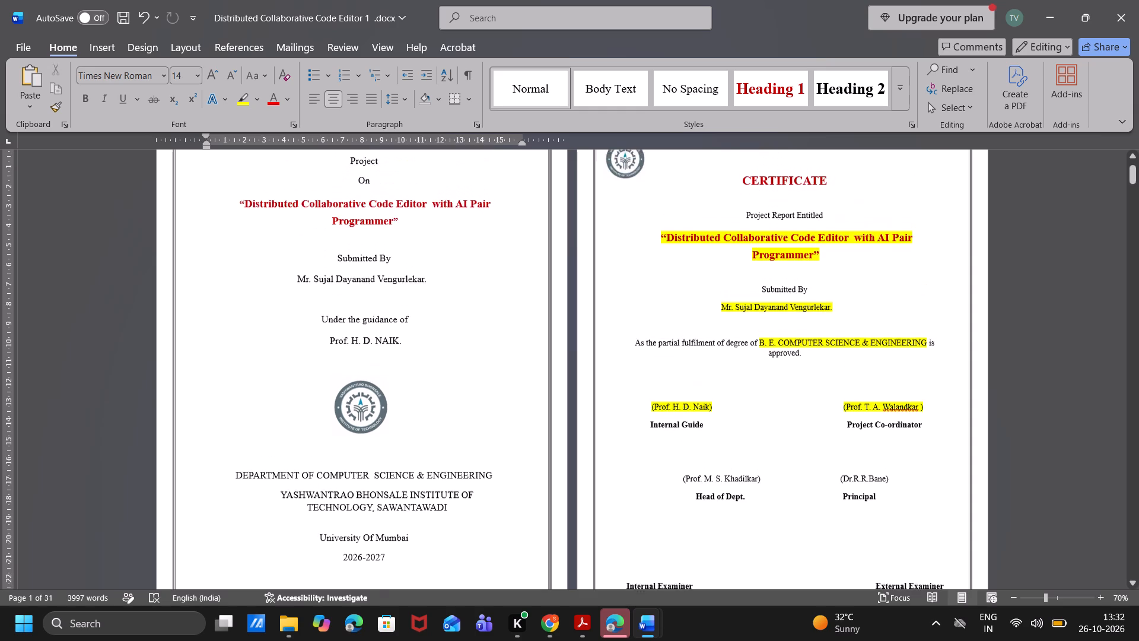
# Nudge the college logo on the certificate page upward in small steps towards the level of the institute name.
pyautogui.scroll(2, 699, 415)
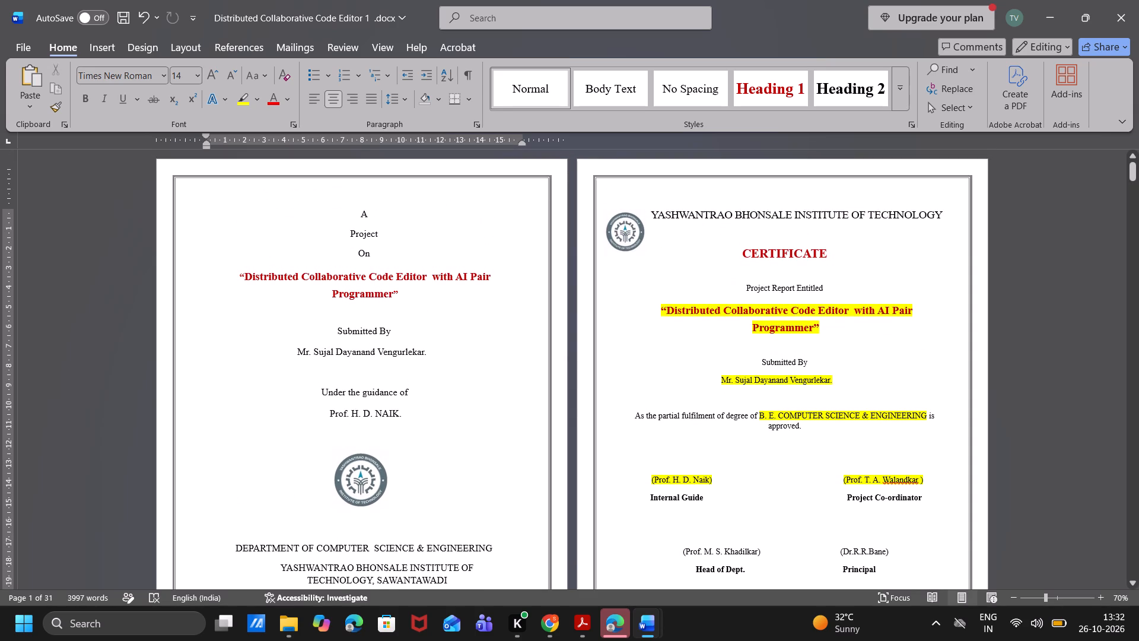
pyautogui.click(640, 224)
pyautogui.press('Up')
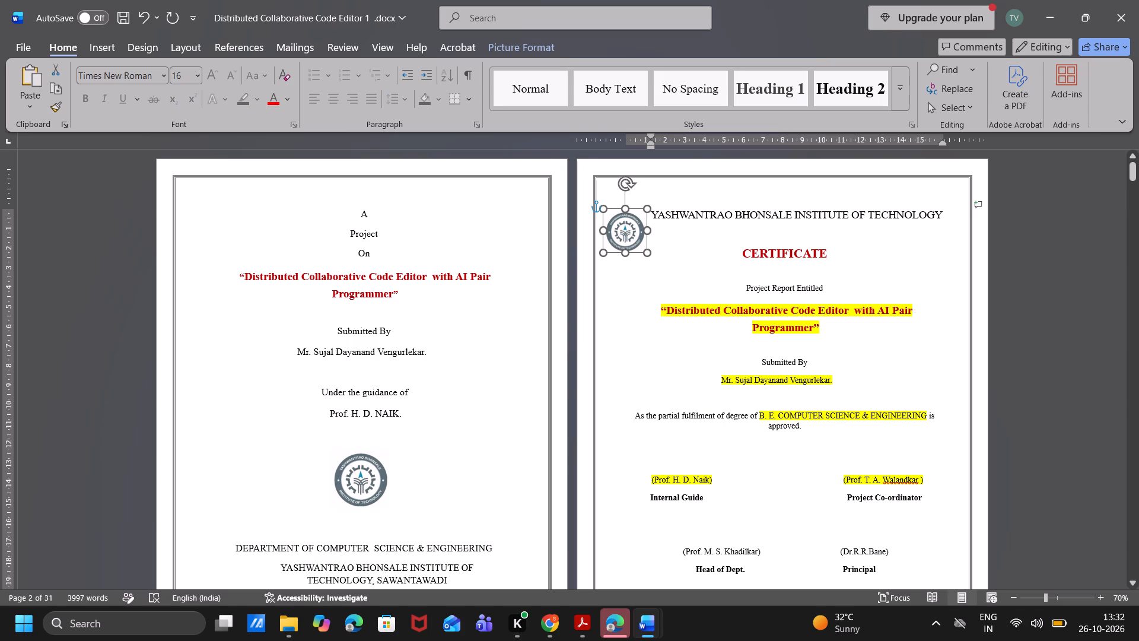
pyautogui.press('Up')
pyautogui.press('Up')
pyautogui.press('Up')
pyautogui.press('Up')
pyautogui.press('Up')
pyautogui.press('Up')
pyautogui.press('Up')
pyautogui.press('Up')
pyautogui.press('Up')
pyautogui.press('Up')
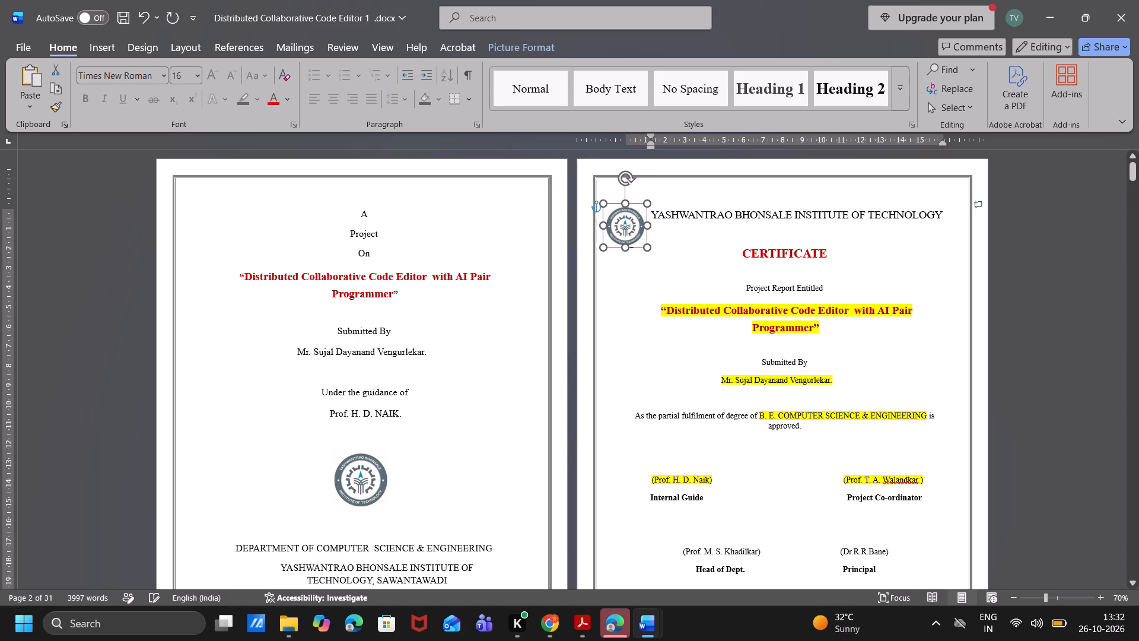
pyautogui.press('Up')
pyautogui.press('Up')
pyautogui.press('Up')
pyautogui.press('Up')
pyautogui.press('Up')
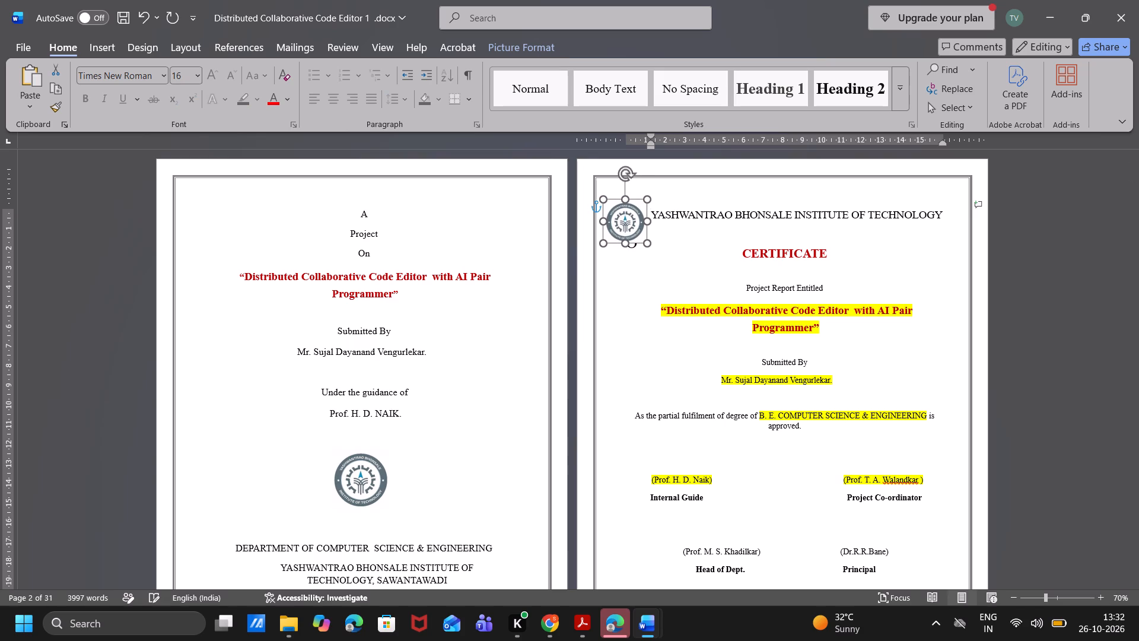
pyautogui.press('Up')
pyautogui.press('Up')
pyautogui.press('Up')
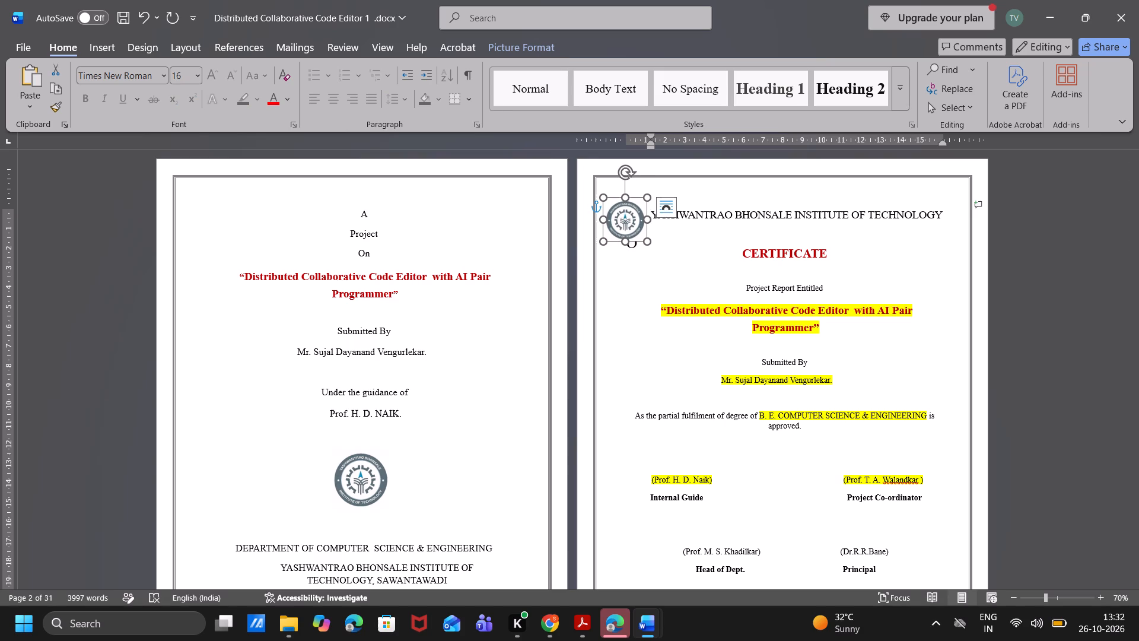
pyautogui.press('Up')
pyautogui.press('Up')
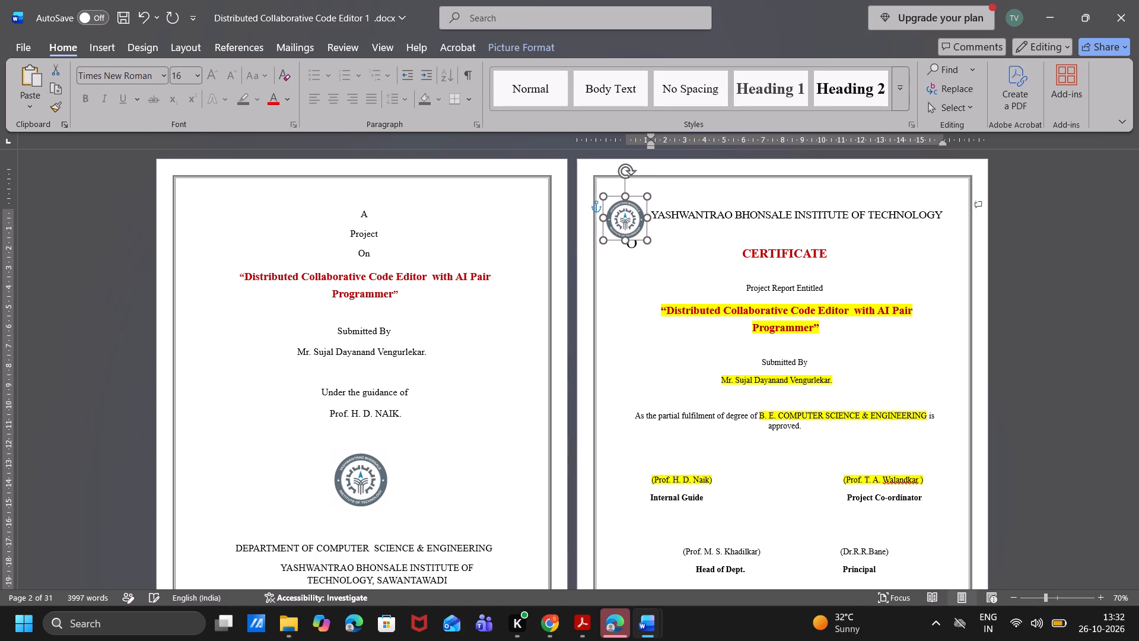
pyautogui.click(679, 298)
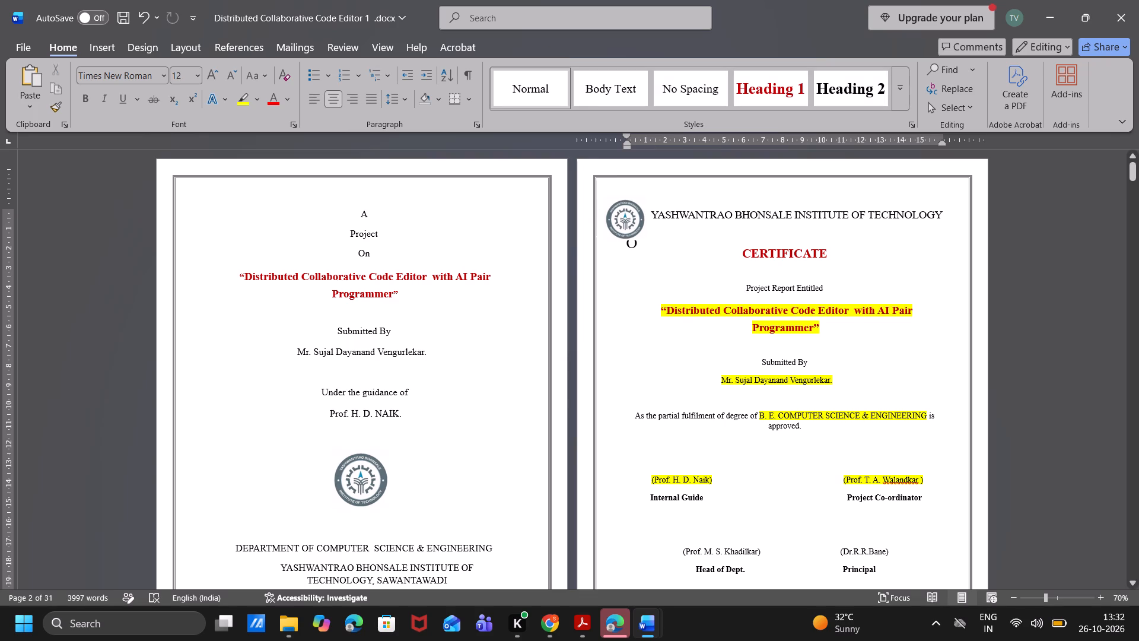
# Delete the stray letters from the text box behind the college logo on the certificate page.
pyautogui.doubleClick(631, 246)
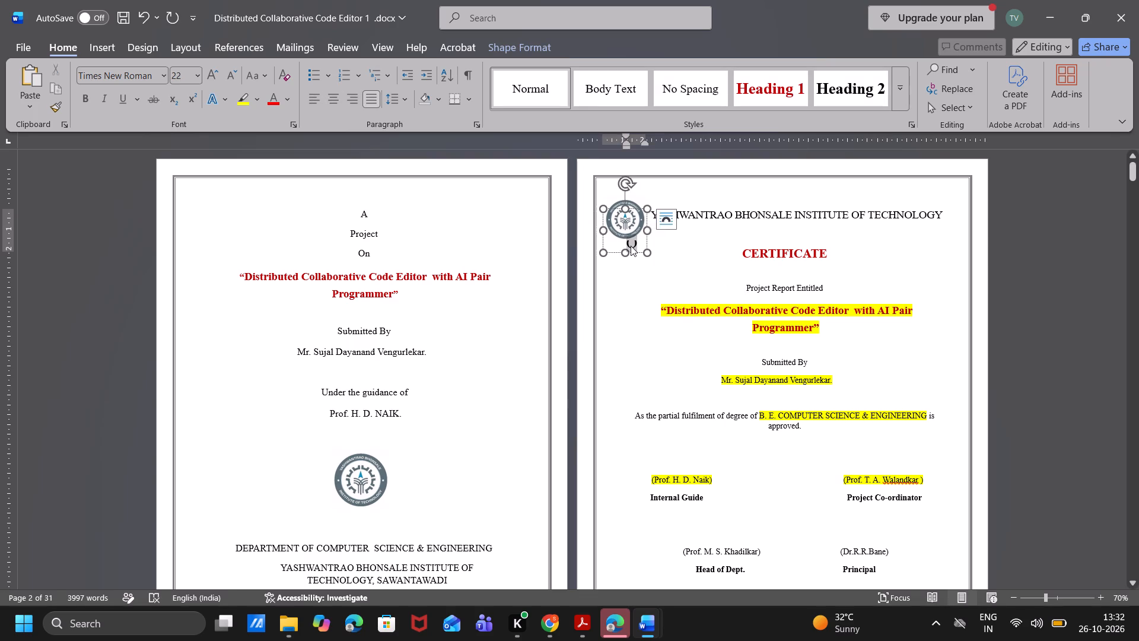
pyautogui.click(631, 246)
pyautogui.press('Right')
pyautogui.press('BackSpace')
pyautogui.press('Right')
pyautogui.press('BackSpace')
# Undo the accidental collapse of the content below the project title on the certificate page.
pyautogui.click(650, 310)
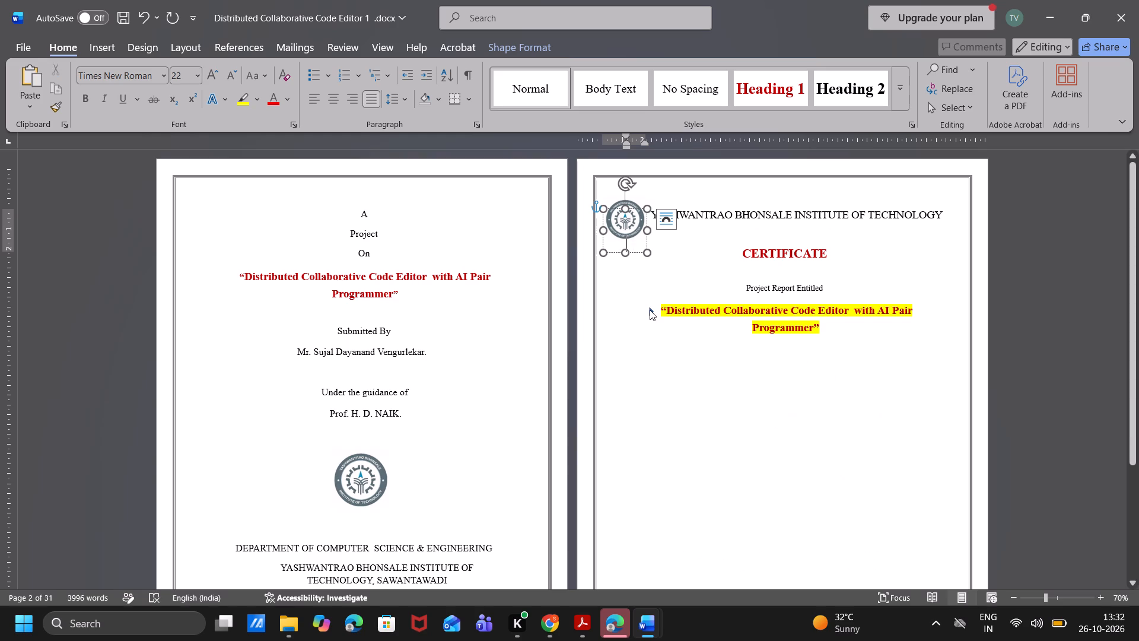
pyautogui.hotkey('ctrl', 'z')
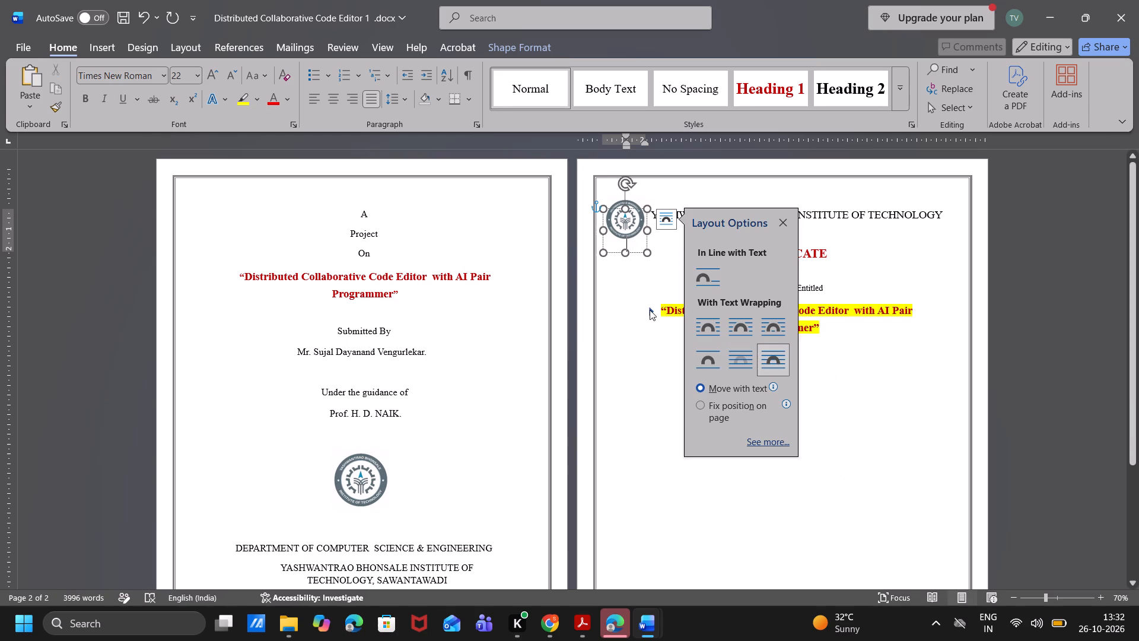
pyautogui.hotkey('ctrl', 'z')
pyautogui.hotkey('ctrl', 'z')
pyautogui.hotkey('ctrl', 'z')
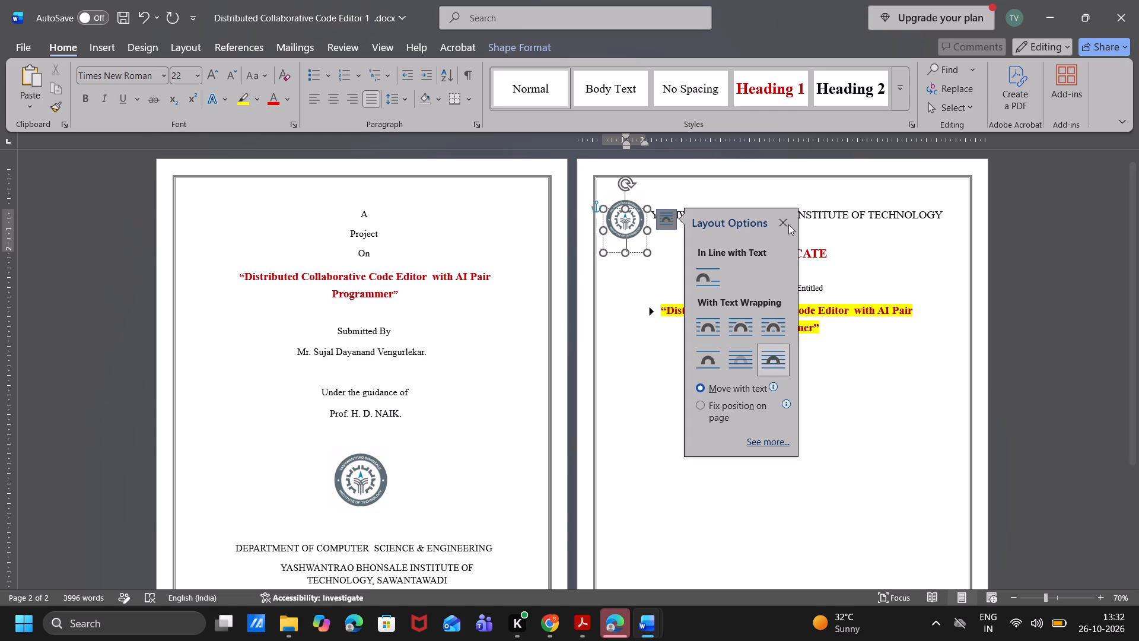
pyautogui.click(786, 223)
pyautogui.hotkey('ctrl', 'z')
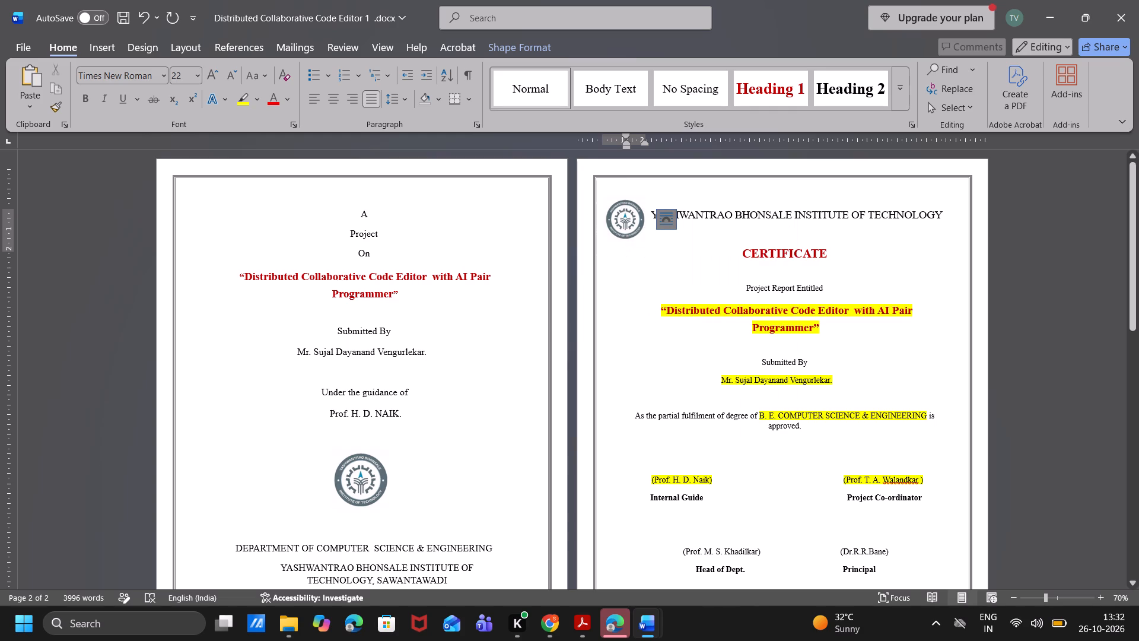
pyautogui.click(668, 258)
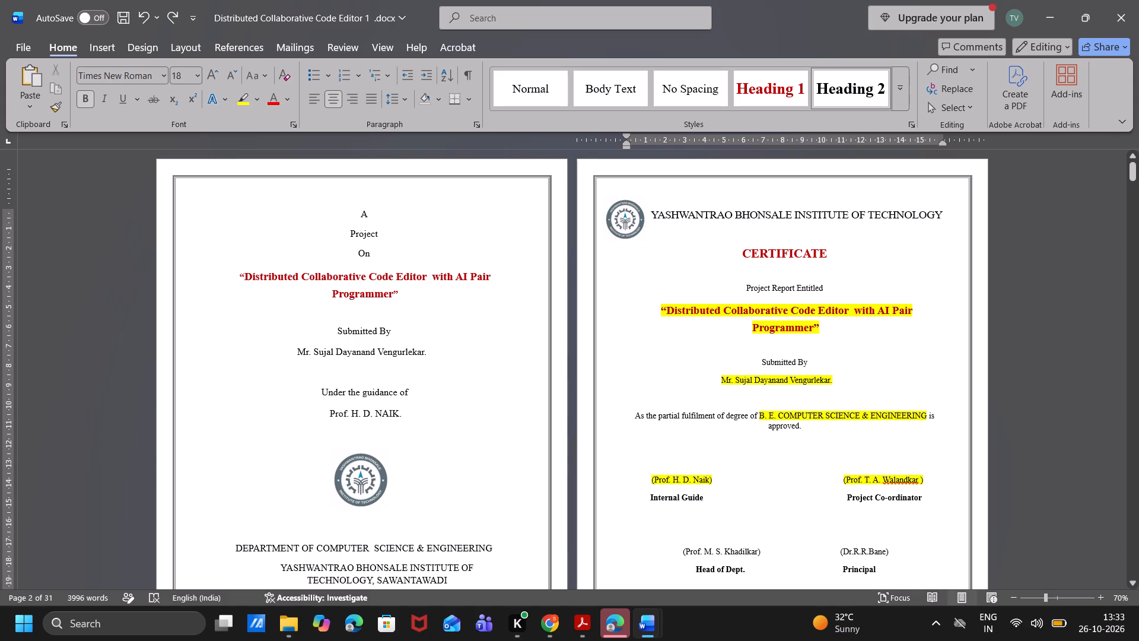
# Nudge the certificate page's college logo slightly further up so it sits level with the institute name.
pyautogui.click(632, 229)
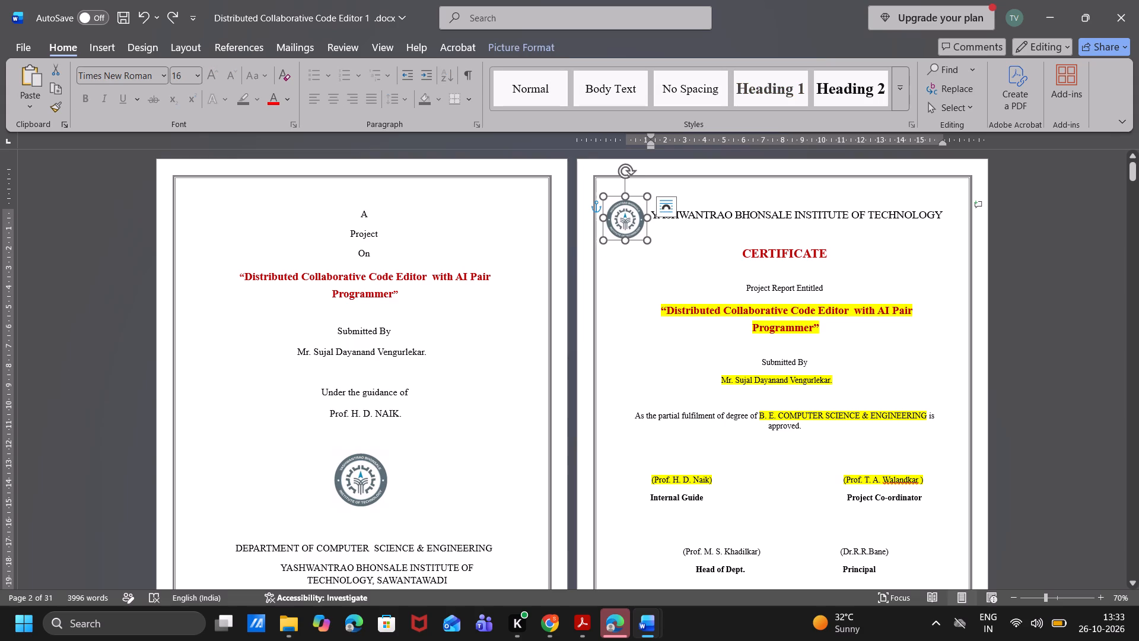
pyautogui.press('Up')
pyautogui.press('Up')
pyautogui.press('Up')
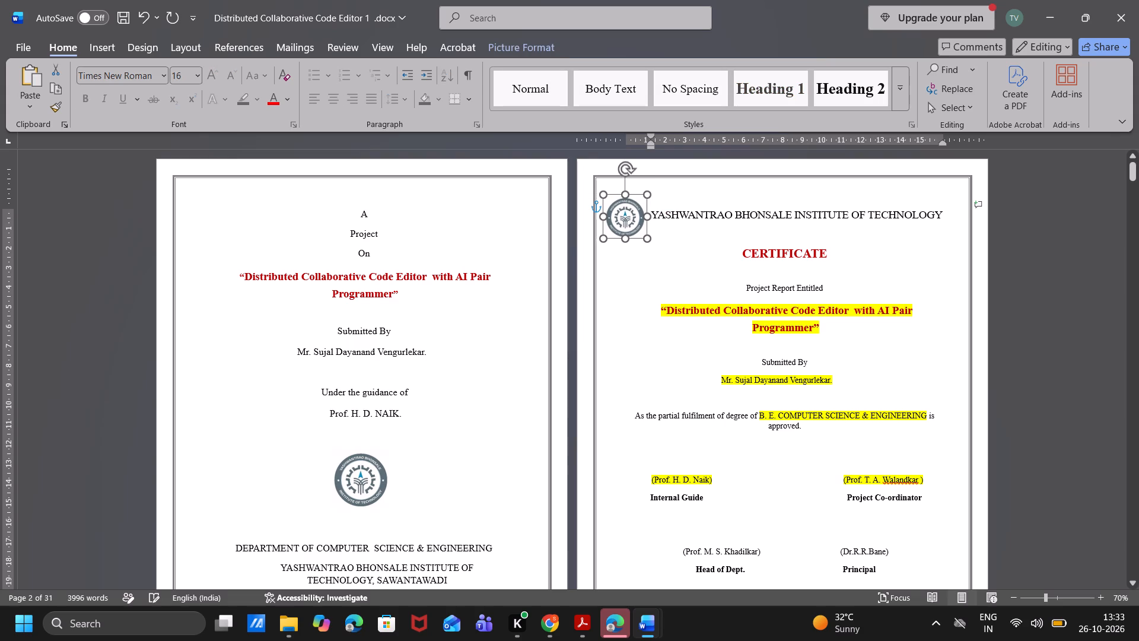
pyautogui.press('Up')
pyautogui.press('Up')
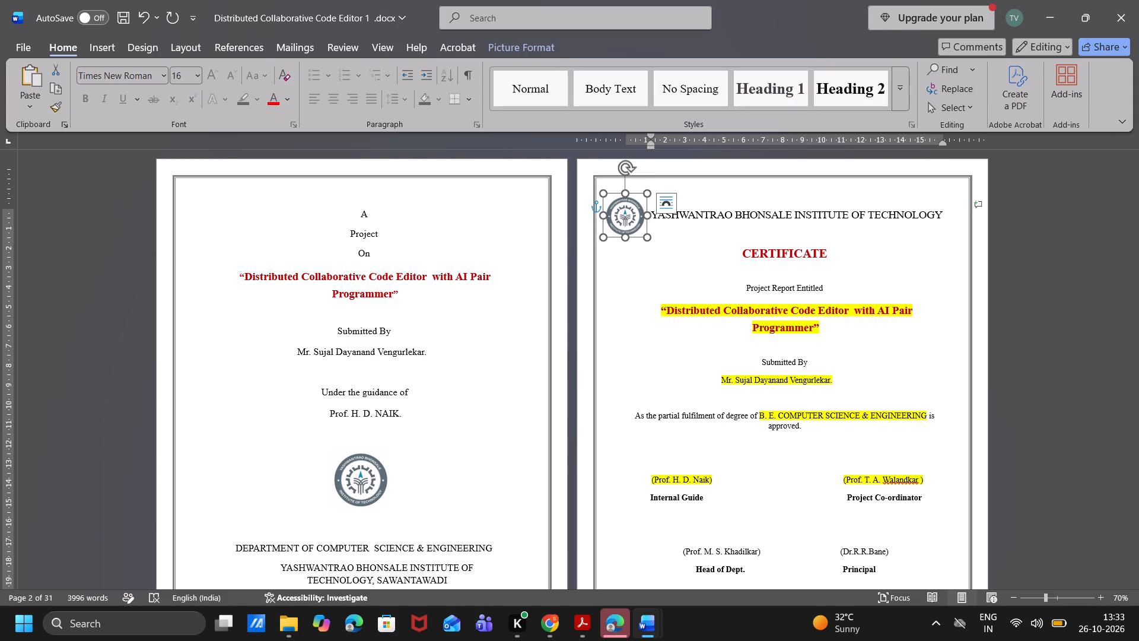
pyautogui.click(615, 275)
pyautogui.click(667, 346)
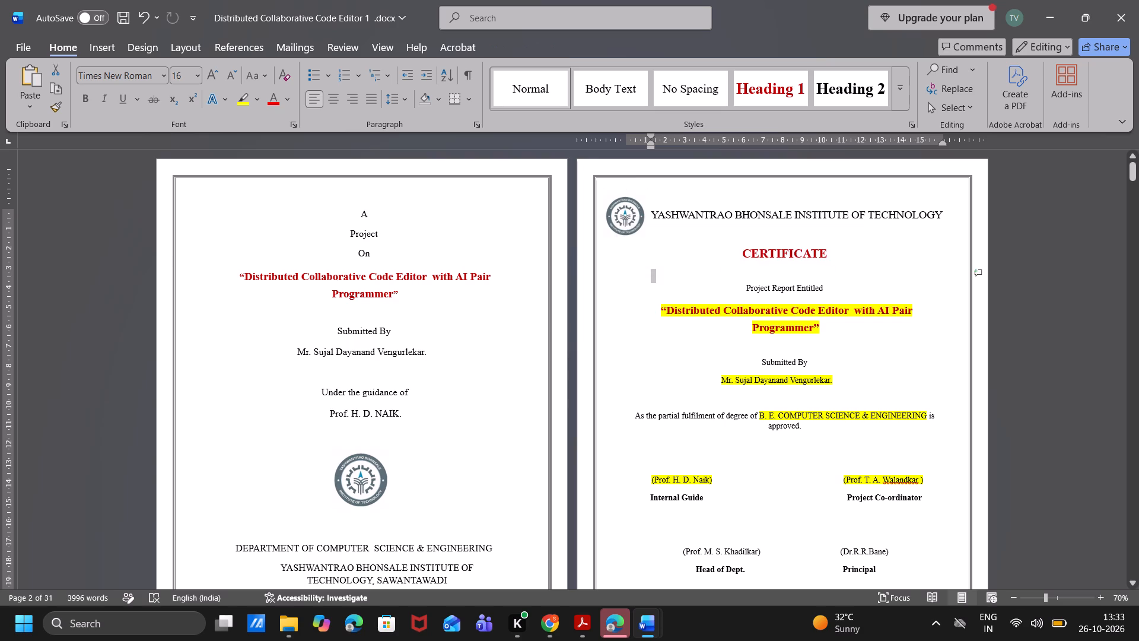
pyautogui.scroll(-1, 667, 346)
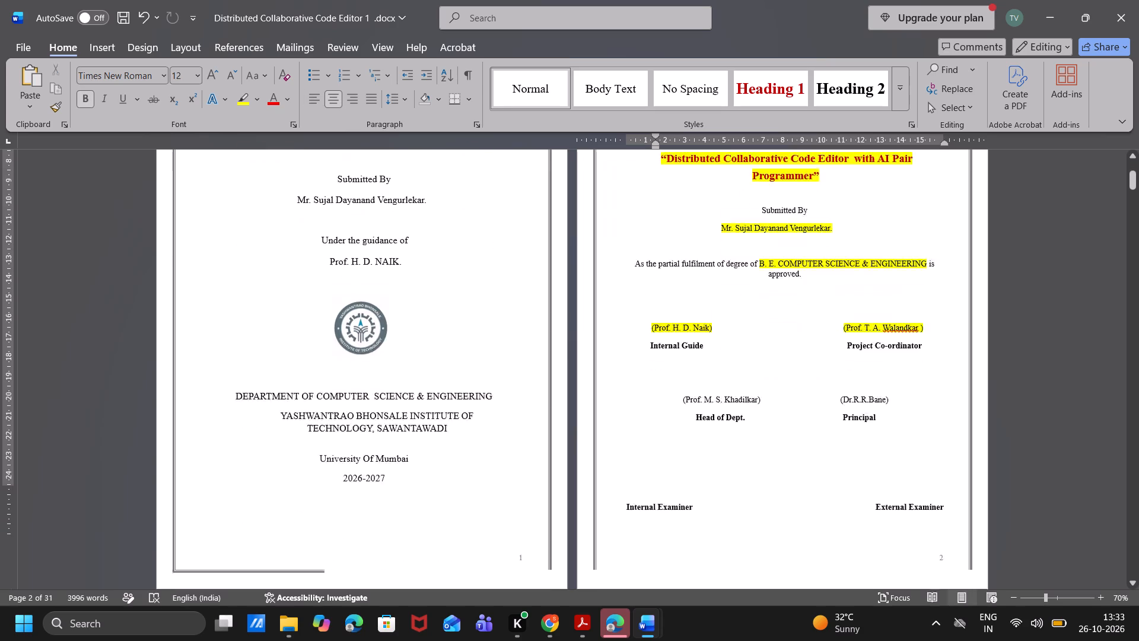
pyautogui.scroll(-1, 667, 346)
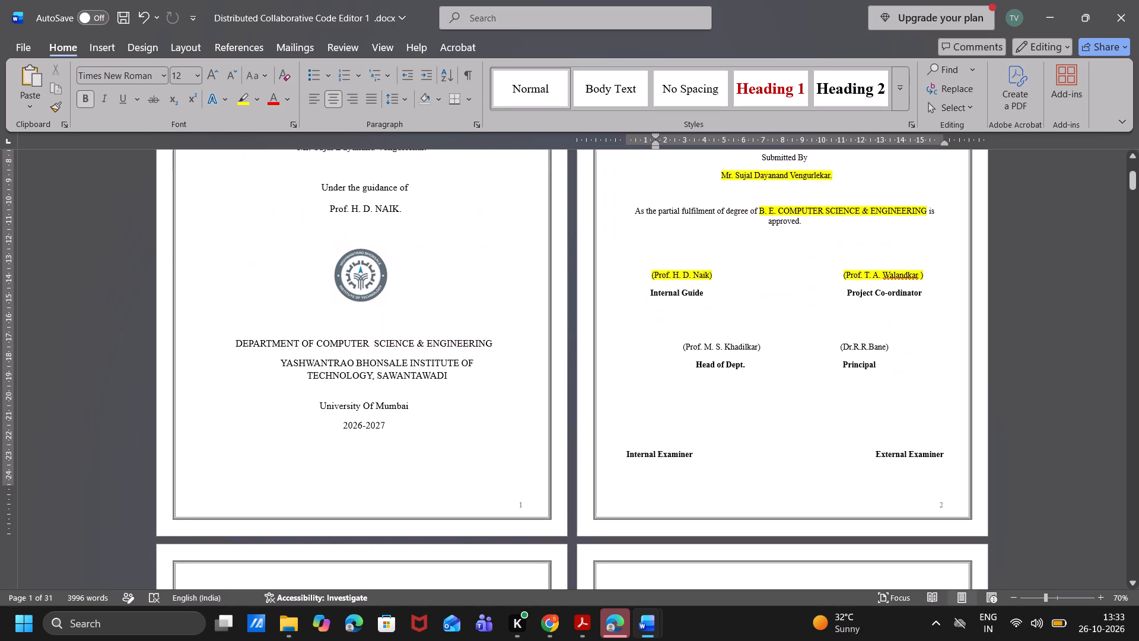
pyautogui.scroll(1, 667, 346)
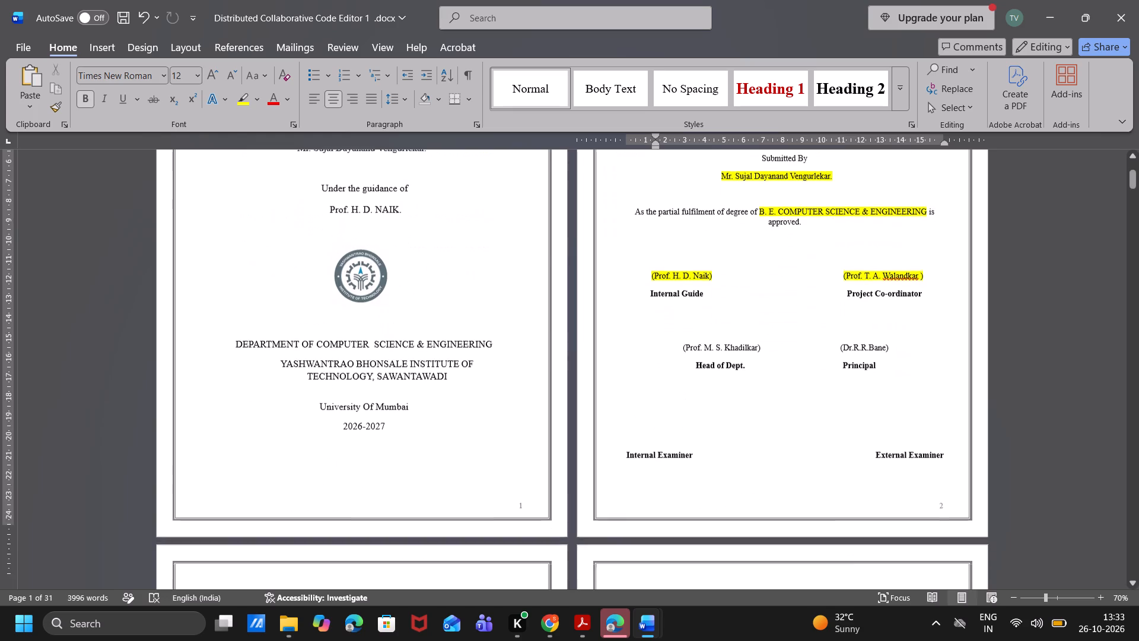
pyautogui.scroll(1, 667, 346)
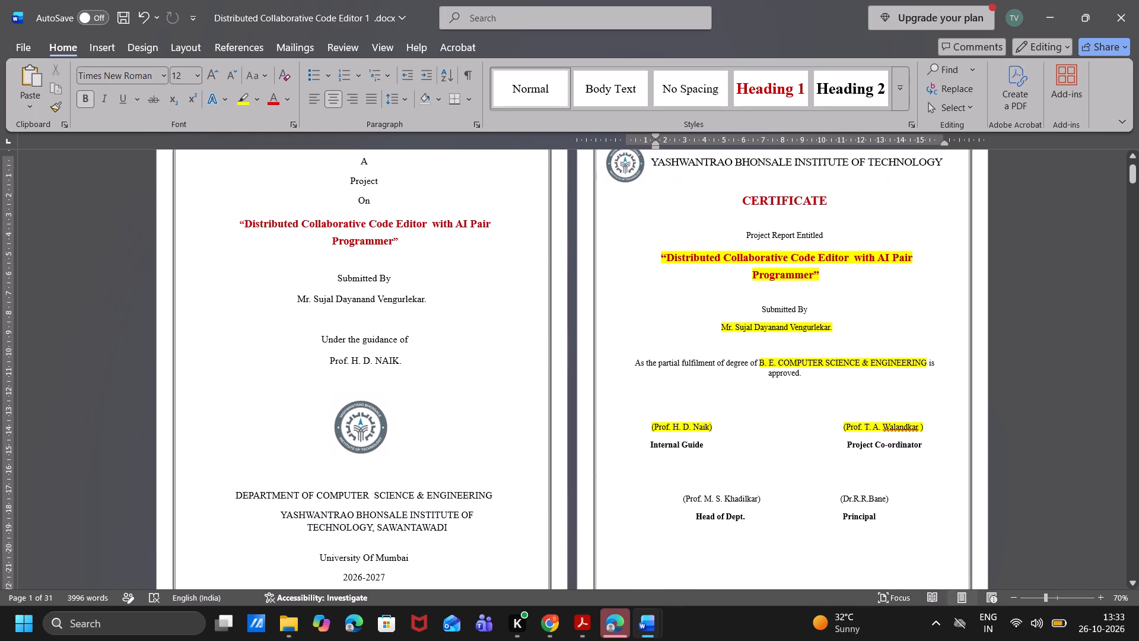
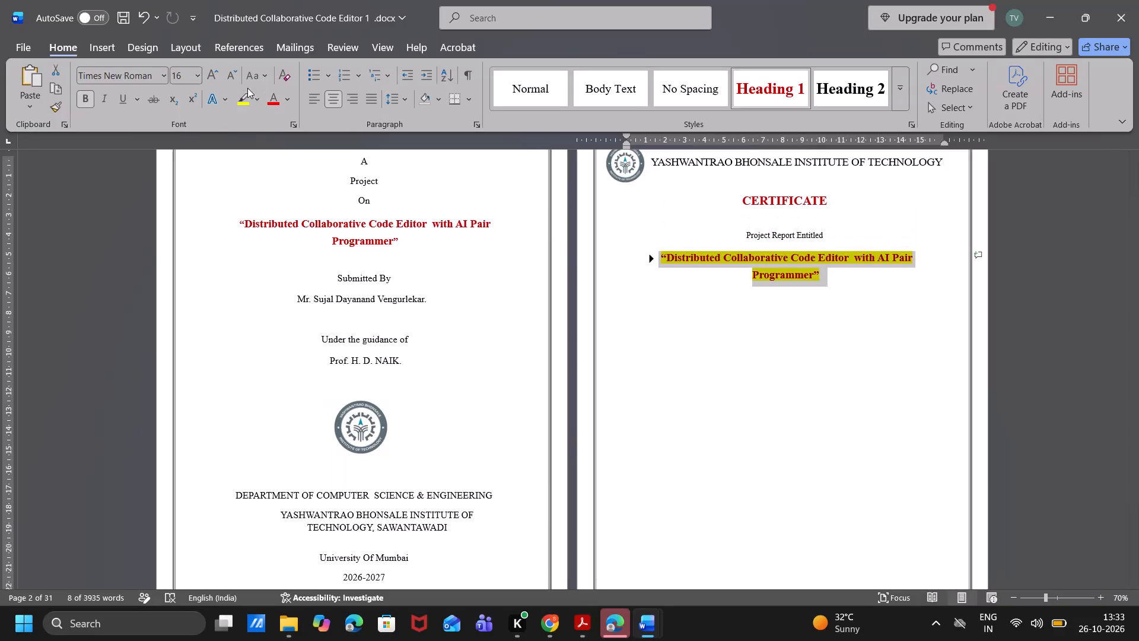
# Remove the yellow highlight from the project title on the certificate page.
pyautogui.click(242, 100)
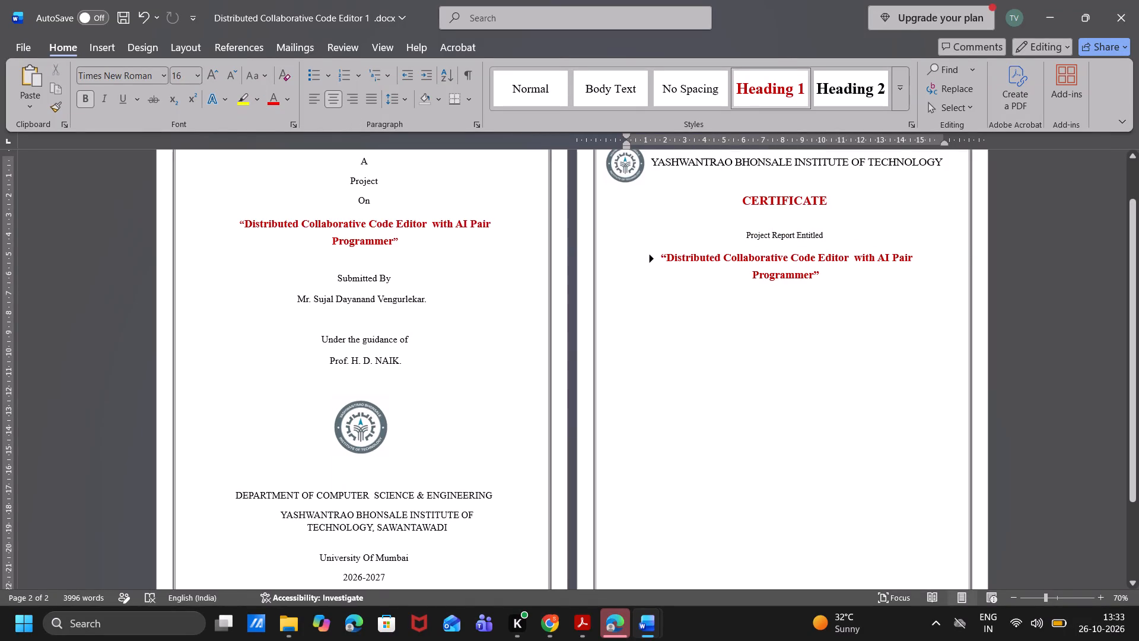
# Undo the highlight removal and the accidental collapse of the content below the certificate page's project title.
pyautogui.hotkey('ctrl', 'z')
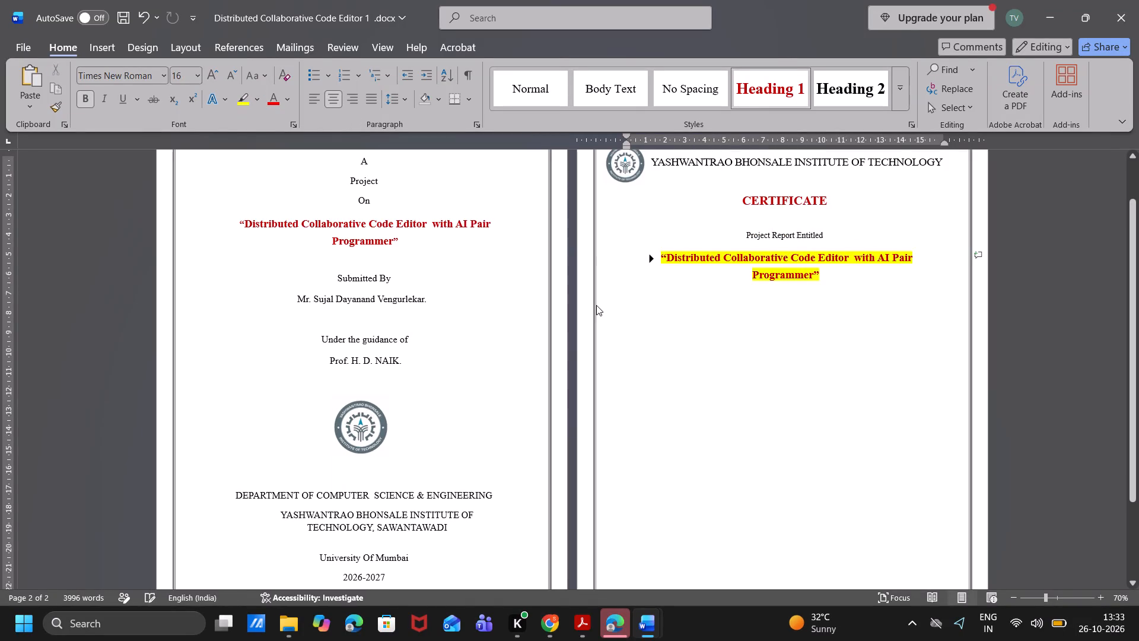
pyautogui.hotkey('ctrl', 'z')
pyautogui.click(850, 382)
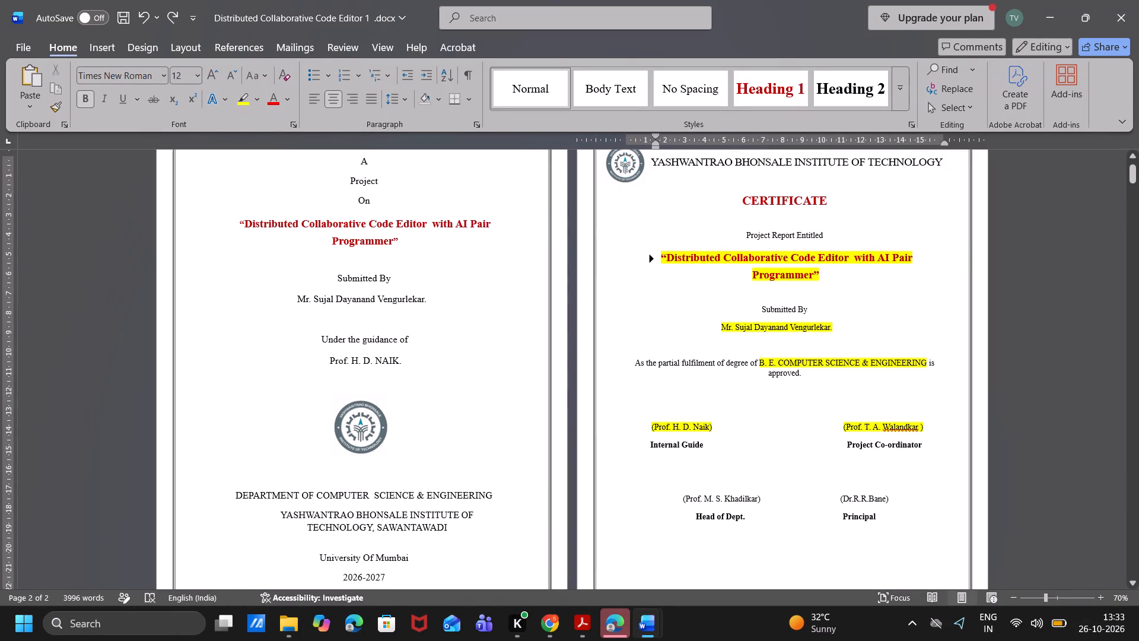
pyautogui.click(827, 337)
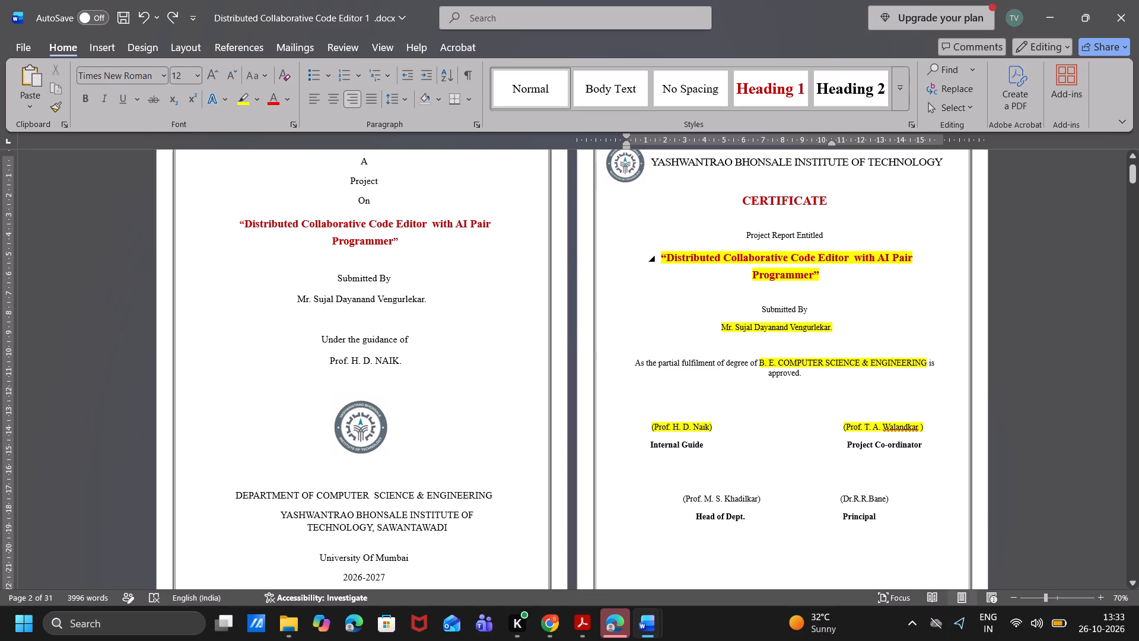
# Remove the yellow highlight from the full two-line project title on the certificate page, keeping the content below it expanded.
pyautogui.moveTo(828, 275); pyautogui.dragTo(808, 269)
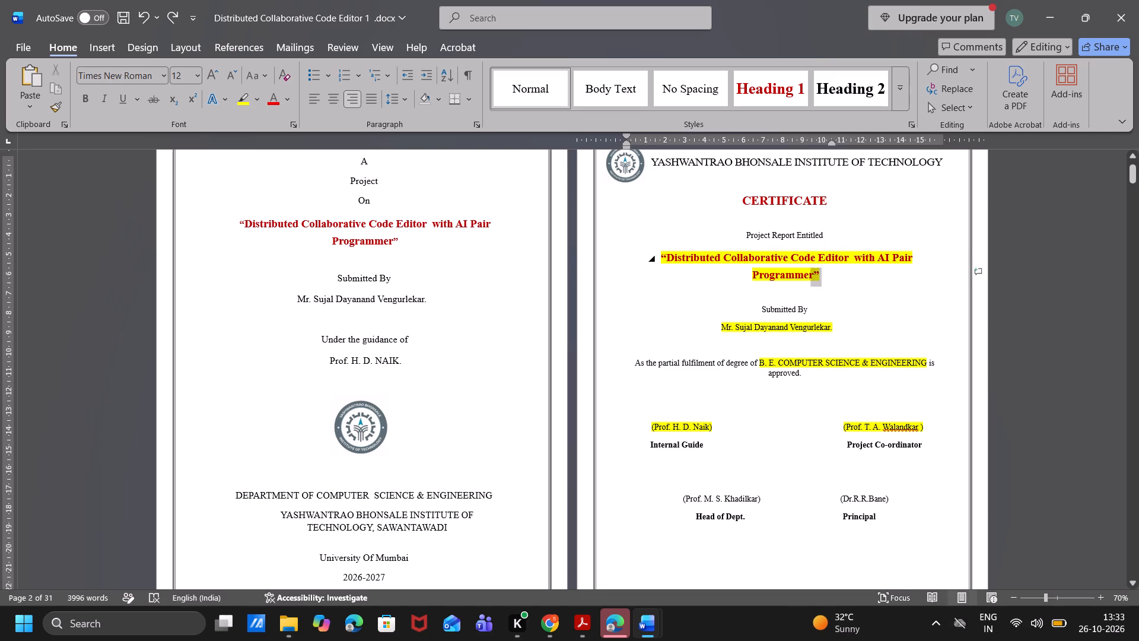
pyautogui.moveTo(808, 269); pyautogui.dragTo(768, 257)
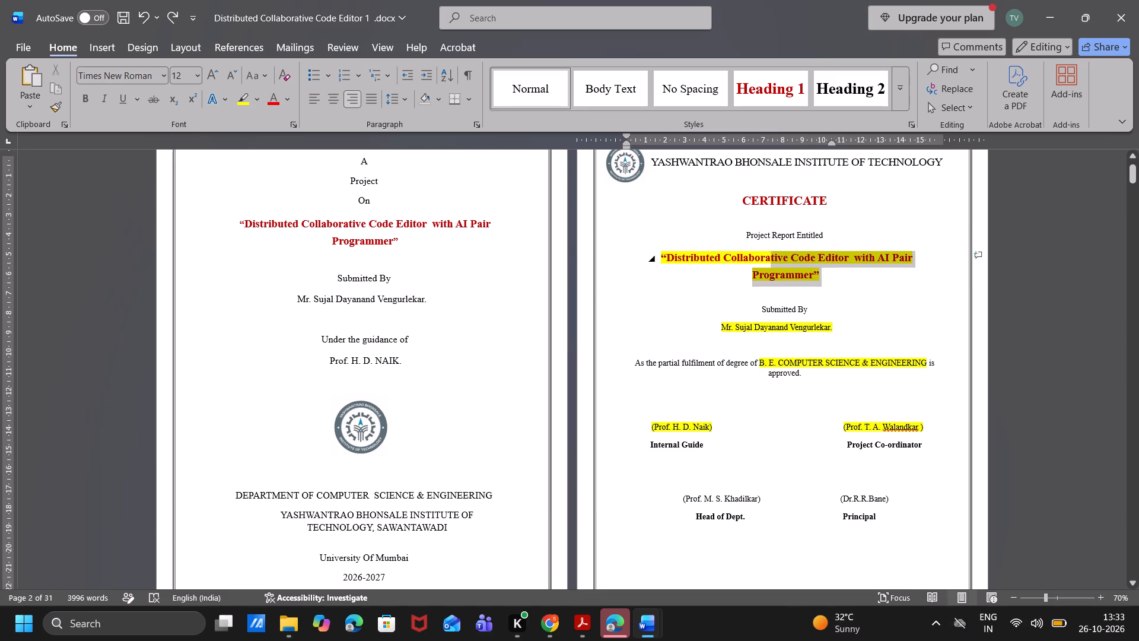
pyautogui.moveTo(768, 257); pyautogui.dragTo(702, 249)
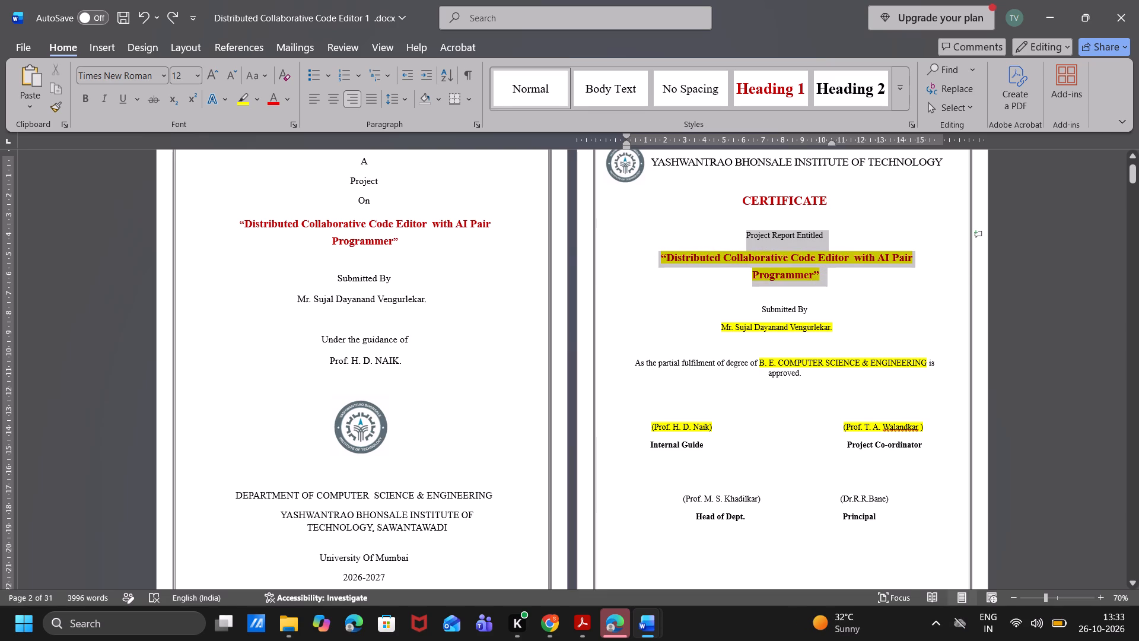
pyautogui.moveTo(702, 249); pyautogui.dragTo(696, 257)
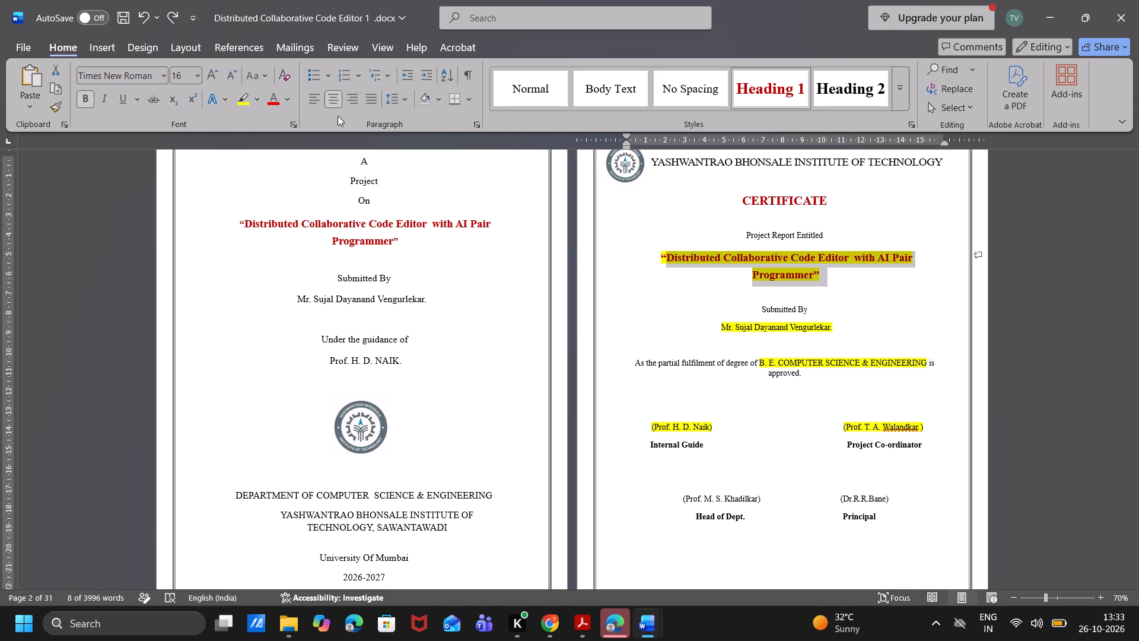
pyautogui.click(685, 295)
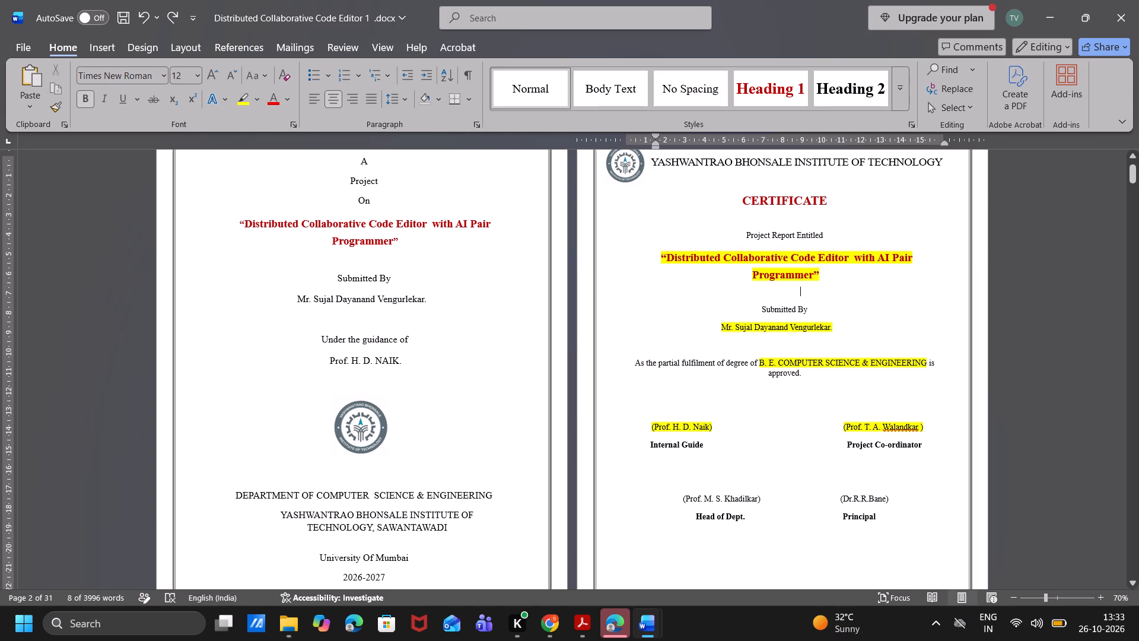
pyautogui.moveTo(833, 279); pyautogui.dragTo(747, 269)
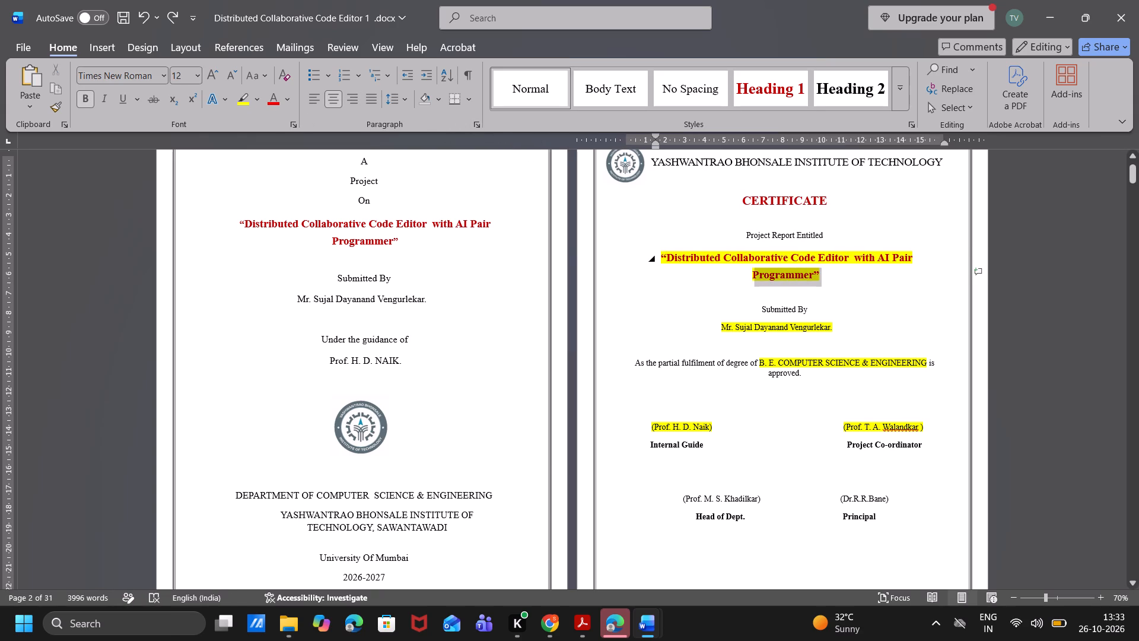
pyautogui.moveTo(747, 269); pyautogui.dragTo(668, 256)
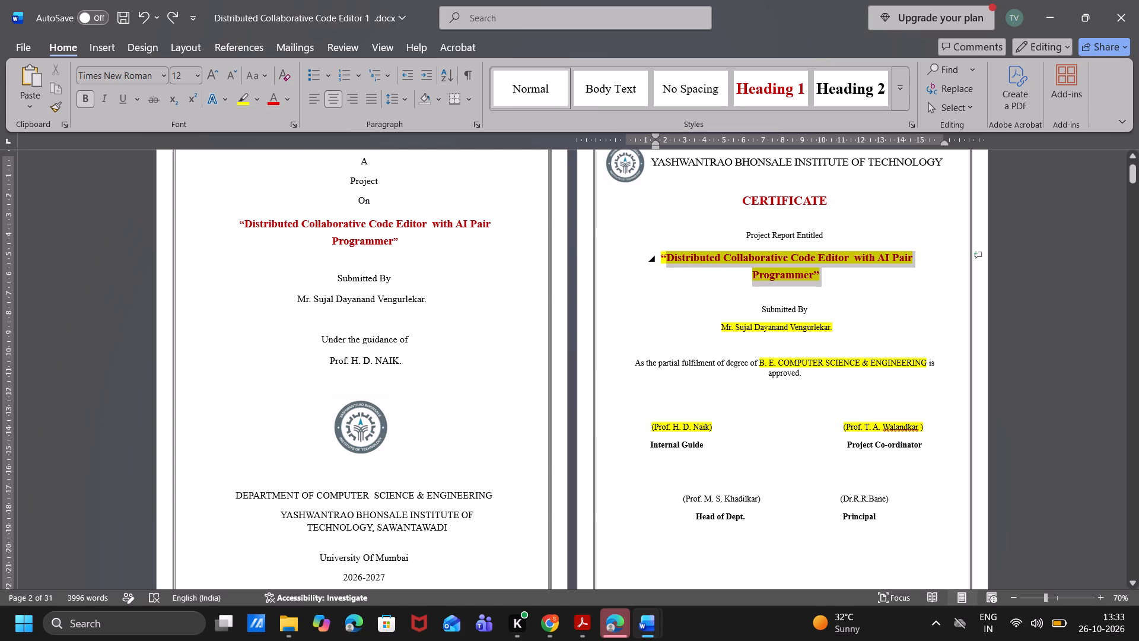
pyautogui.moveTo(668, 256); pyautogui.dragTo(661, 256)
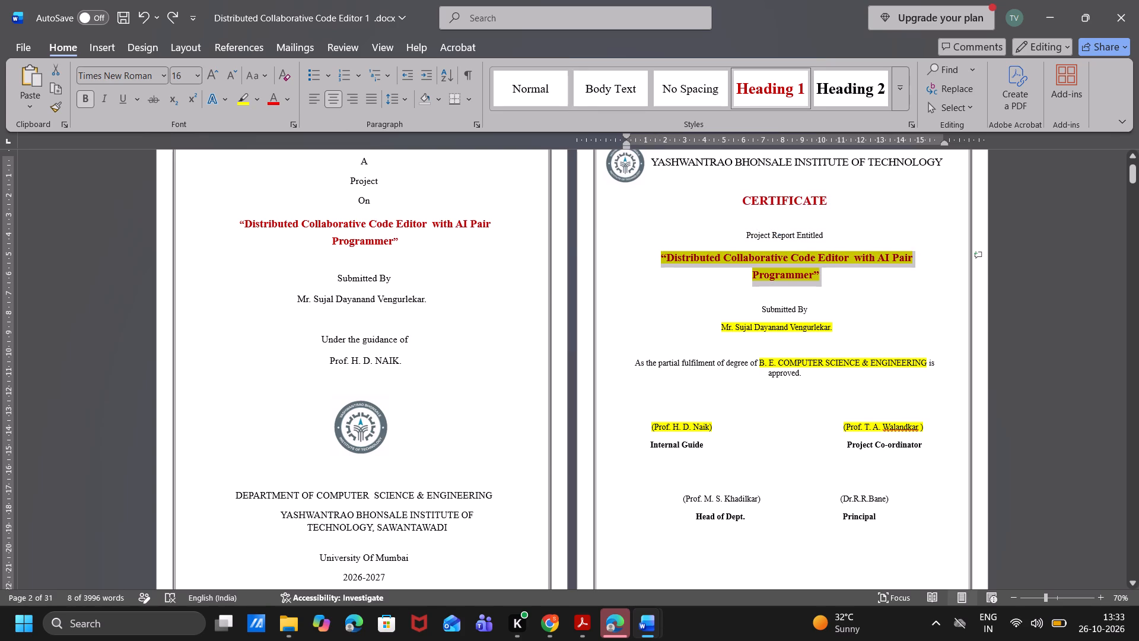
pyautogui.click(244, 100)
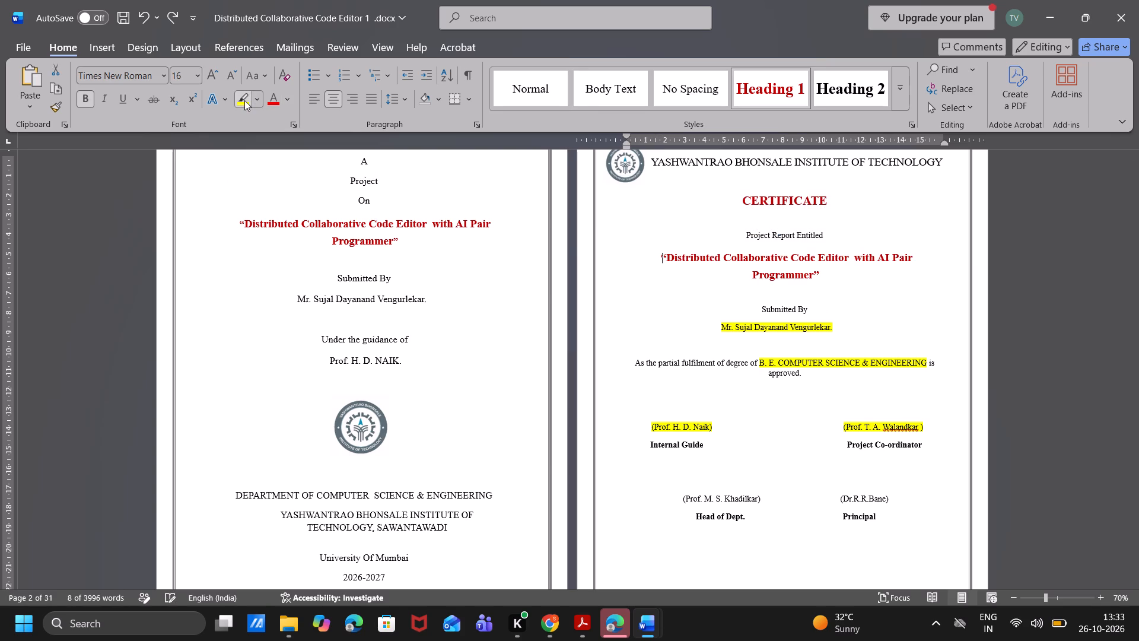
pyautogui.click(861, 411)
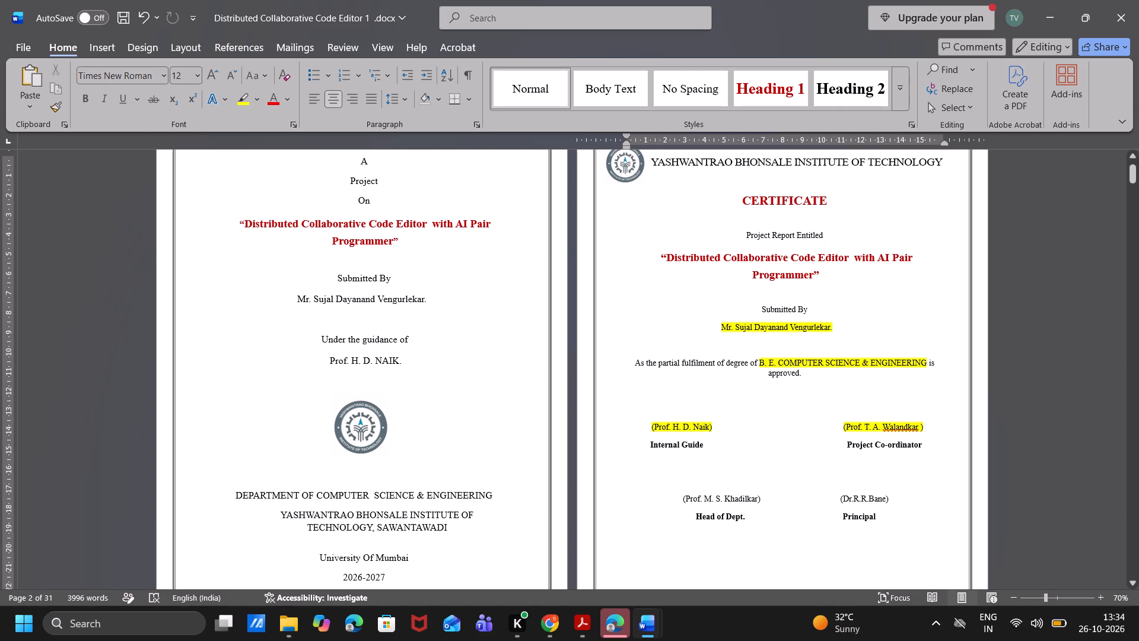
# Remove the yellow highlight from the student's name and from "B. E. COMPUTER SCIENCE & ENGINEERING" on the certificate page.
pyautogui.moveTo(849, 333); pyautogui.dragTo(721, 323)
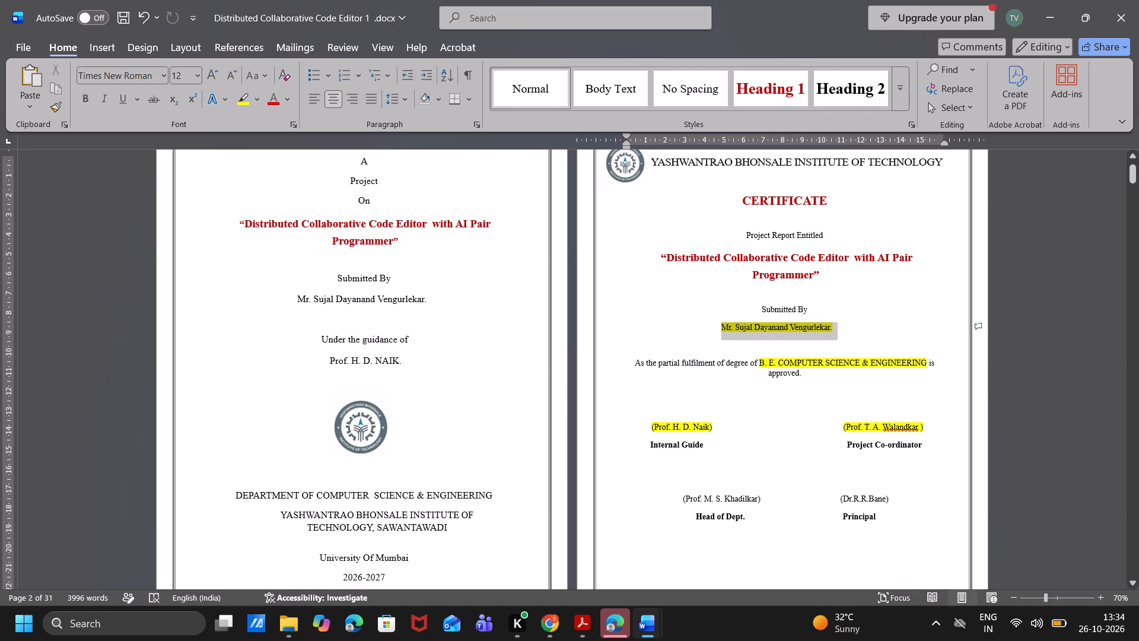
pyautogui.moveTo(721, 323); pyautogui.dragTo(722, 323)
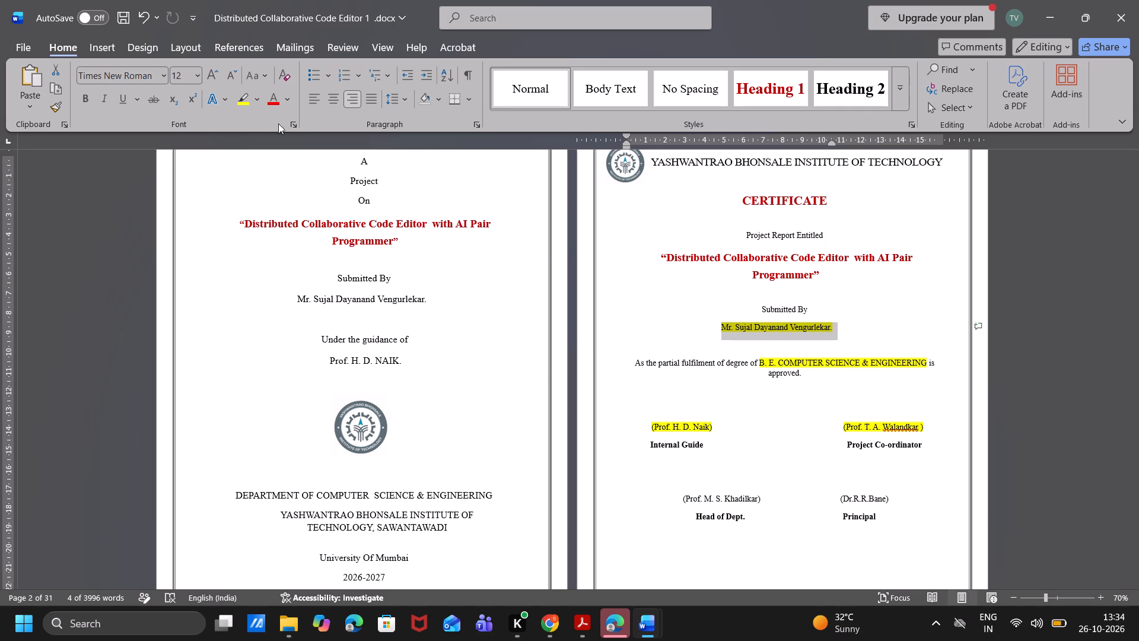
pyautogui.click(238, 103)
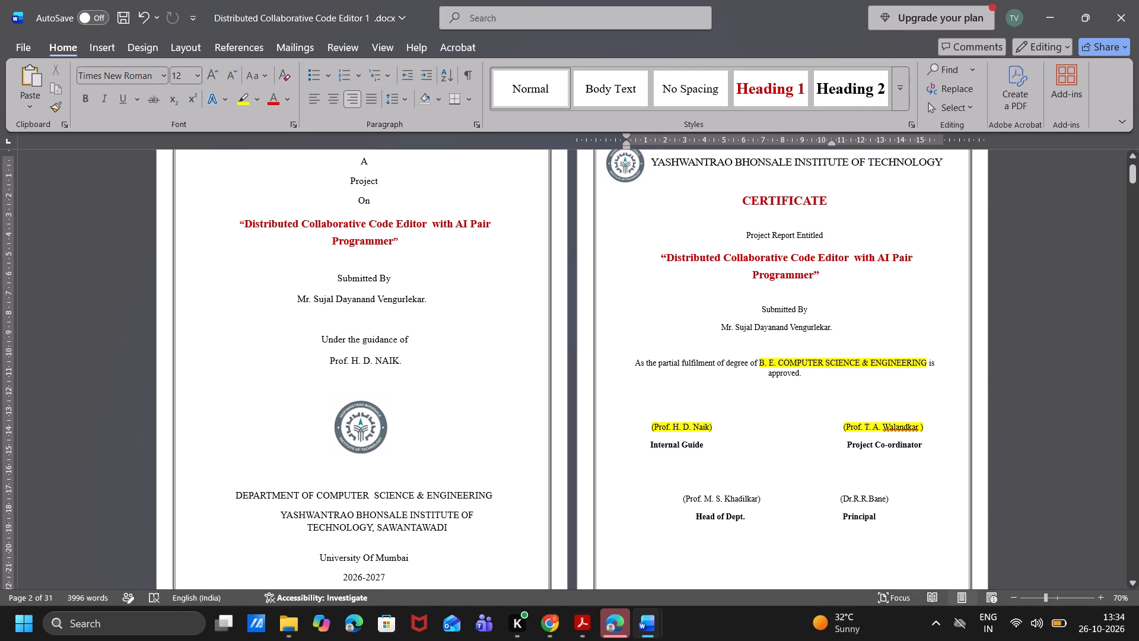
pyautogui.moveTo(927, 363); pyautogui.dragTo(803, 358)
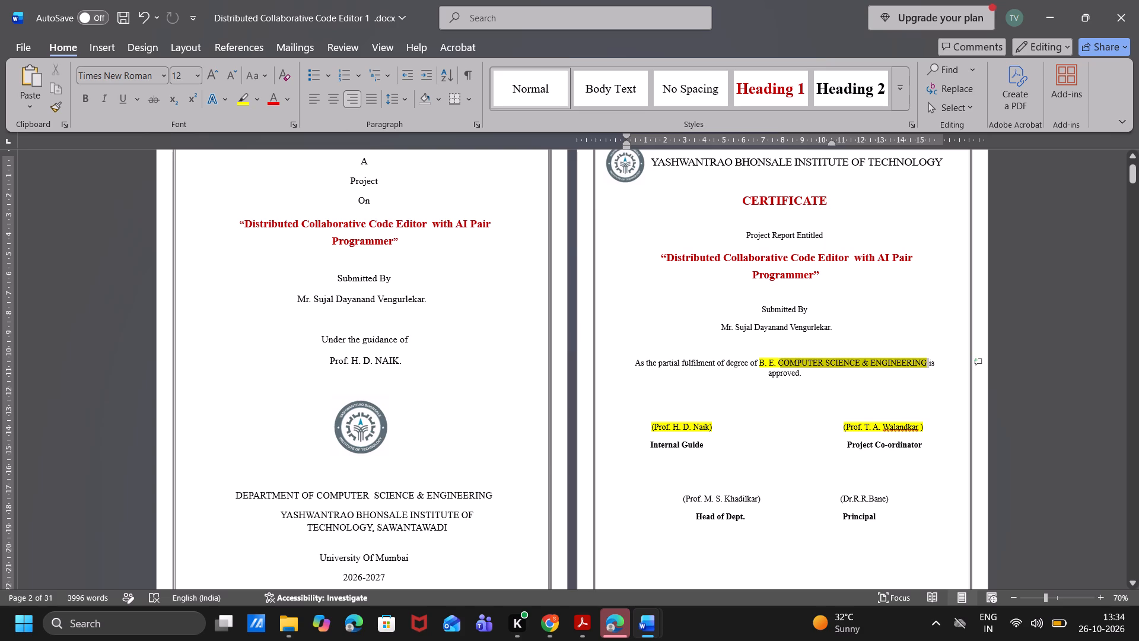
pyautogui.moveTo(803, 358); pyautogui.dragTo(759, 362)
pyautogui.moveTo(759, 362); pyautogui.dragTo(760, 361)
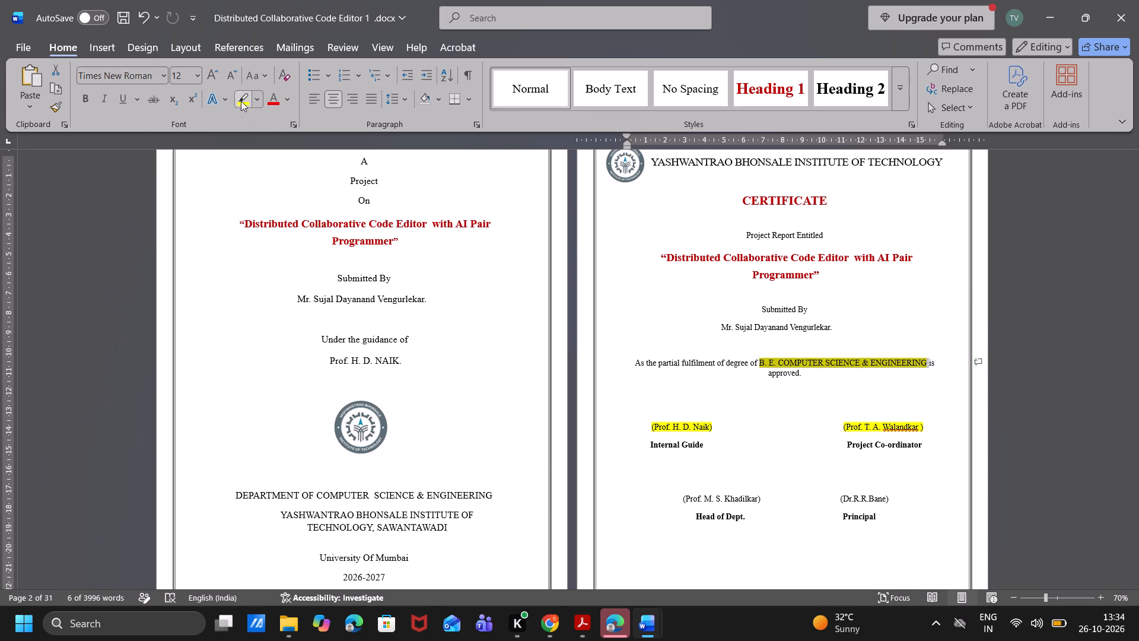
pyautogui.click(241, 99)
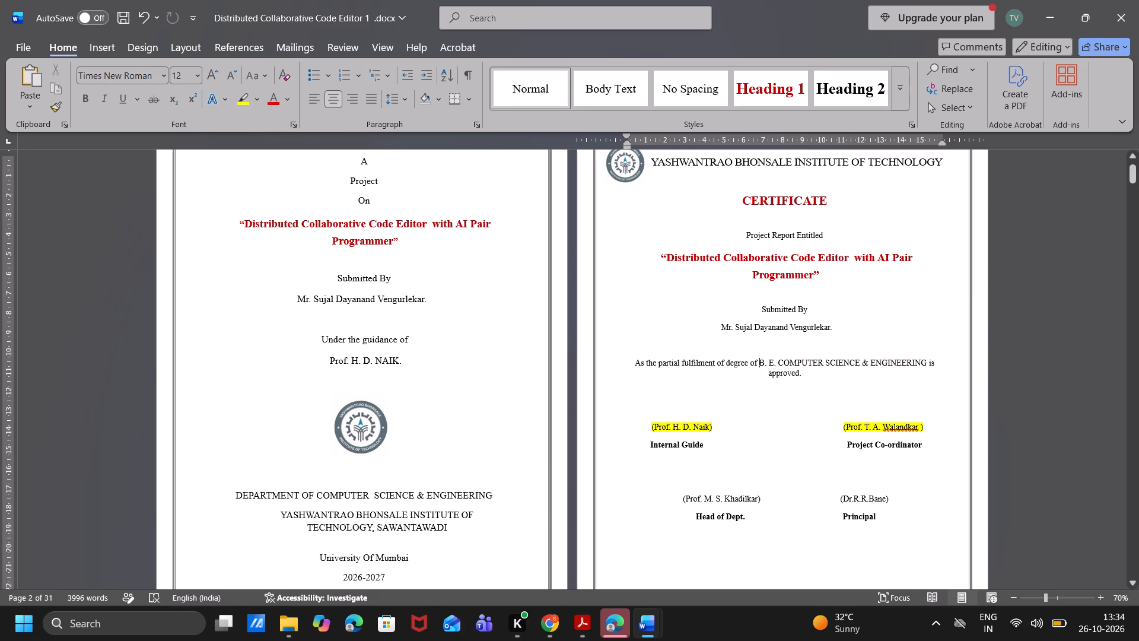
# Add an extra space before "B. E. COMPUTER SCIENCE & ENGINEERING" in the certificate's fulfilment sentence, keeping the spacing after it unchanged.
pyautogui.press('space')
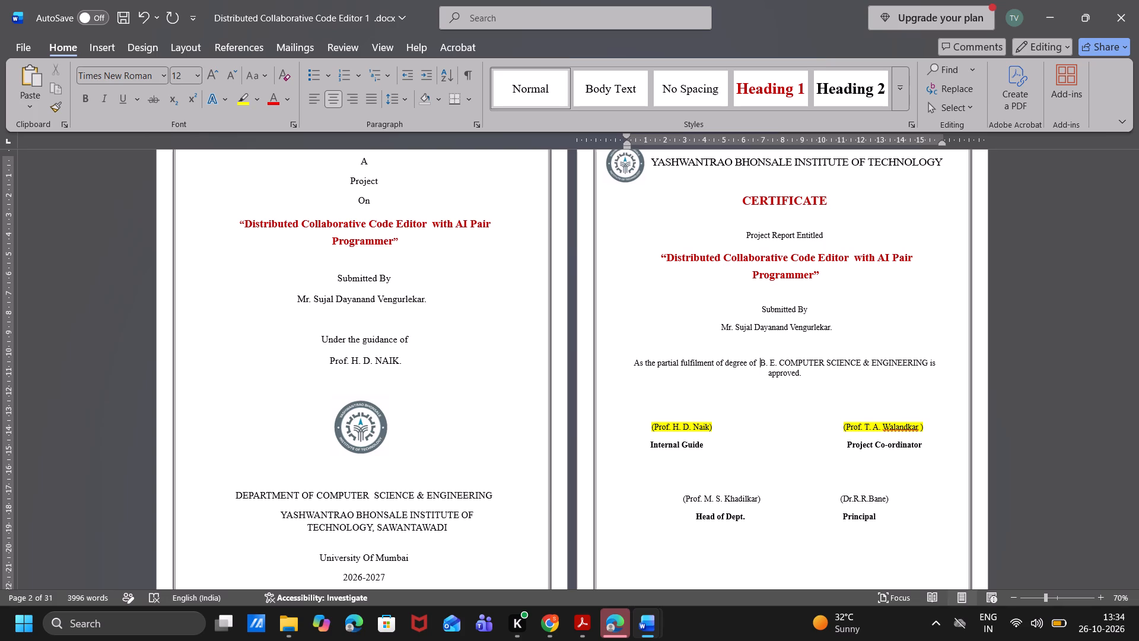
pyautogui.click(928, 363)
pyautogui.press('space')
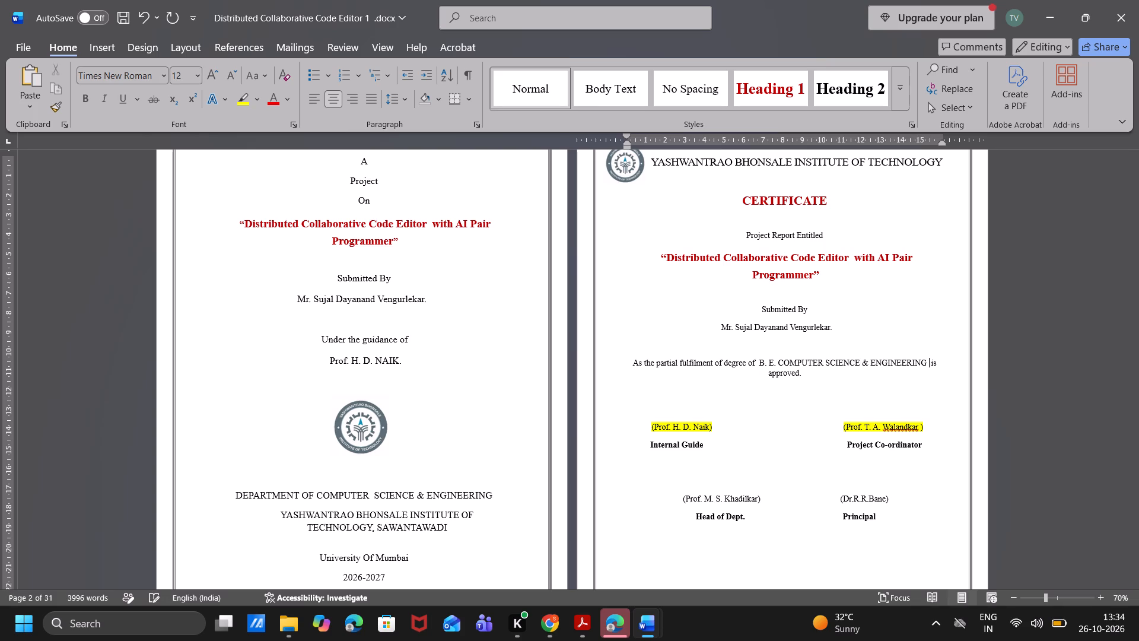
pyautogui.press('BackSpace')
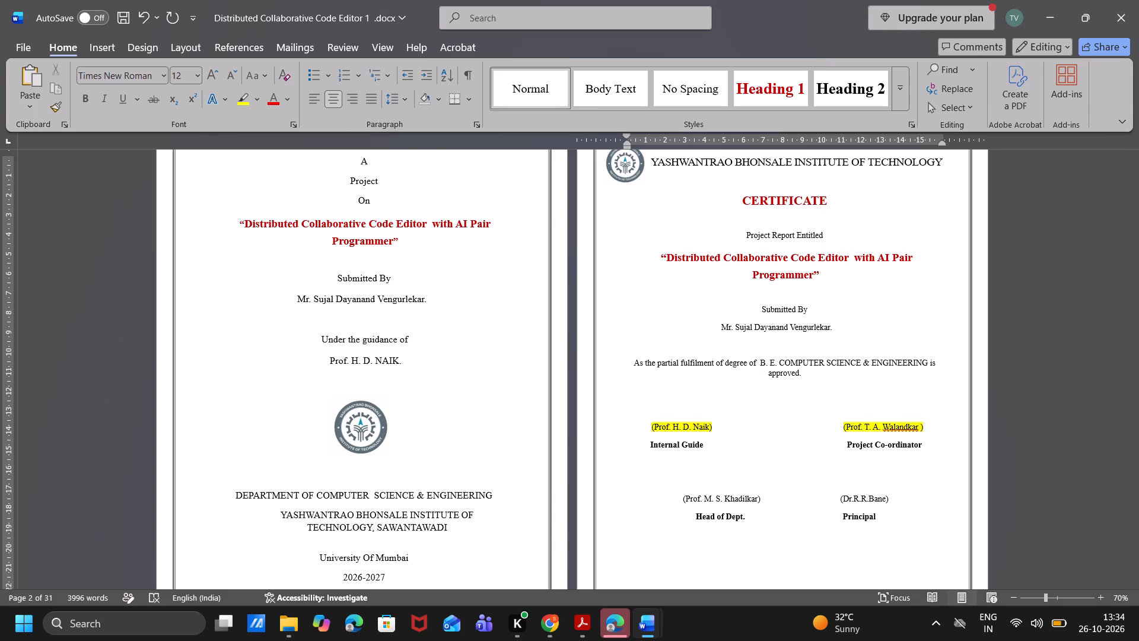
# Replace the gap before the internal guide's name on the certificate page with spaces, shifting the name slightly towards the page margin.
pyautogui.scroll(-1, 928, 363)
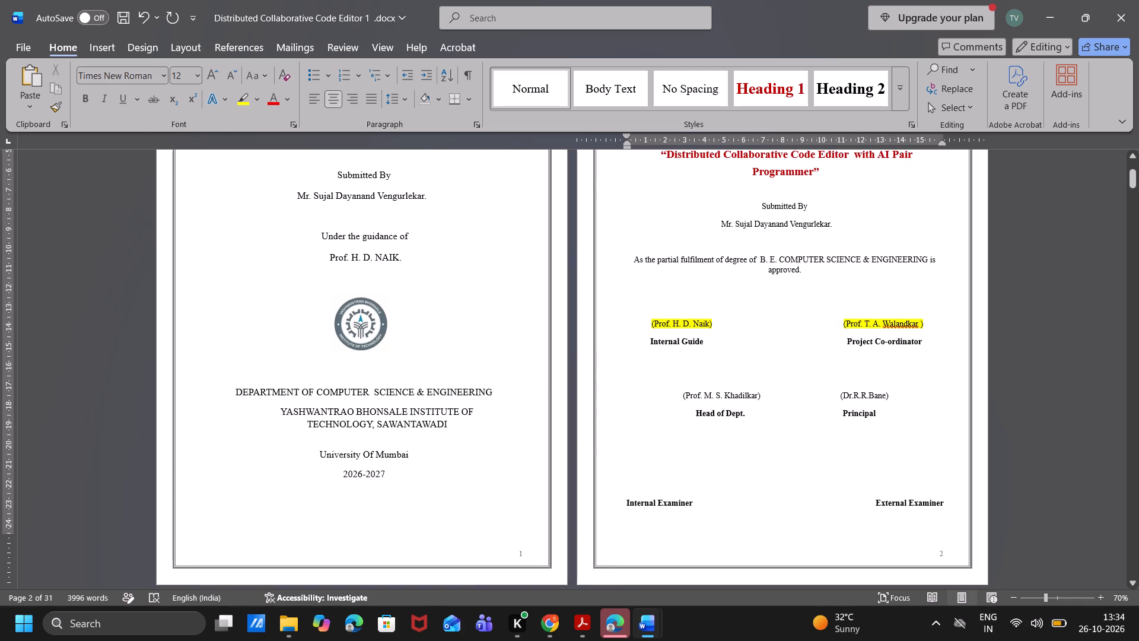
pyautogui.click(648, 325)
pyautogui.press('BackSpace')
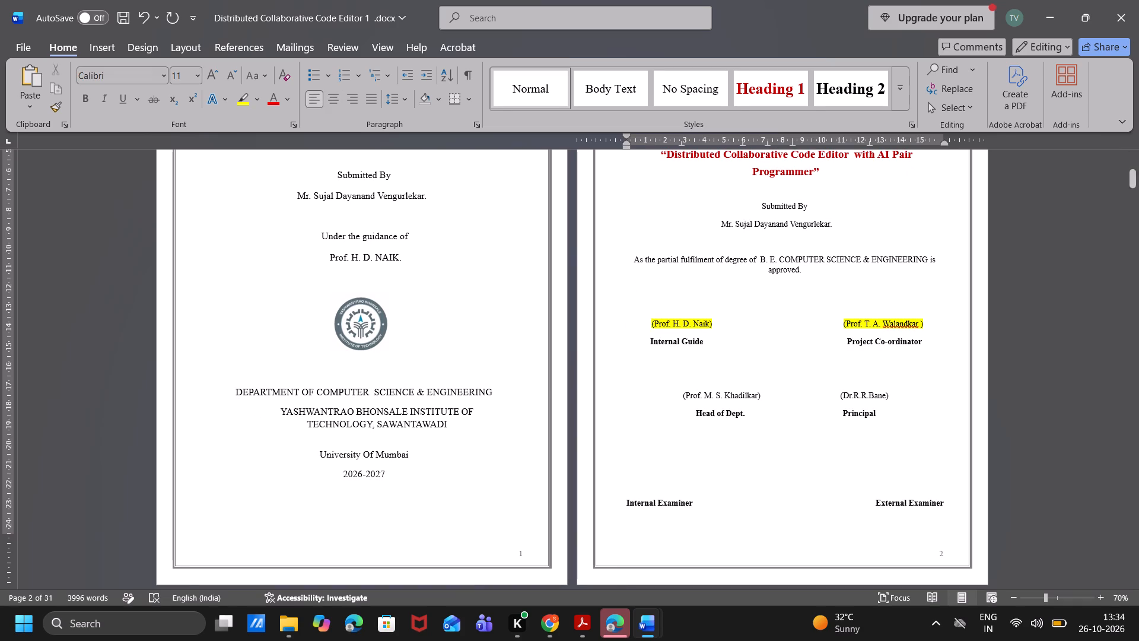
pyautogui.press('space')
pyautogui.press('space')
pyautogui.press('space')
pyautogui.press('space')
pyautogui.press('space')
pyautogui.press('space')
pyautogui.press('space')
pyautogui.press('space')
pyautogui.press('space')
pyautogui.press('space')
pyautogui.press('space')
# Remove the yellow highlight from the internal guide's name and the project co-ordinator's name on the certificate page.
pyautogui.moveTo(722, 325); pyautogui.dragTo(654, 318)
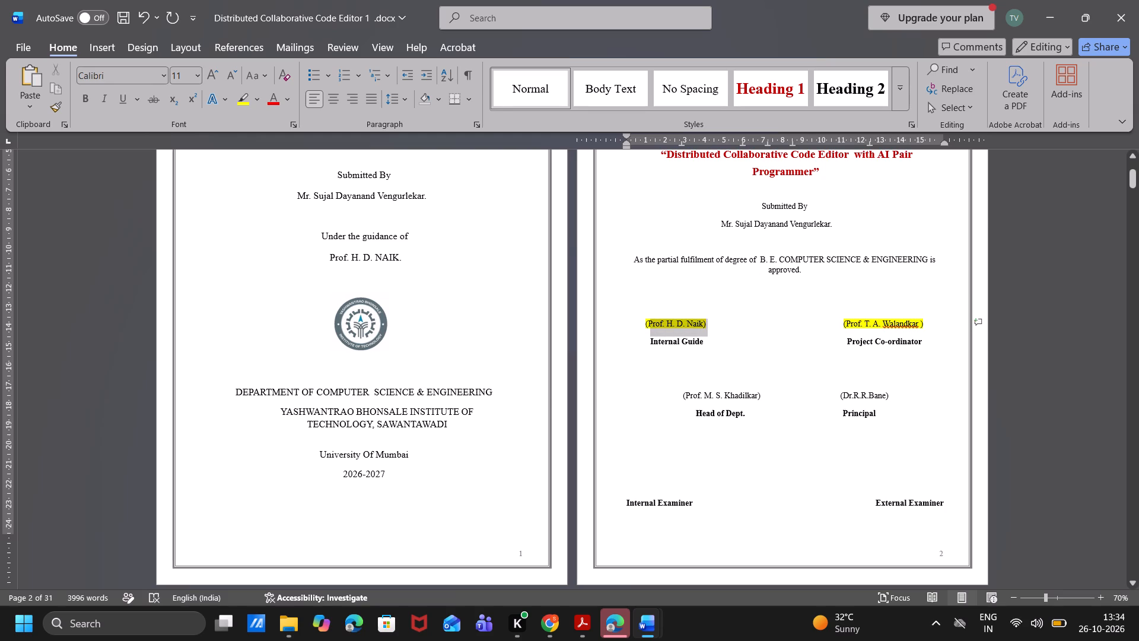
pyautogui.moveTo(654, 318); pyautogui.dragTo(651, 315)
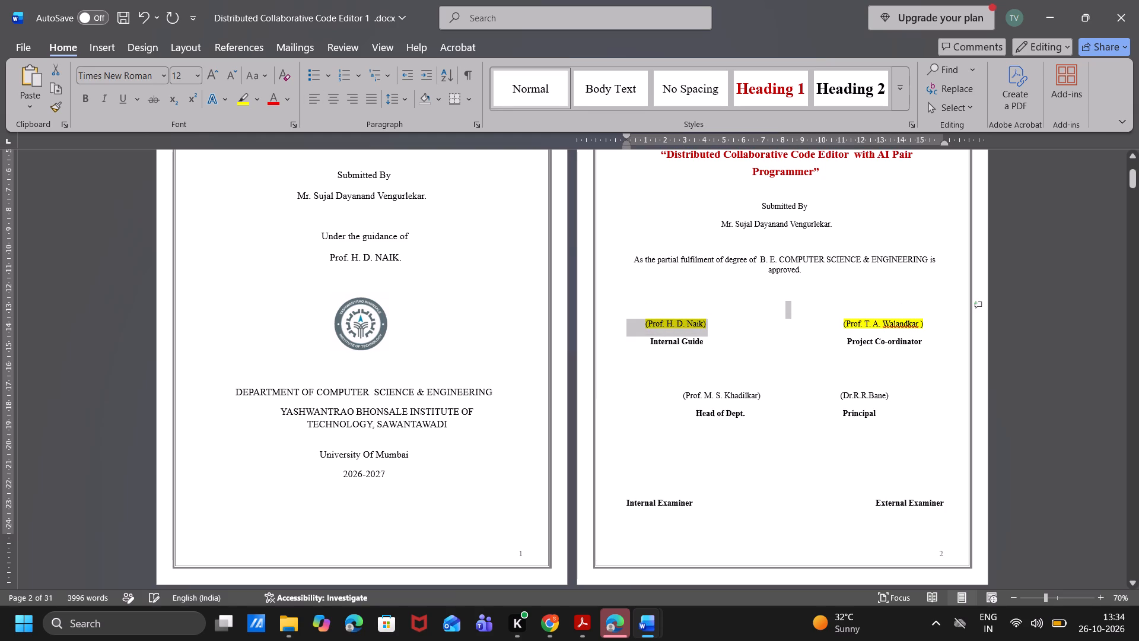
pyautogui.click(244, 106)
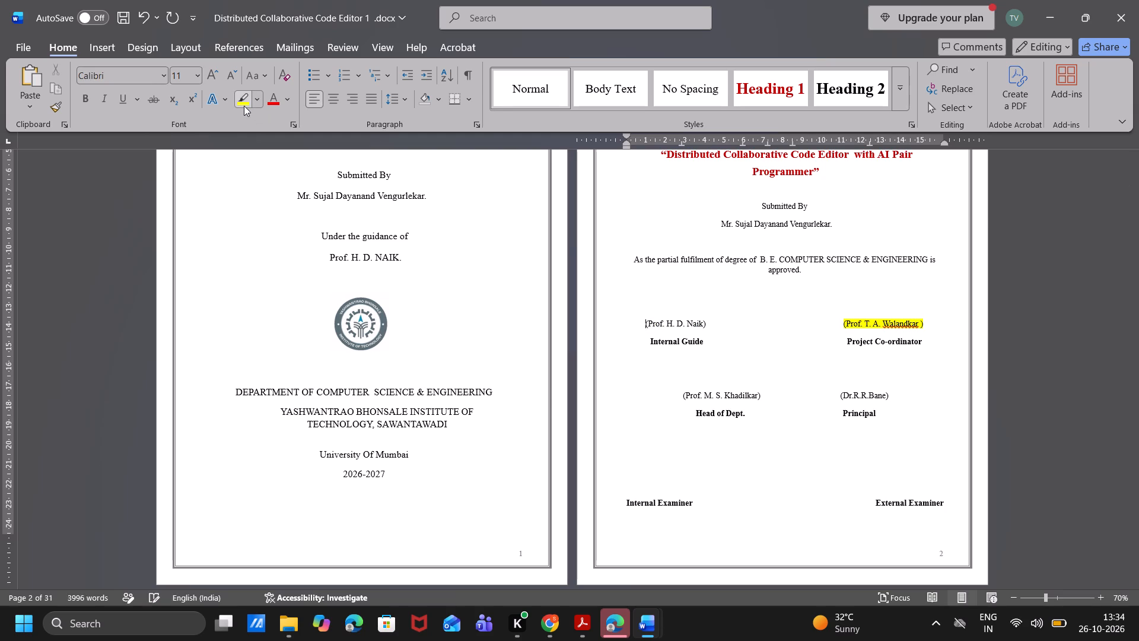
pyautogui.moveTo(933, 323); pyautogui.dragTo(930, 323)
pyautogui.moveTo(930, 323); pyautogui.dragTo(845, 321)
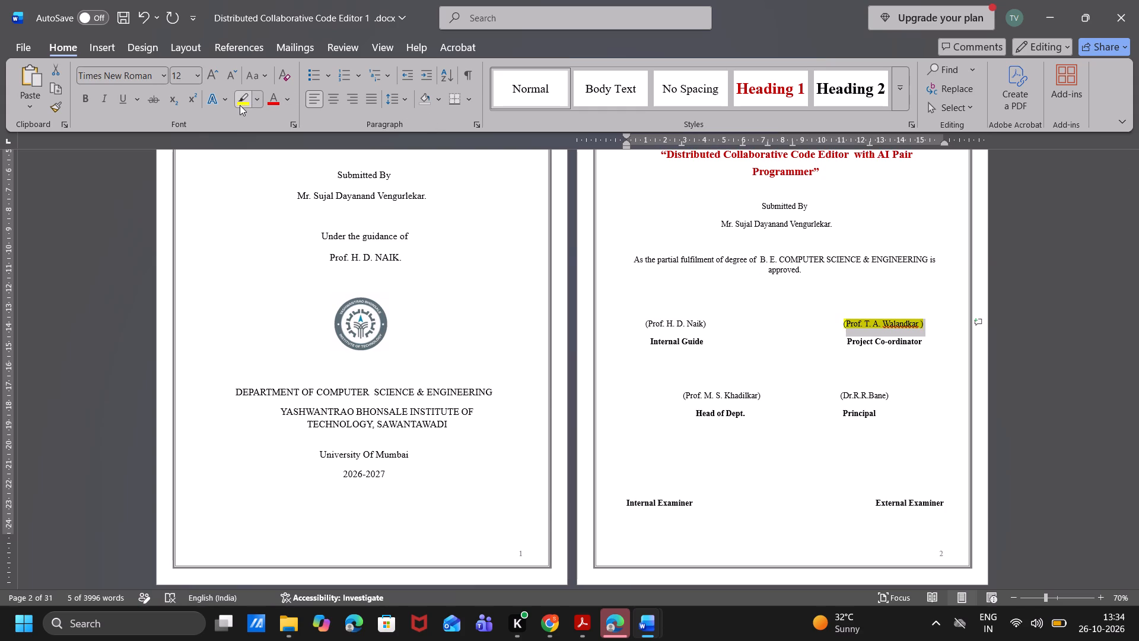
pyautogui.click(240, 105)
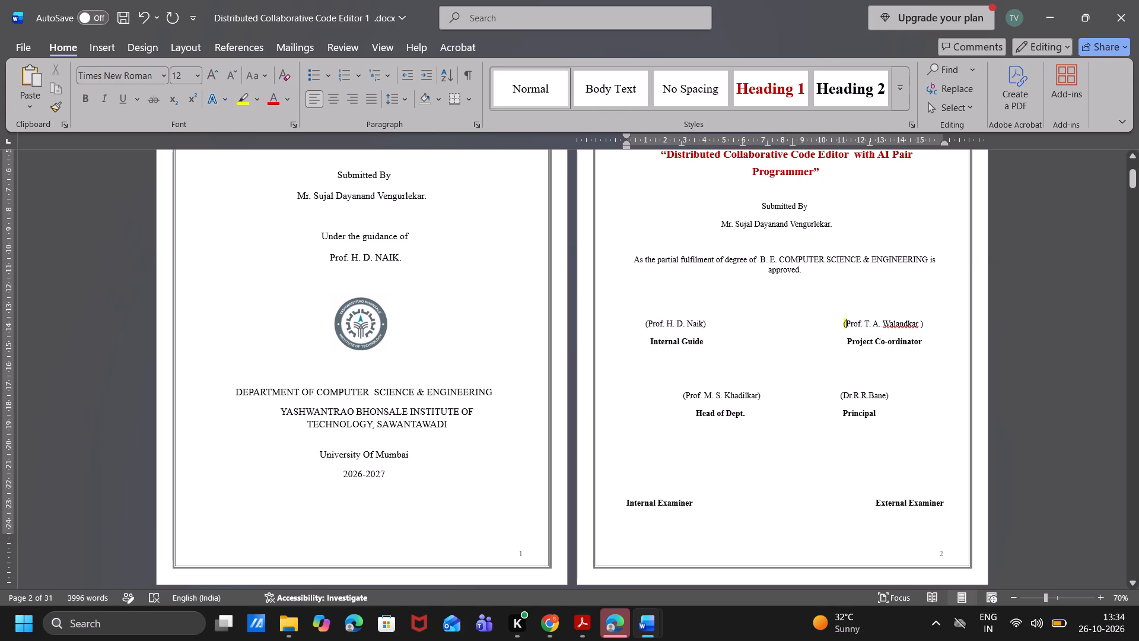
# Clear the yellow highlight from the opening line of the acknowledgment, including the guide's name, and leave highlighting mode.
pyautogui.scroll(-5, 777, 397)
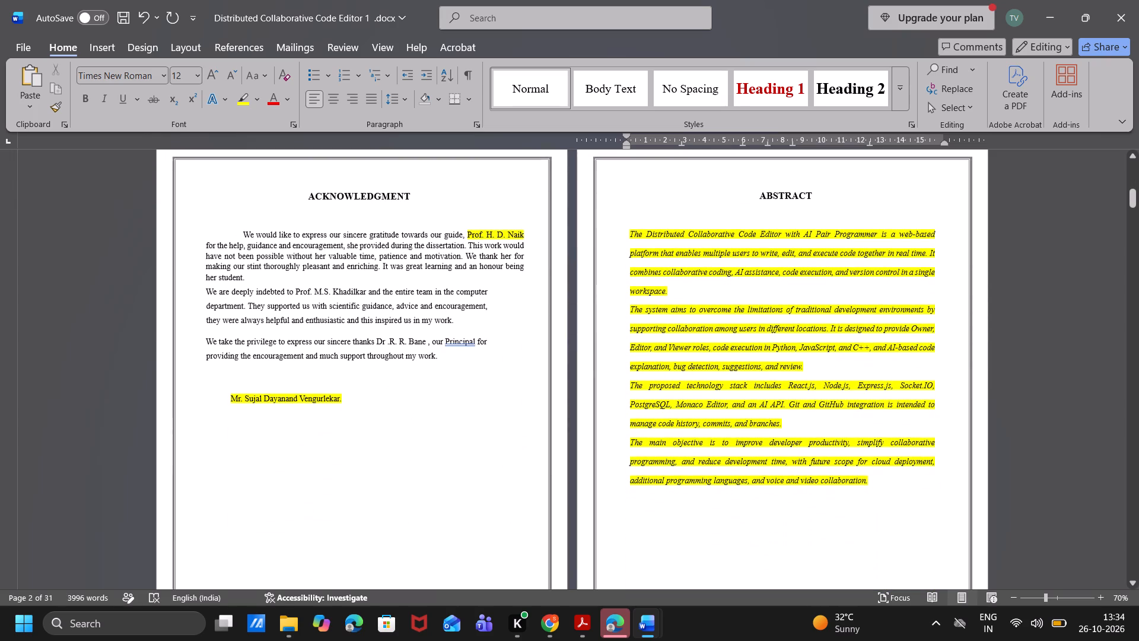
pyautogui.moveTo(525, 233); pyautogui.dragTo(483, 231)
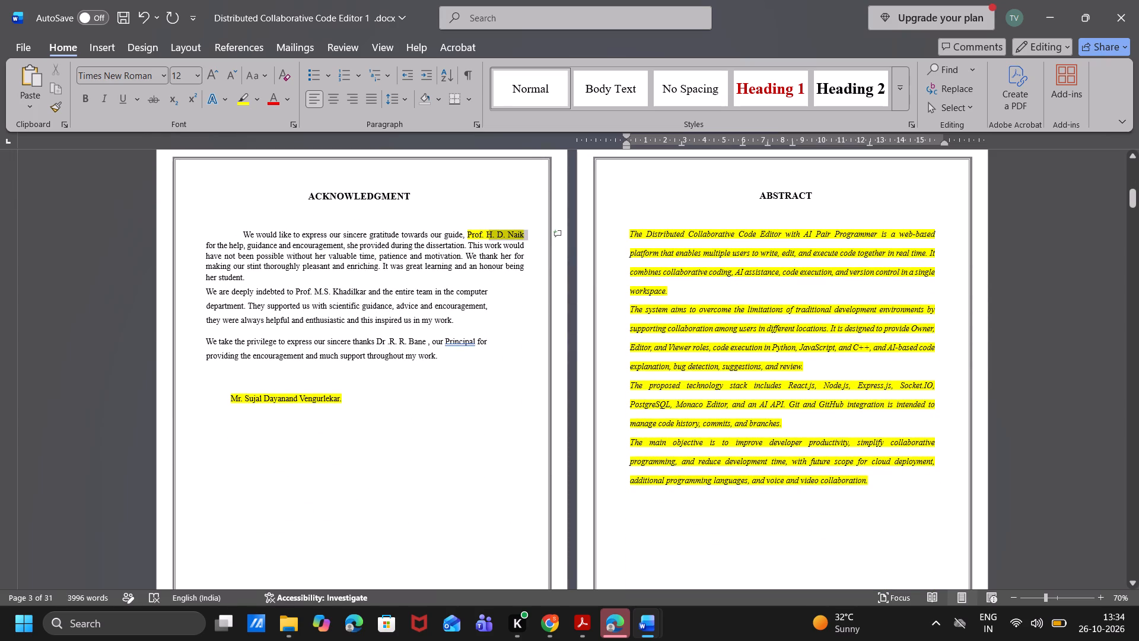
pyautogui.moveTo(483, 231); pyautogui.dragTo(467, 229)
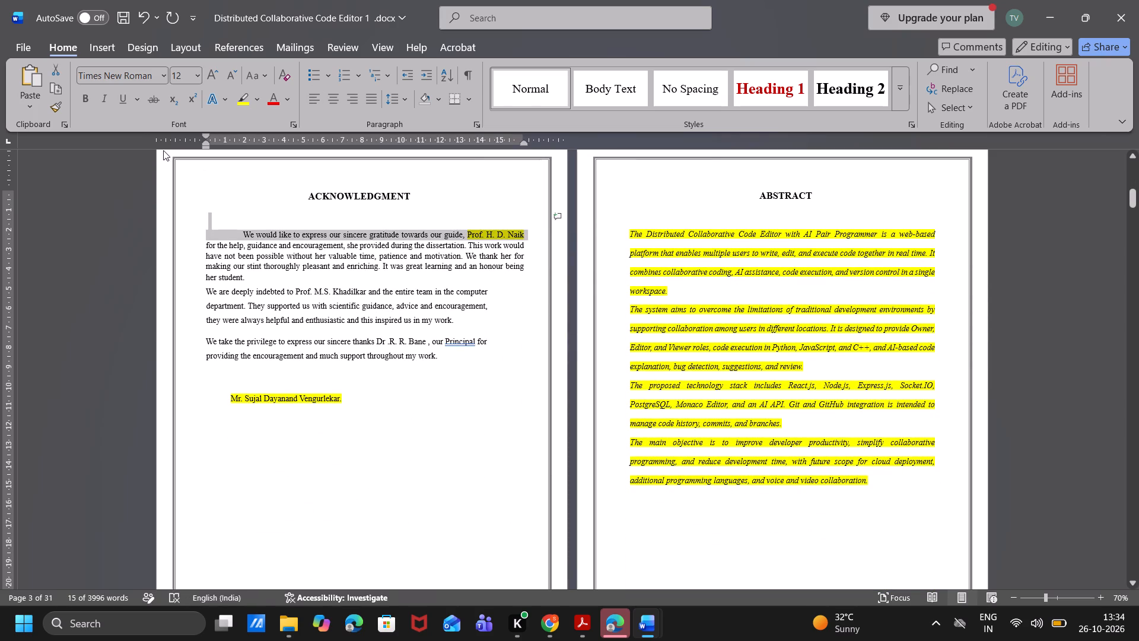
pyautogui.click(243, 102)
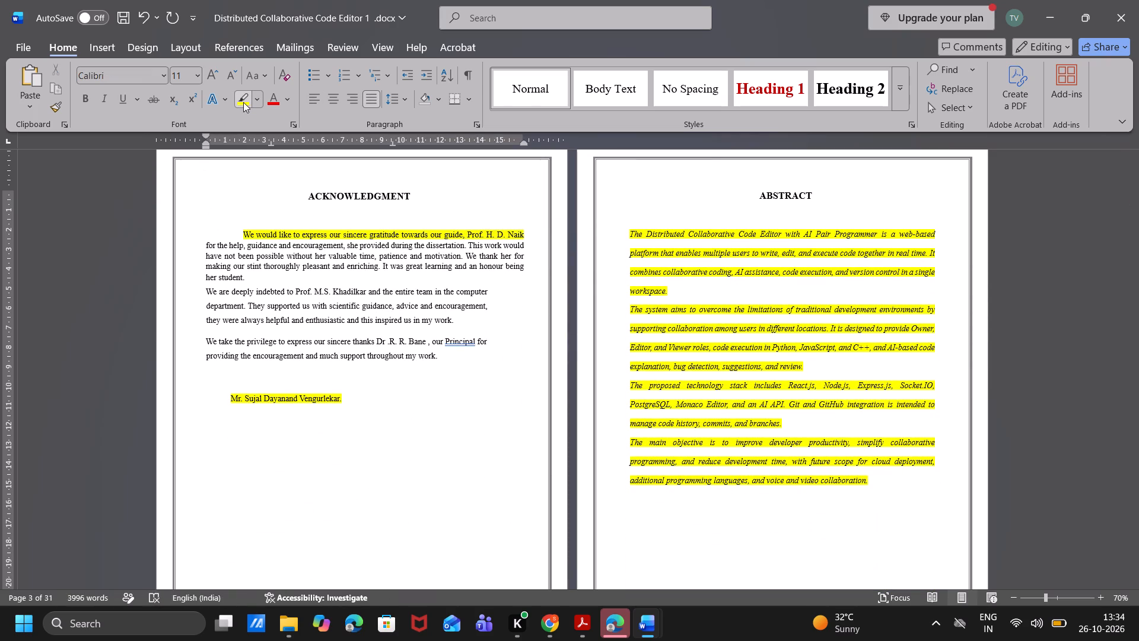
pyautogui.click(243, 102)
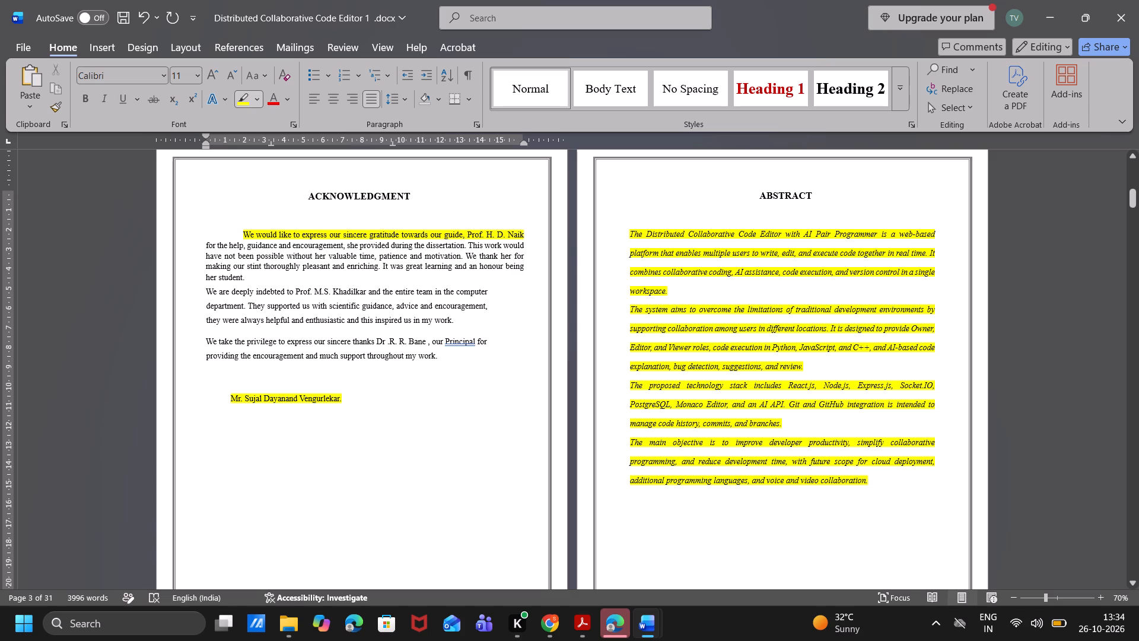
pyautogui.click(528, 236)
pyautogui.moveTo(528, 236); pyautogui.dragTo(254, 239)
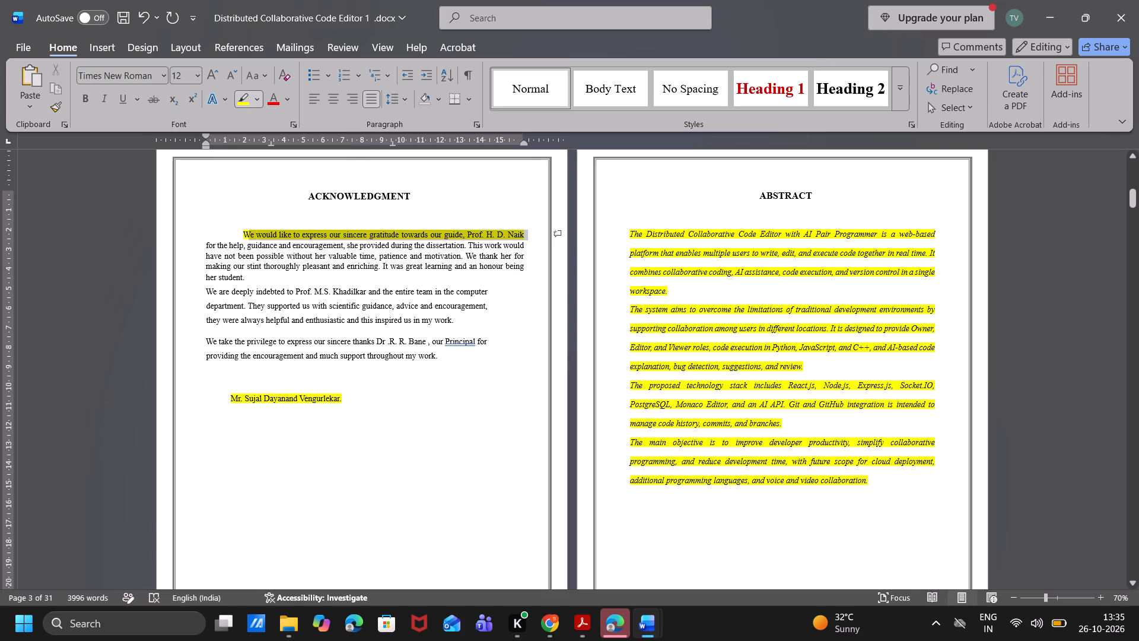
pyautogui.moveTo(254, 239); pyautogui.dragTo(249, 235)
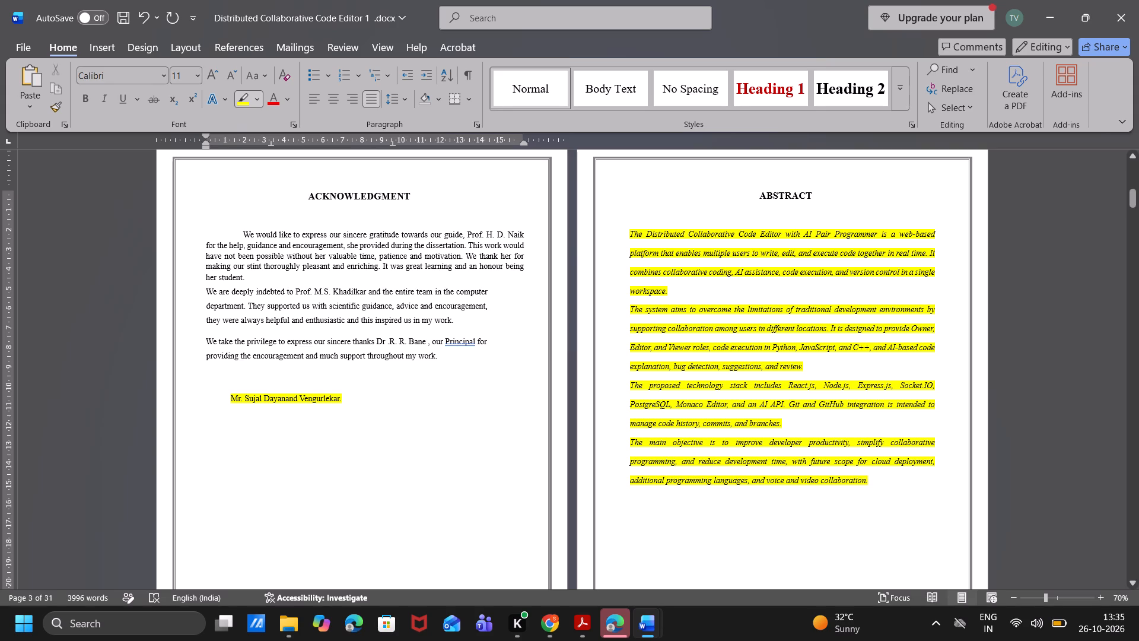
pyautogui.doubleClick(380, 436)
pyautogui.click(380, 436)
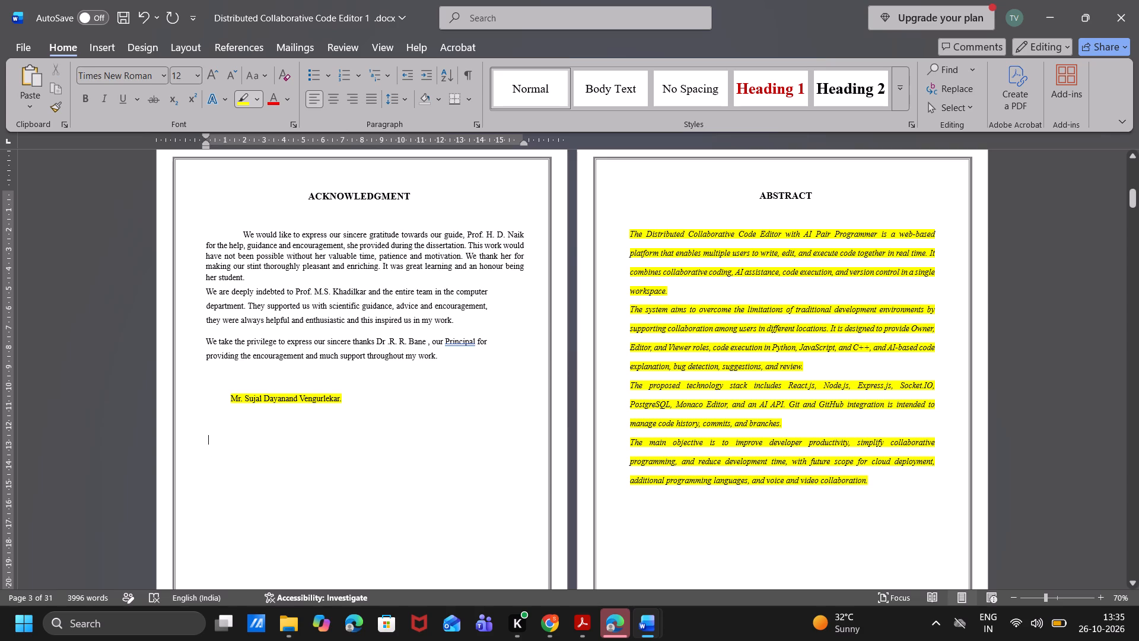
pyautogui.click(246, 97)
# Remove the yellow highlight from the student's name at the end of the acknowledgment.
pyautogui.moveTo(348, 401); pyautogui.dragTo(283, 390)
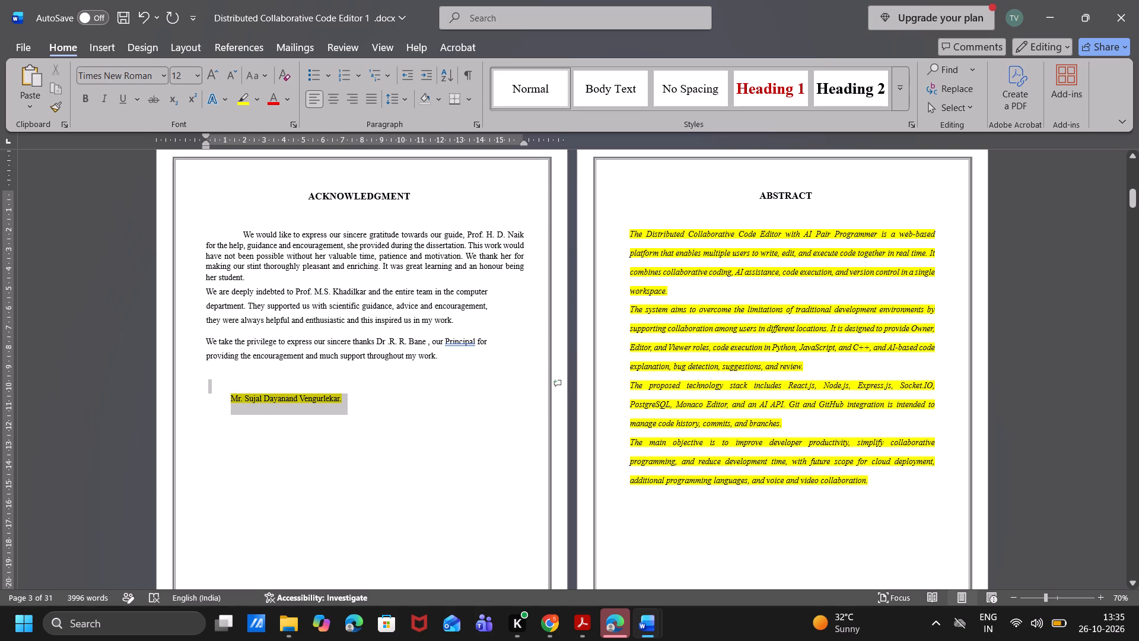
pyautogui.moveTo(283, 390); pyautogui.dragTo(283, 389)
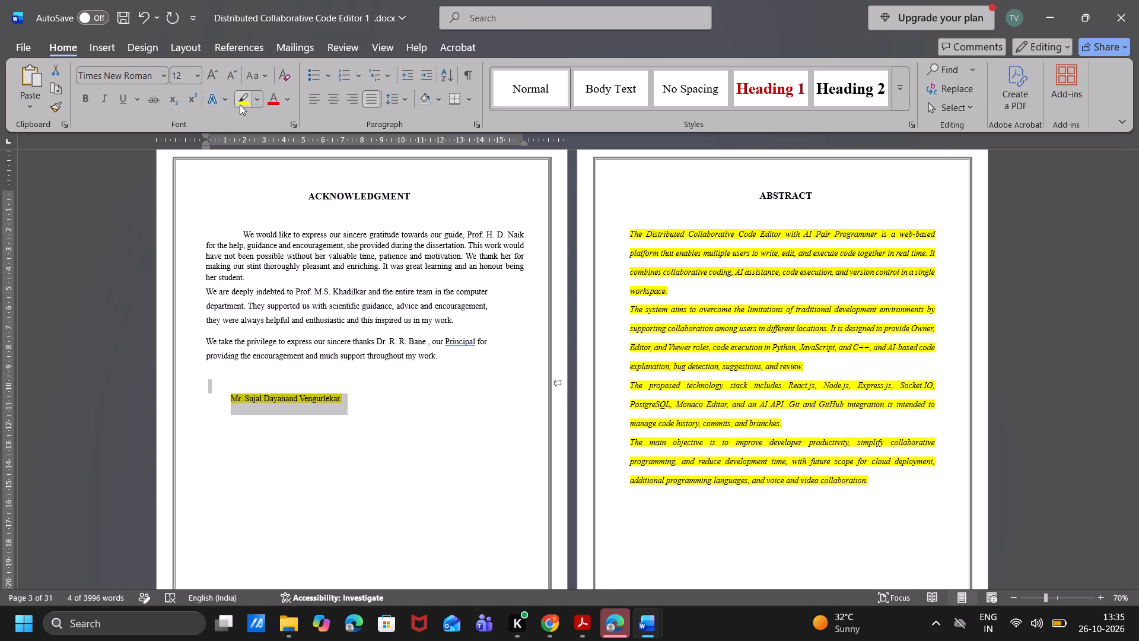
pyautogui.click(240, 104)
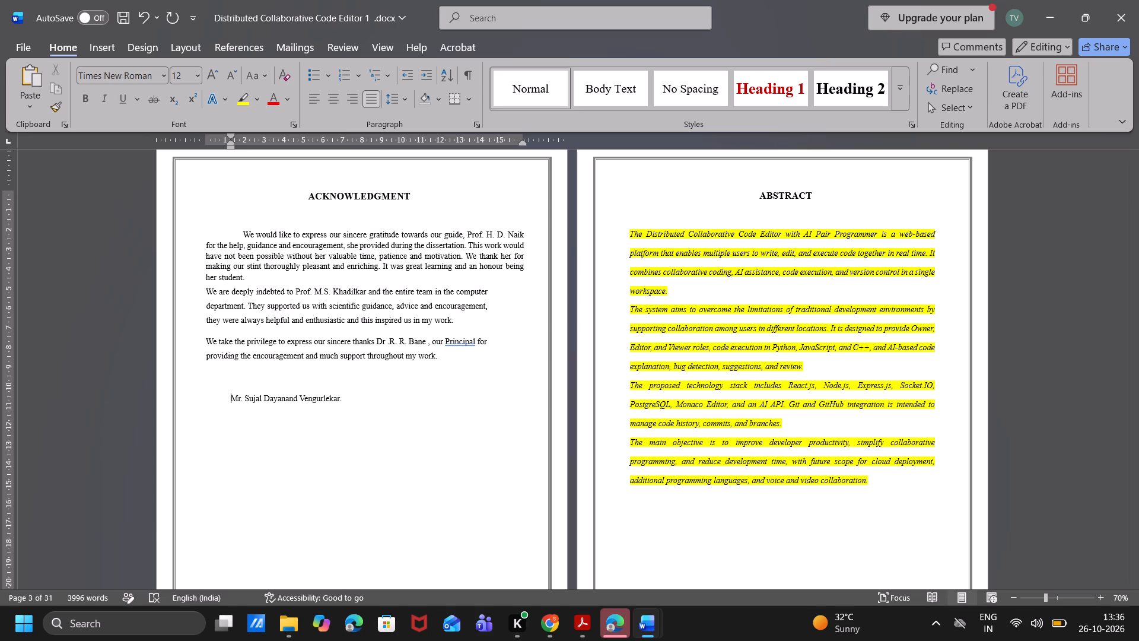
# Review the cover, certificate and acknowledgment pages for remaining highlights and alignment problems.
pyautogui.scroll(4, 632, 236)
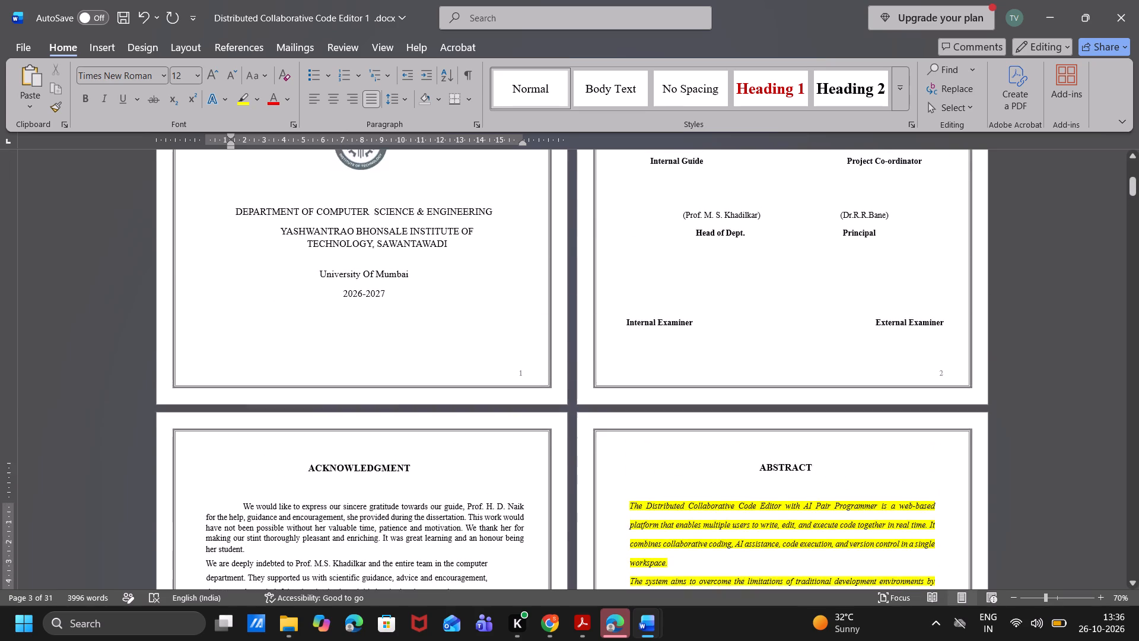
pyautogui.scroll(1, 632, 236)
pyautogui.scroll(1, 444, 268)
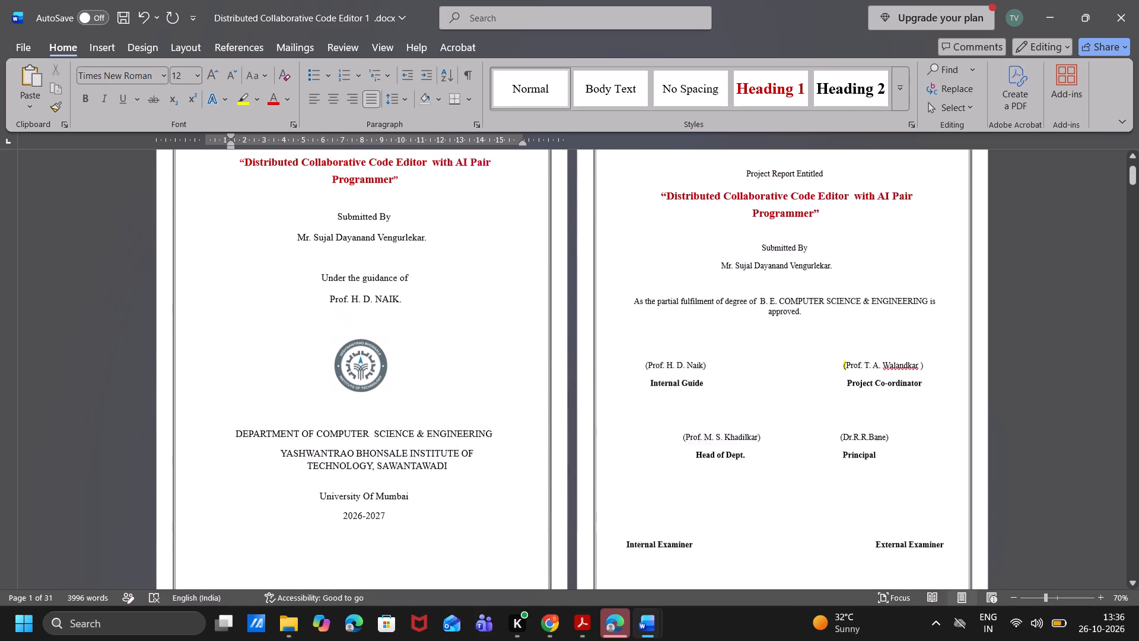
pyautogui.scroll(1, 444, 268)
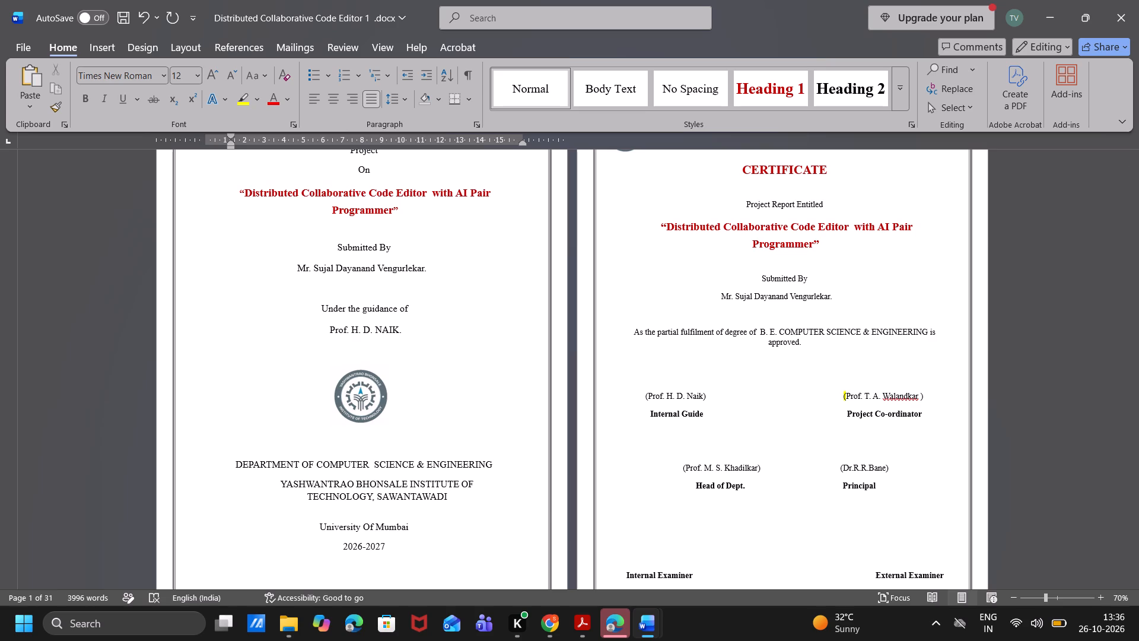
pyautogui.scroll(-2, 444, 268)
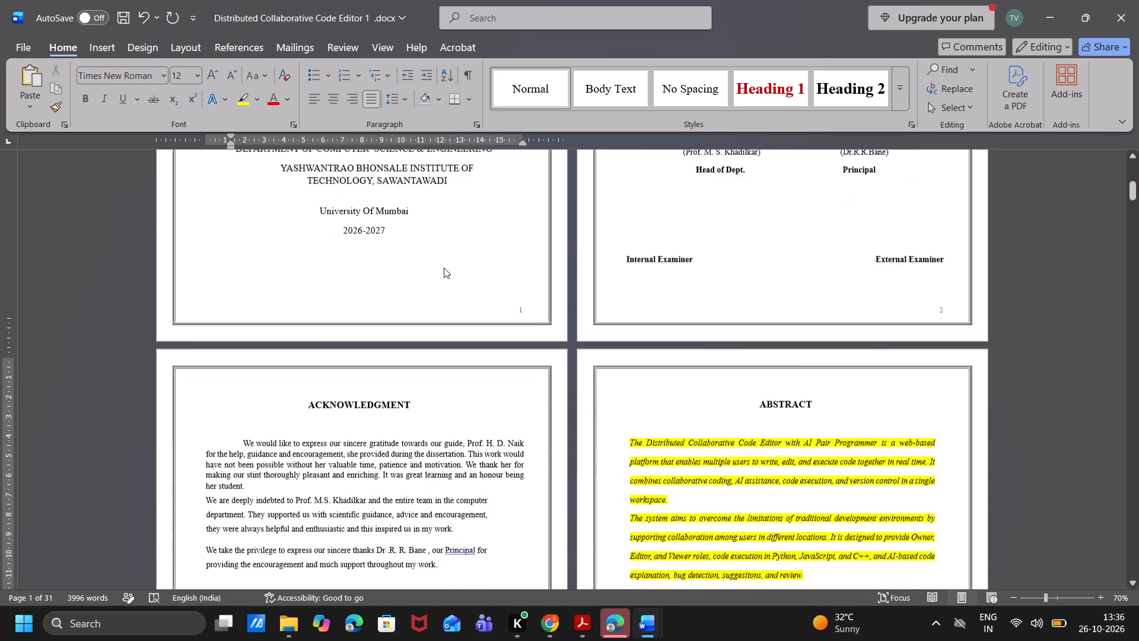
pyautogui.scroll(-1, 444, 268)
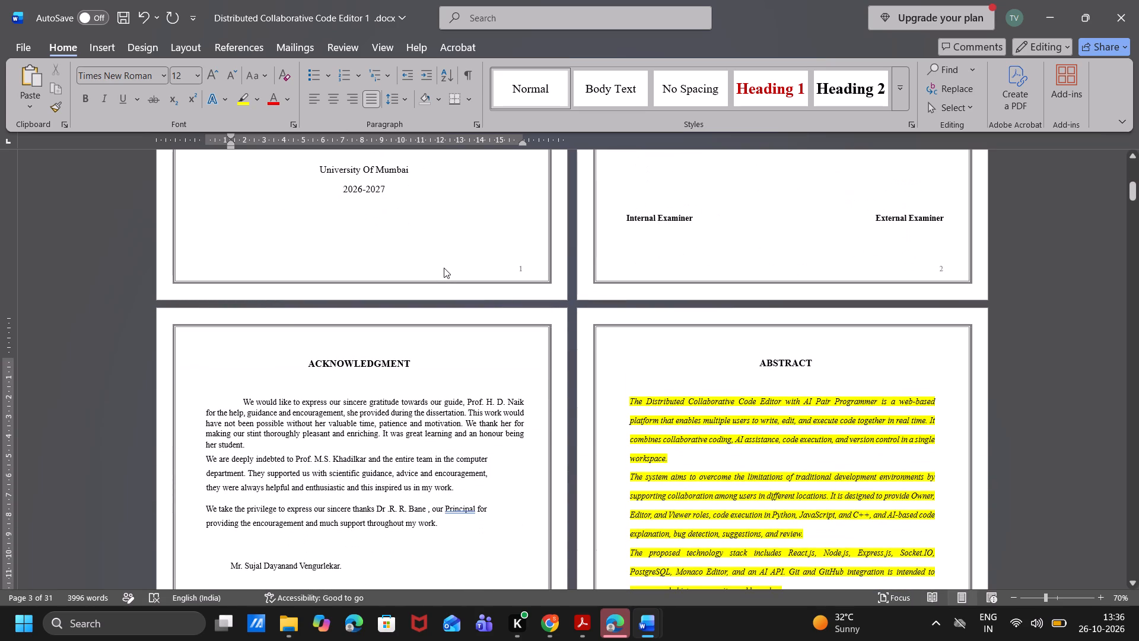
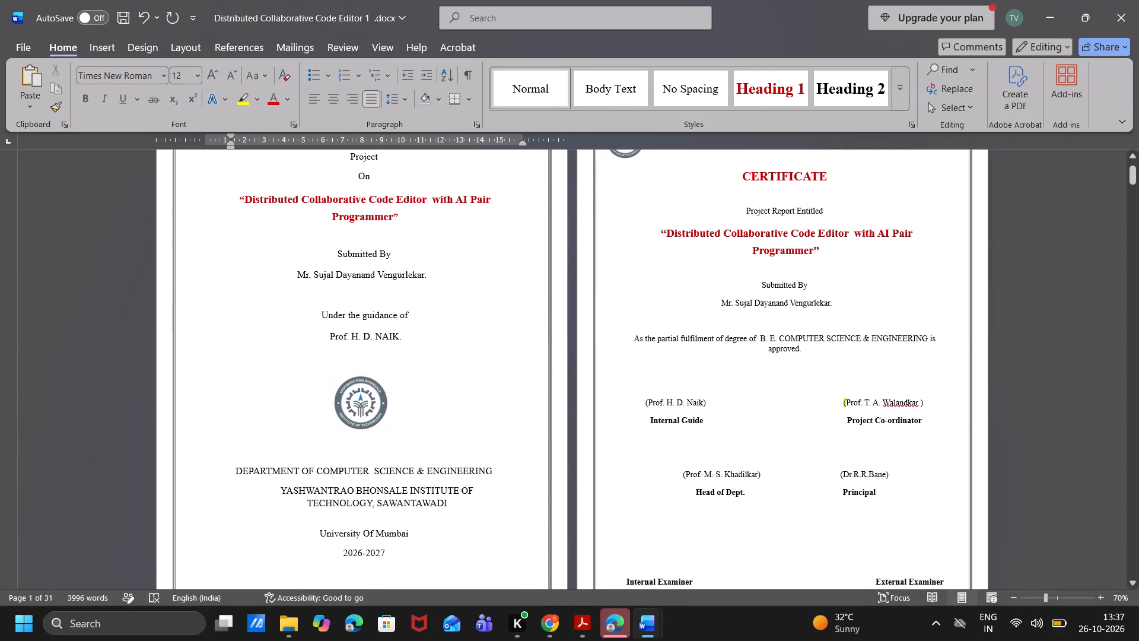
# Insert a blank line below the student's name under "Submitted By" on the cover page.
pyautogui.click(430, 277)
pyautogui.press('Return')
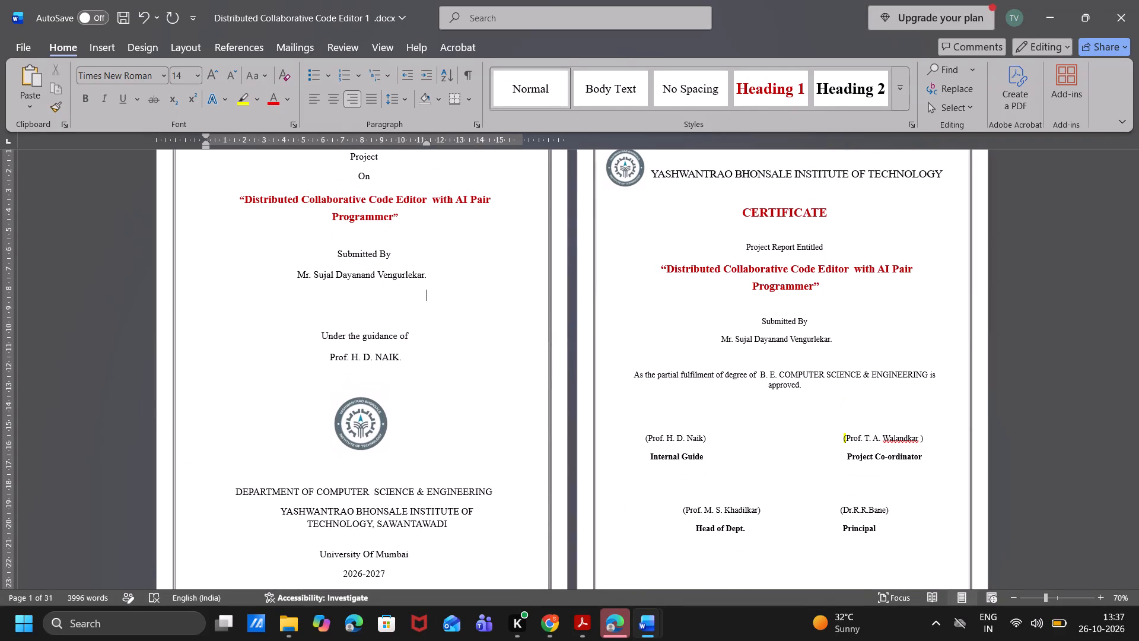
pyautogui.press('Left')
pyautogui.press('Left')
pyautogui.press('Right')
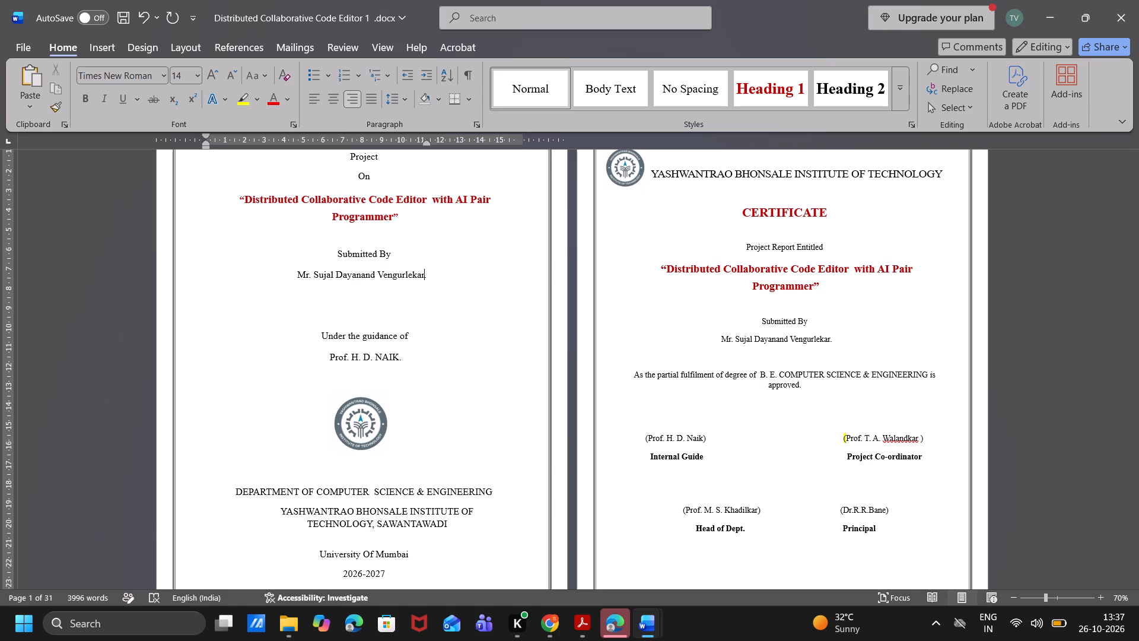
pyautogui.click(298, 283)
pyautogui.press('Down')
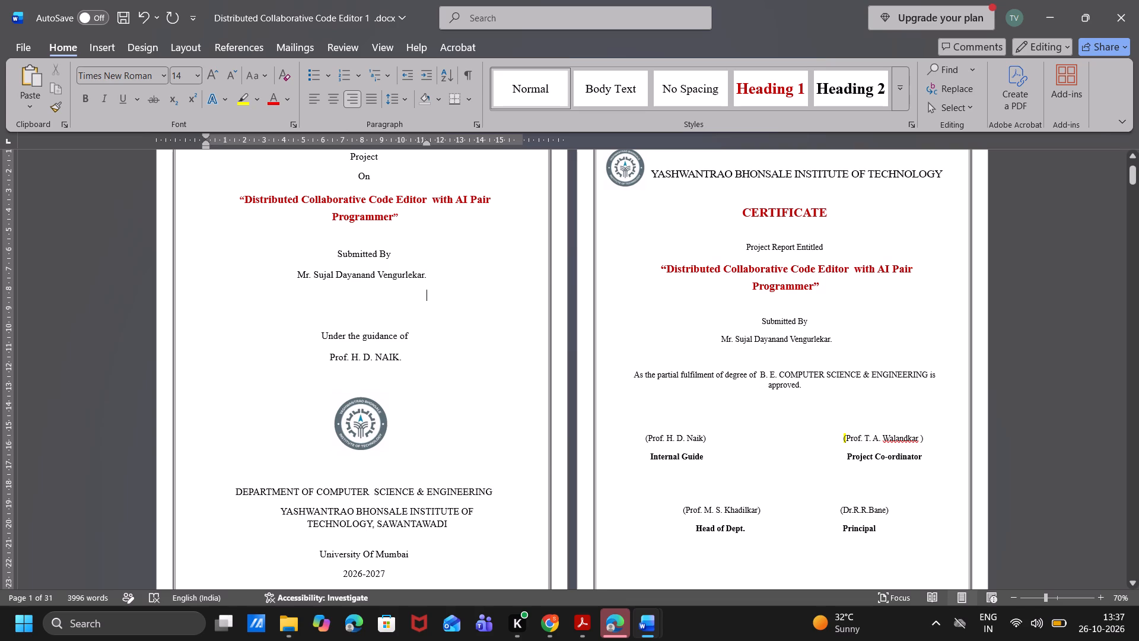
pyautogui.doubleClick(298, 283)
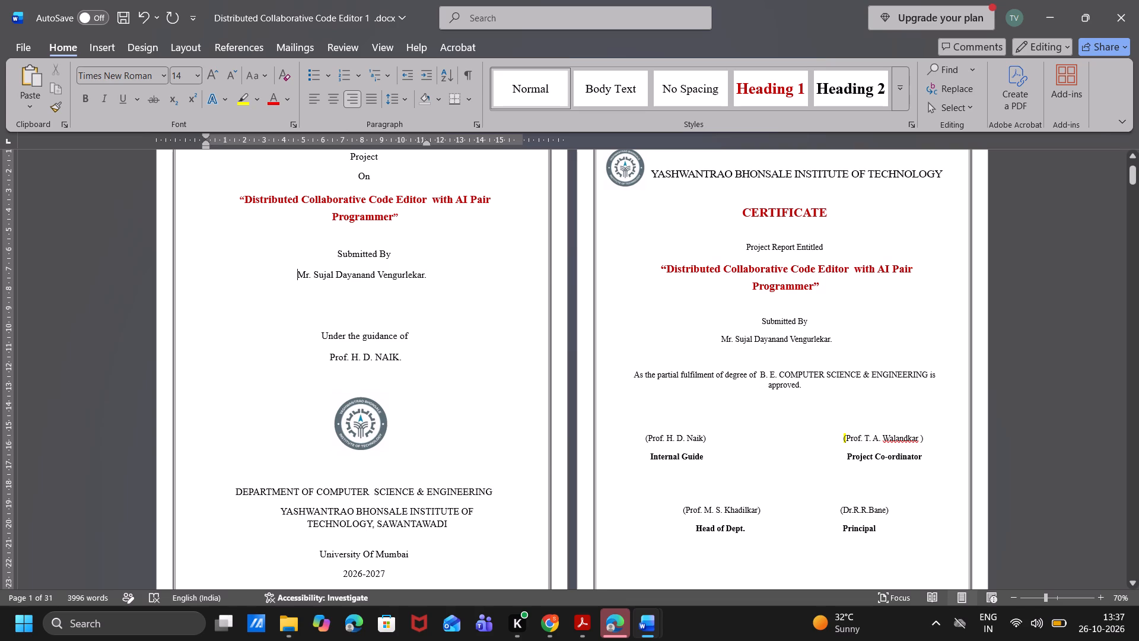
pyautogui.click(298, 283)
# Add another blank line below the student's name on the cover page.
pyautogui.click(429, 279)
pyautogui.scroll(1, 429, 279)
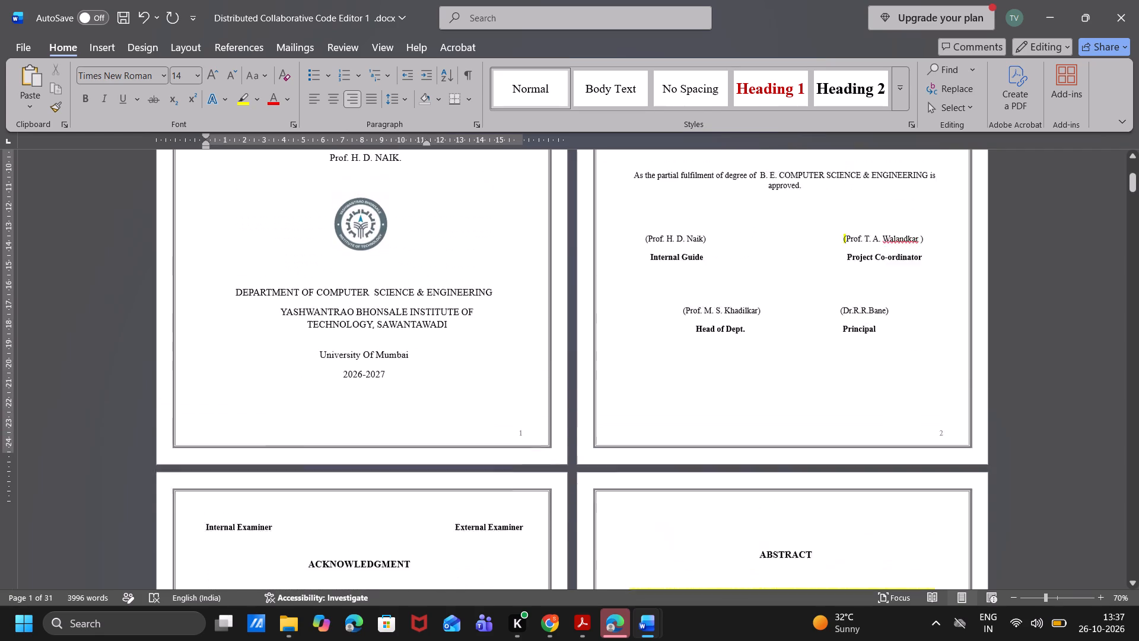
pyautogui.scroll(1, 429, 279)
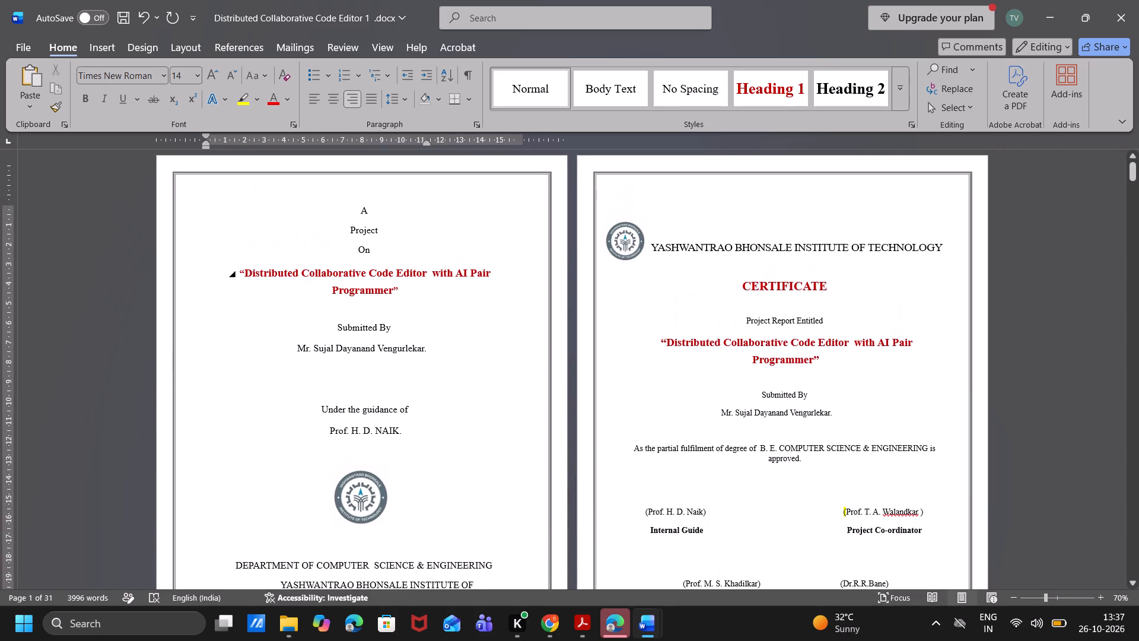
pyautogui.press('Return')
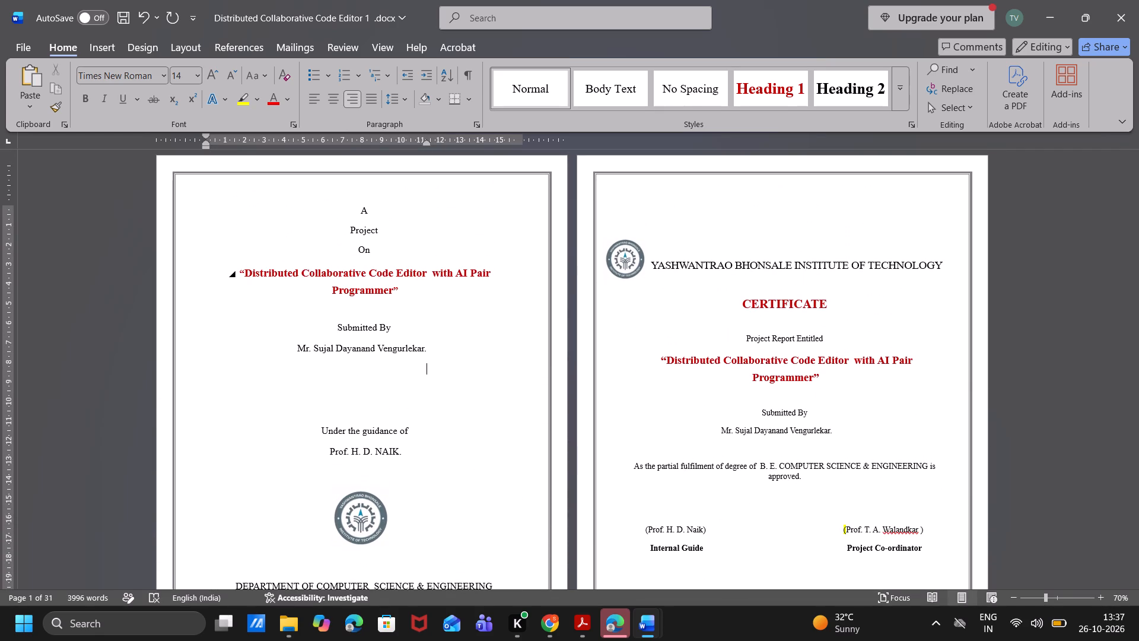
pyautogui.press('Left')
pyautogui.press('Down')
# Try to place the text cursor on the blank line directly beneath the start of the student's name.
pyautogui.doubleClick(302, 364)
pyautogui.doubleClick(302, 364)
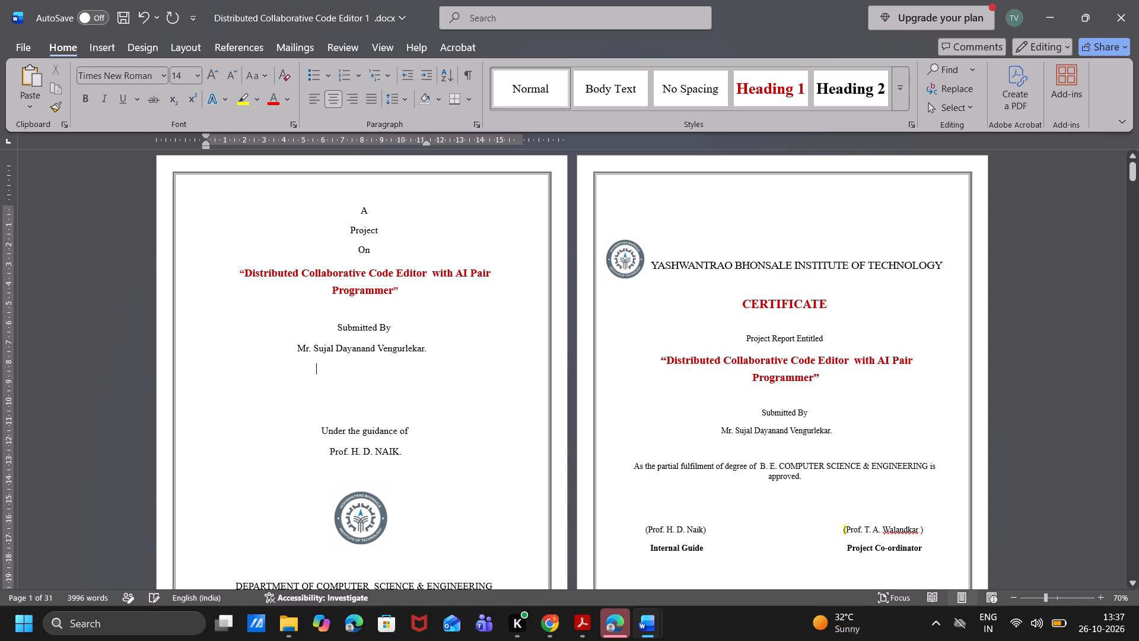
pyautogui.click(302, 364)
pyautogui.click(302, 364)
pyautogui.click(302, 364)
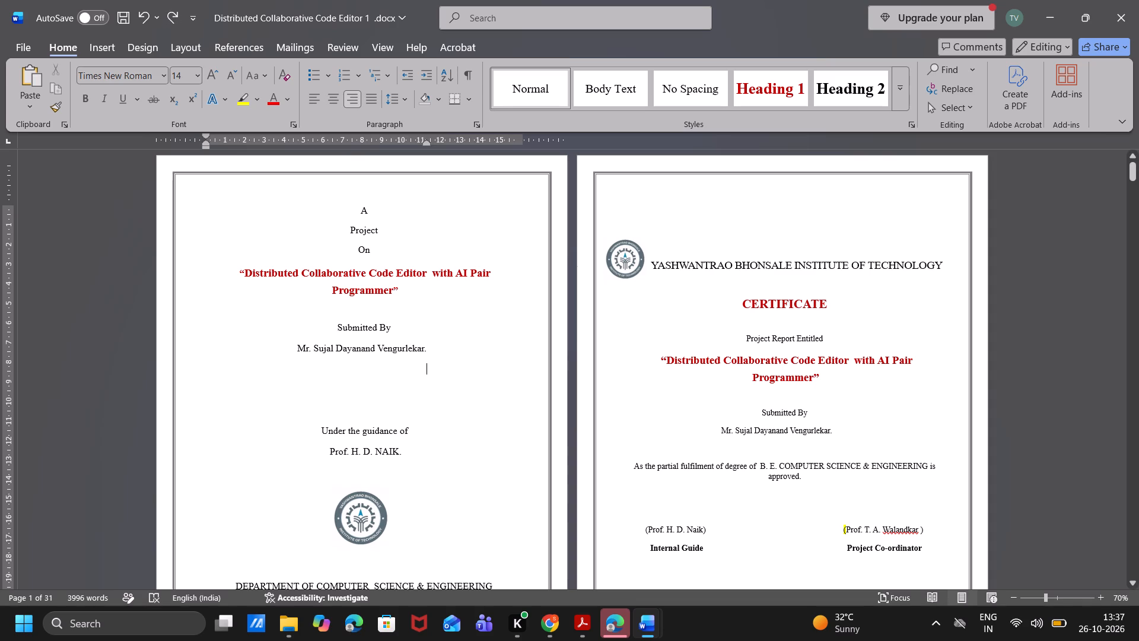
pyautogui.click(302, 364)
# Enter "mr" on the blank line and indent it with spaces to line up with the title above.
pyautogui.write('mr')
pyautogui.press('Left')
pyautogui.press('Left')
pyautogui.press('BackSpace')
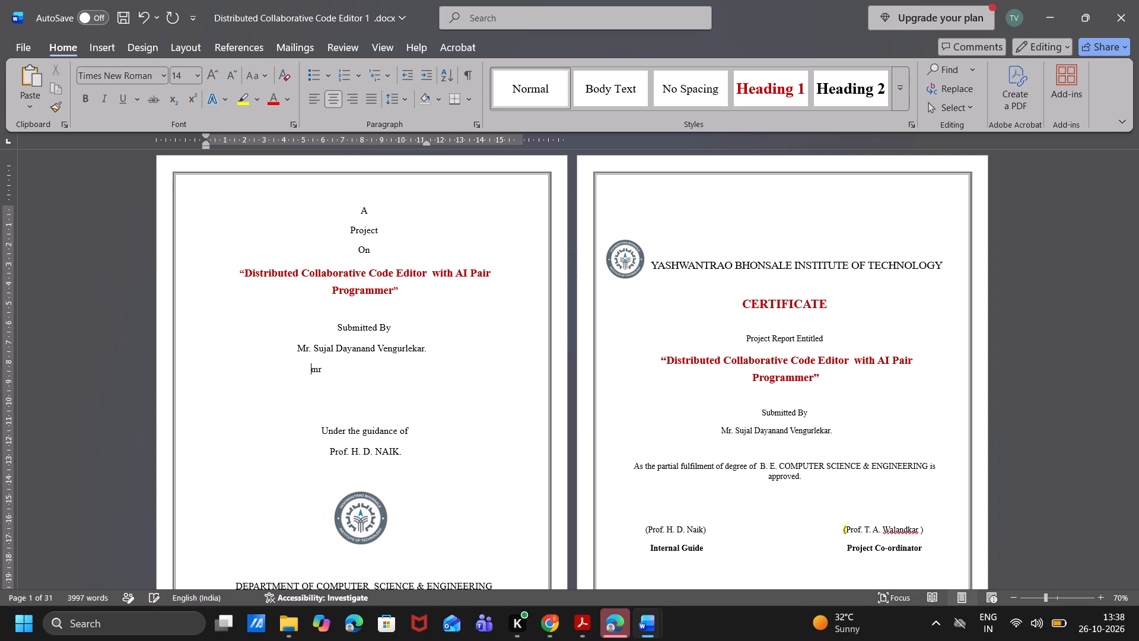
pyautogui.press('BackSpace')
pyautogui.press('space')
pyautogui.press('space')
pyautogui.press('space')
pyautogui.press('space')
pyautogui.press('space')
pyautogui.press('space')
pyautogui.press('space')
pyautogui.press('space')
pyautogui.press('space')
pyautogui.press('space')
pyautogui.press('space')
pyautogui.press('space')
pyautogui.press('space')
pyautogui.press('space')
pyautogui.press('space')
pyautogui.press('space')
pyautogui.press('space')
pyautogui.press('space')
pyautogui.press('space')
pyautogui.press('space')
pyautogui.press('space')
pyautogui.press('space')
pyautogui.press('space')
pyautogui.press('space')
pyautogui.press('space')
pyautogui.press('Up')
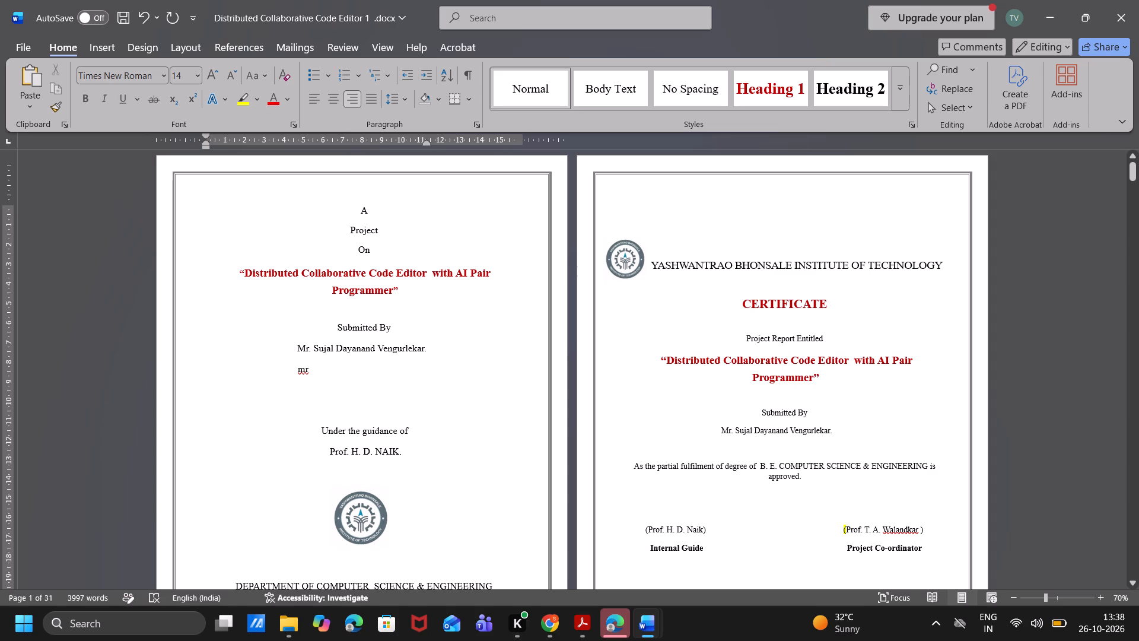
# Correct the new line's title to "Mr." and enter the second student's name after it.
pyautogui.click(304, 372)
pyautogui.press('BackSpace')
pyautogui.hotkey('shift', 'm')
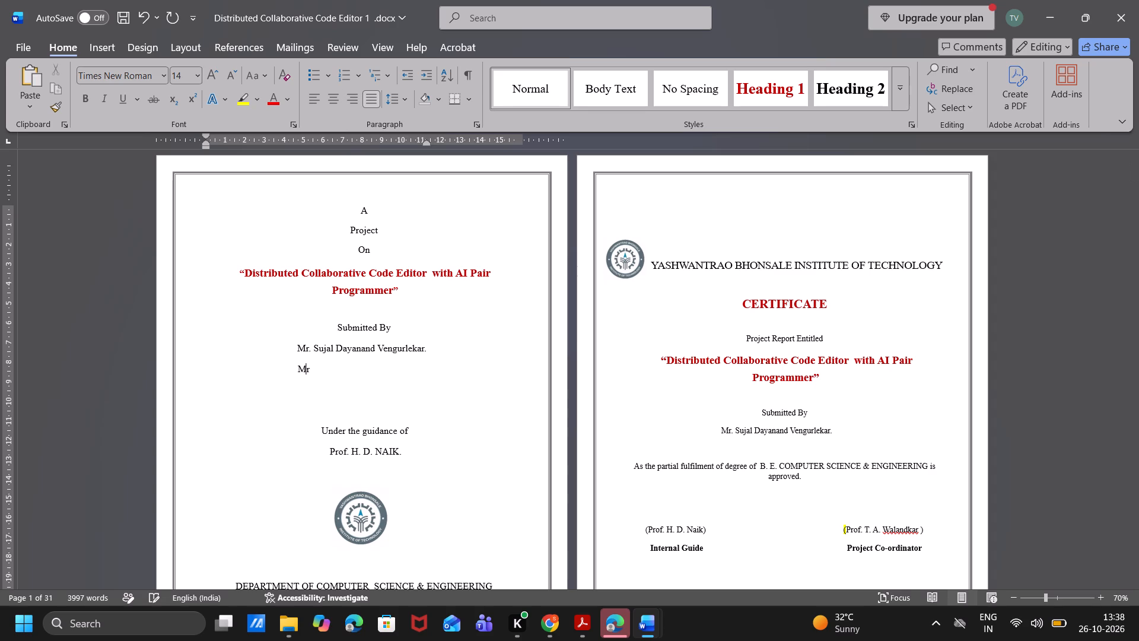
pyautogui.click(310, 372)
pyautogui.press('.')
pyautogui.press('space')
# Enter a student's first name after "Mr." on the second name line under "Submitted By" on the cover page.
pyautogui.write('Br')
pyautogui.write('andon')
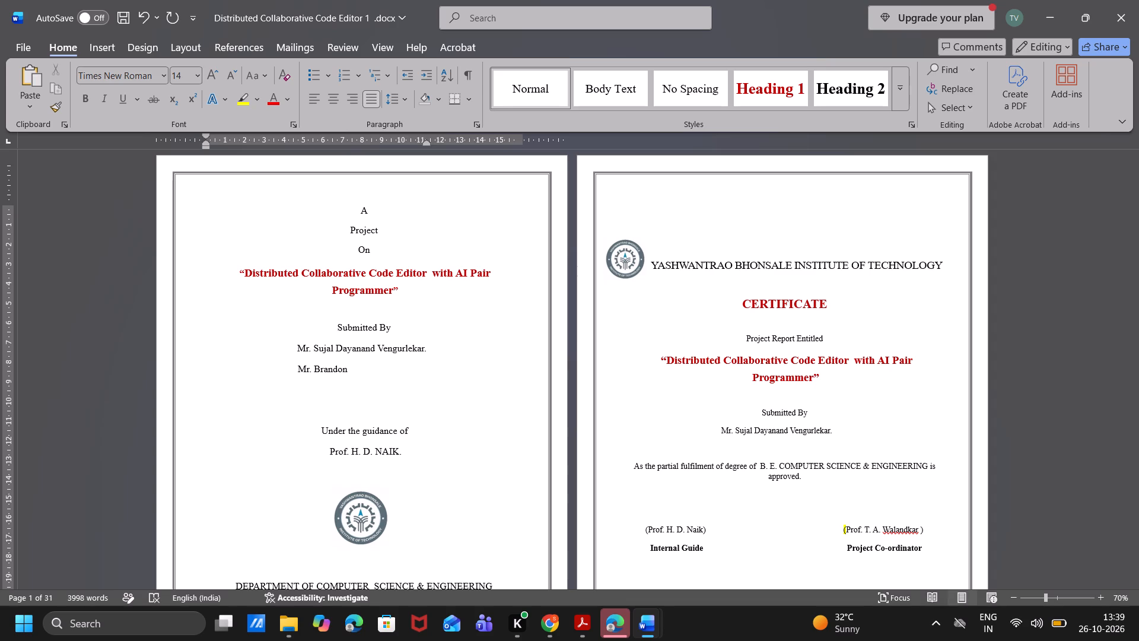
# Replace the student's name after "Mr." on the first line under "Submitted By" with the new student's full name.
pyautogui.click(427, 348)
pyautogui.press('BackSpace')
pyautogui.press('BackSpace')
pyautogui.press('BackSpace')
pyautogui.press('BackSpace')
pyautogui.press('BackSpace')
pyautogui.press('BackSpace')
pyautogui.press('BackSpace')
pyautogui.press('BackSpace')
pyautogui.press('BackSpace')
pyautogui.press('BackSpace')
pyautogui.press('BackSpace')
pyautogui.press('BackSpace')
pyautogui.press('BackSpace')
pyautogui.press('BackSpace')
pyautogui.press('BackSpace')
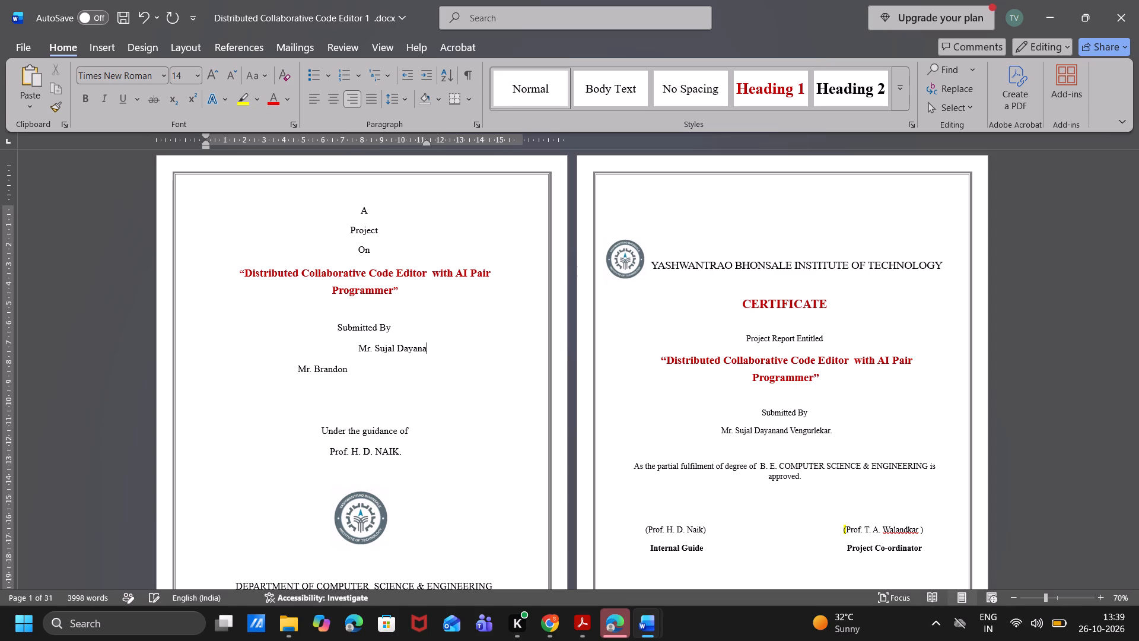
pyautogui.press('BackSpace')
pyautogui.press('BackSpace')
pyautogui.press('BackSpace')
pyautogui.press('BackSpace')
pyautogui.press('BackSpace')
pyautogui.press('BackSpace')
pyautogui.press('BackSpace')
pyautogui.press('BackSpace')
pyautogui.press('BackSpace')
pyautogui.press('BackSpace')
pyautogui.press('BackSpace')
pyautogui.press('BackSpace')
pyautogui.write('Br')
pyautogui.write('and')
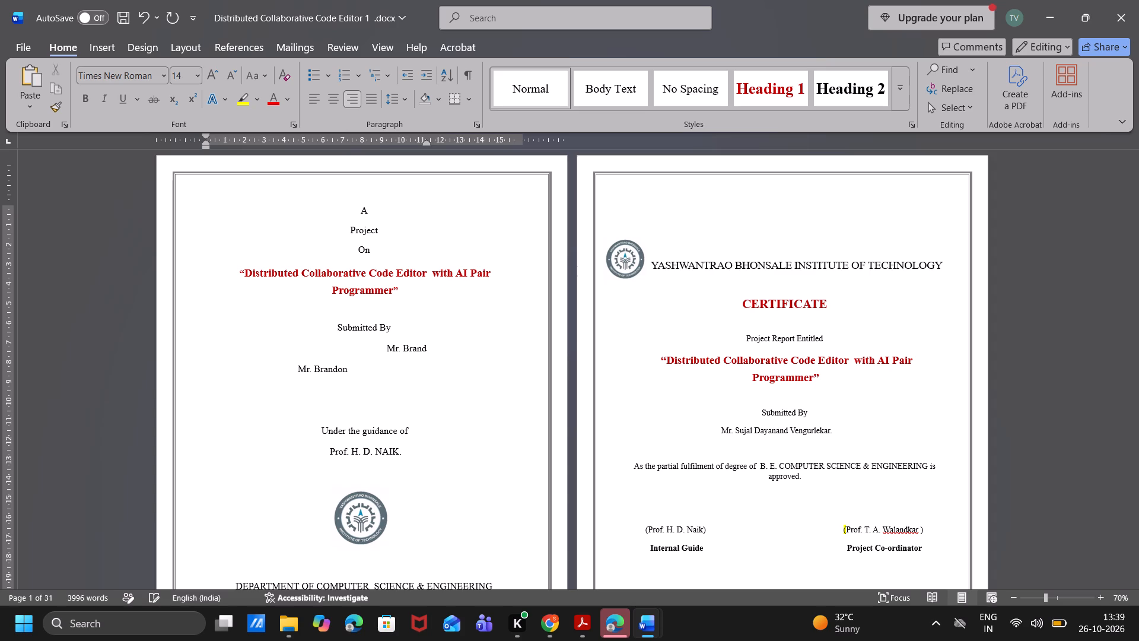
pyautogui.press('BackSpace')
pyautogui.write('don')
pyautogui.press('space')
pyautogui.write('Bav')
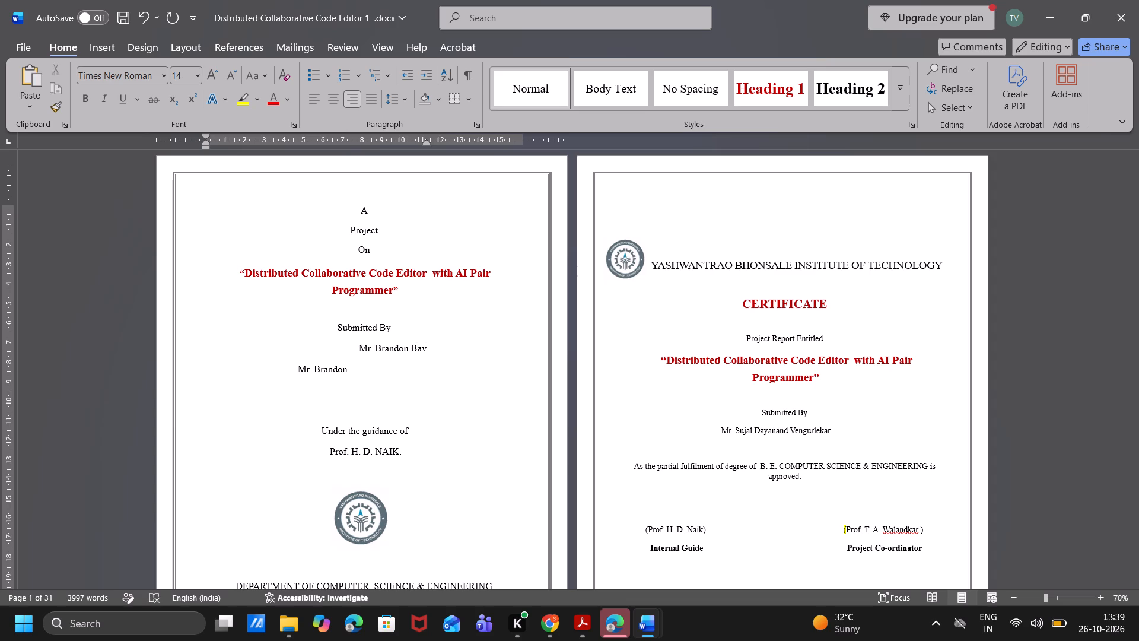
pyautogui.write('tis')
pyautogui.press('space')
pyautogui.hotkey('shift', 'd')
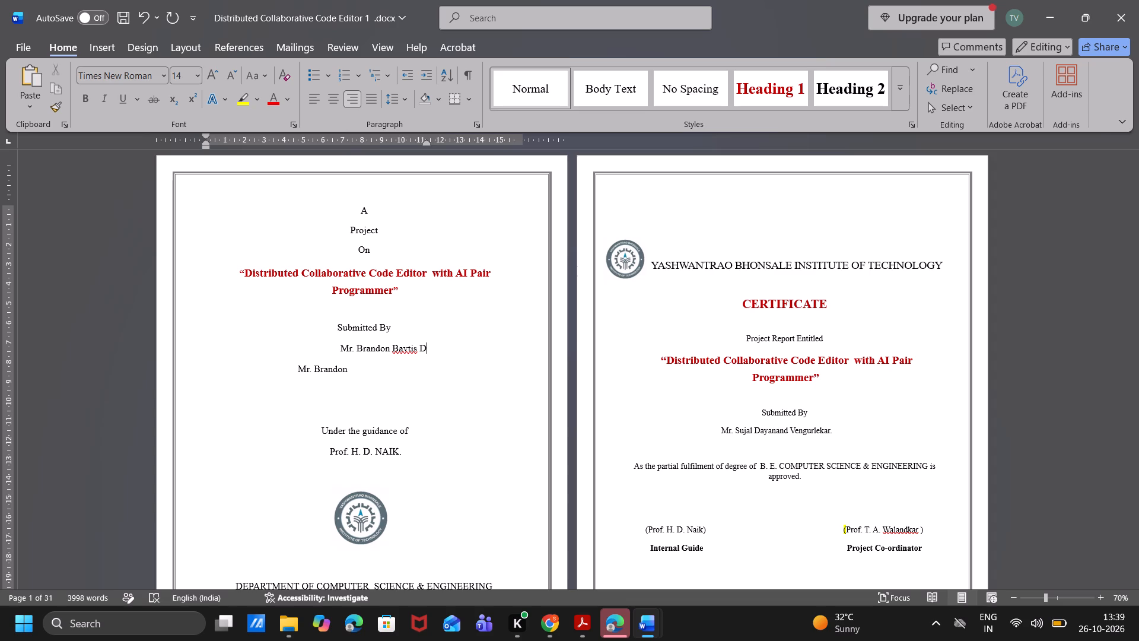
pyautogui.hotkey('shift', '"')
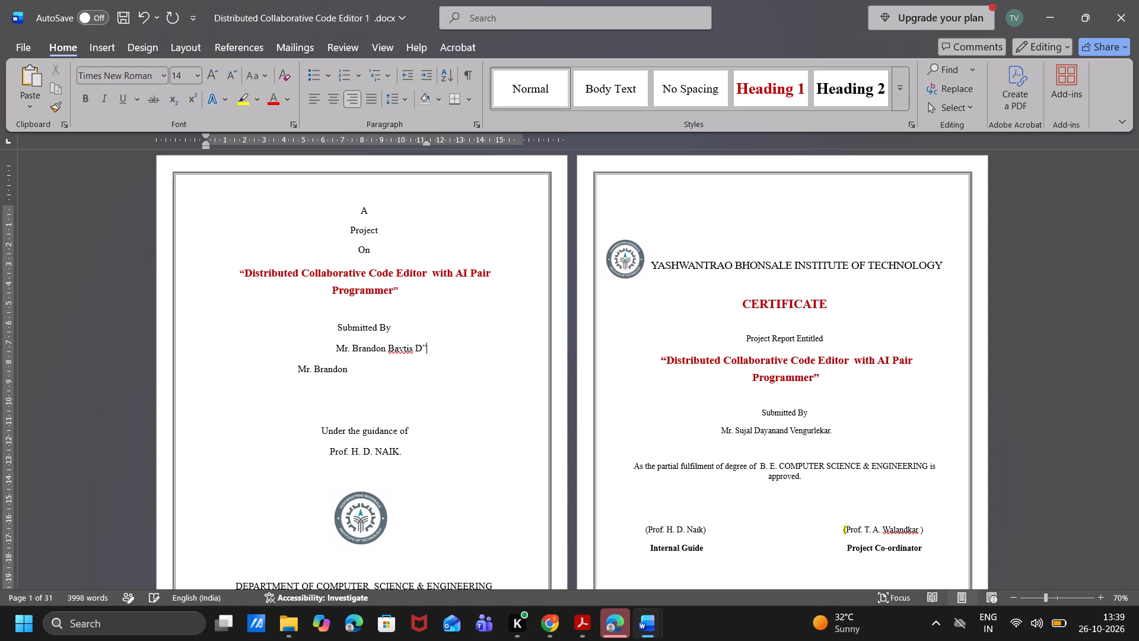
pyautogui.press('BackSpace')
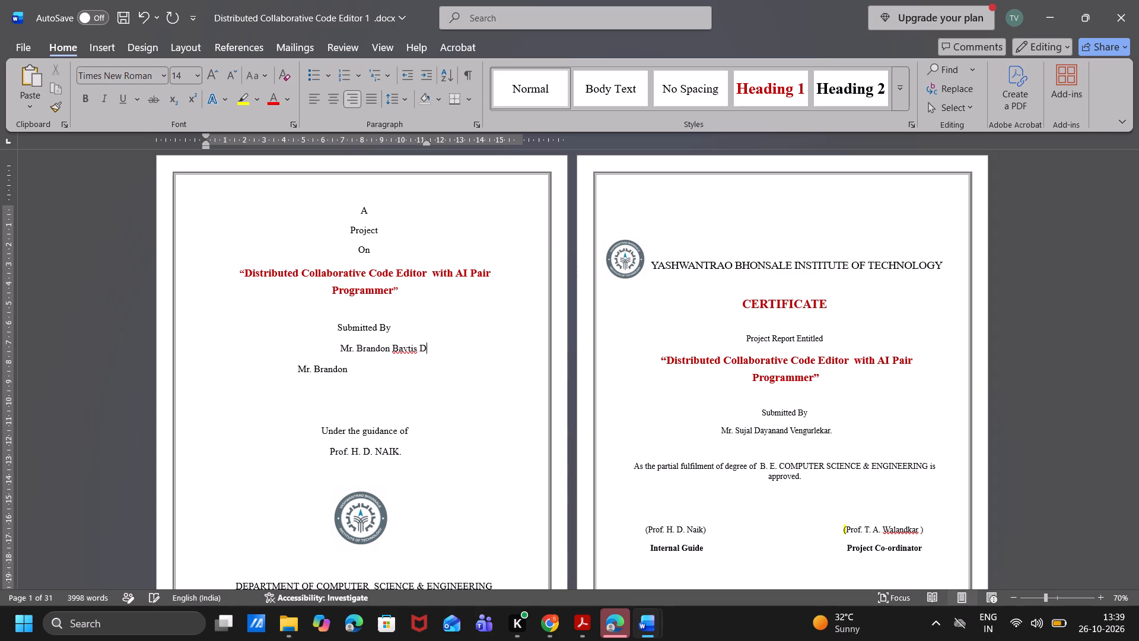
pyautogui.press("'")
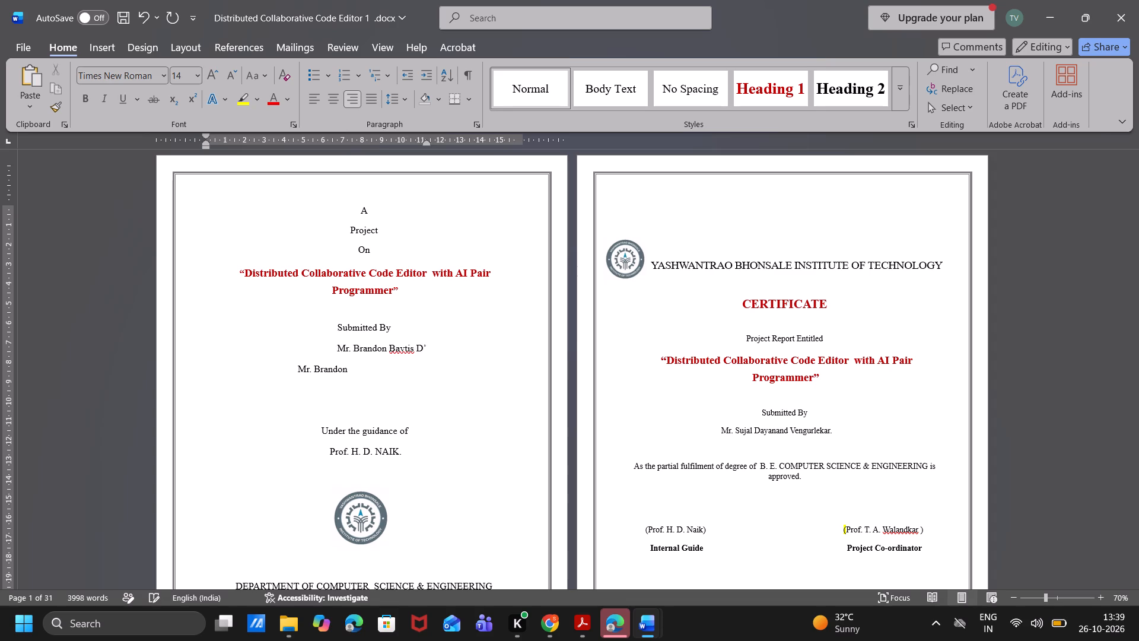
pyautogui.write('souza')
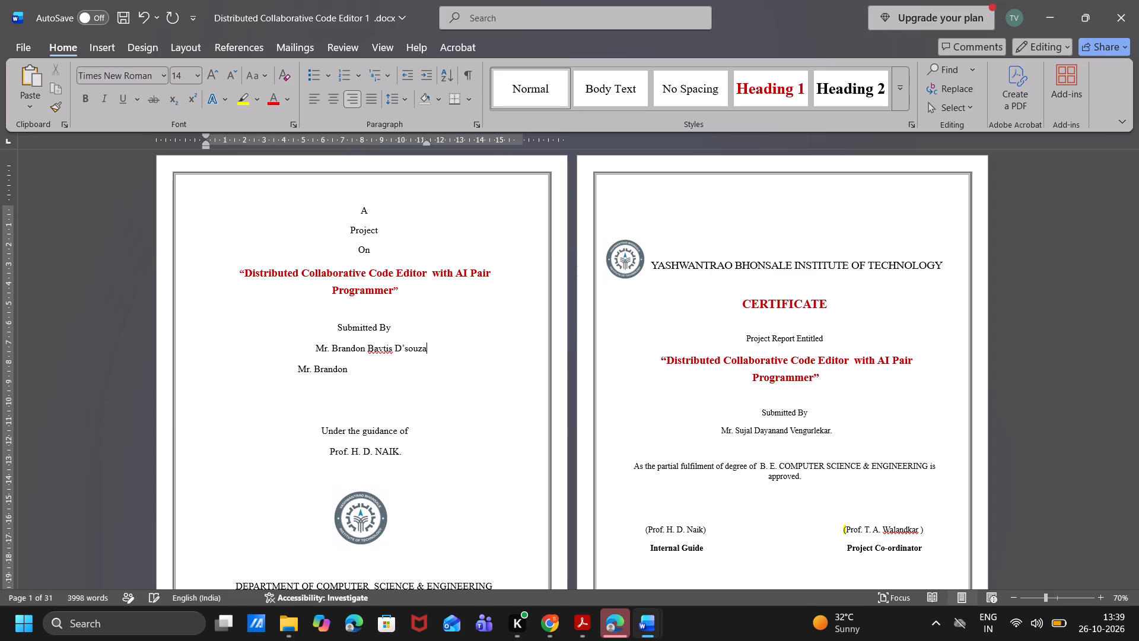
# Delete the incomplete duplicate name line beneath the first student's name and end the first student's name with a period.
pyautogui.click(357, 367)
pyautogui.press('BackSpace')
pyautogui.press('BackSpace')
pyautogui.press('BackSpace')
pyautogui.press('BackSpace')
pyautogui.press('BackSpace')
pyautogui.press('BackSpace')
pyautogui.press('BackSpace')
pyautogui.press('BackSpace')
pyautogui.press('BackSpace')
pyautogui.press('BackSpace')
pyautogui.press('BackSpace')
pyautogui.press('BackSpace')
pyautogui.press('BackSpace')
pyautogui.press('BackSpace')
pyautogui.press('BackSpace')
pyautogui.press('BackSpace')
pyautogui.press('BackSpace')
pyautogui.press('BackSpace')
pyautogui.press('BackSpace')
pyautogui.press('BackSpace')
pyautogui.press('BackSpace')
pyautogui.press('BackSpace')
pyautogui.press('BackSpace')
pyautogui.press('BackSpace')
pyautogui.press('BackSpace')
pyautogui.press('BackSpace')
pyautogui.press('BackSpace')
pyautogui.press('BackSpace')
pyautogui.press('BackSpace')
pyautogui.press('BackSpace')
pyautogui.press('BackSpace')
pyautogui.press('BackSpace')
pyautogui.press('BackSpace')
pyautogui.press('BackSpace')
pyautogui.press('BackSpace')
pyautogui.press('BackSpace')
pyautogui.press('BackSpace')
pyautogui.press('BackSpace')
pyautogui.press('BackSpace')
pyautogui.press('BackSpace')
pyautogui.press('BackSpace')
pyautogui.press('BackSpace')
pyautogui.press('BackSpace')
pyautogui.press('BackSpace')
pyautogui.press('BackSpace')
pyautogui.press('BackSpace')
pyautogui.press('BackSpace')
pyautogui.press('BackSpace')
pyautogui.press('BackSpace')
pyautogui.press('BackSpace')
pyautogui.press('BackSpace')
pyautogui.press('BackSpace')
pyautogui.press('BackSpace')
pyautogui.press('BackSpace')
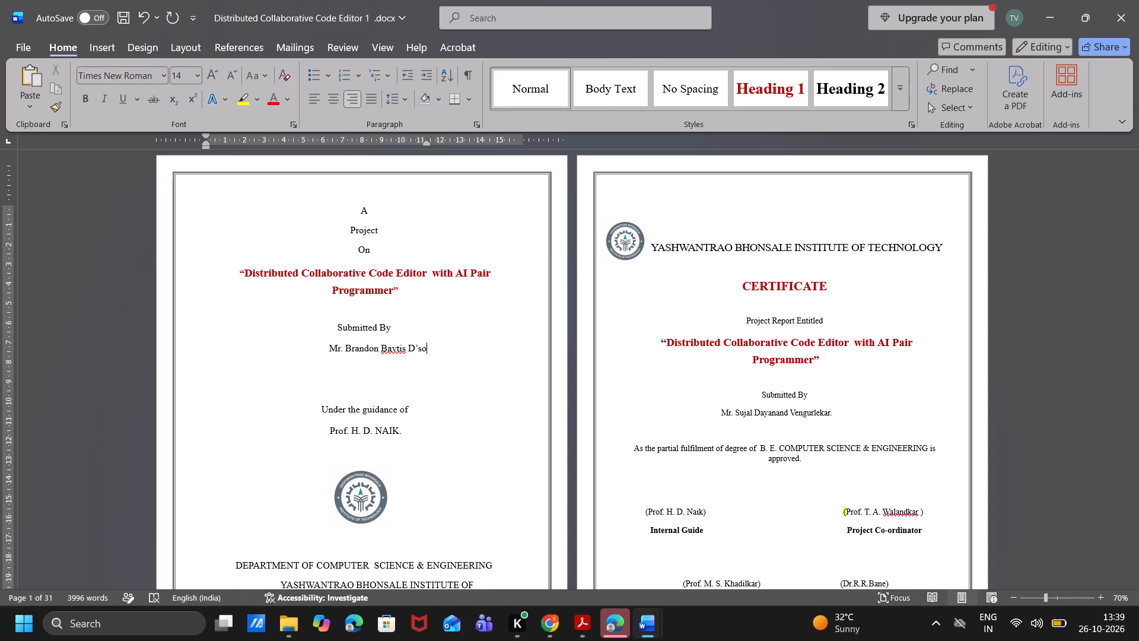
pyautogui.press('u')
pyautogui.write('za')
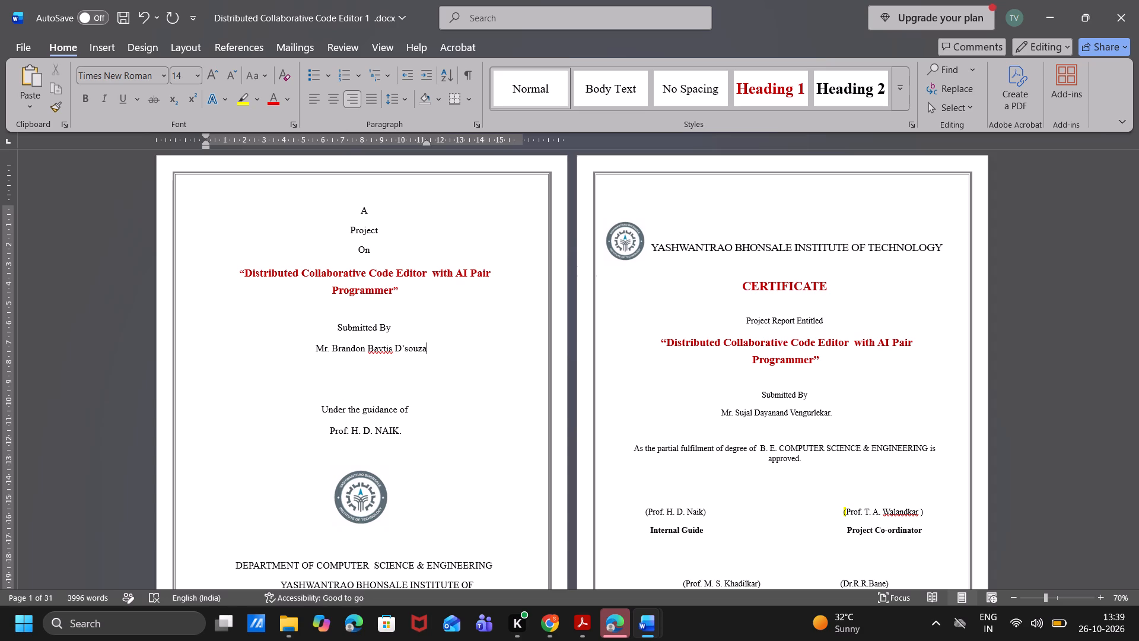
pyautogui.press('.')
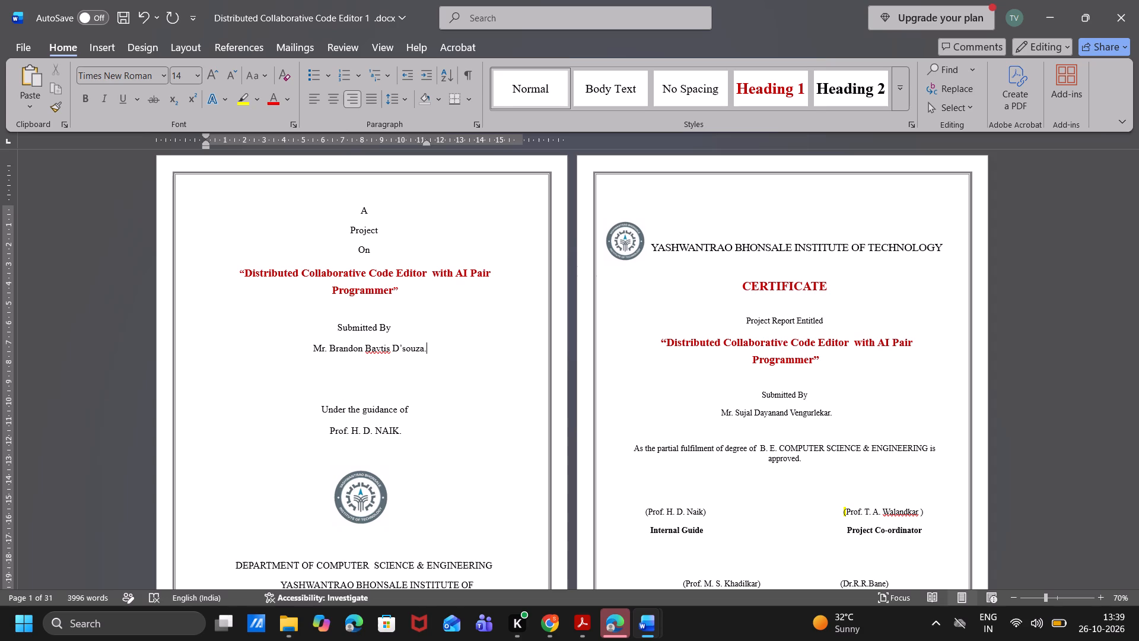
# Add a new line below the first student, containing "Mr." and the second student's full name with each part capitalised.
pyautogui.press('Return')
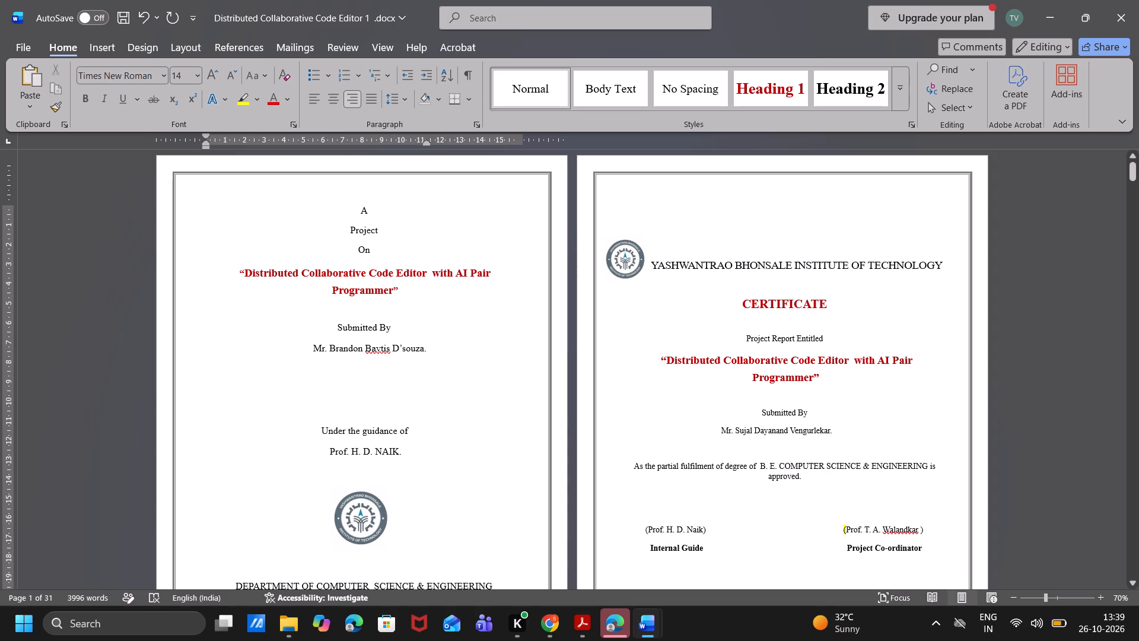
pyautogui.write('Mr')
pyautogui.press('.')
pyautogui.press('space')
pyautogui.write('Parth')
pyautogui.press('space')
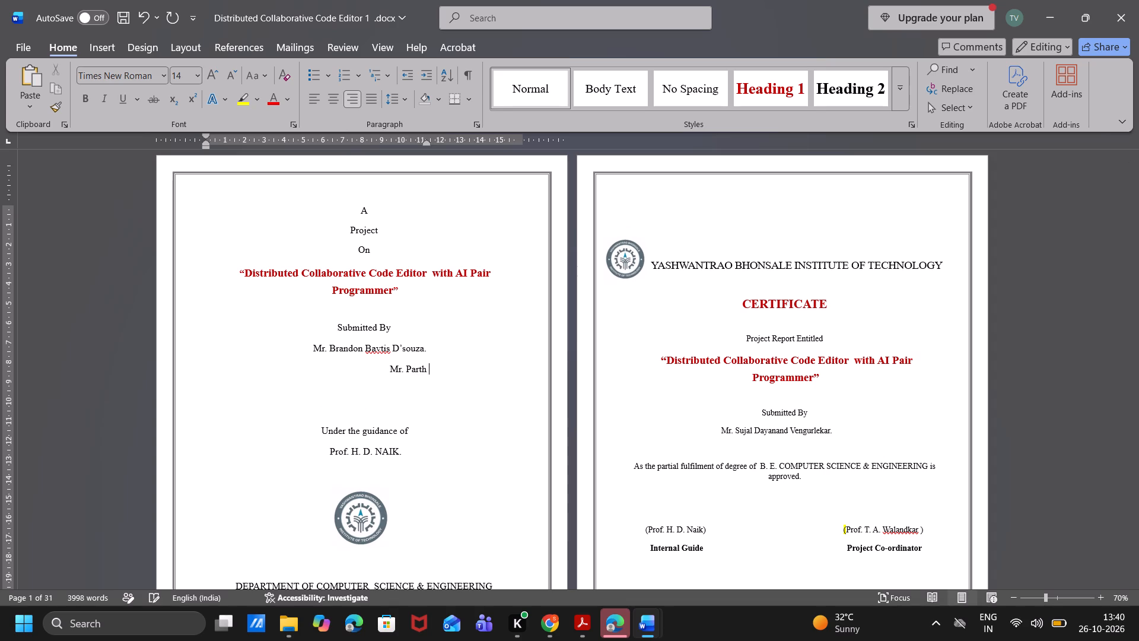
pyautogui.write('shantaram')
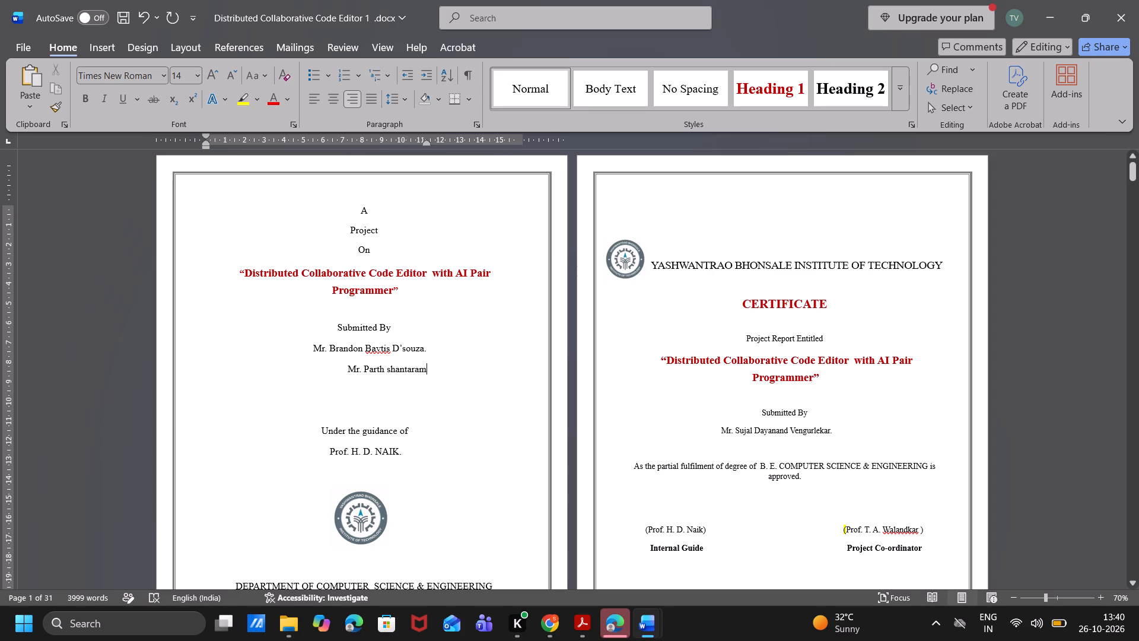
pyautogui.click(390, 371)
pyautogui.press('BackSpace')
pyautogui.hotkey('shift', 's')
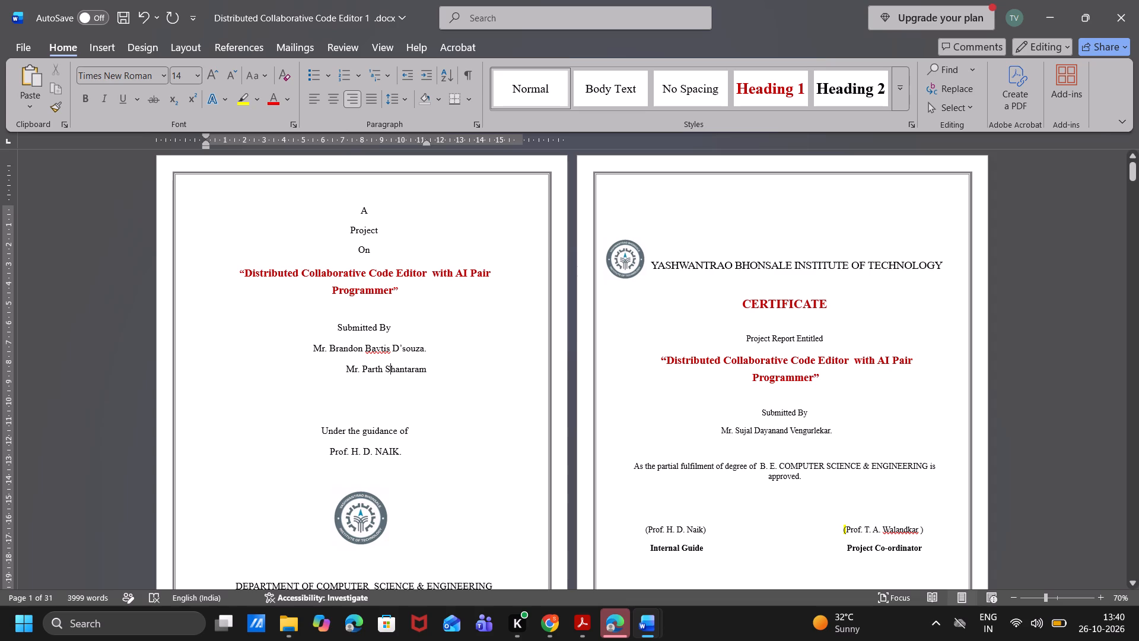
pyautogui.click(428, 372)
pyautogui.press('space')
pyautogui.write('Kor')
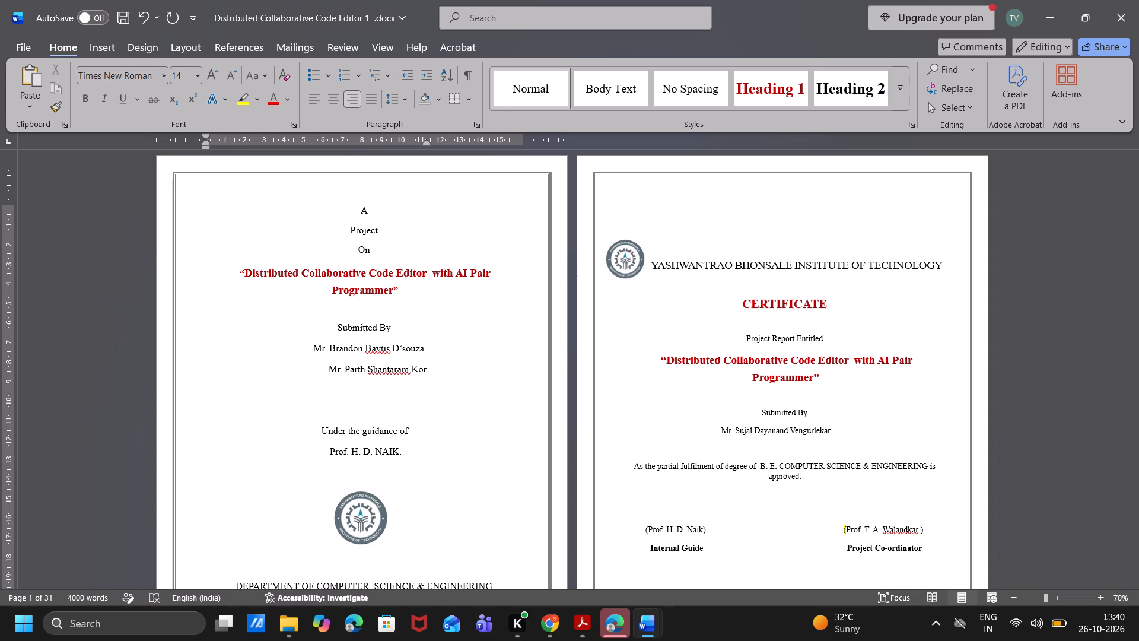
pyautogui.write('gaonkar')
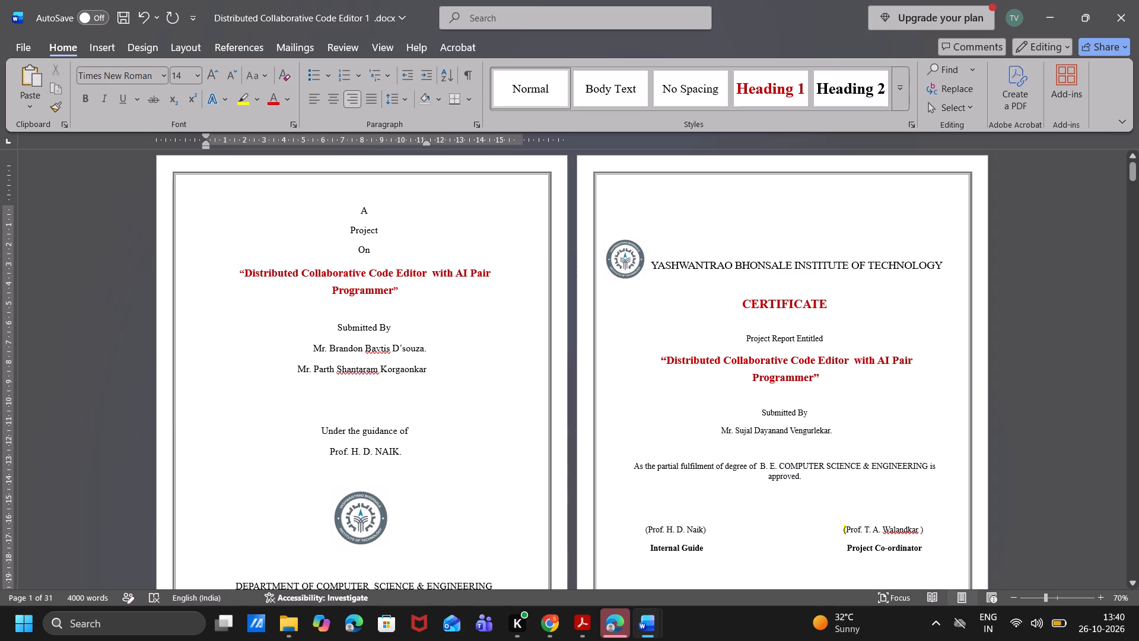
# Remove the first name line's right alignment and indent it with spaces to line up with the start of the second name.
pyautogui.click(311, 351)
pyautogui.press('BackSpace')
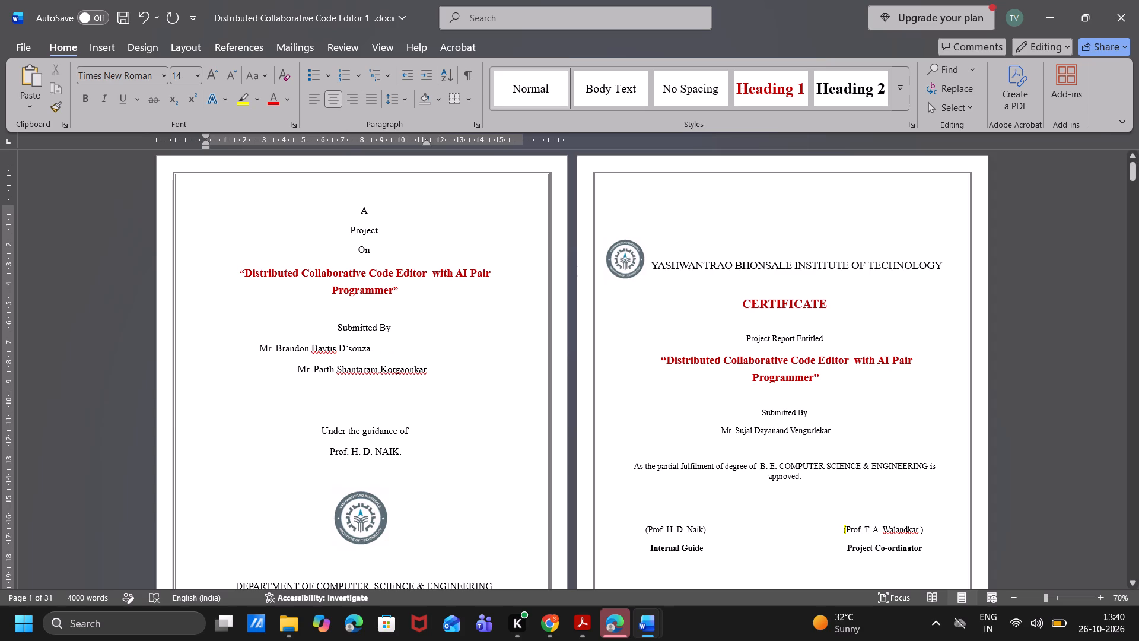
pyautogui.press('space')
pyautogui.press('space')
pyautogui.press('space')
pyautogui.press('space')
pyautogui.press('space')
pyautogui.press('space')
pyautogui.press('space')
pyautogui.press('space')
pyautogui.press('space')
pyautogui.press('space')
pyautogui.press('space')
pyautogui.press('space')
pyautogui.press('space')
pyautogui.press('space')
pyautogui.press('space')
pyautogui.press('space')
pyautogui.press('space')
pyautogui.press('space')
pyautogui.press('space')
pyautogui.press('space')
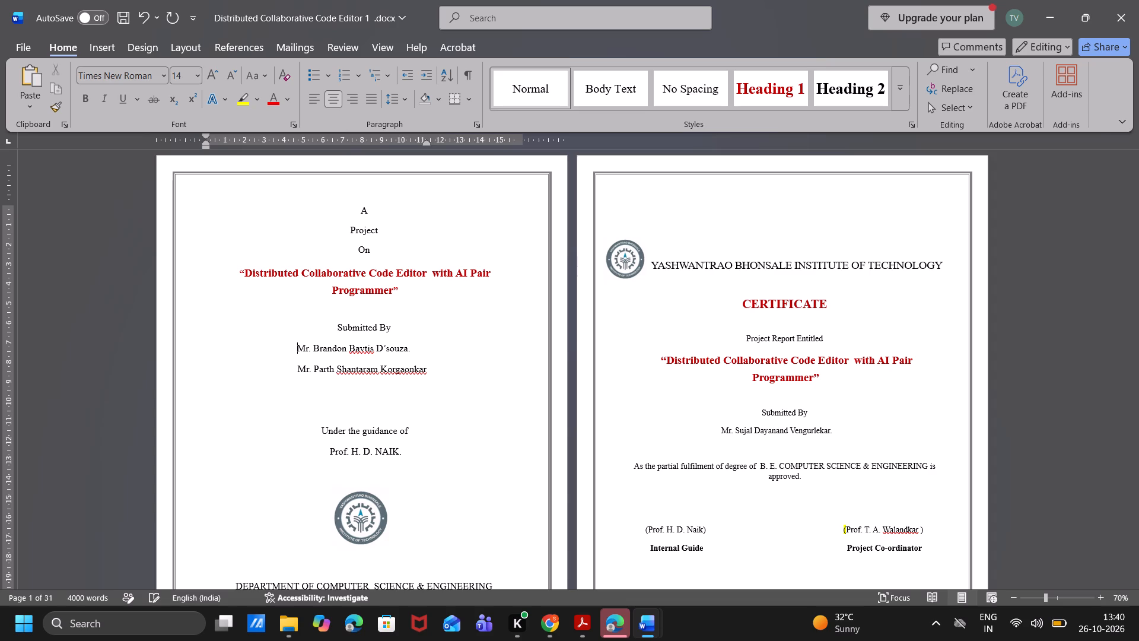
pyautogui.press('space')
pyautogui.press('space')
pyautogui.press('Down')
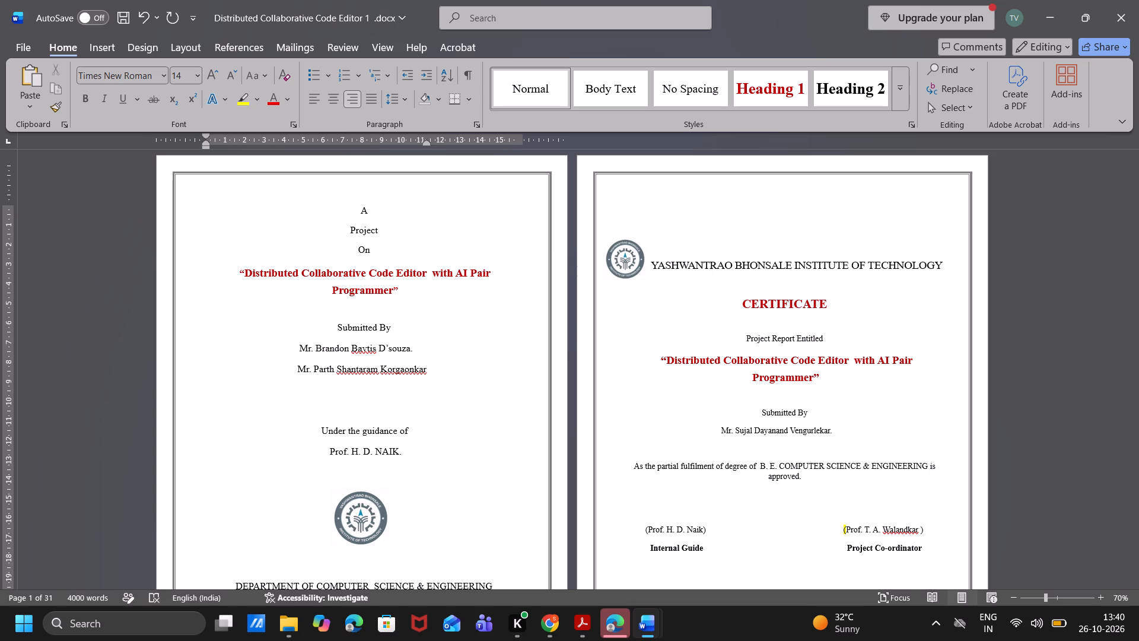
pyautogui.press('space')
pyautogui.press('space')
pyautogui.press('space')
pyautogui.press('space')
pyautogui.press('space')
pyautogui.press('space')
pyautogui.press('Up')
# Delete the stray space before the first student's name on the cover page.
pyautogui.press('Right')
pyautogui.press('BackSpace')
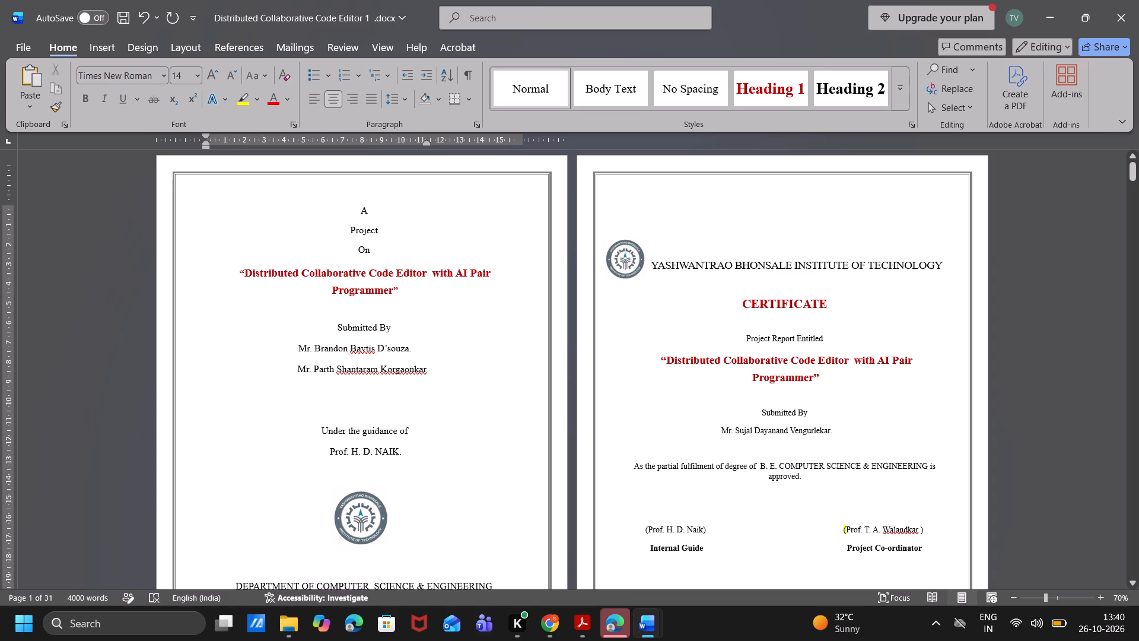
# Add the third student's name, with the title "Mr.", on the line below the second student's name.
pyautogui.click(436, 371)
pyautogui.press('Down')
# Enter "Mr." and the third student's full name on the blank line below the second student's name.
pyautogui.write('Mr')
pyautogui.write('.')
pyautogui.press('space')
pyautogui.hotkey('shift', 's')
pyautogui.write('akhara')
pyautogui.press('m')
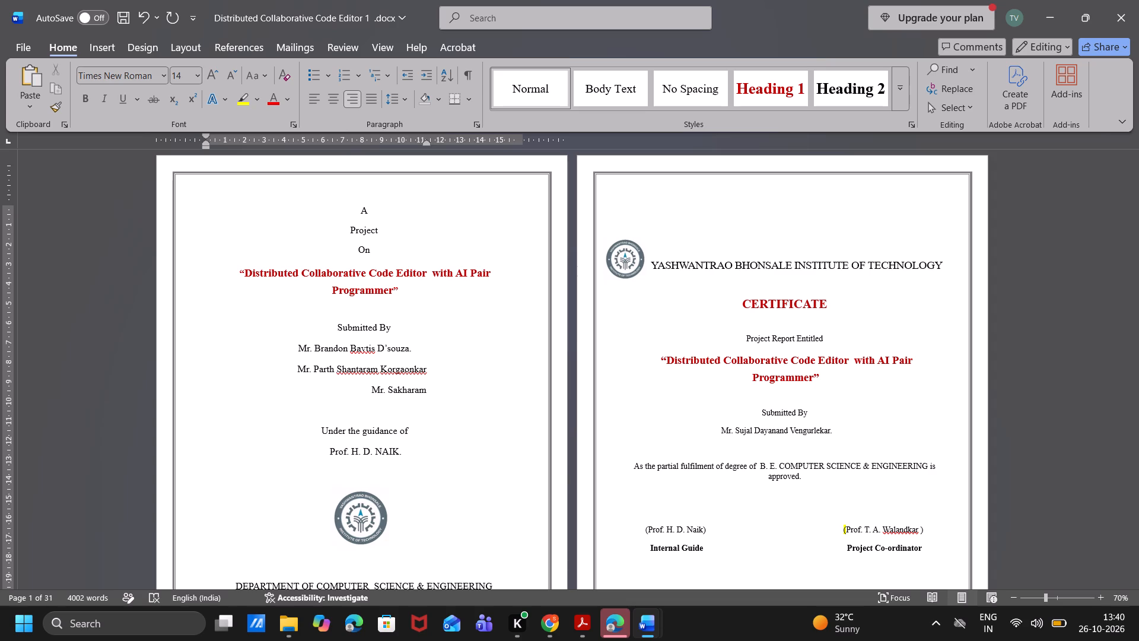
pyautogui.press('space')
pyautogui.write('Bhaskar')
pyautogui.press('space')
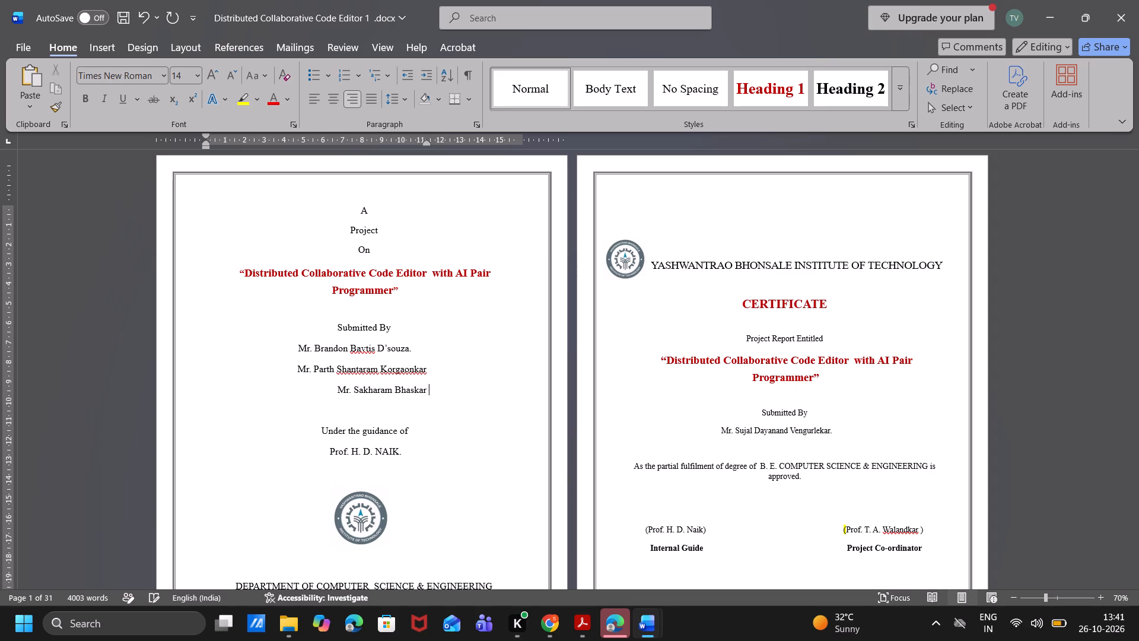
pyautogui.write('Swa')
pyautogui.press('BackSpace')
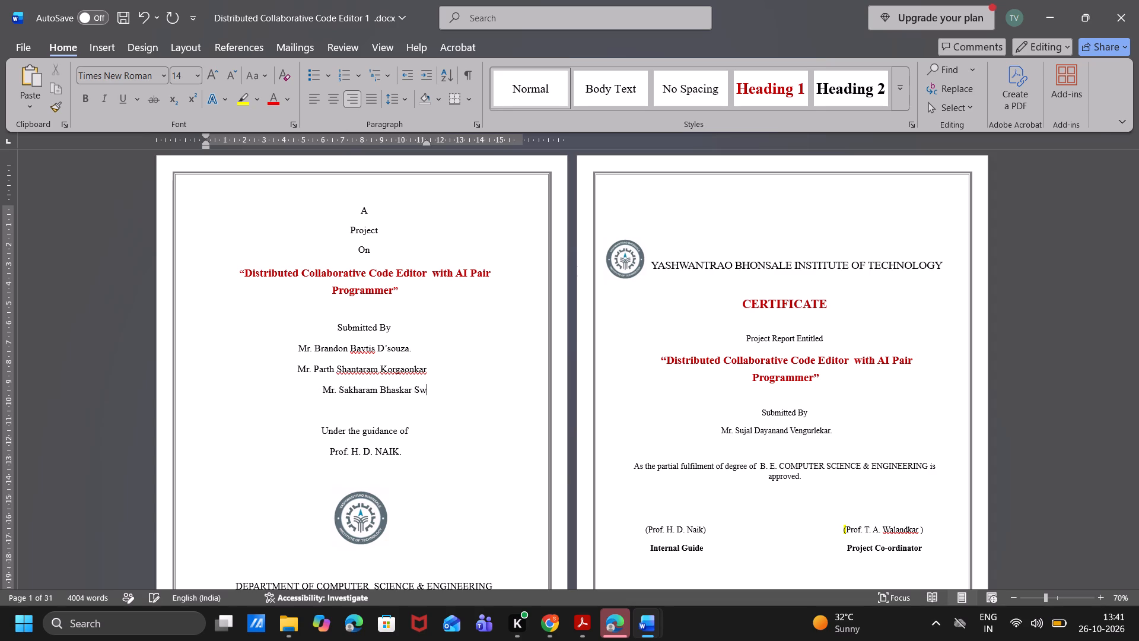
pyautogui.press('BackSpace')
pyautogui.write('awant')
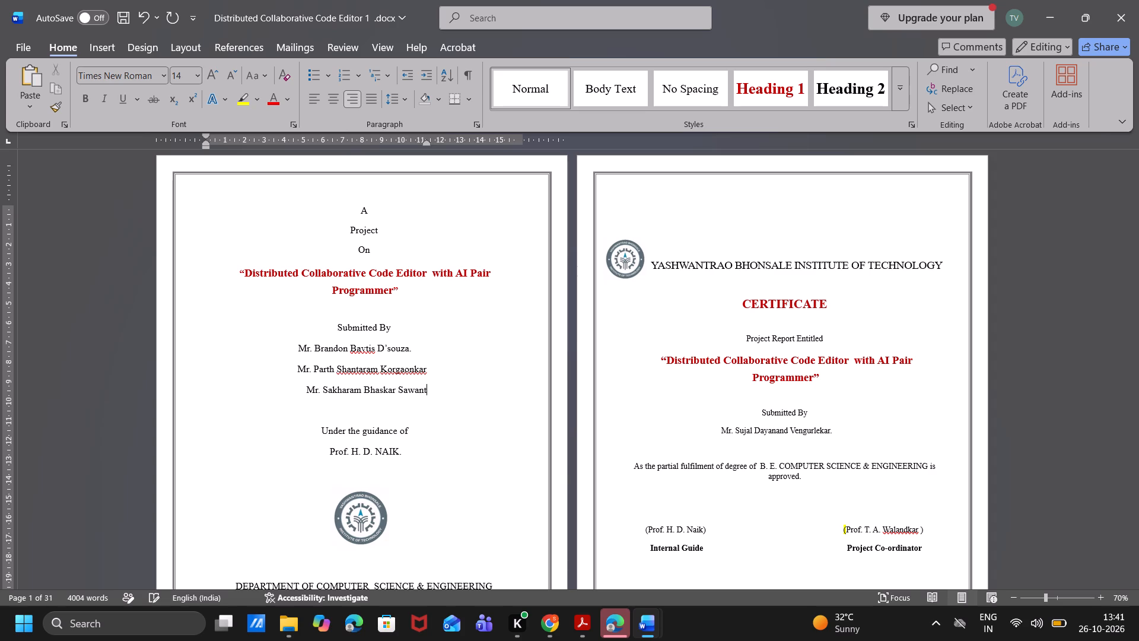
# End the third student's name on the cover page with a period.
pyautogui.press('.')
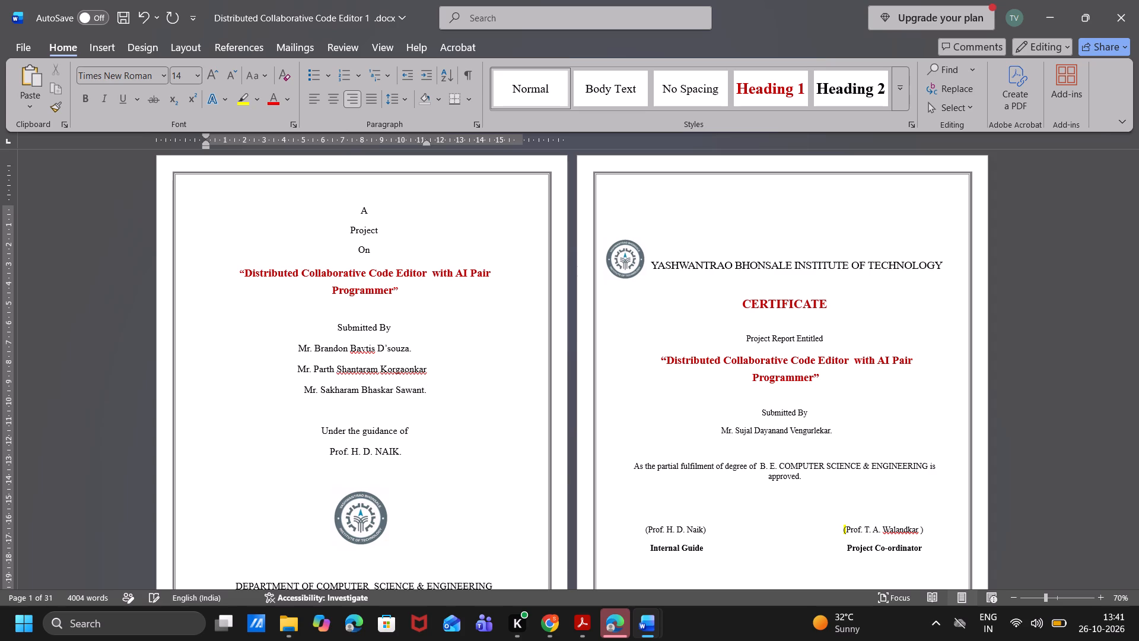
# Remove the third name line's right alignment and indent it with spaces to line up with the start of the second name.
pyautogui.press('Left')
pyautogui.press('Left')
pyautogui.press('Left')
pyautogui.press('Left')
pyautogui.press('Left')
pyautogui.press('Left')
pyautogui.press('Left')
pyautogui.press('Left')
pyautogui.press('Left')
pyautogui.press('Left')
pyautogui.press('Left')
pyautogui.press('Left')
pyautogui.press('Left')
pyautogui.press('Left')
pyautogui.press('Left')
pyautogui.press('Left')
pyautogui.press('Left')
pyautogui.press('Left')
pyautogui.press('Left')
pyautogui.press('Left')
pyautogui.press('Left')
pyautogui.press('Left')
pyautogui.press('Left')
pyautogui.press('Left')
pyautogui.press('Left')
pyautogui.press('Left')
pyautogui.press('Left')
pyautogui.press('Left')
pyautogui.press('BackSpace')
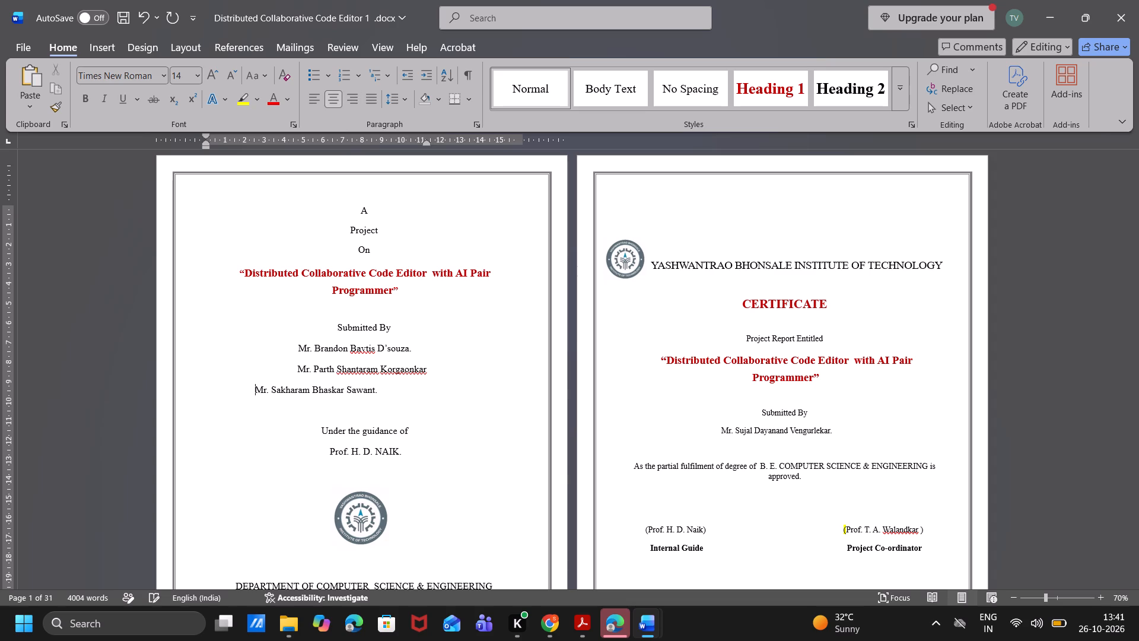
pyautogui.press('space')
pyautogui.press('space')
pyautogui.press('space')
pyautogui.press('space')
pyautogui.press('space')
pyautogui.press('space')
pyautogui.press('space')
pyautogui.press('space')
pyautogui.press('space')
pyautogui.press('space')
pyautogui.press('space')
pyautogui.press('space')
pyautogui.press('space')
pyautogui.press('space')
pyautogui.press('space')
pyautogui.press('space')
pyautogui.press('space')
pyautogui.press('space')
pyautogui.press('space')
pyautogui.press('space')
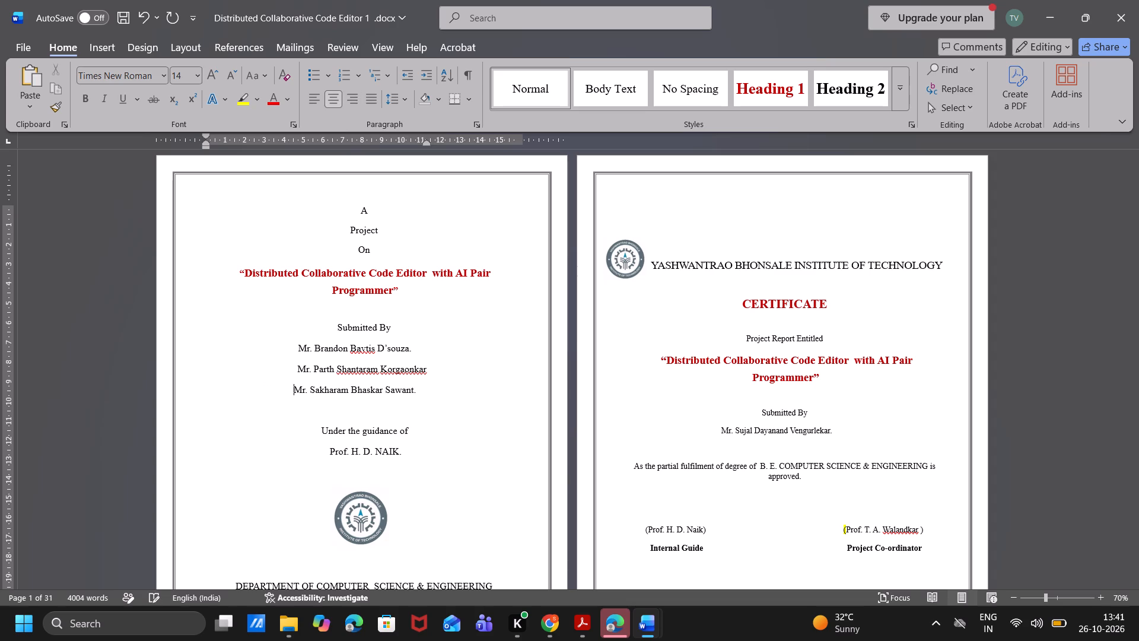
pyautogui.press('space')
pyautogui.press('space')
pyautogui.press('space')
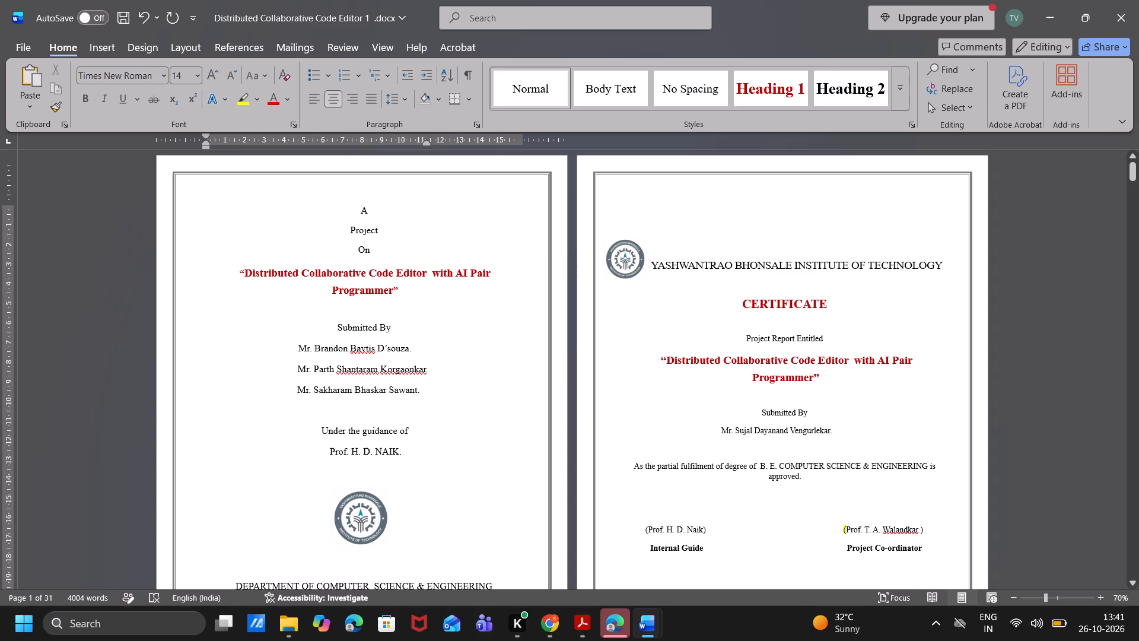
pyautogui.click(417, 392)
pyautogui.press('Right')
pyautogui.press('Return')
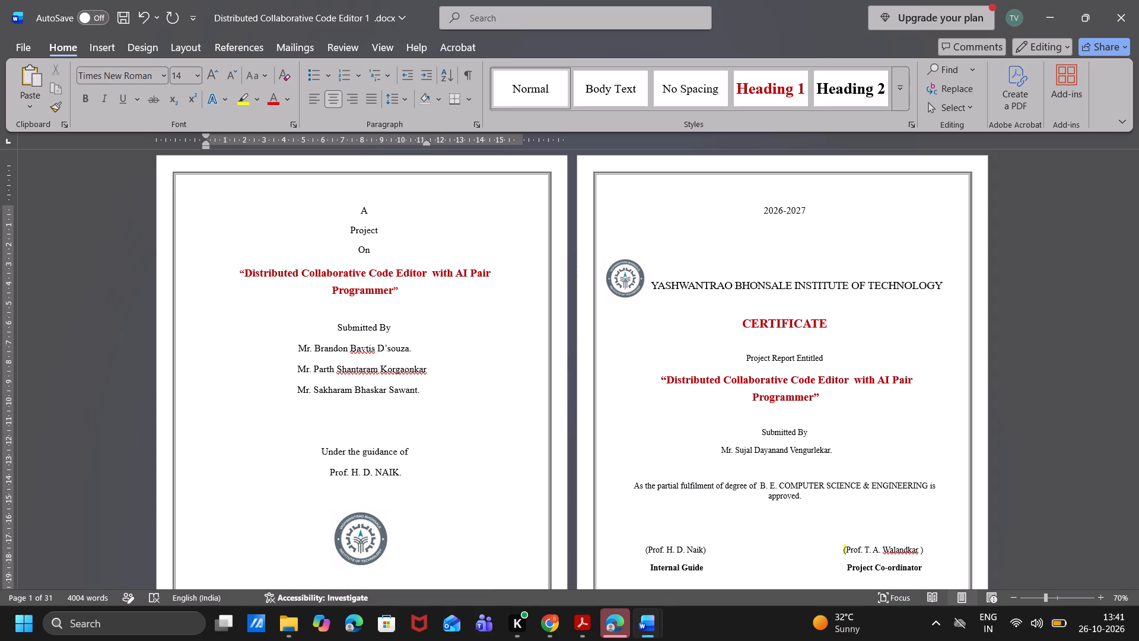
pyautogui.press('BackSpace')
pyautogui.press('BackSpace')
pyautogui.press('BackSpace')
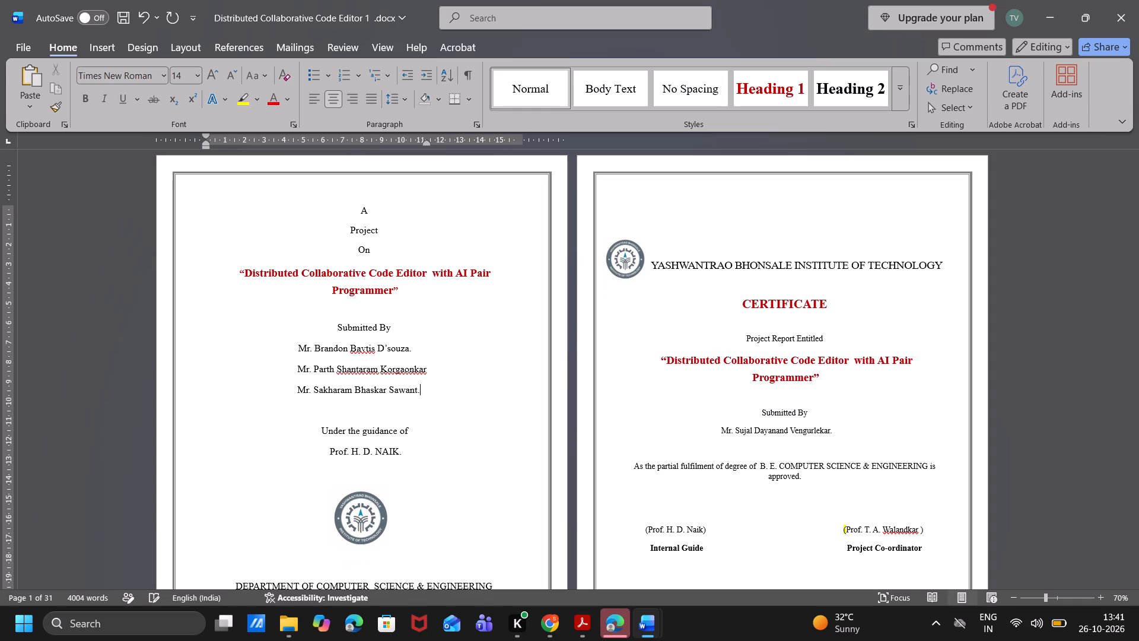
# Insert a new line below the third student's name on the cover page and add the fourth student's name, with the title "Mr.".
pyautogui.press('Down')
pyautogui.press('Up')
pyautogui.press('Return')
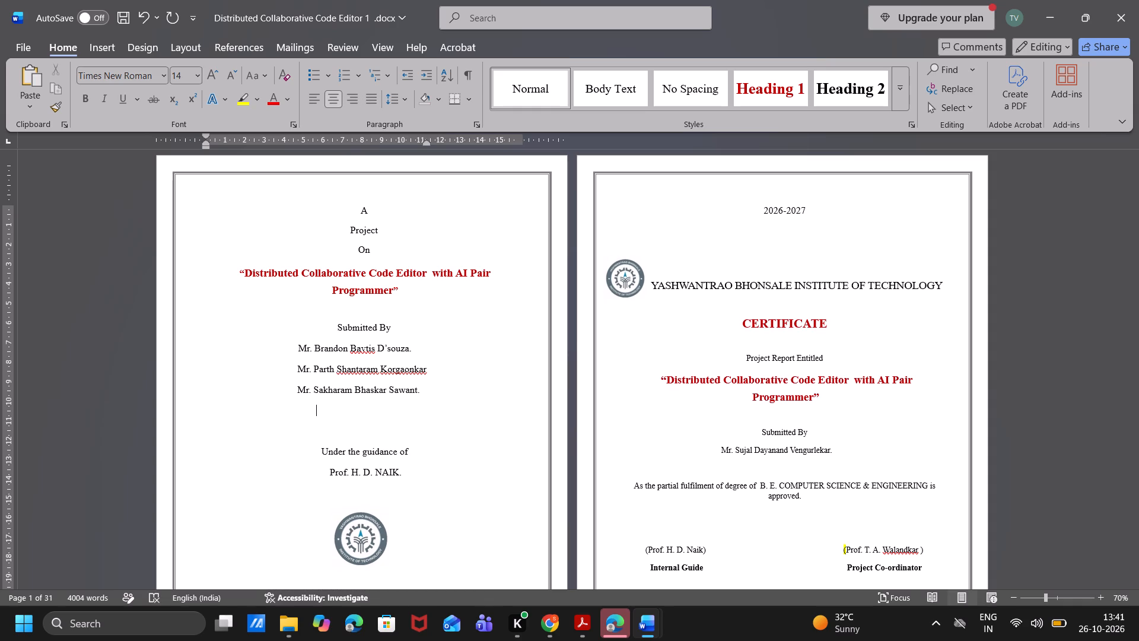
pyautogui.scroll(1, 464, 398)
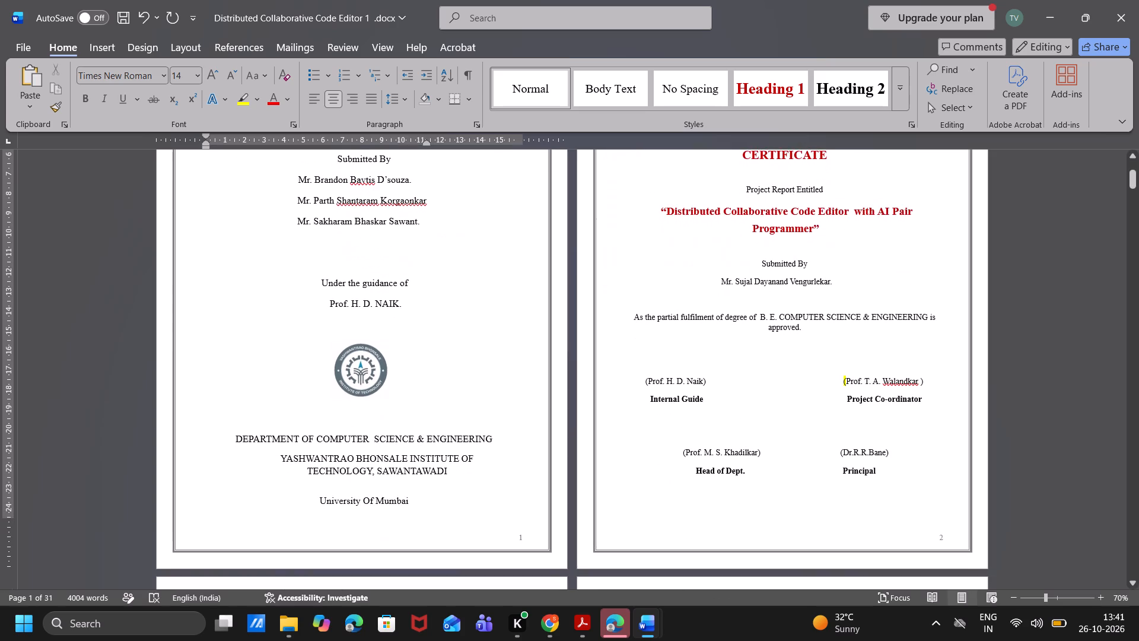
pyautogui.scroll(2, 464, 398)
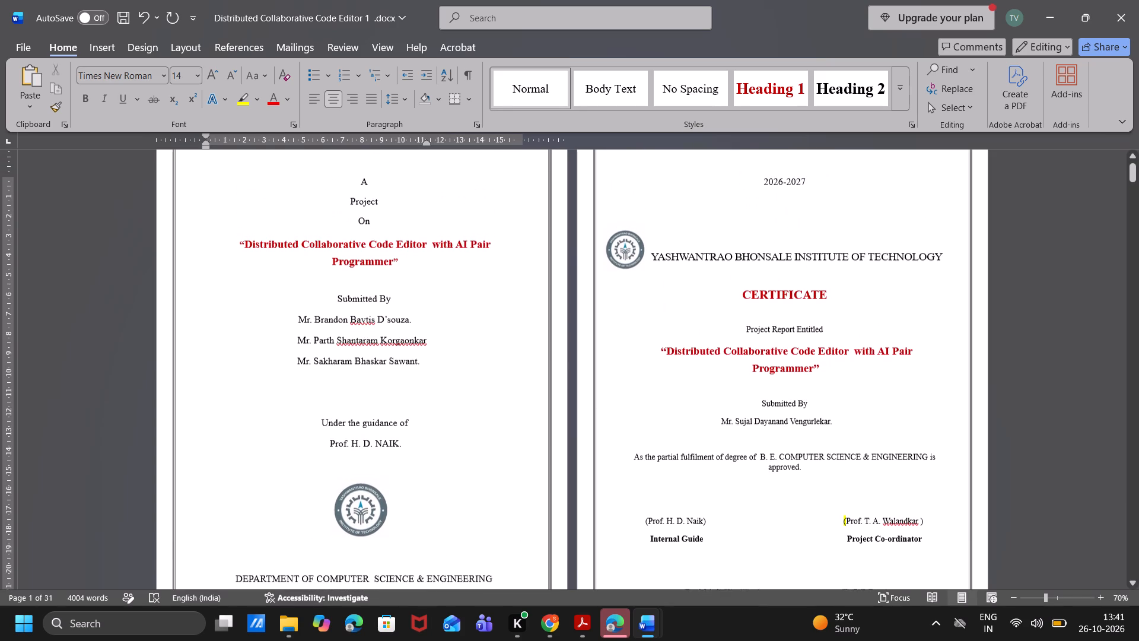
pyautogui.scroll(1, 464, 398)
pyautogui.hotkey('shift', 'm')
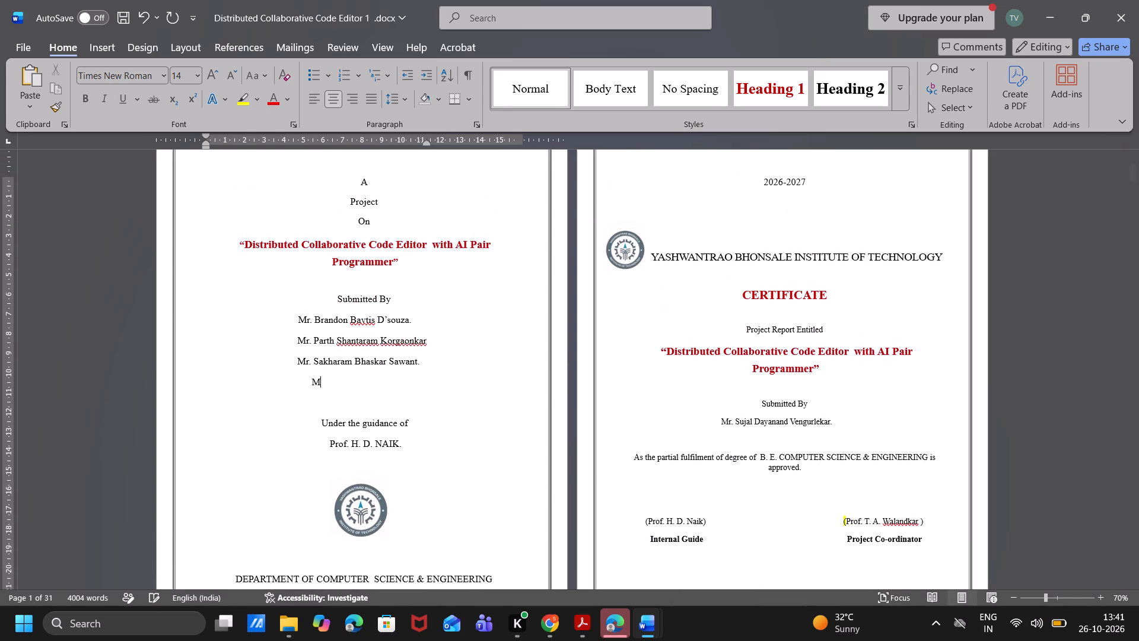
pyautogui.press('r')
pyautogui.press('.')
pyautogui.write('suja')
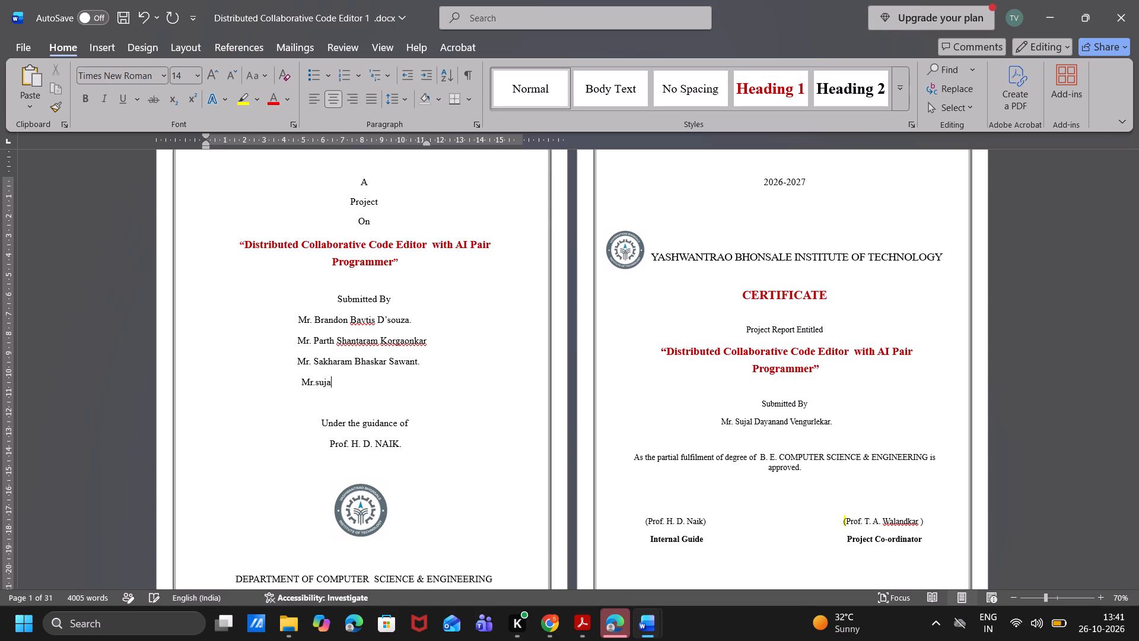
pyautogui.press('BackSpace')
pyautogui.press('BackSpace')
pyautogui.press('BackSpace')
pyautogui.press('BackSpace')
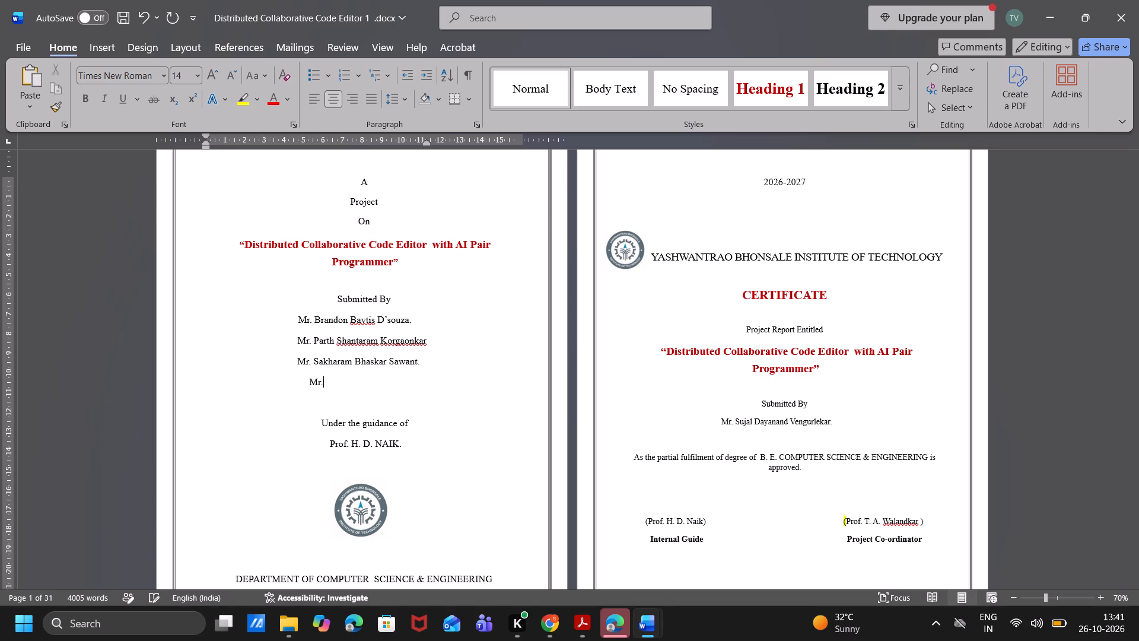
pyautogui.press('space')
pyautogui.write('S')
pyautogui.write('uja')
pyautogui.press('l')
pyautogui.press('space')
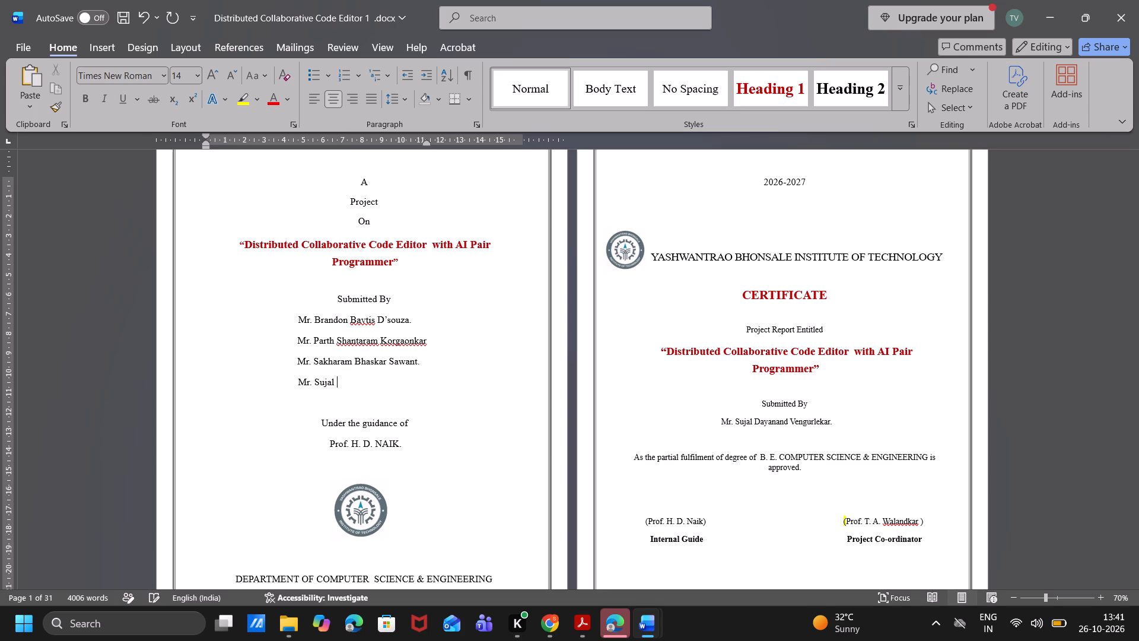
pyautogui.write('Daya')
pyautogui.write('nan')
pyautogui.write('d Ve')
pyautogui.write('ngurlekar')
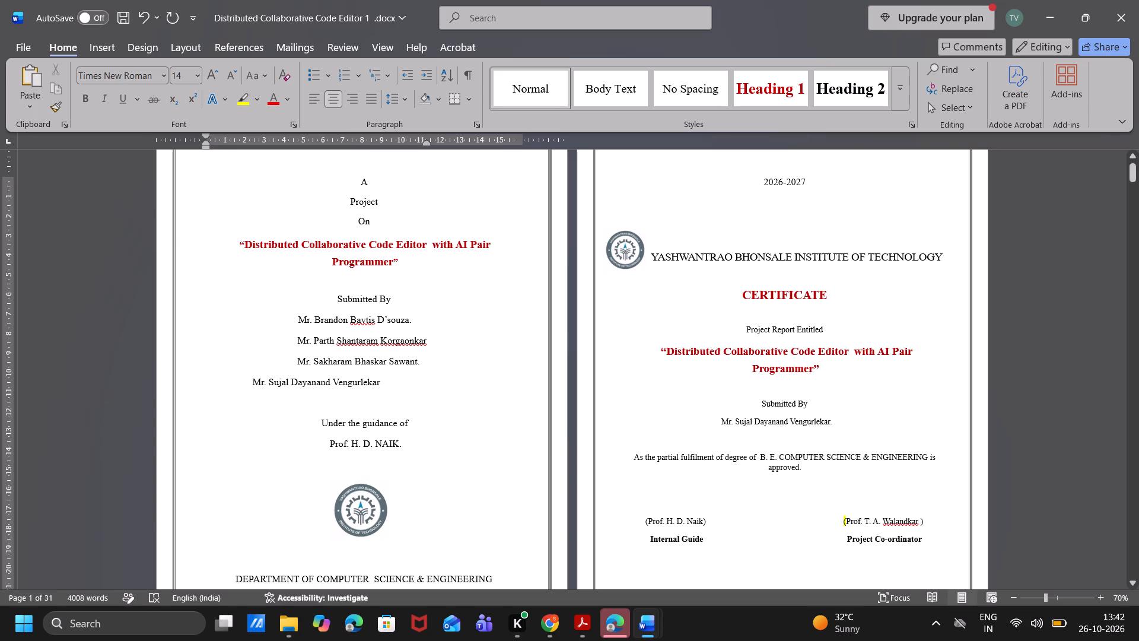
# Indent the fourth student's name with spaces so its title lines up with the "Mr." titles above.
pyautogui.click(247, 382)
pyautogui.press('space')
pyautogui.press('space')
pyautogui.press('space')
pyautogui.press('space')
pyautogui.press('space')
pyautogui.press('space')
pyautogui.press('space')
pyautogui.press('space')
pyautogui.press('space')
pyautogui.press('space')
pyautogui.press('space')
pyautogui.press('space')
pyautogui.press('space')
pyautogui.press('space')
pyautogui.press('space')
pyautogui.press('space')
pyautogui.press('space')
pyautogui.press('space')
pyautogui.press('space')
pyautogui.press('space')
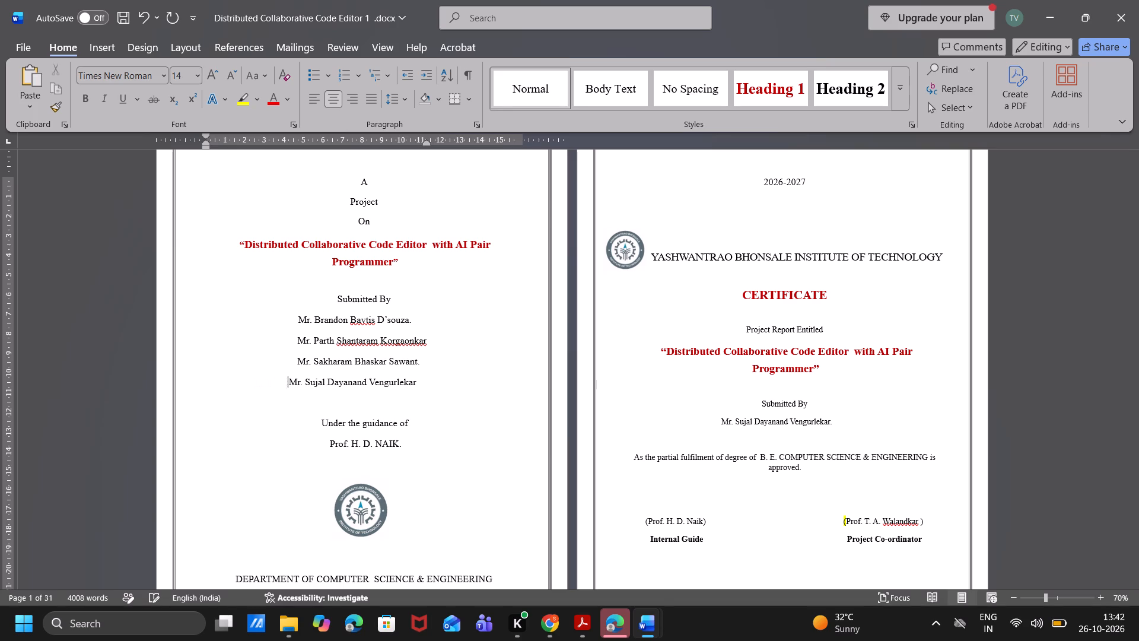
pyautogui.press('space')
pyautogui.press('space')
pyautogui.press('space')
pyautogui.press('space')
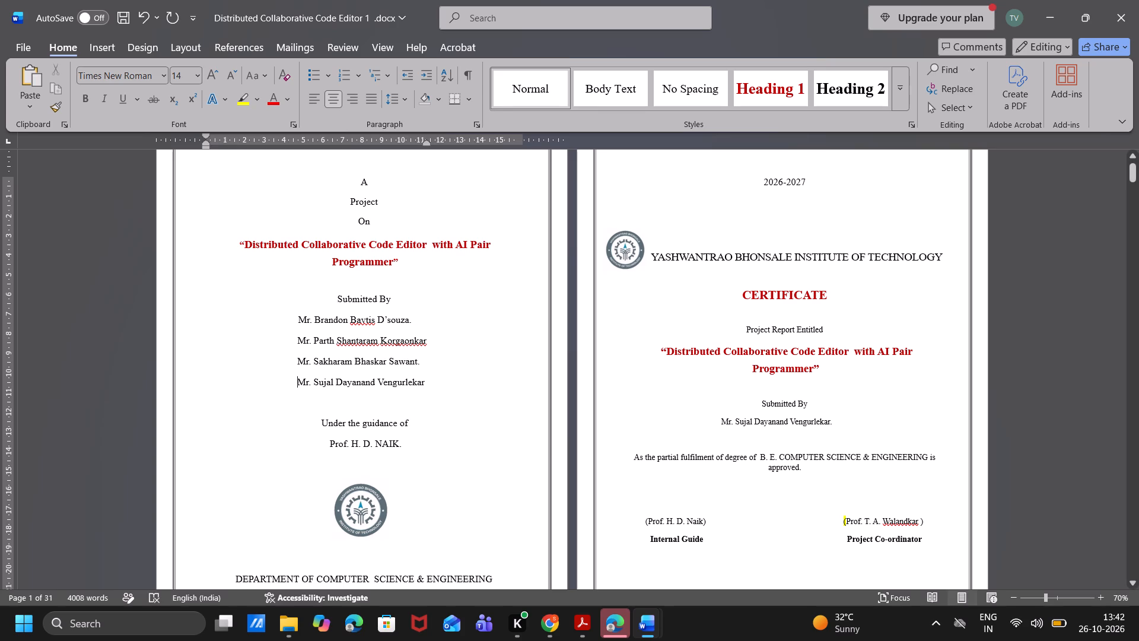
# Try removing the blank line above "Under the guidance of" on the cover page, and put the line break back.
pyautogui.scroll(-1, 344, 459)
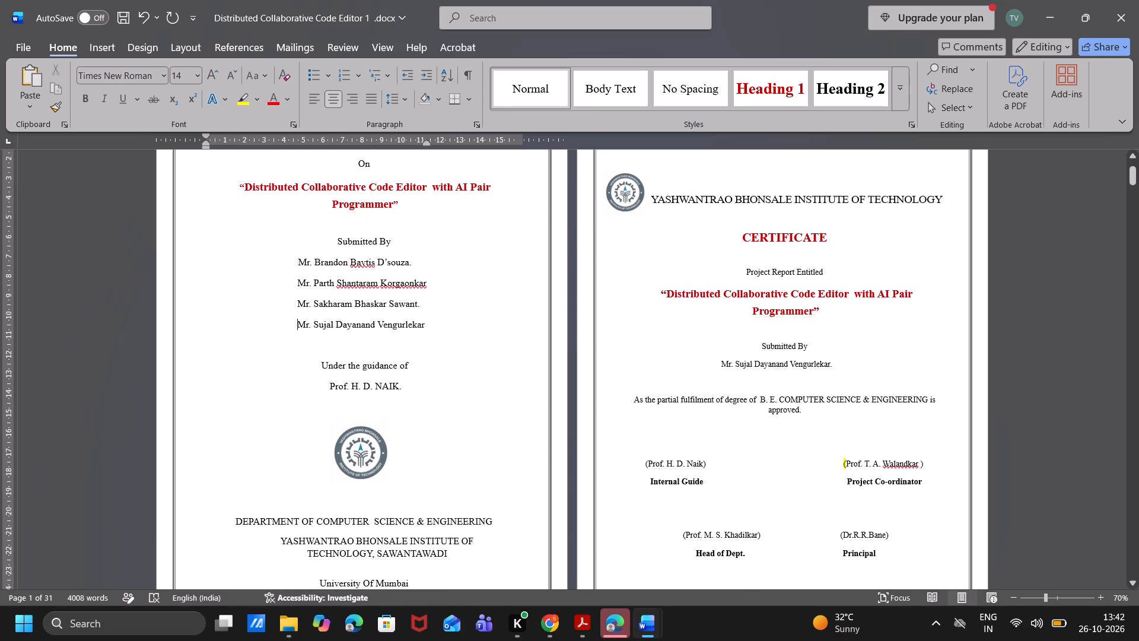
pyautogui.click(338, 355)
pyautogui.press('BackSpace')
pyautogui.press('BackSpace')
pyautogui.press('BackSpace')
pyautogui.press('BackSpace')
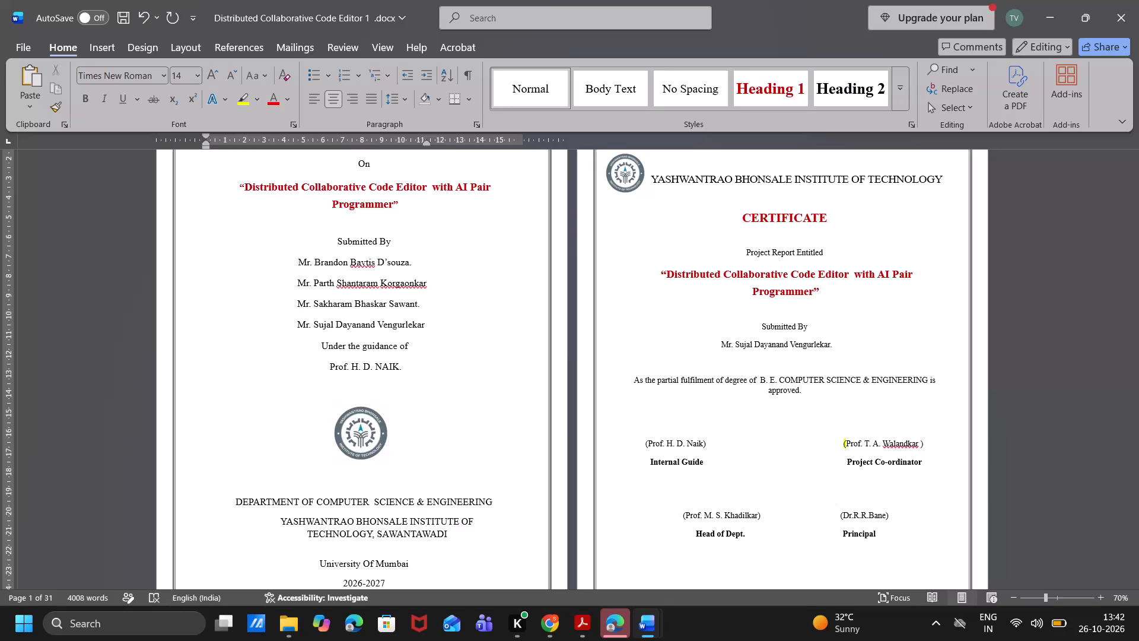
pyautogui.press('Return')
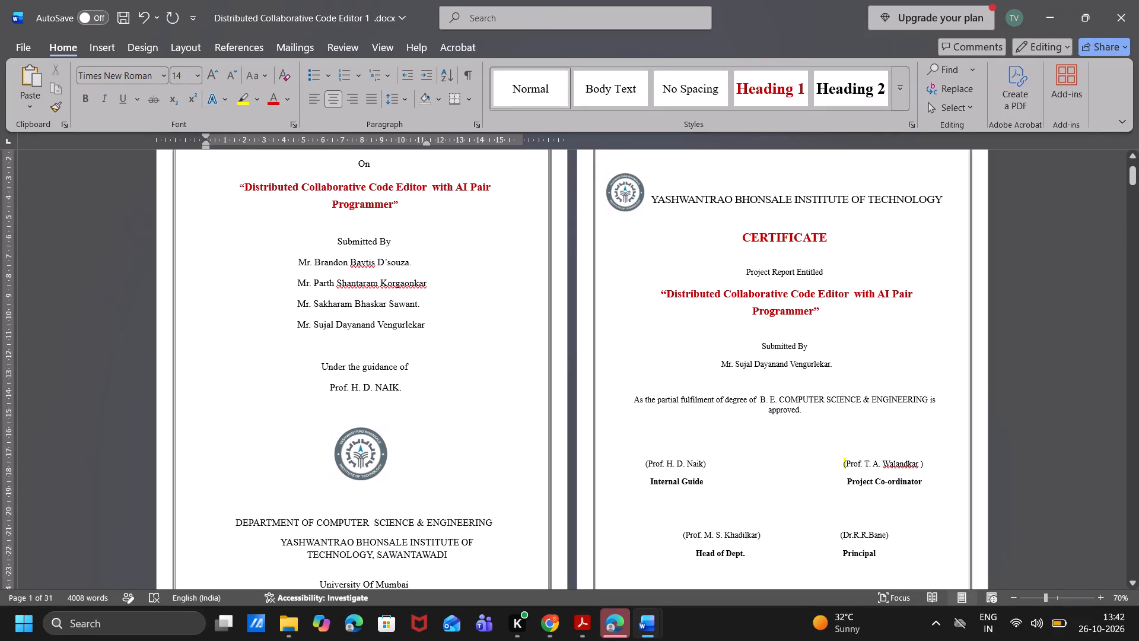
# Delete the extra blank space between the cover page logo and the department name, and check the page layout.
pyautogui.click(361, 499)
pyautogui.press('BackSpace')
pyautogui.press('BackSpace')
pyautogui.press('BackSpace')
pyautogui.press('BackSpace')
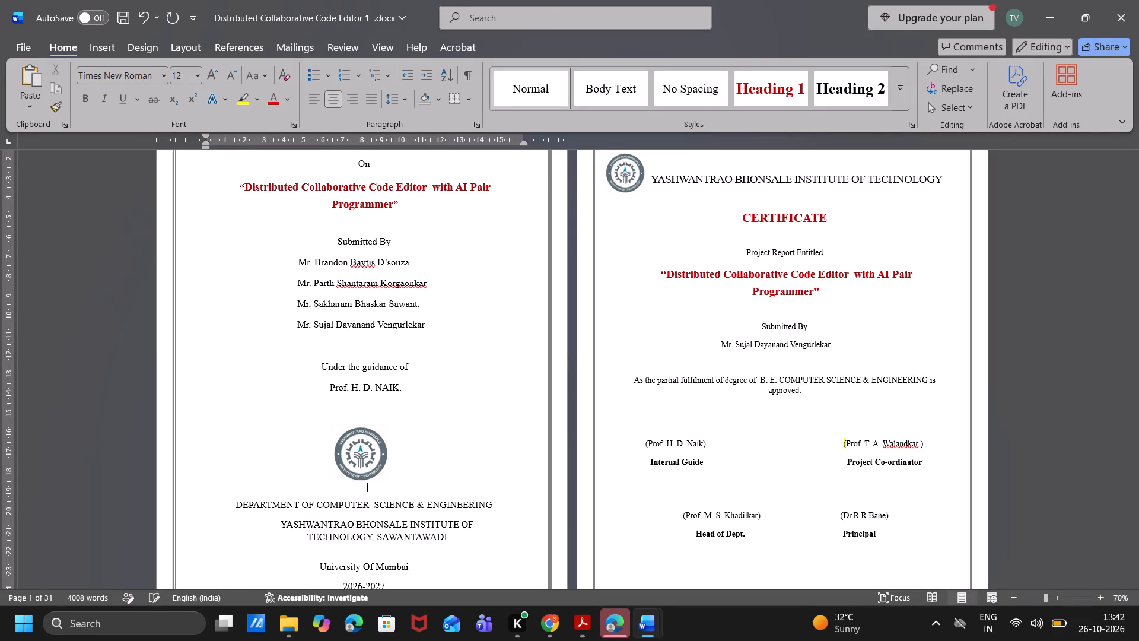
pyautogui.scroll(1, 361, 499)
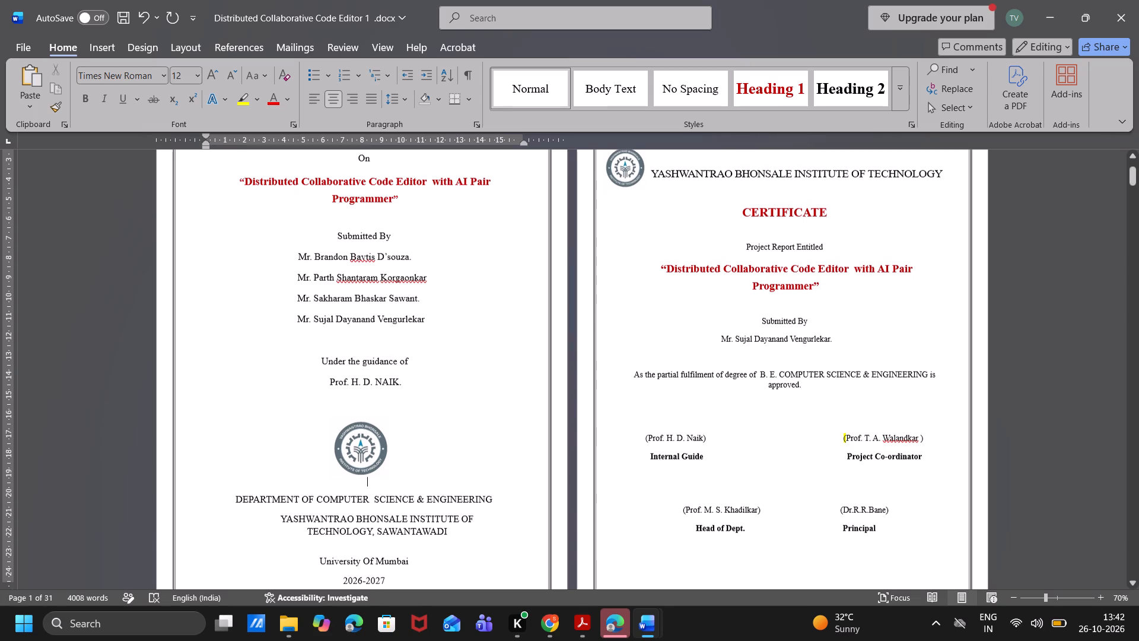
pyautogui.scroll(1, 361, 499)
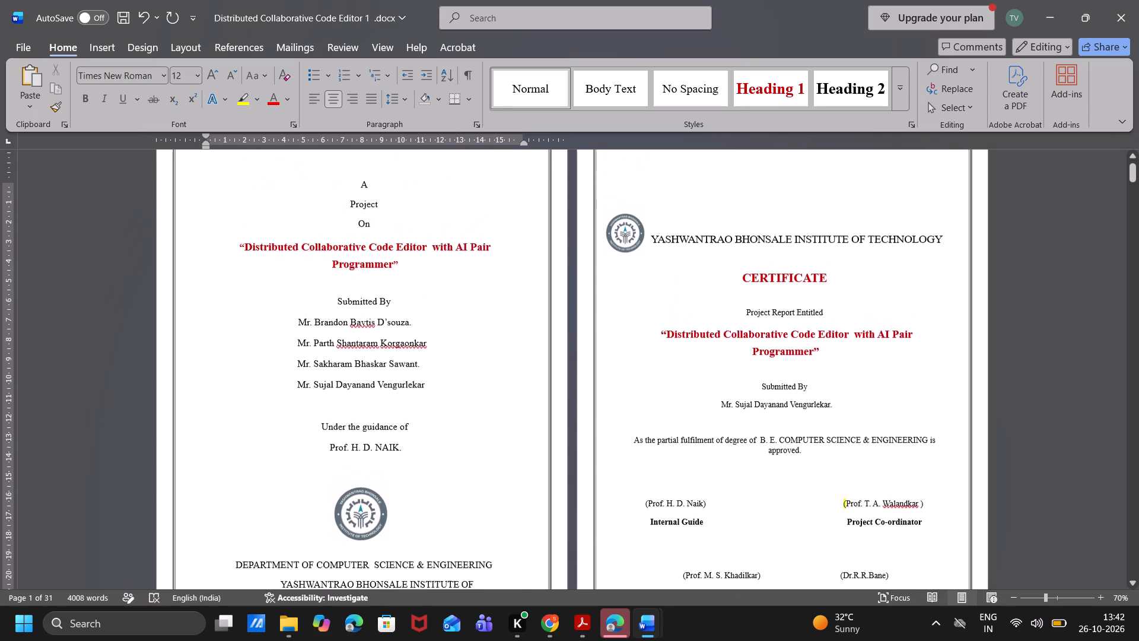
pyautogui.scroll(1, 361, 499)
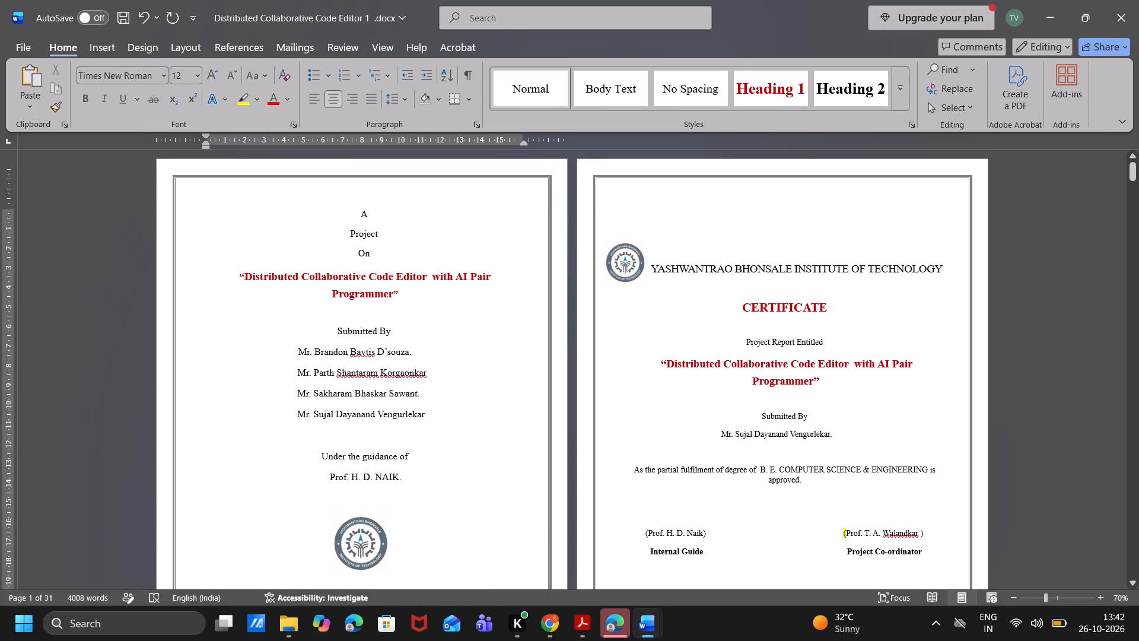
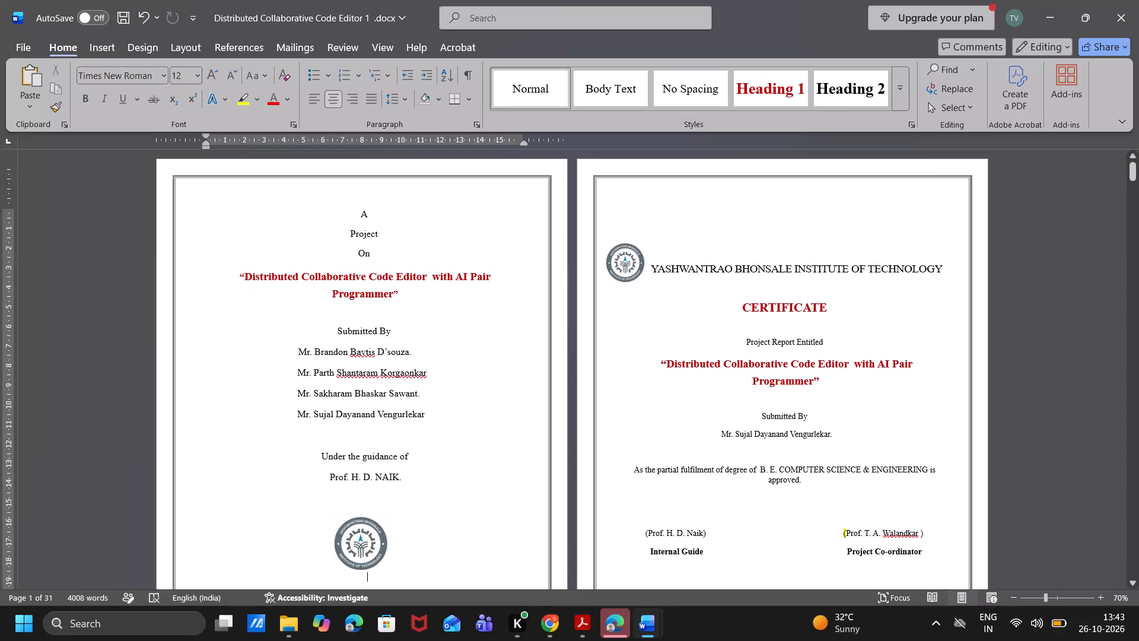
# Add a full stop after the second student's name on the cover page.
pyautogui.scroll(-1, 451, 507)
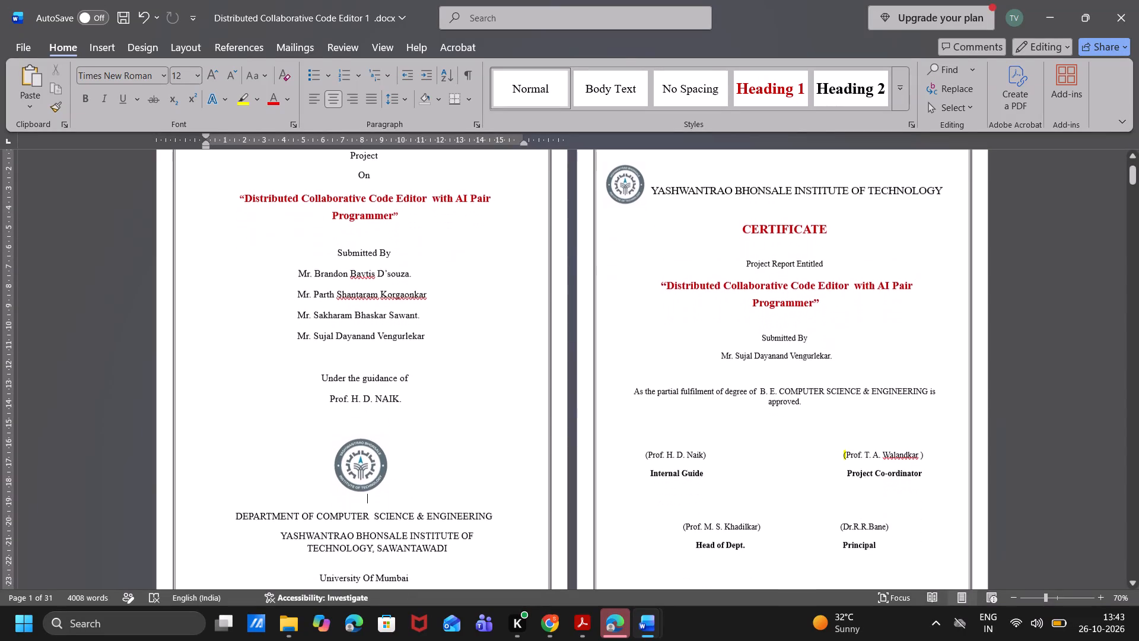
pyautogui.scroll(-1, 451, 507)
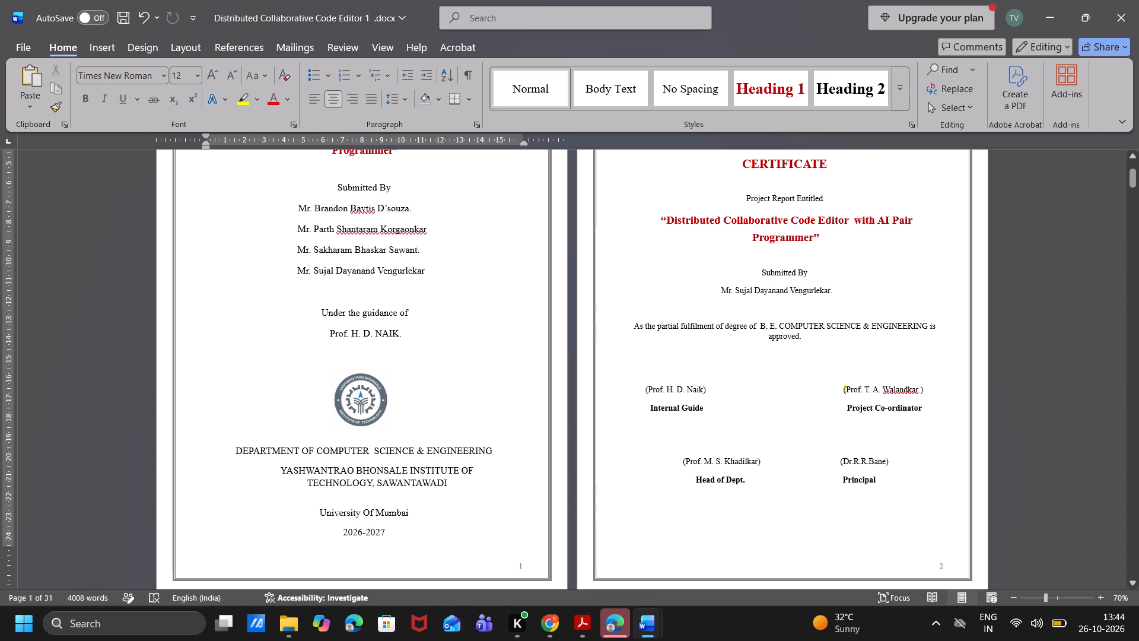
pyautogui.click(428, 231)
pyautogui.press('.')
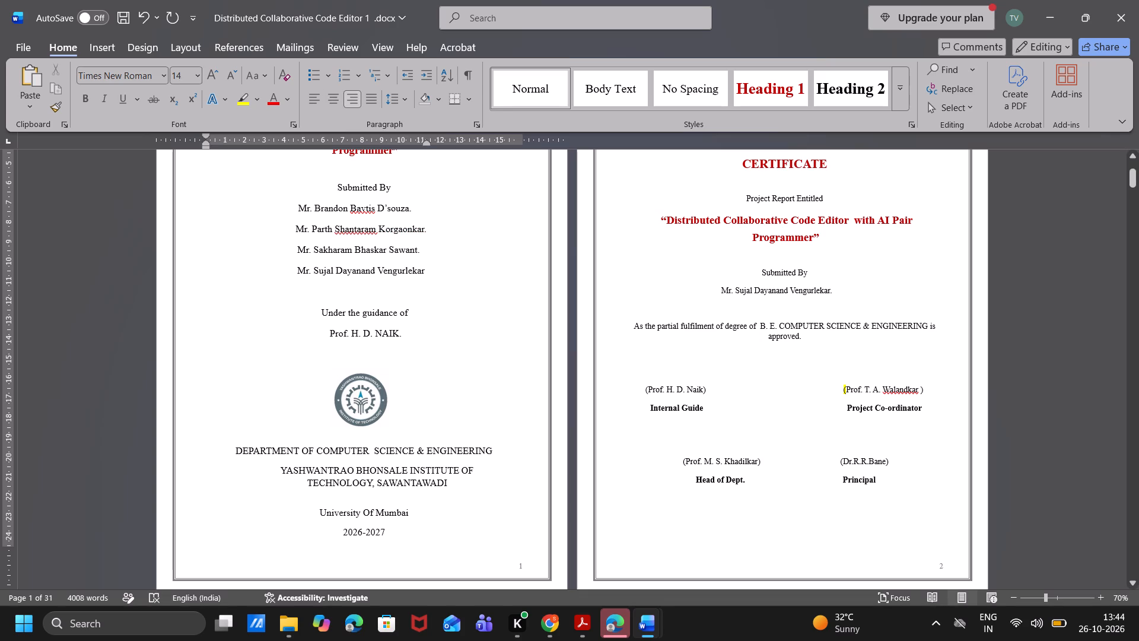
# Place the text cursor directly before the title "Mr." of the second student's name on the cover page.
pyautogui.click(292, 230)
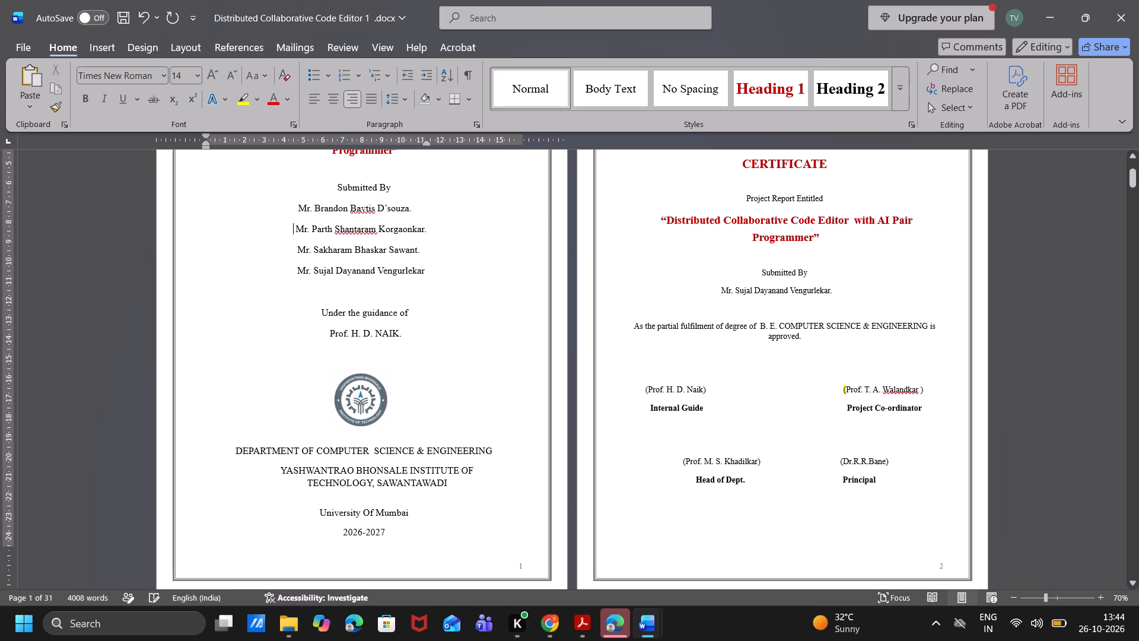
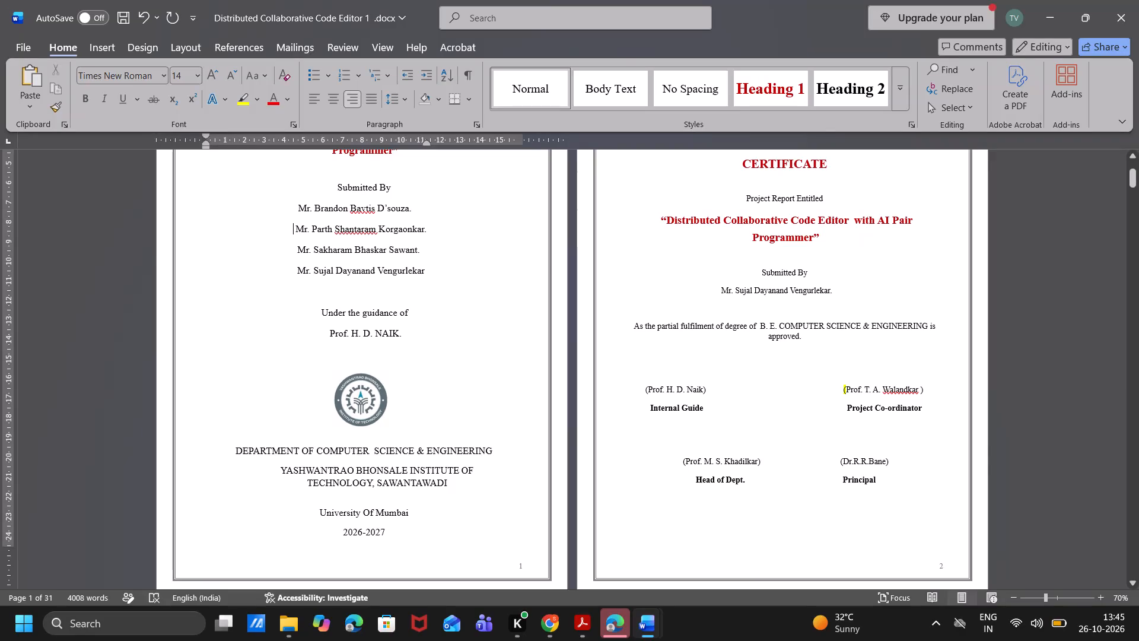
# Remove the extra leading space before the first, third and fourth students' names on the cover page.
pyautogui.click(297, 210)
pyautogui.press('BackSpace')
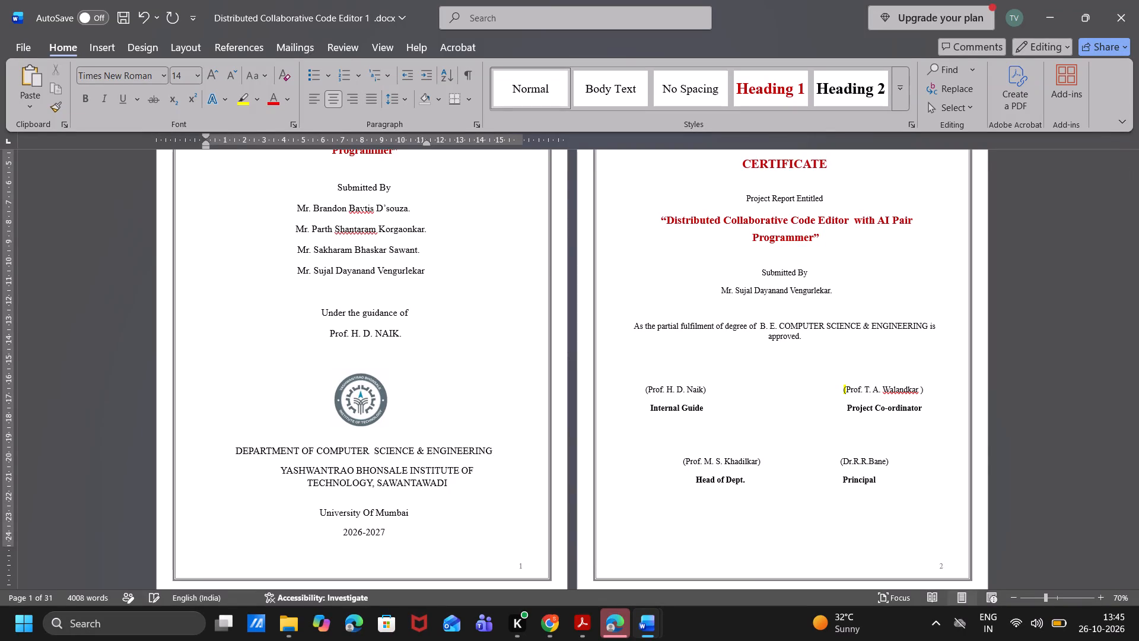
pyautogui.click(297, 251)
pyautogui.press('BackSpace')
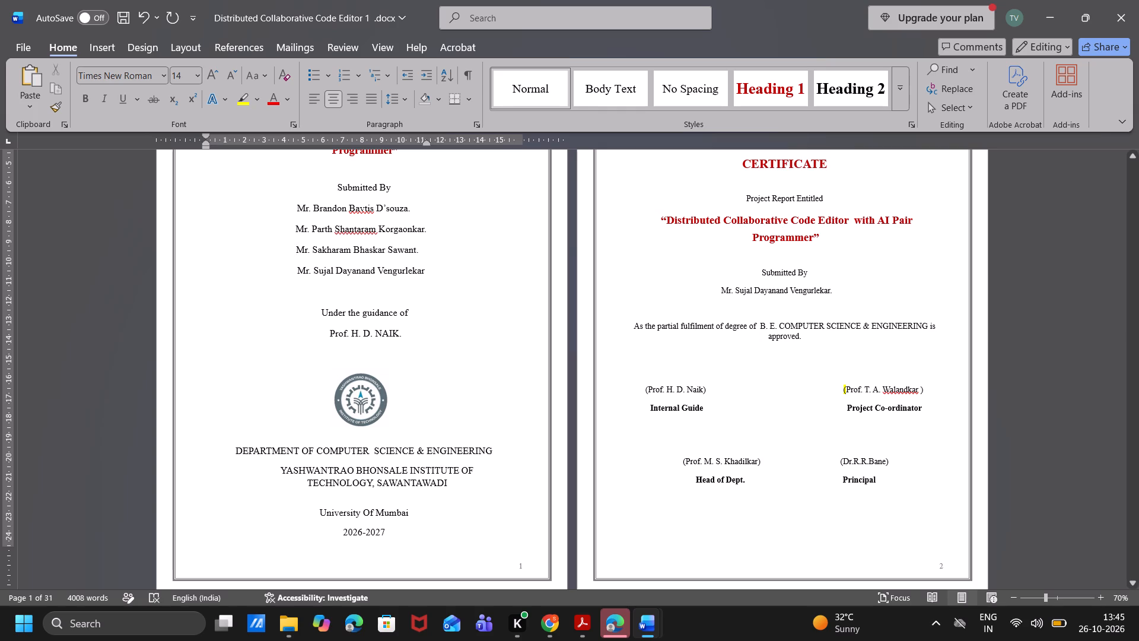
pyautogui.click(297, 269)
pyautogui.press('BackSpace')
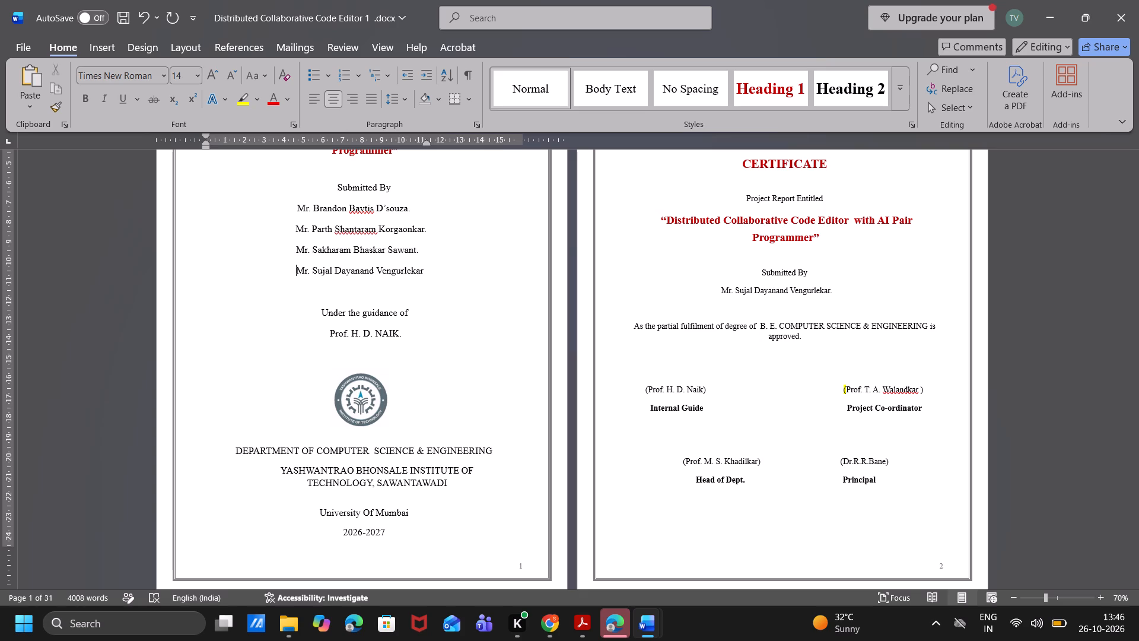
pyautogui.click(301, 208)
pyautogui.press('Left')
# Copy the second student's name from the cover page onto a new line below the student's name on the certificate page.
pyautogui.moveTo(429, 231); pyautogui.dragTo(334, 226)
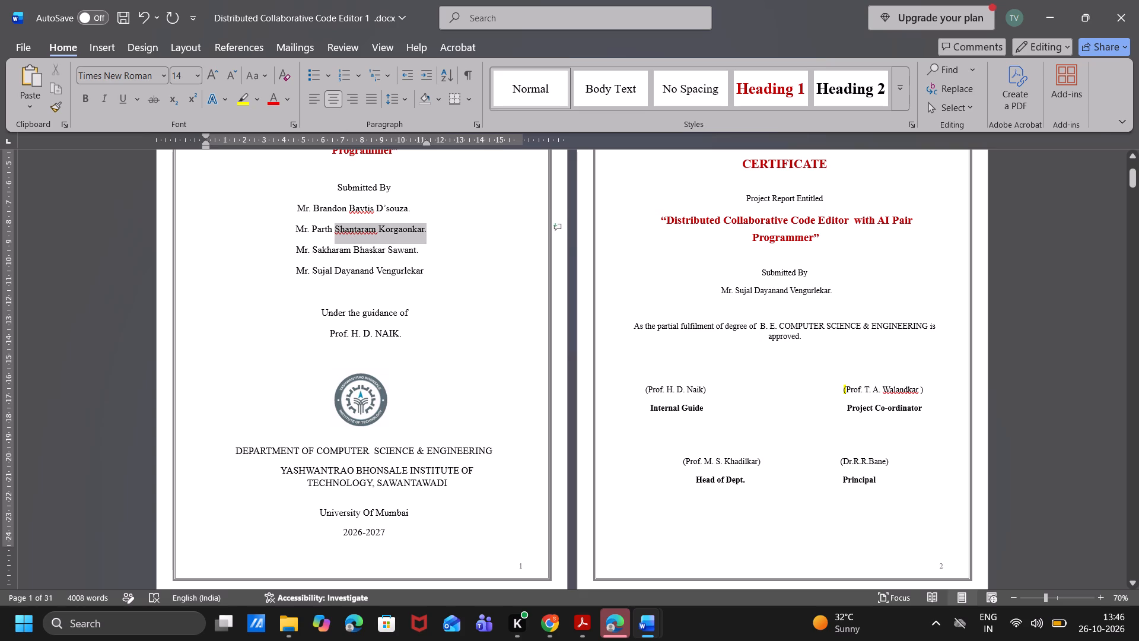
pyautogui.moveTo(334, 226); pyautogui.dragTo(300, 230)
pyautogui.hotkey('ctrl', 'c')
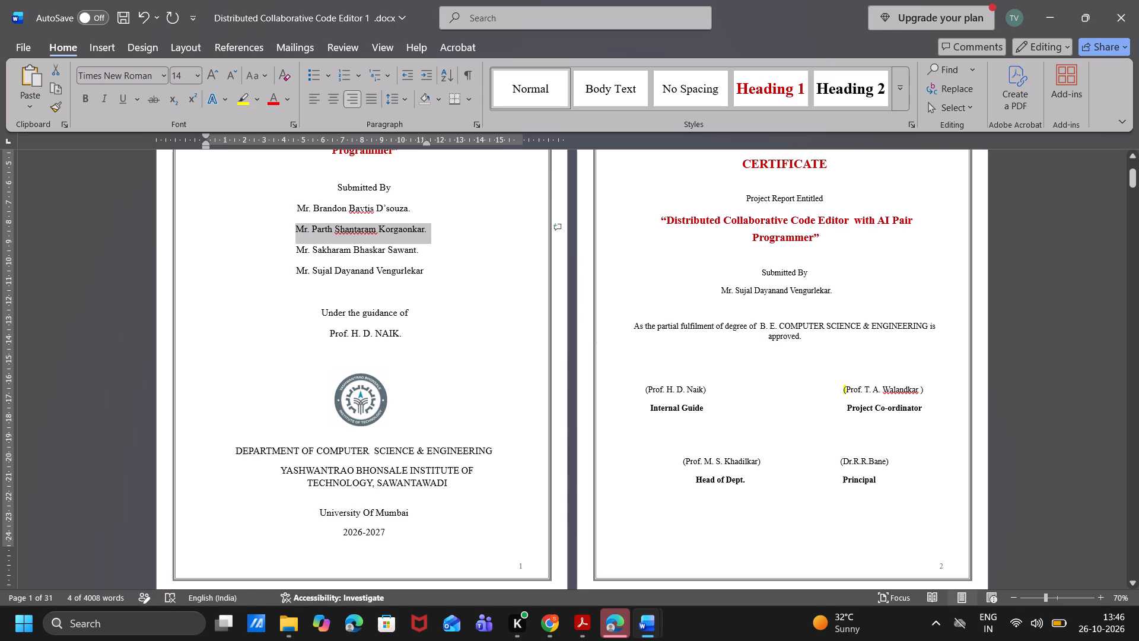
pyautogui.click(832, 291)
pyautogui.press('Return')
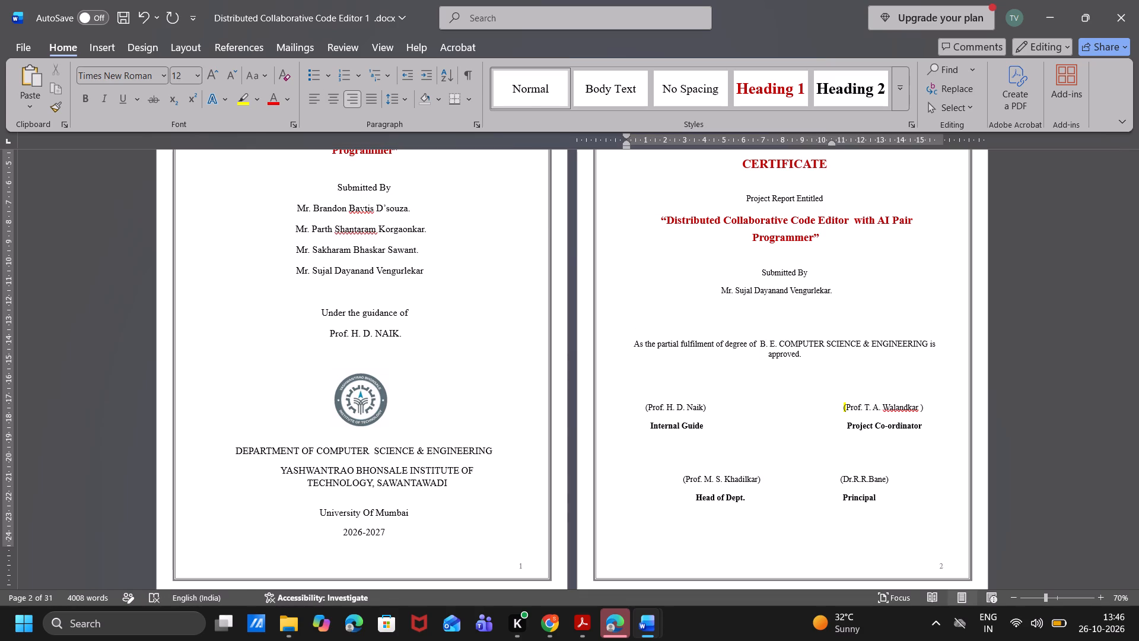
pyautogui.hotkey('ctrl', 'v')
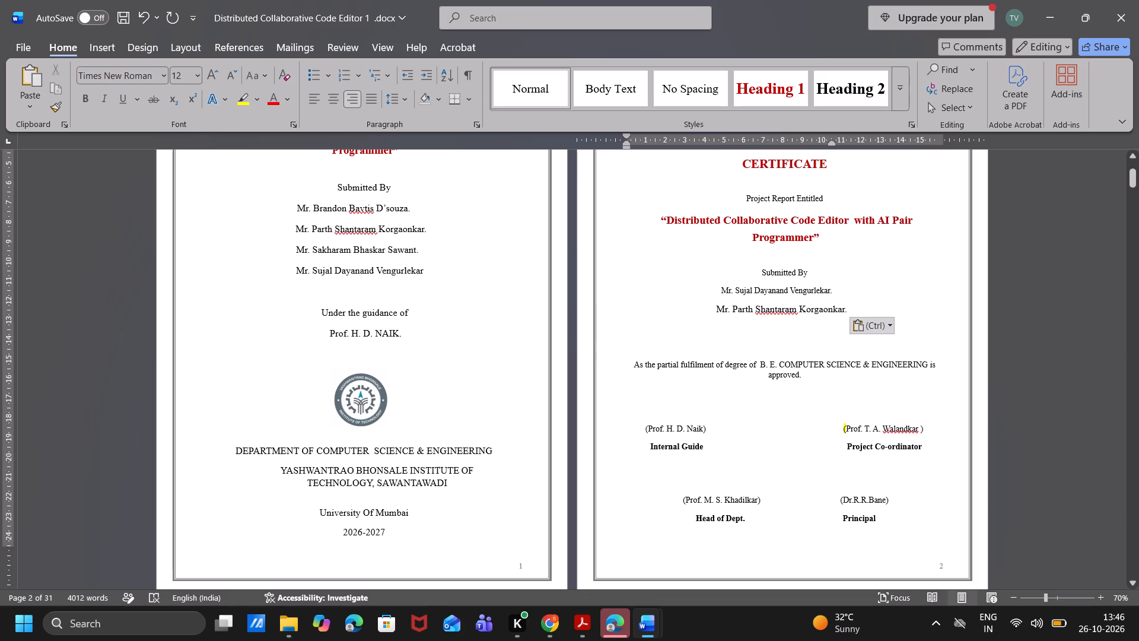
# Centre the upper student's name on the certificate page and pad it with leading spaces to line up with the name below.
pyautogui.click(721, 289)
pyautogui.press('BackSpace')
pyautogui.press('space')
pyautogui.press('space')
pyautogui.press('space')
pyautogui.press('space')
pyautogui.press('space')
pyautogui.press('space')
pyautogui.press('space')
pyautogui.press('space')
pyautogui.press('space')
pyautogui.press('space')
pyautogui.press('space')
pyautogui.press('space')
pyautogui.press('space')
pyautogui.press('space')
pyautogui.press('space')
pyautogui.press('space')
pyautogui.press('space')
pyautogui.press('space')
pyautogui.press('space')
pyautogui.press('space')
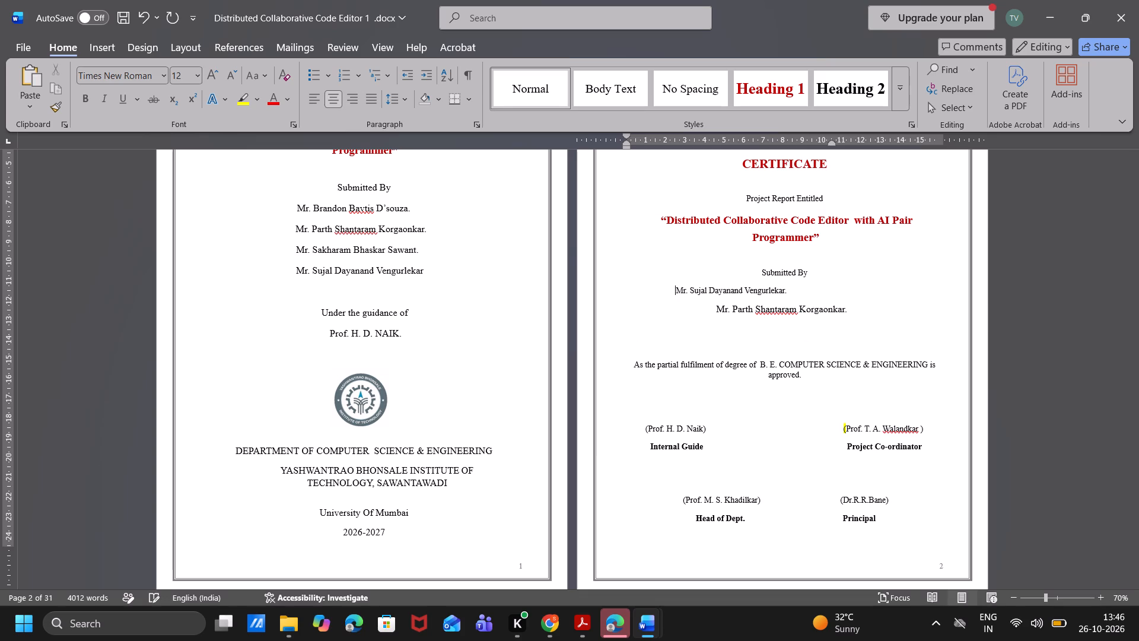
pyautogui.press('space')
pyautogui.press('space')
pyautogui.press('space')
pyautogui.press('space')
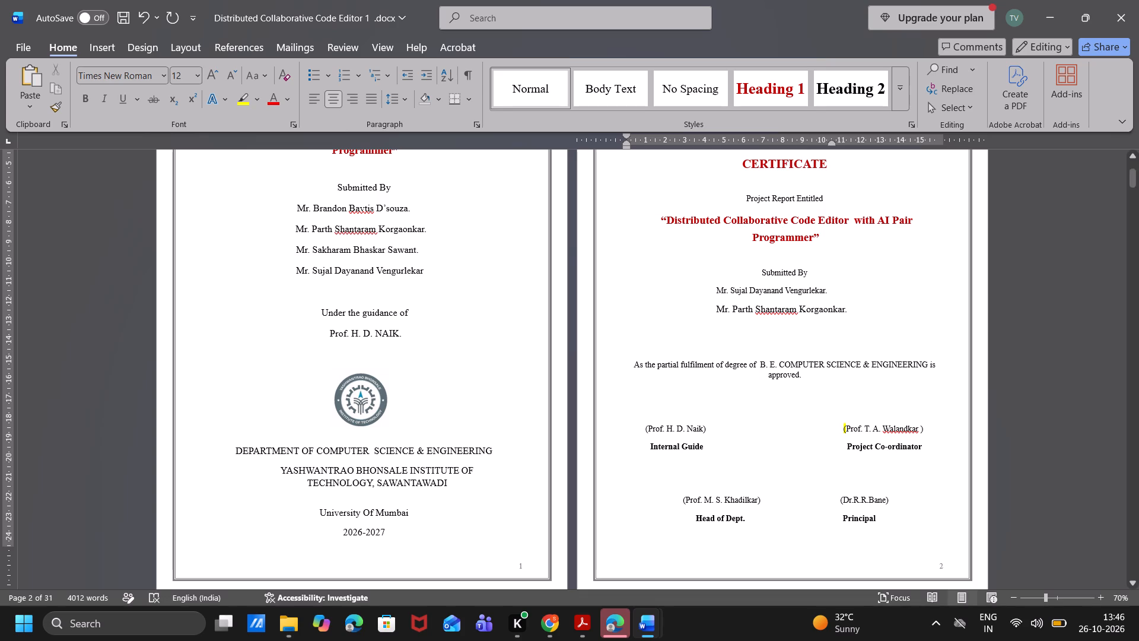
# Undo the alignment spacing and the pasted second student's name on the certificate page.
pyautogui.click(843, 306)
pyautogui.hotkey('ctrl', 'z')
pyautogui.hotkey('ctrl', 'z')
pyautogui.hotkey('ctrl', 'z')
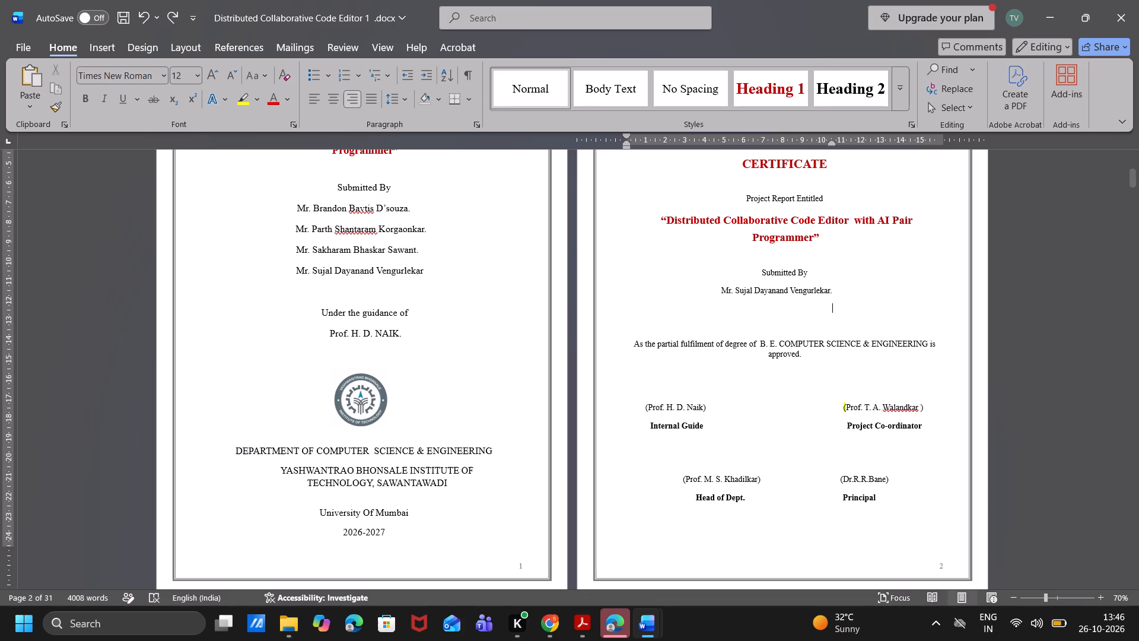
# Replace the student's name under "Submitted By" on the certificate page with the cover page's first student's name, ending with a full stop.
pyautogui.click(832, 291)
pyautogui.press('BackSpace')
pyautogui.press('BackSpace')
pyautogui.press('BackSpace')
pyautogui.press('BackSpace')
pyautogui.press('BackSpace')
pyautogui.press('BackSpace')
pyautogui.press('BackSpace')
pyautogui.press('BackSpace')
pyautogui.press('BackSpace')
pyautogui.press('BackSpace')
pyautogui.press('BackSpace')
pyautogui.press('BackSpace')
pyautogui.press('BackSpace')
pyautogui.press('BackSpace')
pyautogui.press('BackSpace')
pyautogui.press('BackSpace')
pyautogui.press('BackSpace')
pyautogui.press('BackSpace')
pyautogui.press('BackSpace')
pyautogui.press('BackSpace')
pyautogui.press('BackSpace')
pyautogui.press('BackSpace')
pyautogui.press('BackSpace')
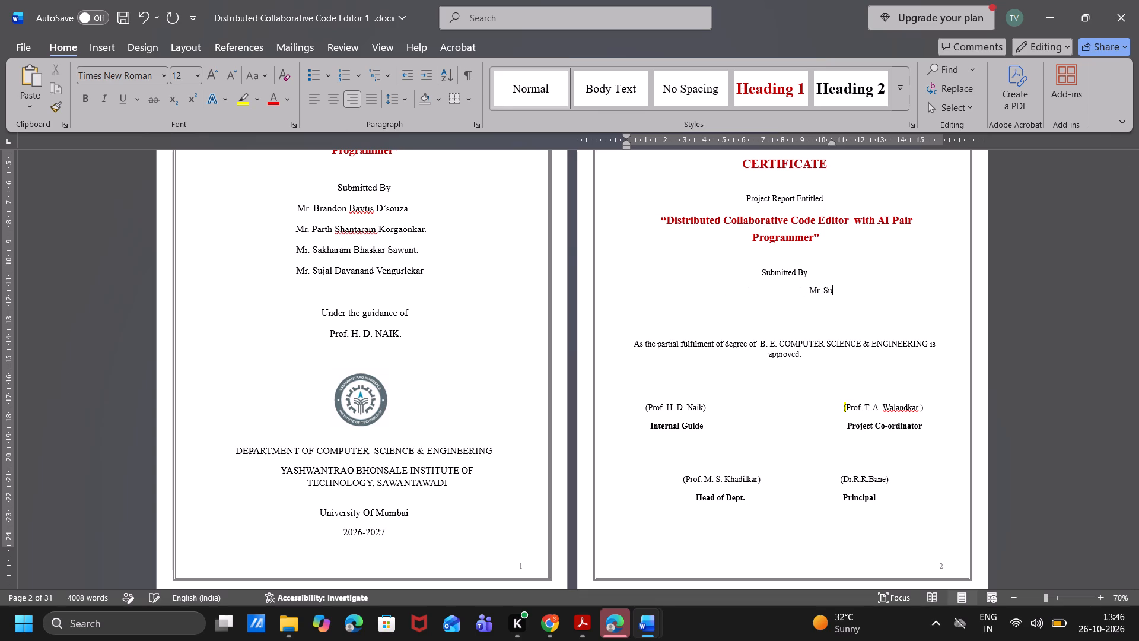
pyautogui.press('BackSpace')
pyautogui.press('BackSpace')
# Start the first student's name with "B" after "Mr." under Submitted By on the certificate page.
pyautogui.hotkey('shift', 'b')
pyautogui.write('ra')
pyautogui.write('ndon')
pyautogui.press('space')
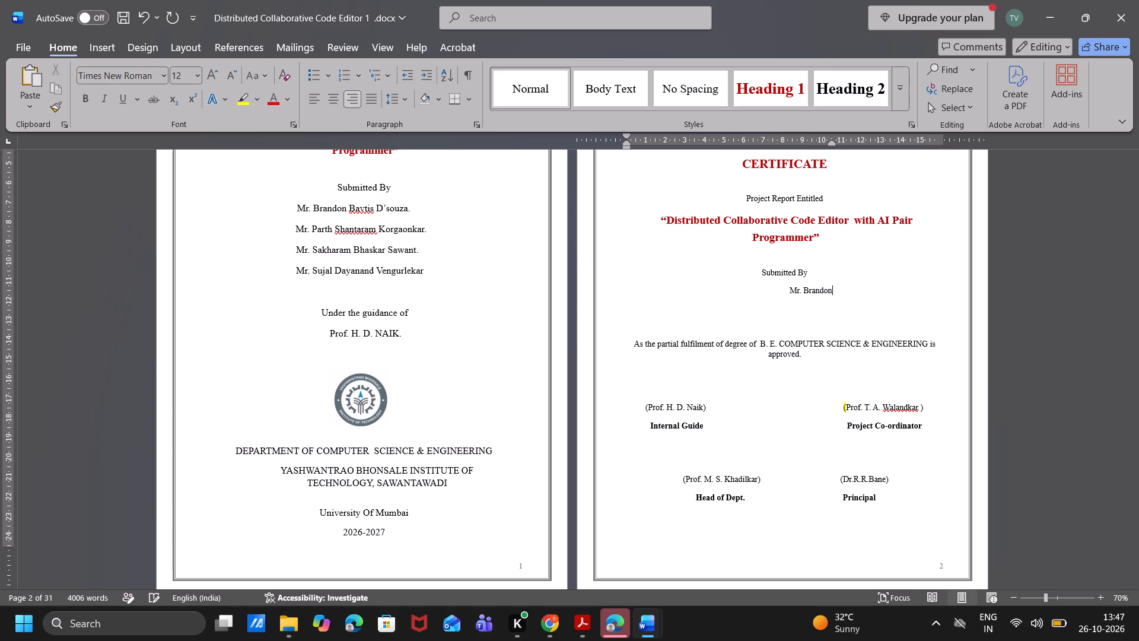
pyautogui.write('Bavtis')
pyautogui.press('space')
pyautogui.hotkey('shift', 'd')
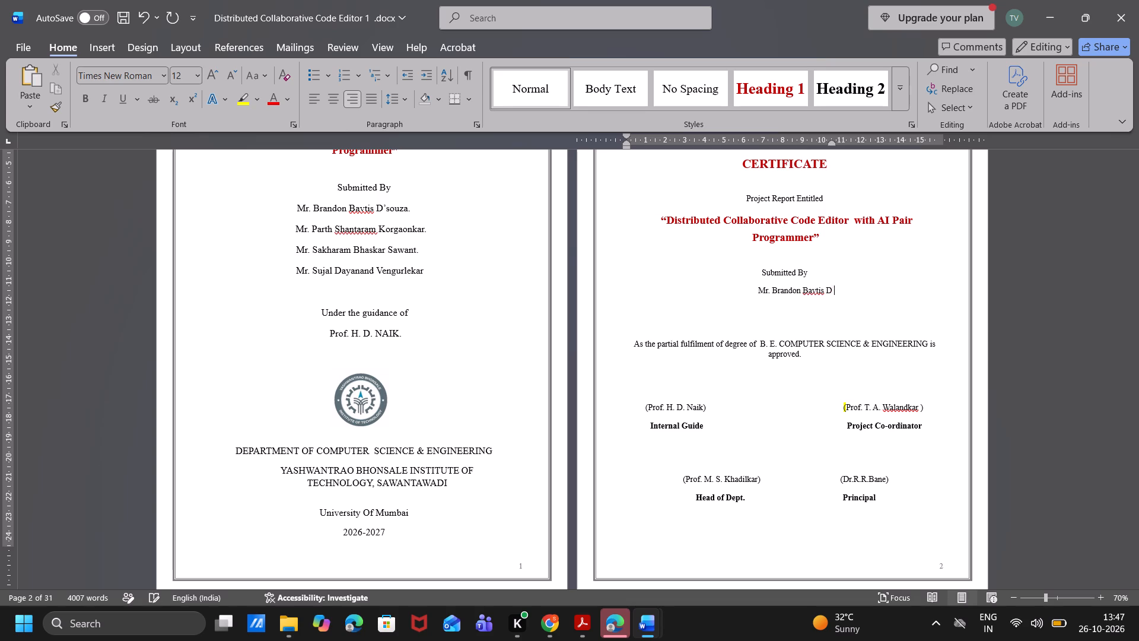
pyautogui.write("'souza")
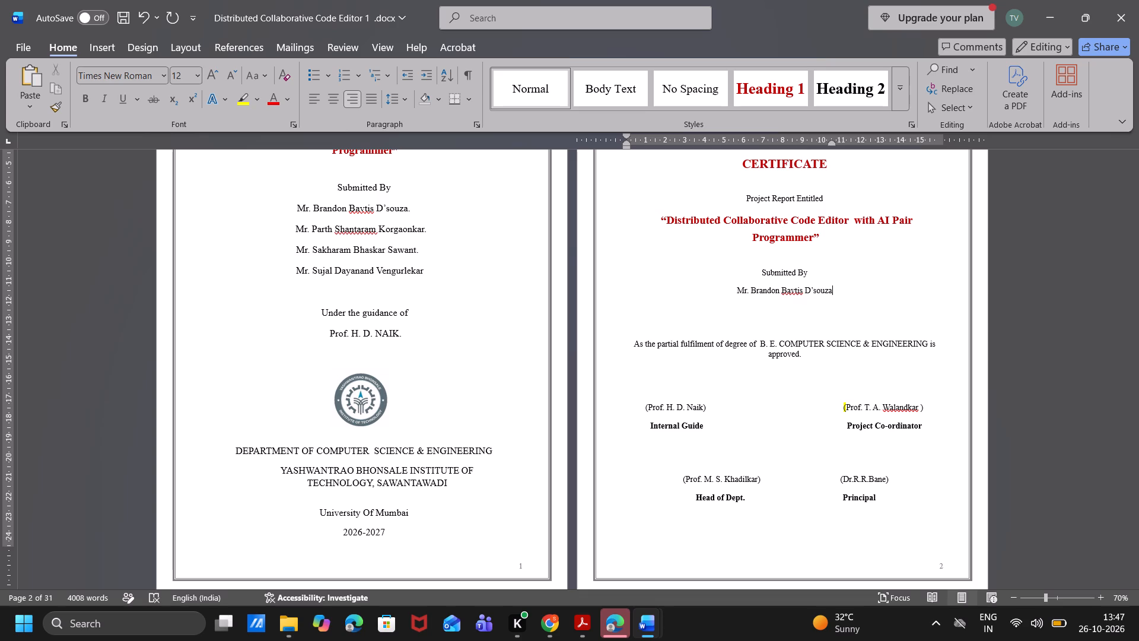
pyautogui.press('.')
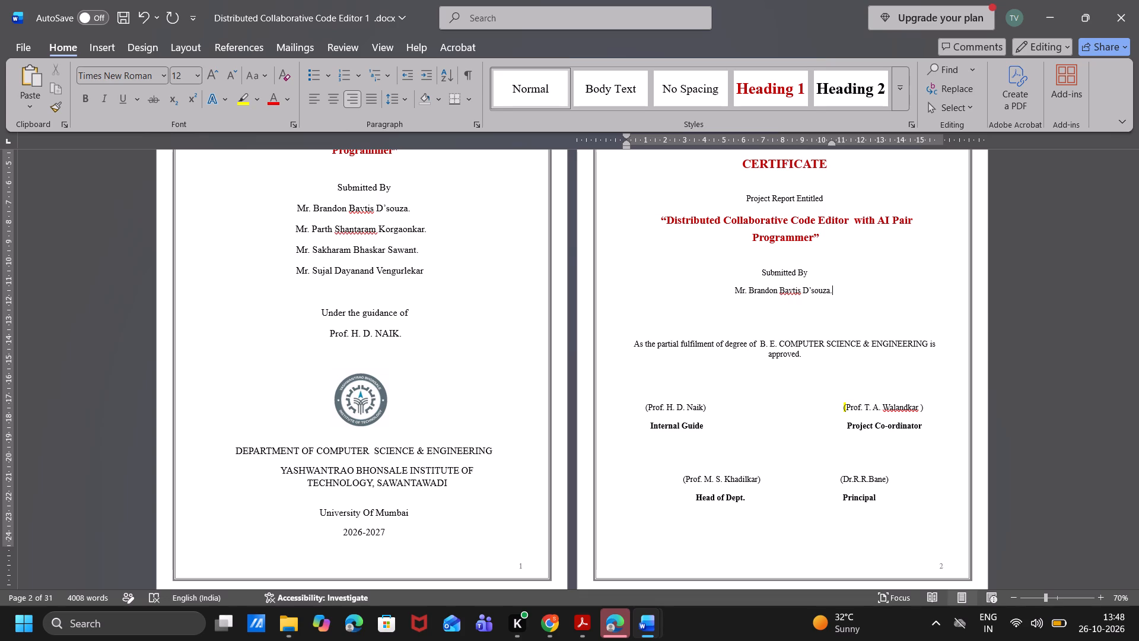
# Add the second student's full name, with title "Mr." and capitalised middle name, on a new line below the first on the certificate page.
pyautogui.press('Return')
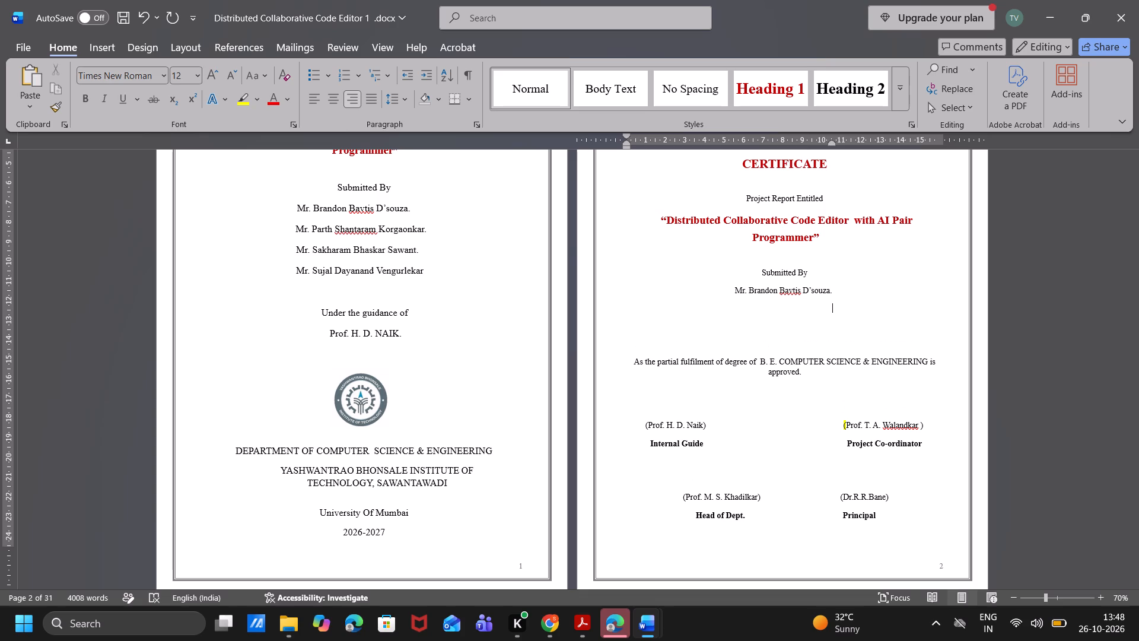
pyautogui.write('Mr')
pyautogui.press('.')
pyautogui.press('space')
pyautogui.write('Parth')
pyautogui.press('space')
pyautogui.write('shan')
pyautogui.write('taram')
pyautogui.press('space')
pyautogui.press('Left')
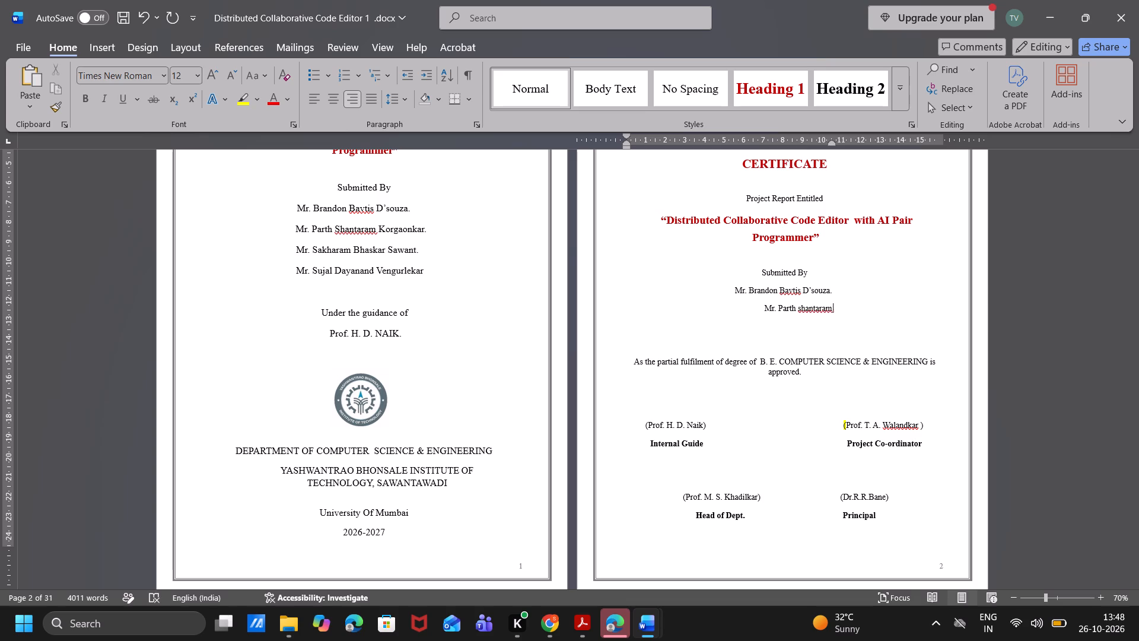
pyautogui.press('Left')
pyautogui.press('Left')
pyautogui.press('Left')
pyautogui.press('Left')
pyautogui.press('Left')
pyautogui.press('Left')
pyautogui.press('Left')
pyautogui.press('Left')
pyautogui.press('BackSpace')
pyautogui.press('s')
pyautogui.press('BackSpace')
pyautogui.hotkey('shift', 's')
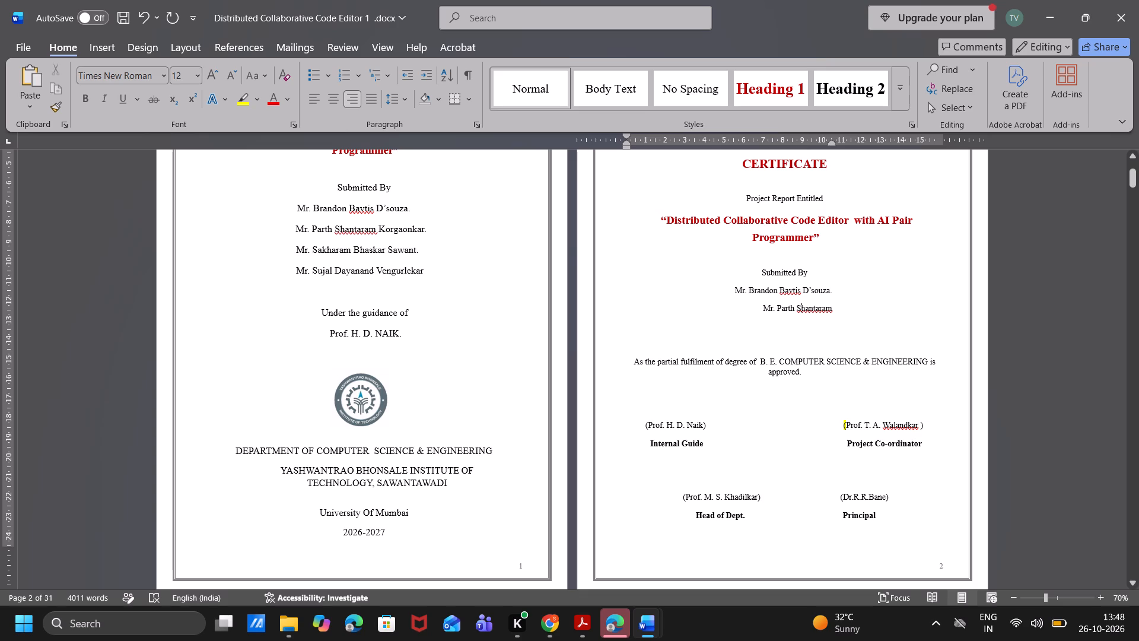
pyautogui.click(836, 309)
pyautogui.press('BackSpace')
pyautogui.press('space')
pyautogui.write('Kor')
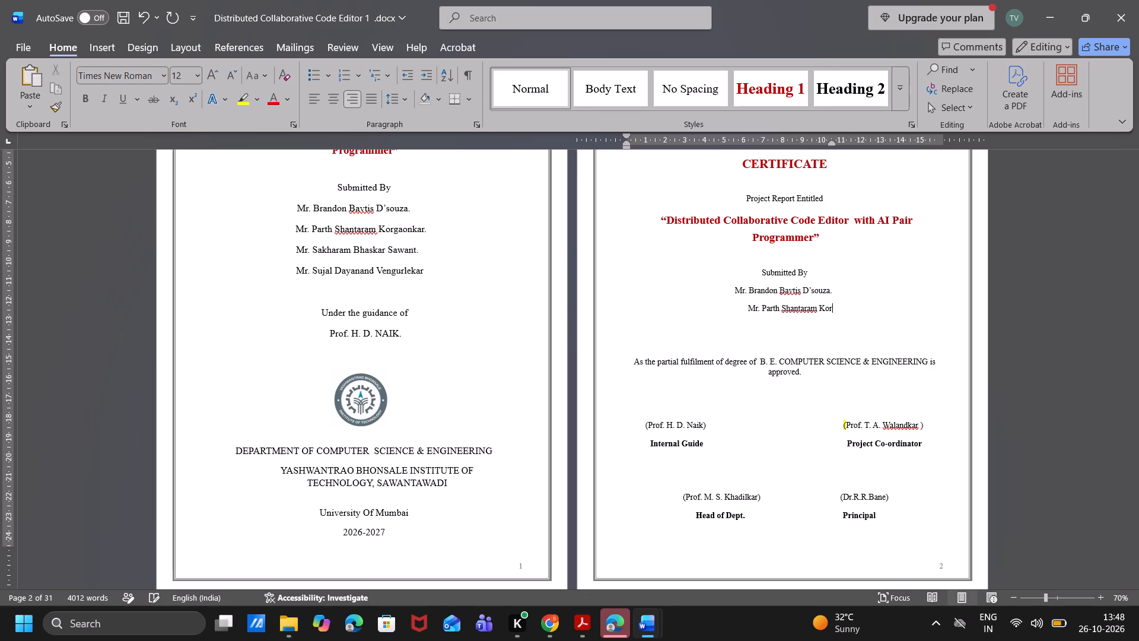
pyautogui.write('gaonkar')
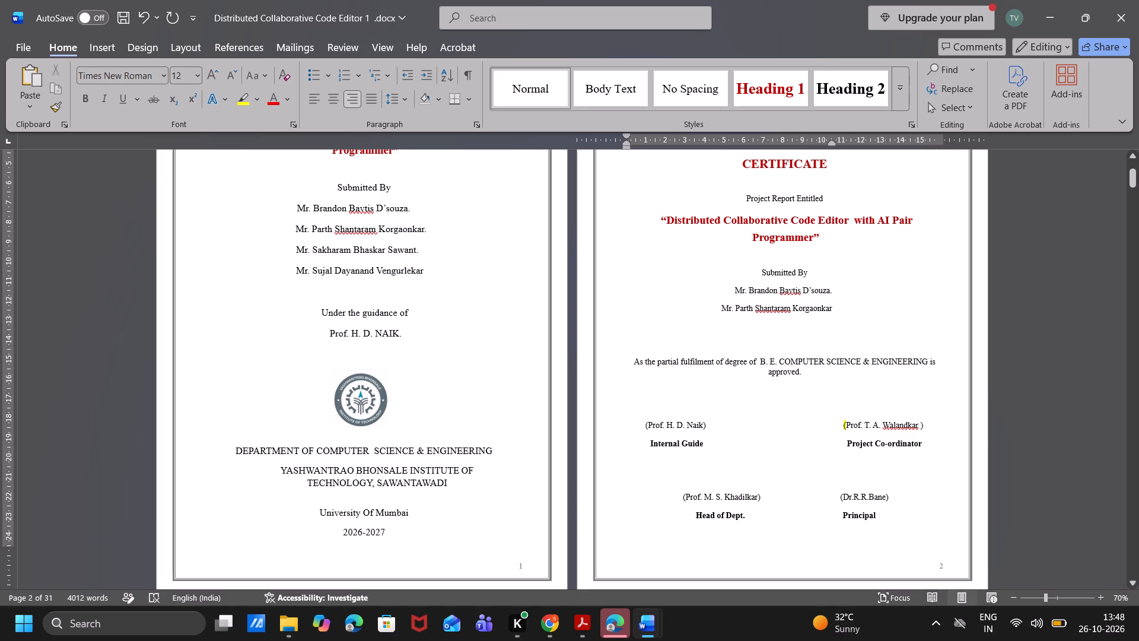
# Centre the first student's name on the certificate page and pad it with leading spaces to line up with the second name's start.
pyautogui.click(737, 293)
pyautogui.press('BackSpace')
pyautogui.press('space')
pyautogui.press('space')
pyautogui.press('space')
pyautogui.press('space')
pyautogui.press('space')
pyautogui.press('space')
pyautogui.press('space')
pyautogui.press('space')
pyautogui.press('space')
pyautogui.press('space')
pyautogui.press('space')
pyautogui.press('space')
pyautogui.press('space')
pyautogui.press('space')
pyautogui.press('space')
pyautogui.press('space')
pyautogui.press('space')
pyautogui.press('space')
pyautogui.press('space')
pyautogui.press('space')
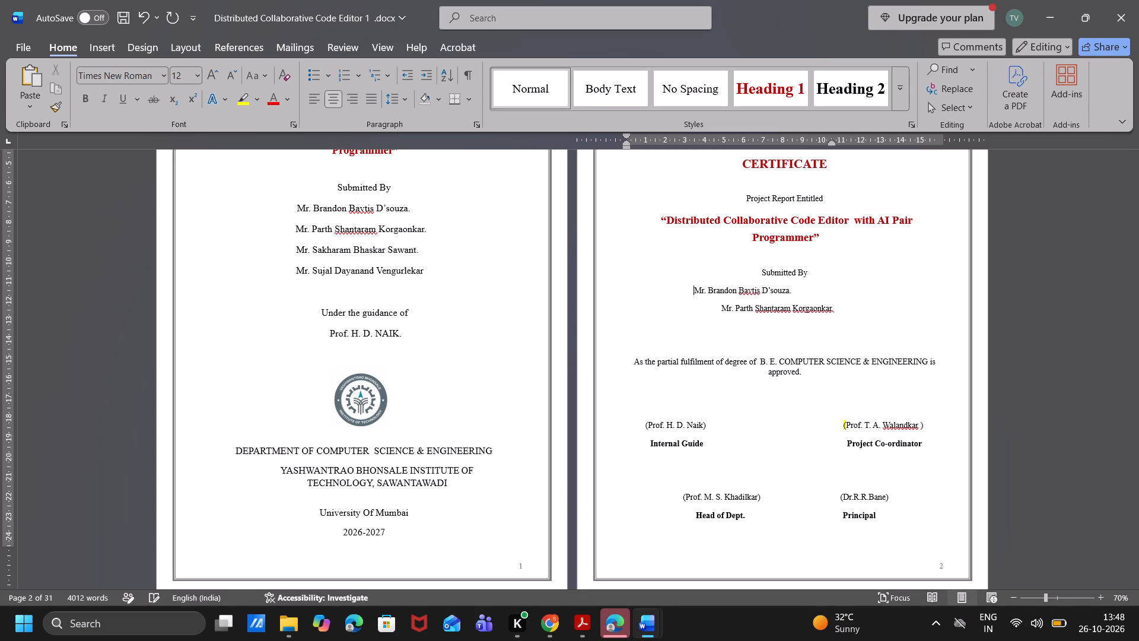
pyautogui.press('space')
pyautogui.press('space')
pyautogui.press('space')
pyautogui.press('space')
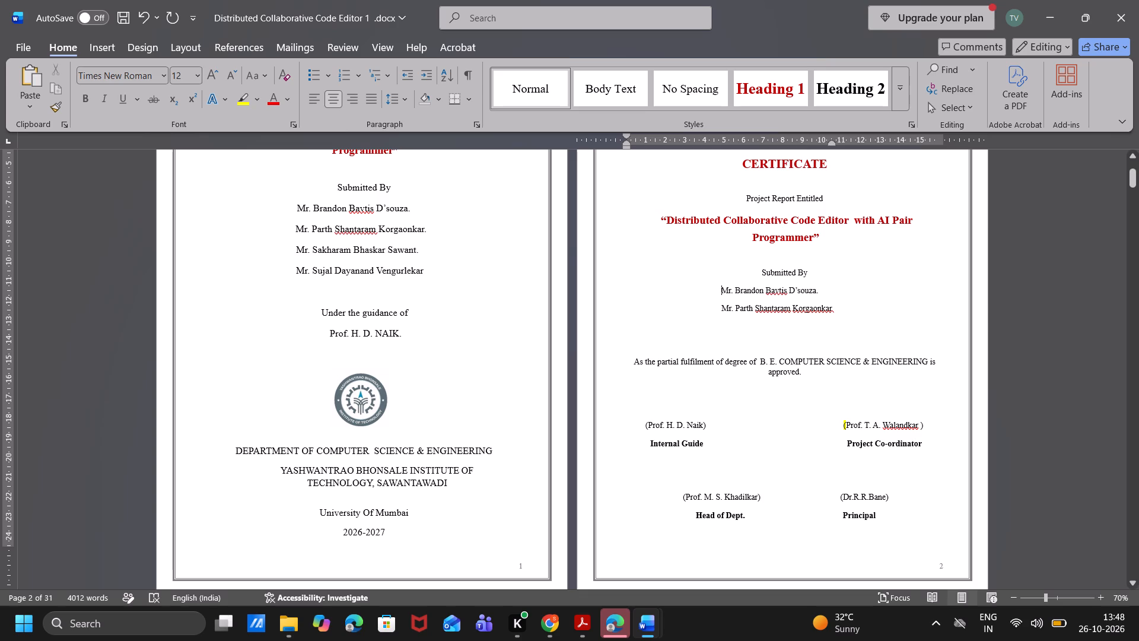
# Add a full stop after the second student's name on the certificate page.
pyautogui.click(834, 309)
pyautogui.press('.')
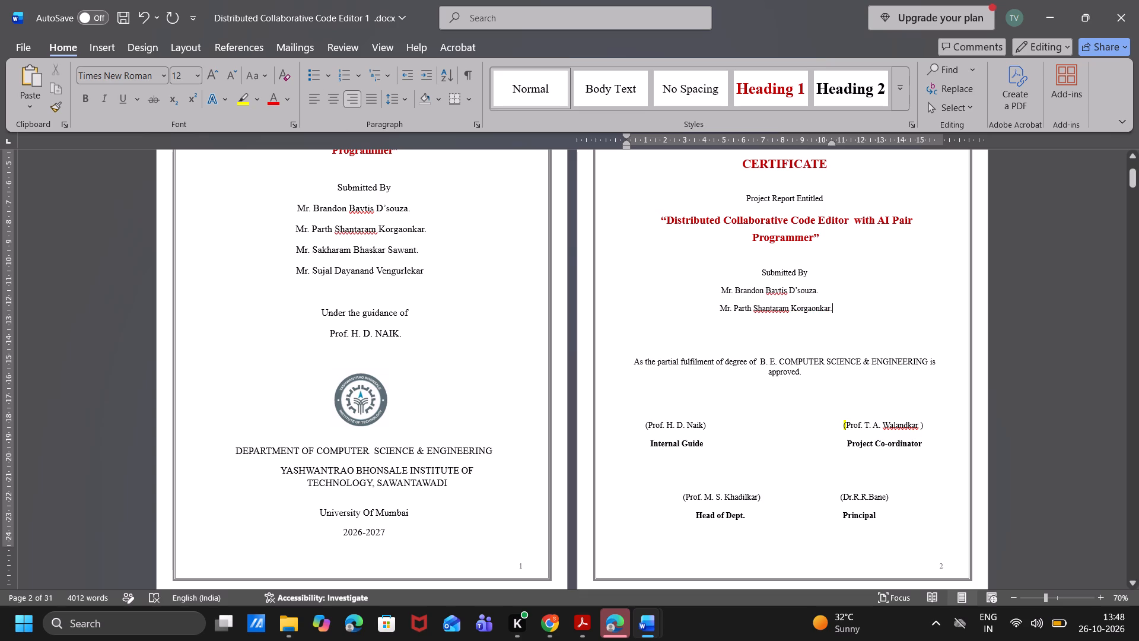
# Fine-tune the leading spaces before the two student names on the certificate page so that both lines start at the same point.
pyautogui.click(720, 290)
pyautogui.press('Down')
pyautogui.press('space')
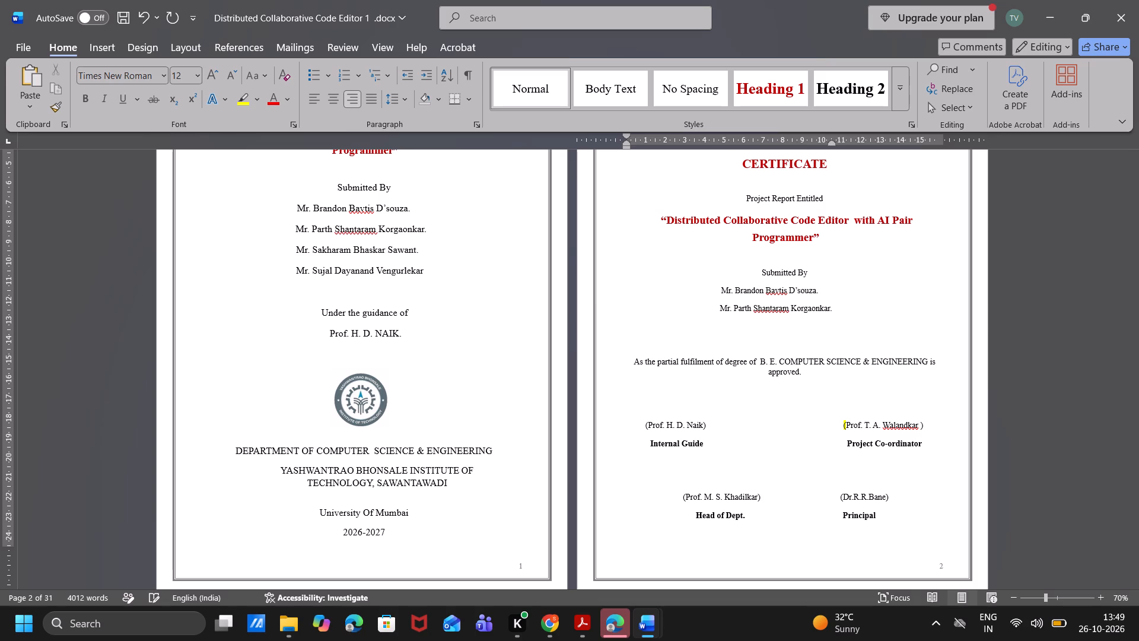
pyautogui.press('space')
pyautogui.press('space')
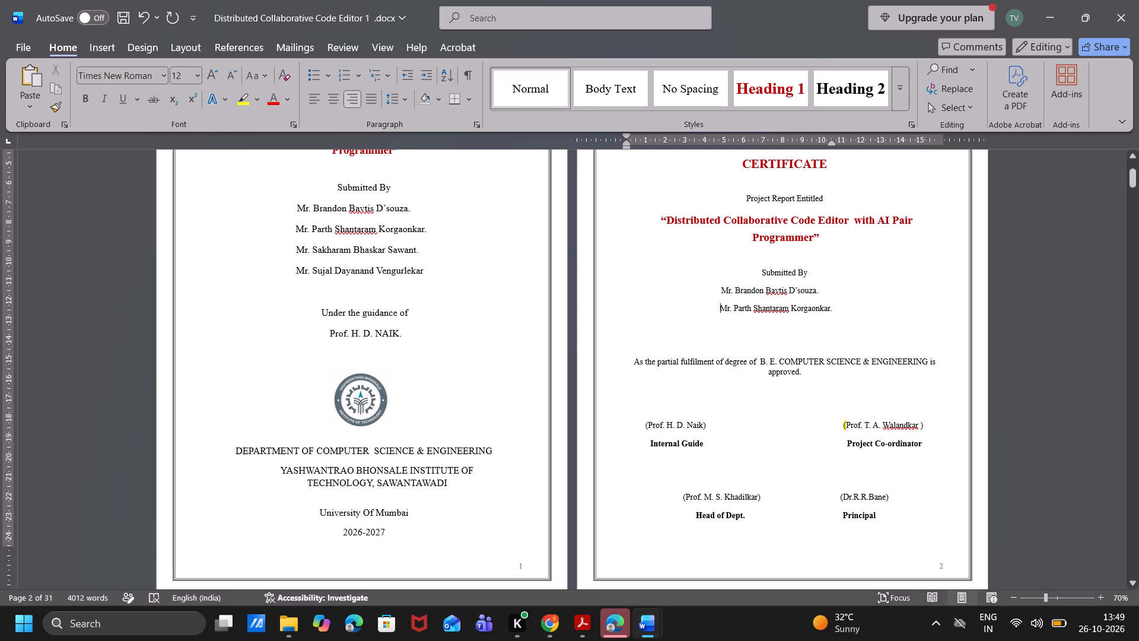
pyautogui.click(721, 286)
pyautogui.press('BackSpace')
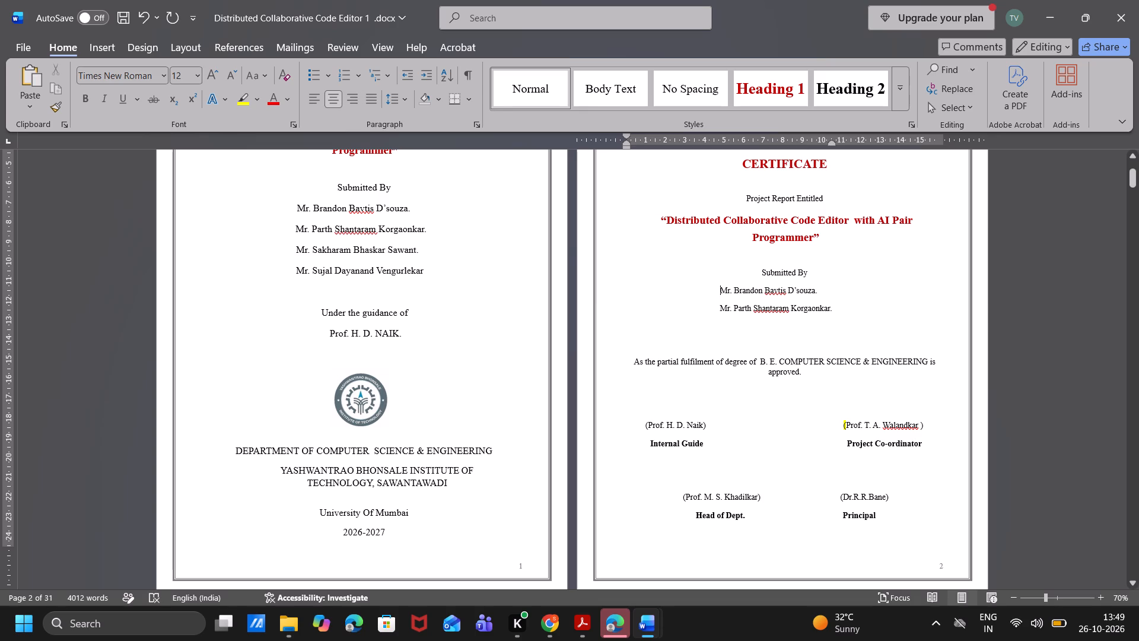
# Add a new line below the second student's name on the certificate page and begin it with "Mr".
pyautogui.click(835, 313)
pyautogui.press('Return')
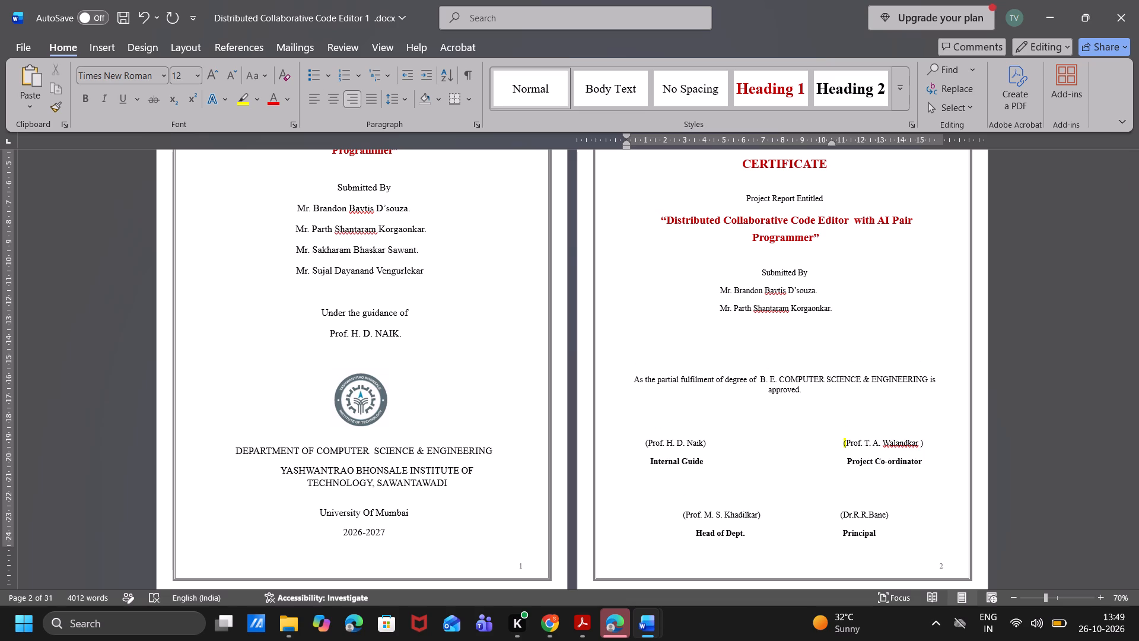
pyautogui.write('Mr')
# Delete the surplus blank lines above the institute name and logo on the certificate page.
pyautogui.scroll(1, 835, 313)
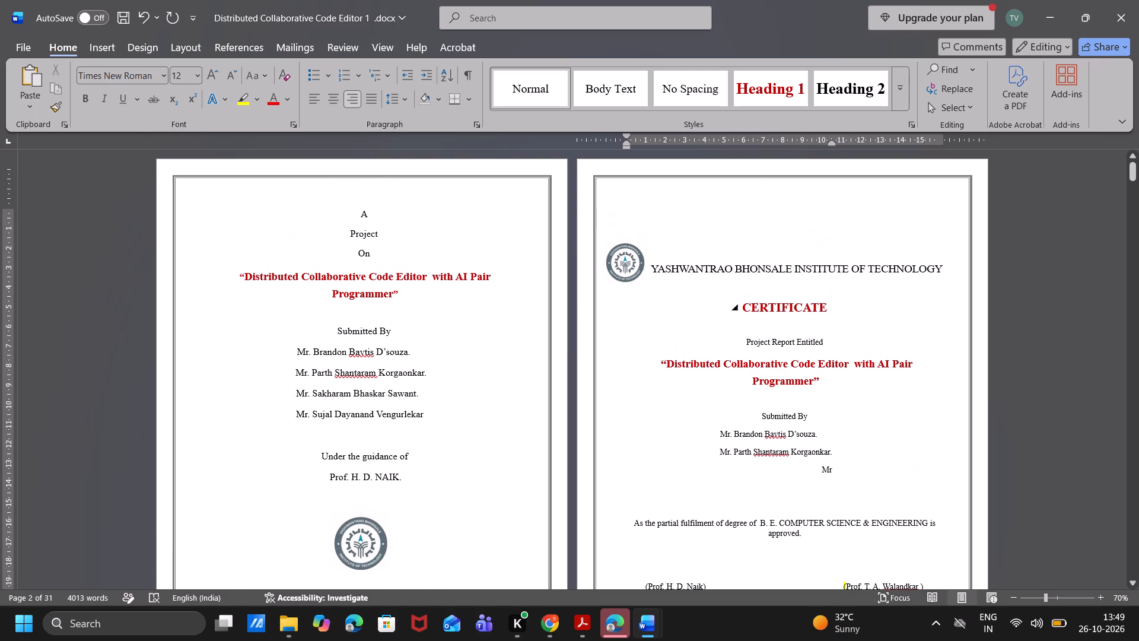
pyautogui.scroll(1, 835, 313)
pyautogui.click(619, 226)
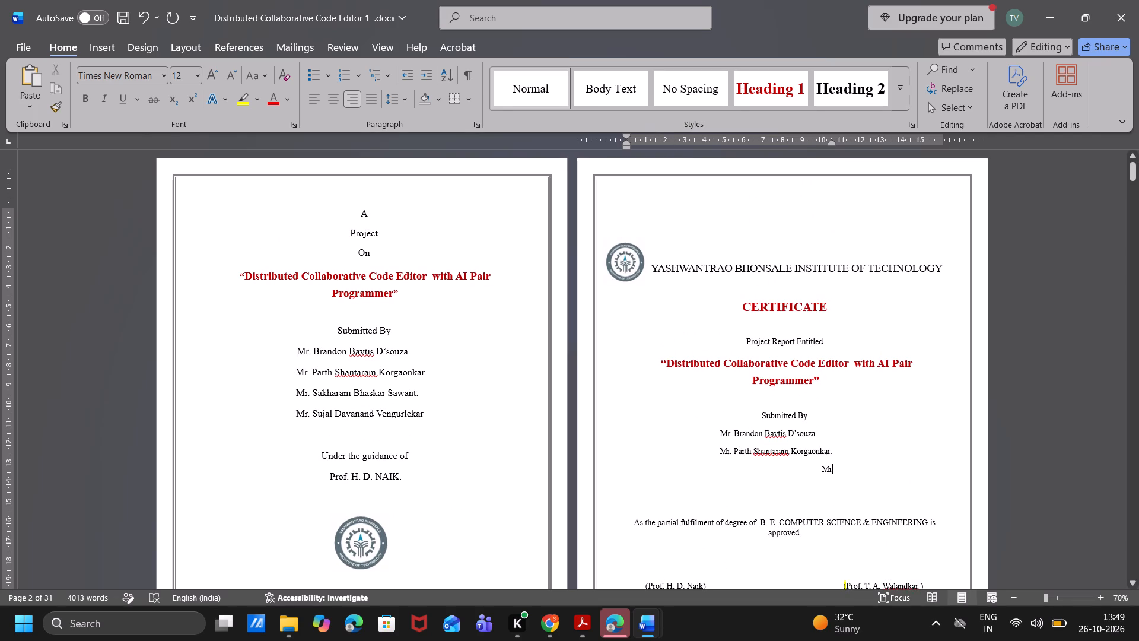
pyautogui.click(619, 226)
pyautogui.press('BackSpace')
pyautogui.press('BackSpace')
pyautogui.press('BackSpace')
pyautogui.press('BackSpace')
pyautogui.press('BackSpace')
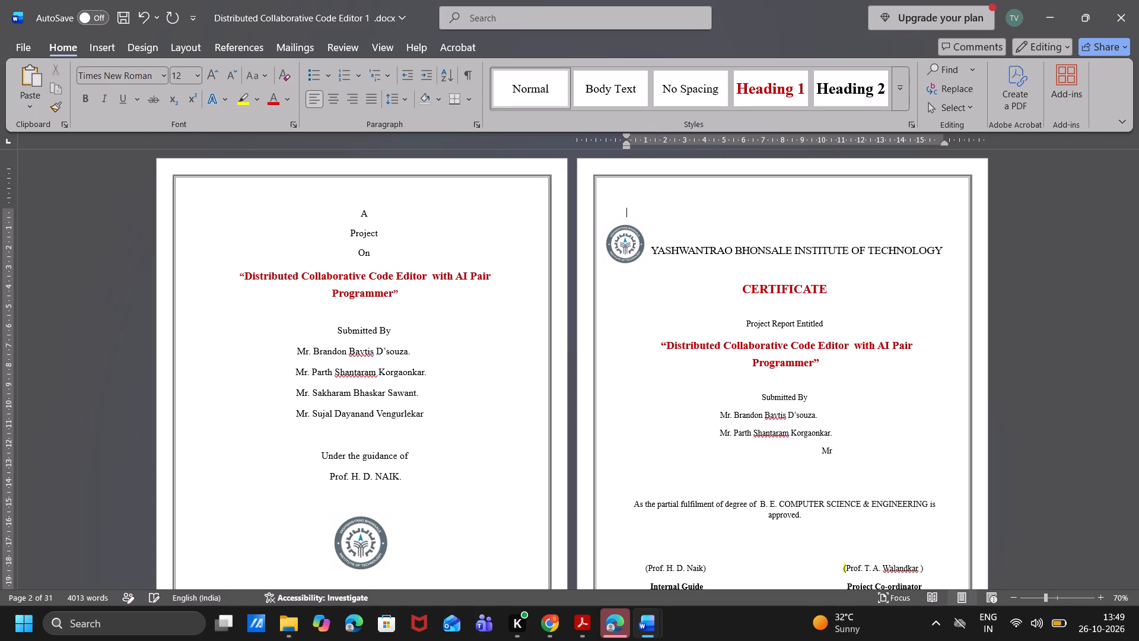
pyautogui.press('BackSpace')
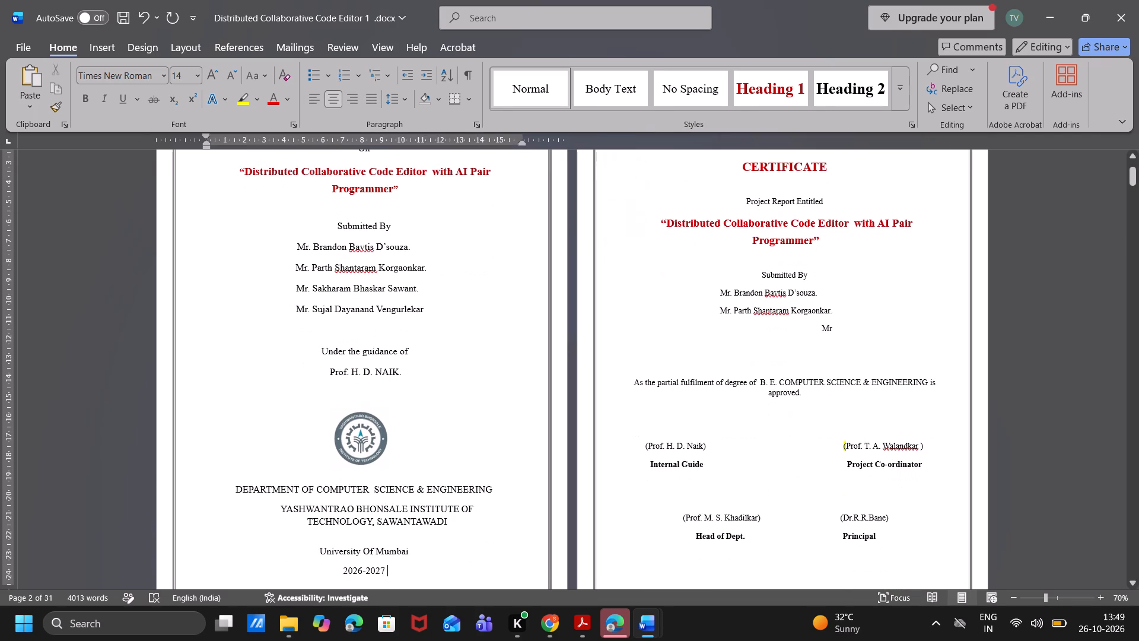
pyautogui.click(619, 226)
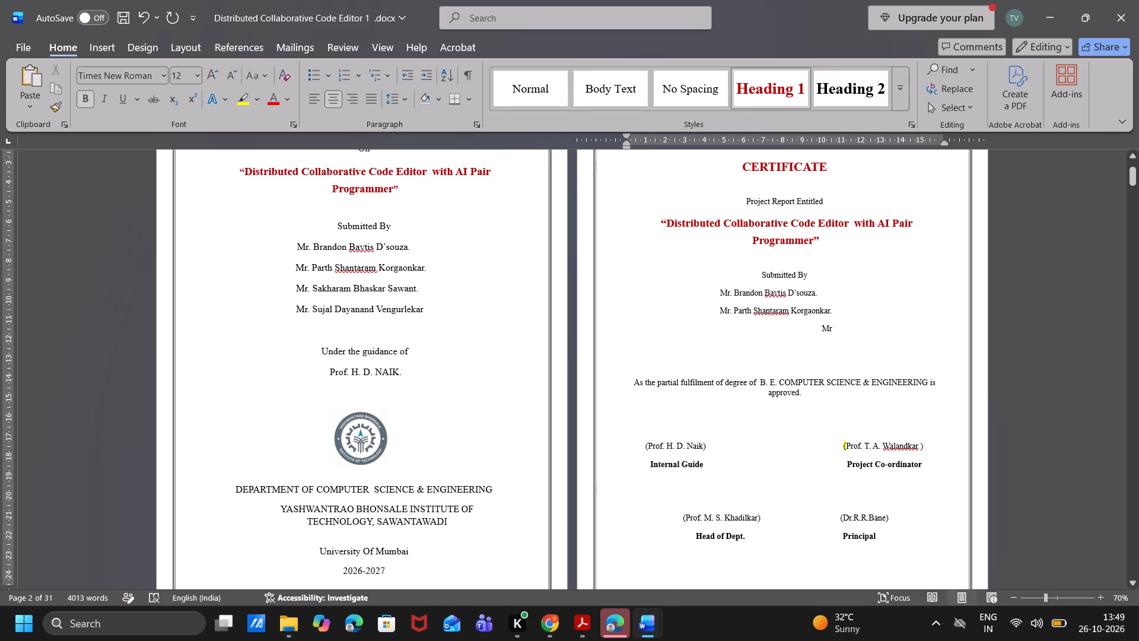
# Complete the third student's line on the certificate page after "Mr" with a period and his full name as on the cover page.
pyautogui.click(833, 325)
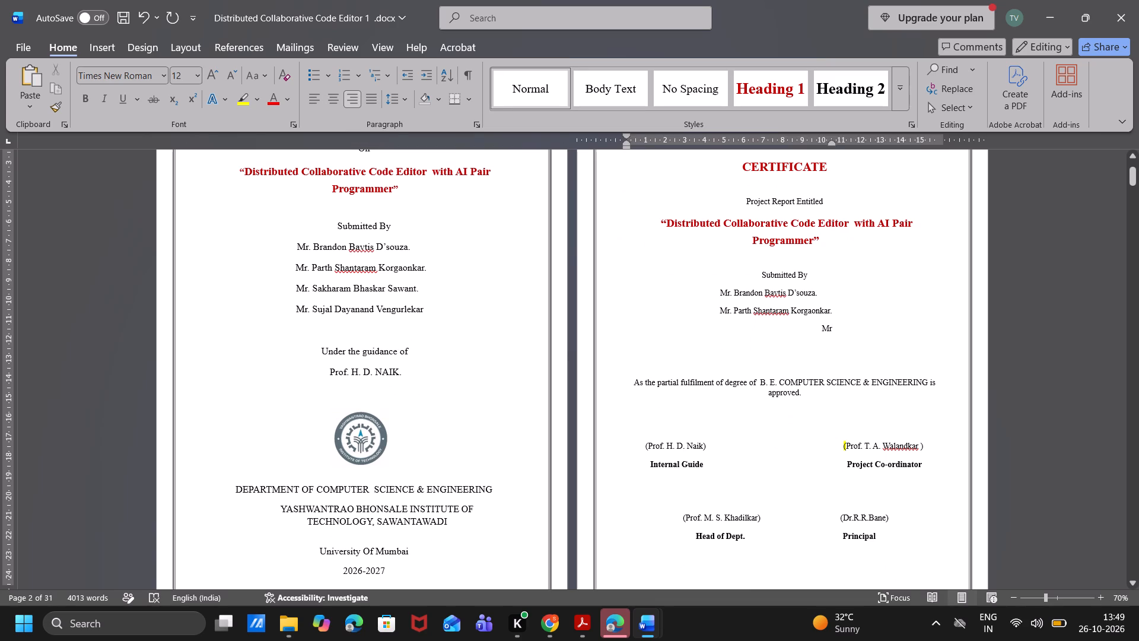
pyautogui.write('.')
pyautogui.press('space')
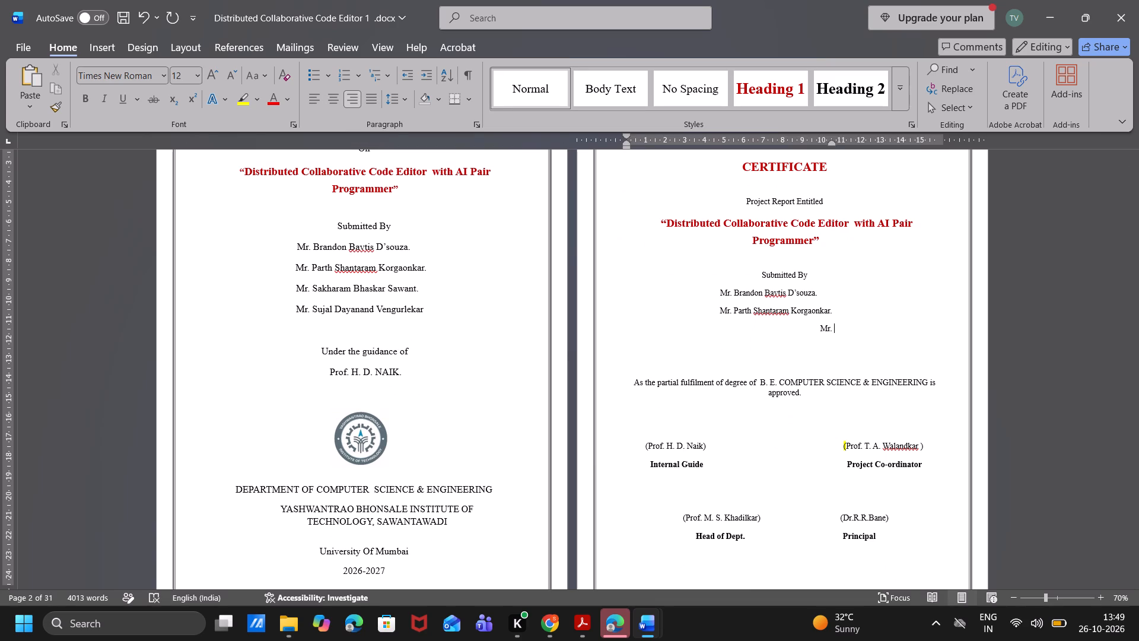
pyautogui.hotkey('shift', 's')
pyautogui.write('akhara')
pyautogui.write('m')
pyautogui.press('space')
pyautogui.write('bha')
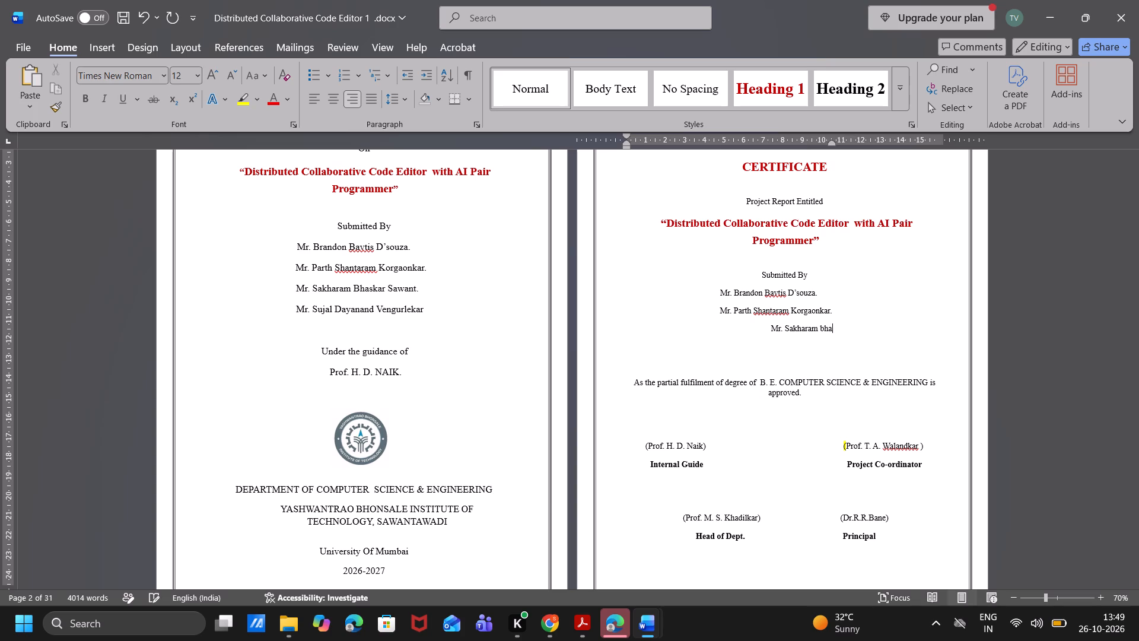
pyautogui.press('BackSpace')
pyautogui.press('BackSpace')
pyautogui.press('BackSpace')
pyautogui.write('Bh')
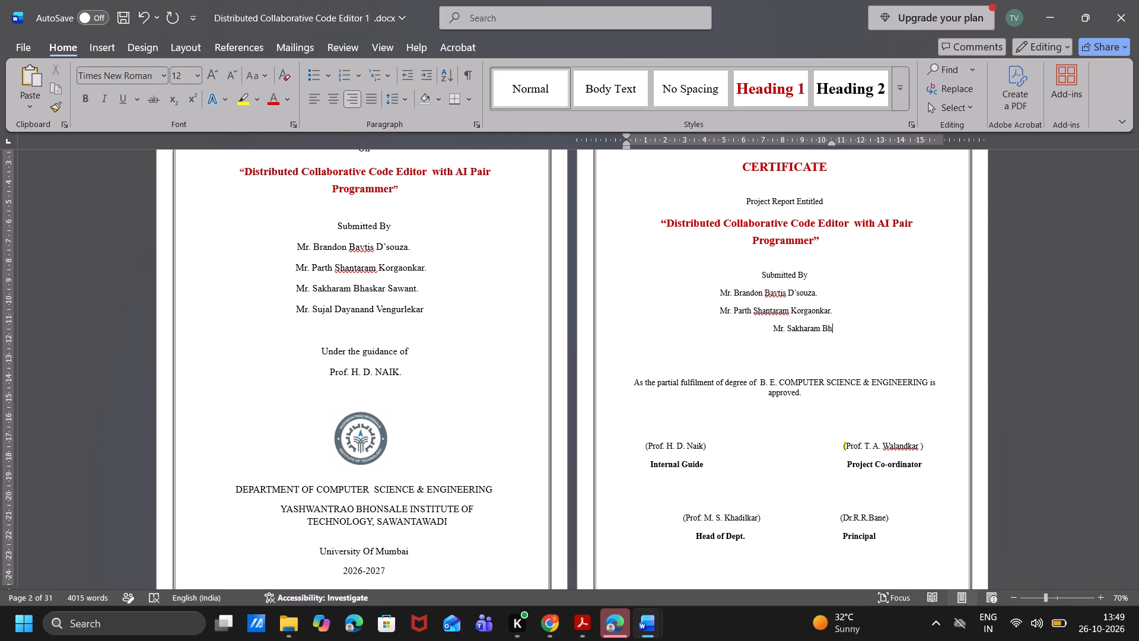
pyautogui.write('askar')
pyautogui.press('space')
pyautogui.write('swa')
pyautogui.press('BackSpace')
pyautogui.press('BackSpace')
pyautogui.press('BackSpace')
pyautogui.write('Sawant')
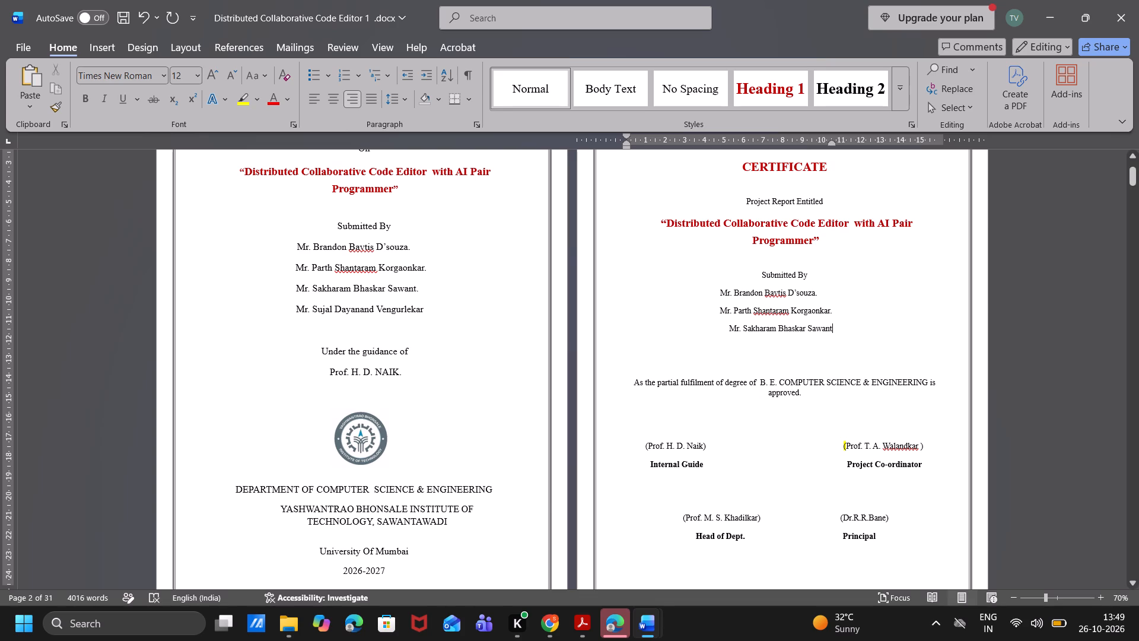
# Line up the third student's name under the first two names on the certificate page using leading spaces.
pyautogui.click(731, 327)
pyautogui.press('BackSpace')
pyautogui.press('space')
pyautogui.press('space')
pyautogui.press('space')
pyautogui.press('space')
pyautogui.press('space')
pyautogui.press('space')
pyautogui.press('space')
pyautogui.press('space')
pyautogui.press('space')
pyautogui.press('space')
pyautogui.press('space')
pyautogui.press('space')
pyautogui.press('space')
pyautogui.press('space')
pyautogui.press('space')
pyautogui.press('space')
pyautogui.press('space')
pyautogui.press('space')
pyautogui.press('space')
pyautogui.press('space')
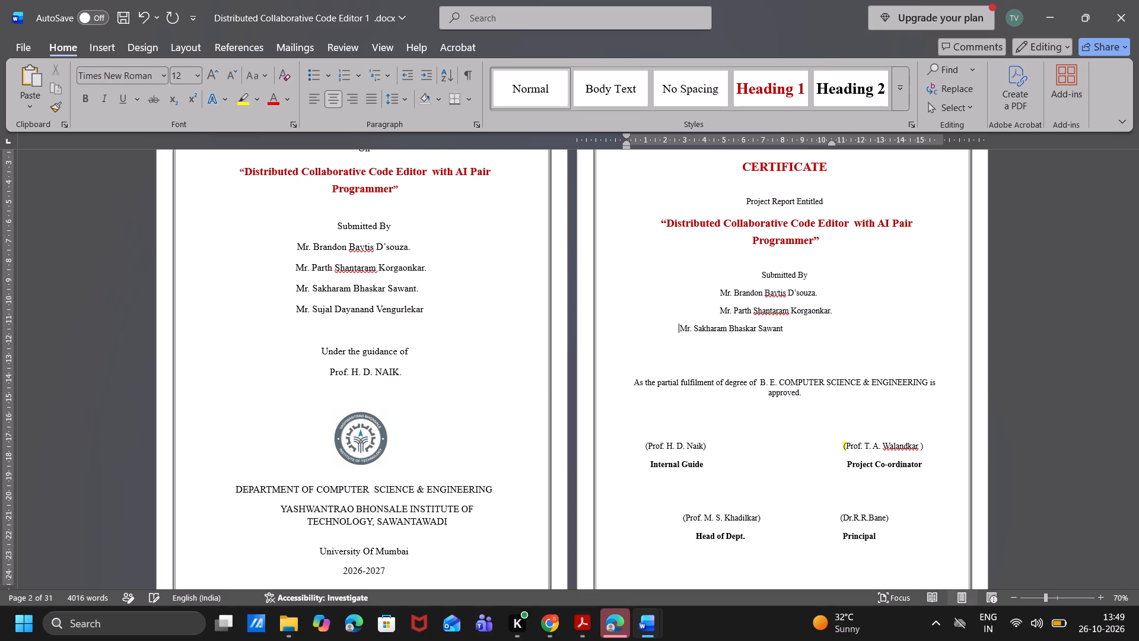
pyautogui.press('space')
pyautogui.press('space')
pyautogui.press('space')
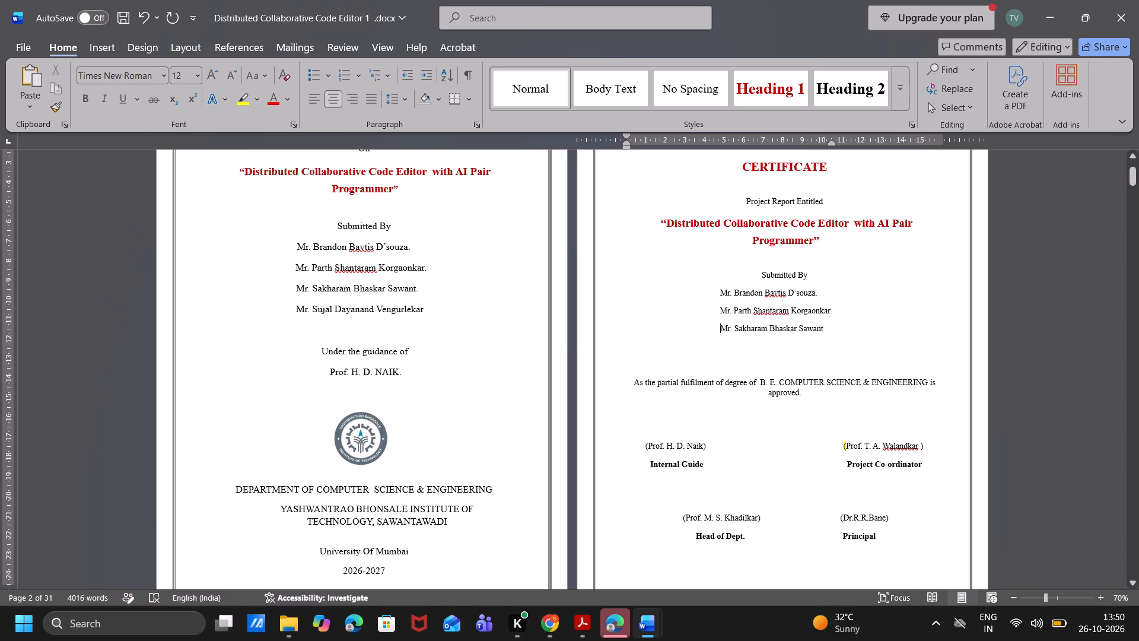
# Enter the fourth student's full name, preceded by "Mr.", on the line below the third student's name on the certificate page.
pyautogui.press('Down')
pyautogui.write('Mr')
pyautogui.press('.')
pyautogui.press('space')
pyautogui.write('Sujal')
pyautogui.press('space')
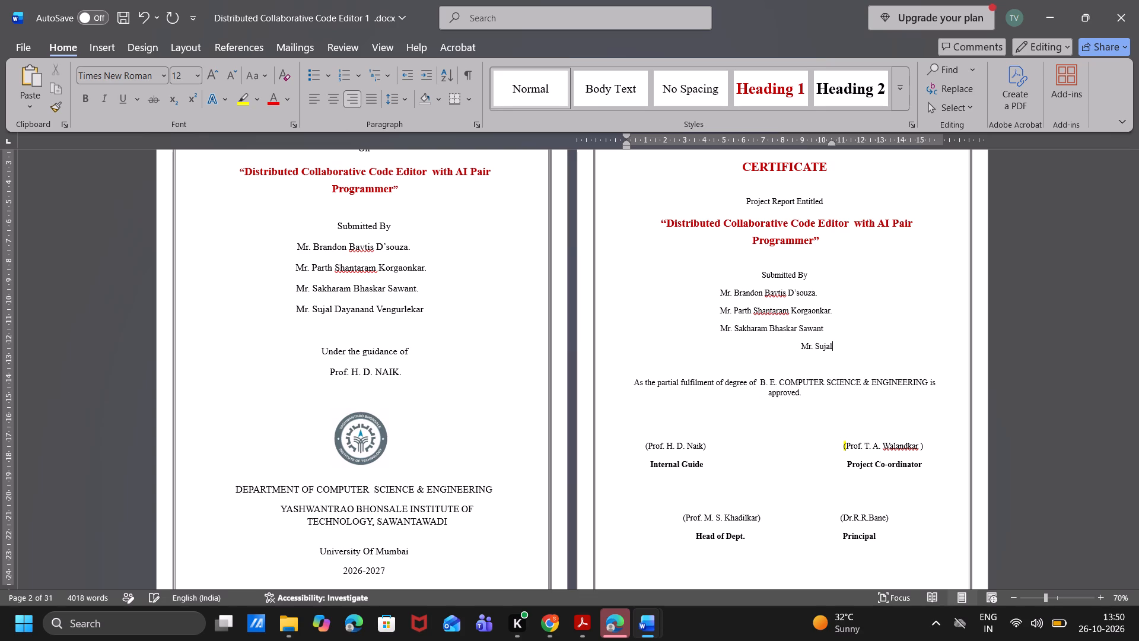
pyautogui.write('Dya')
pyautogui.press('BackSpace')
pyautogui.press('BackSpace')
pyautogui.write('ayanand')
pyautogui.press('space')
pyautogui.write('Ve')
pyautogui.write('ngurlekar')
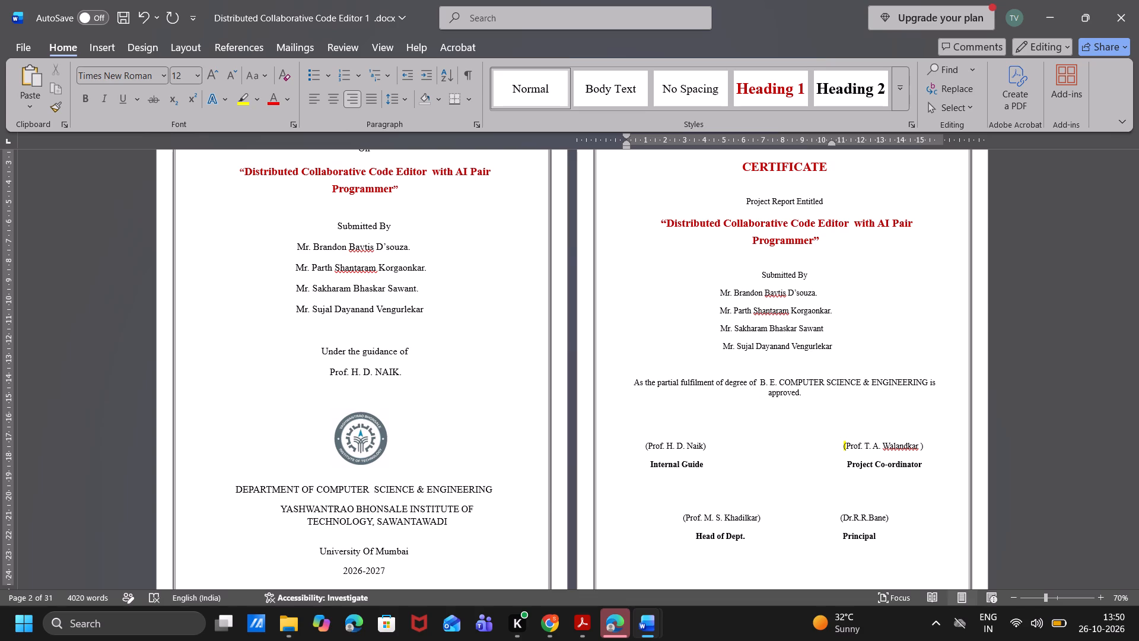
# Line up the fourth student's name under the other three names on the certificate page using leading spaces.
pyautogui.click(723, 348)
pyautogui.press('BackSpace')
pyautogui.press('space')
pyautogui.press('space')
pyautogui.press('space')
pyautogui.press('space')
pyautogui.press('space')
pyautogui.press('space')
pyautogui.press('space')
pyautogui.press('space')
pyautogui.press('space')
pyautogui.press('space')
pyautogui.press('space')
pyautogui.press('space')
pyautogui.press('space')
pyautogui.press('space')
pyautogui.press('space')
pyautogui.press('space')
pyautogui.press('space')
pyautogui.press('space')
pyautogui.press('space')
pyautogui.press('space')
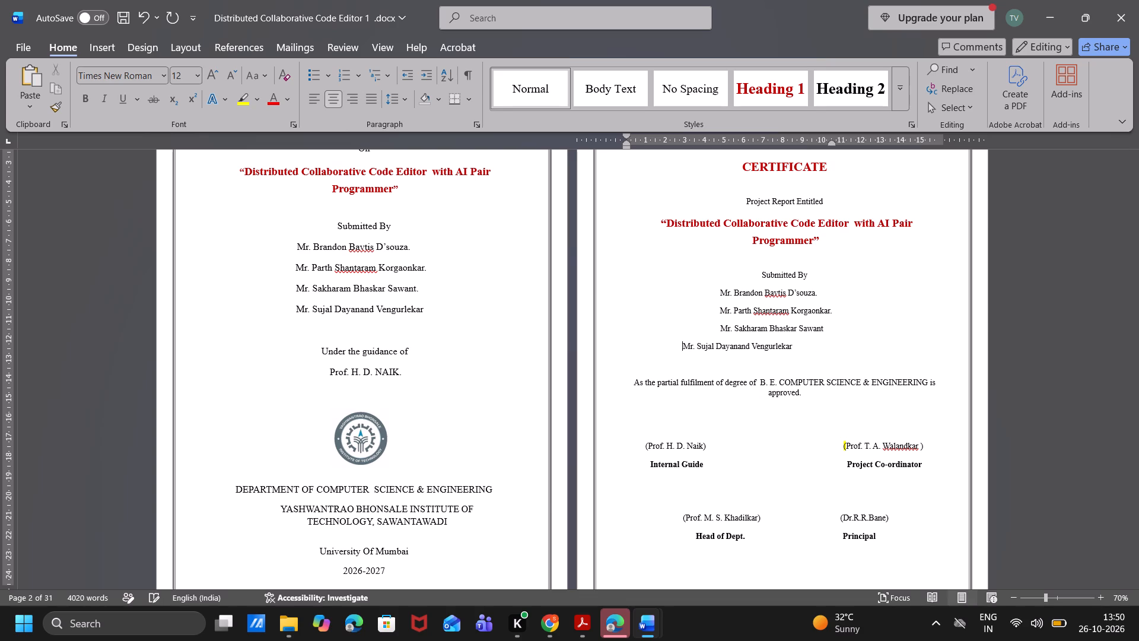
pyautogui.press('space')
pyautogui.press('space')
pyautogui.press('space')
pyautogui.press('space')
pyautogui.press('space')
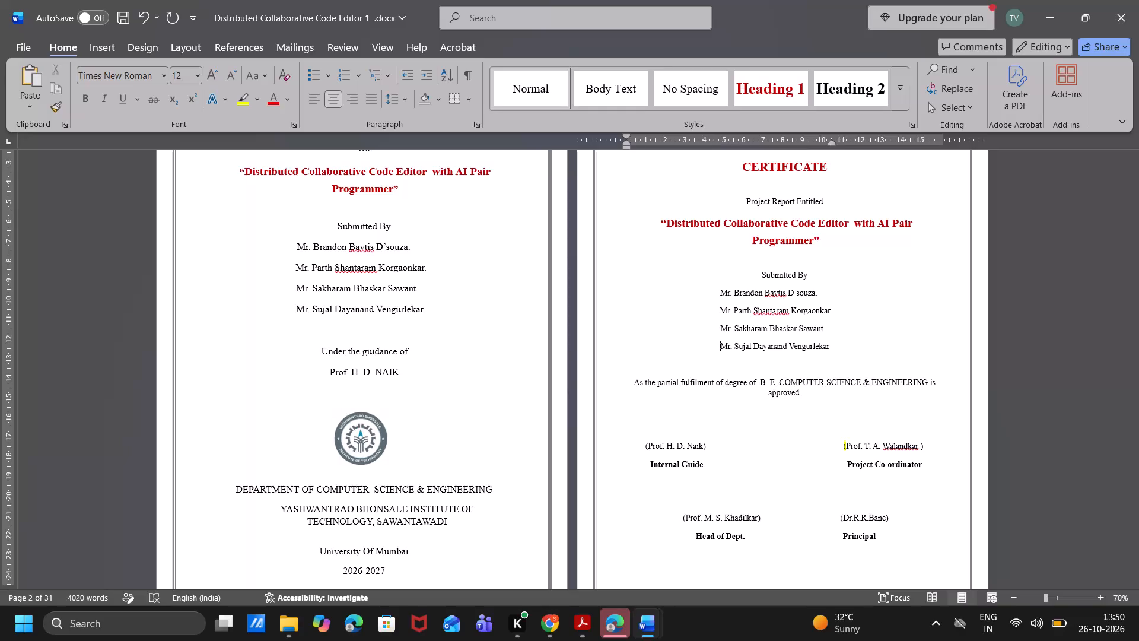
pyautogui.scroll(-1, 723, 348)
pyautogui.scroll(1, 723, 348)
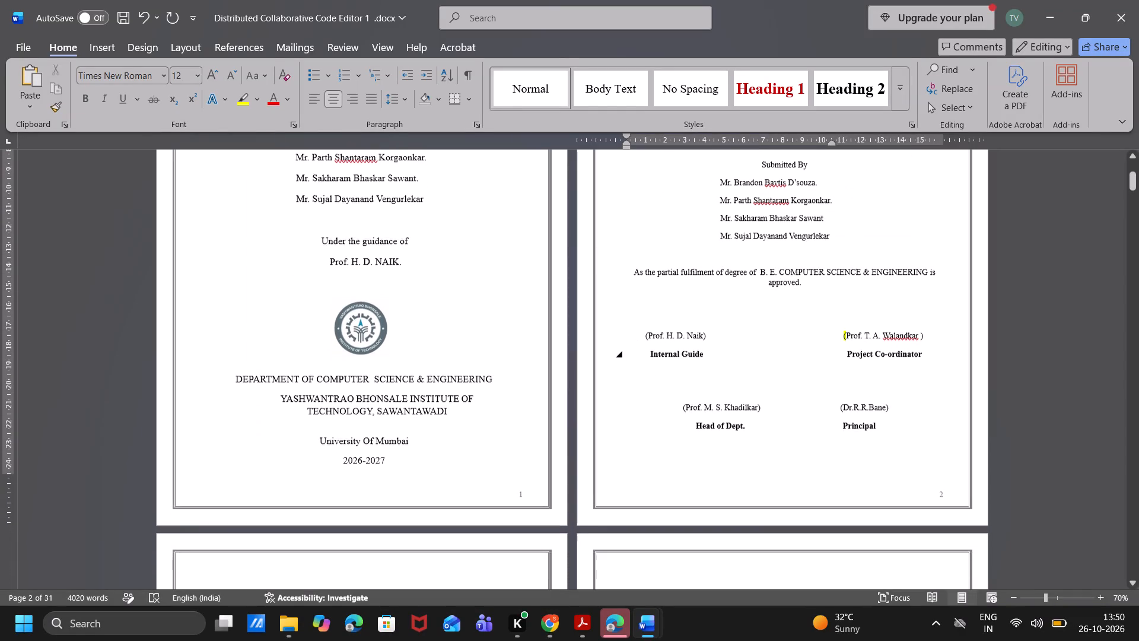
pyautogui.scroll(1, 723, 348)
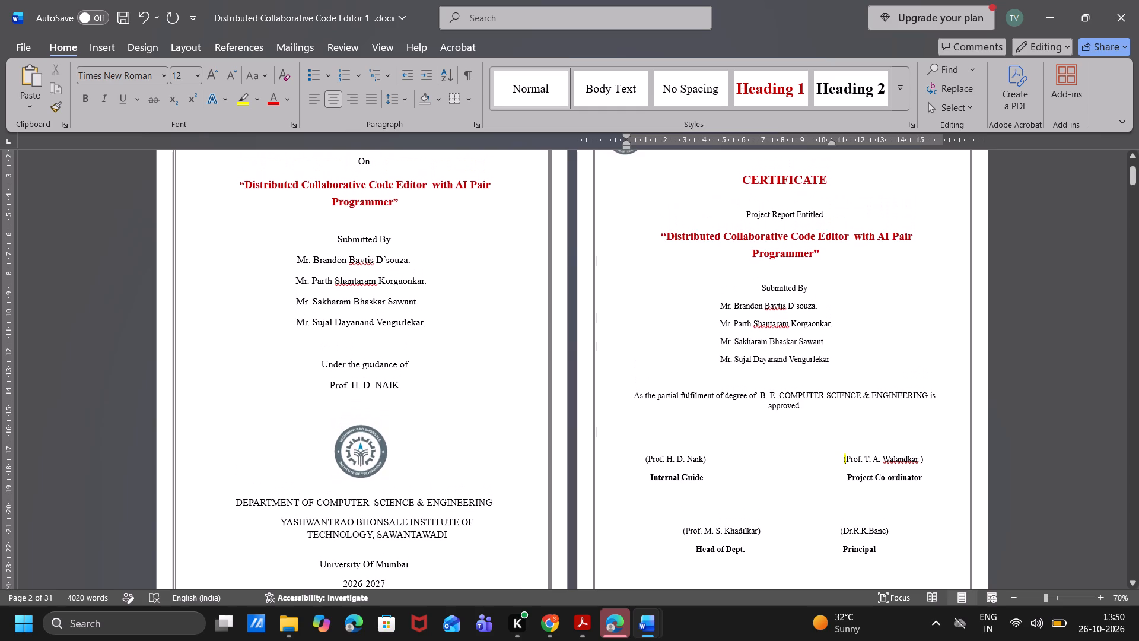
# Remove the remaining leading space before the first student's name on the cover page.
pyautogui.click(296, 259)
pyautogui.press('BackSpace')
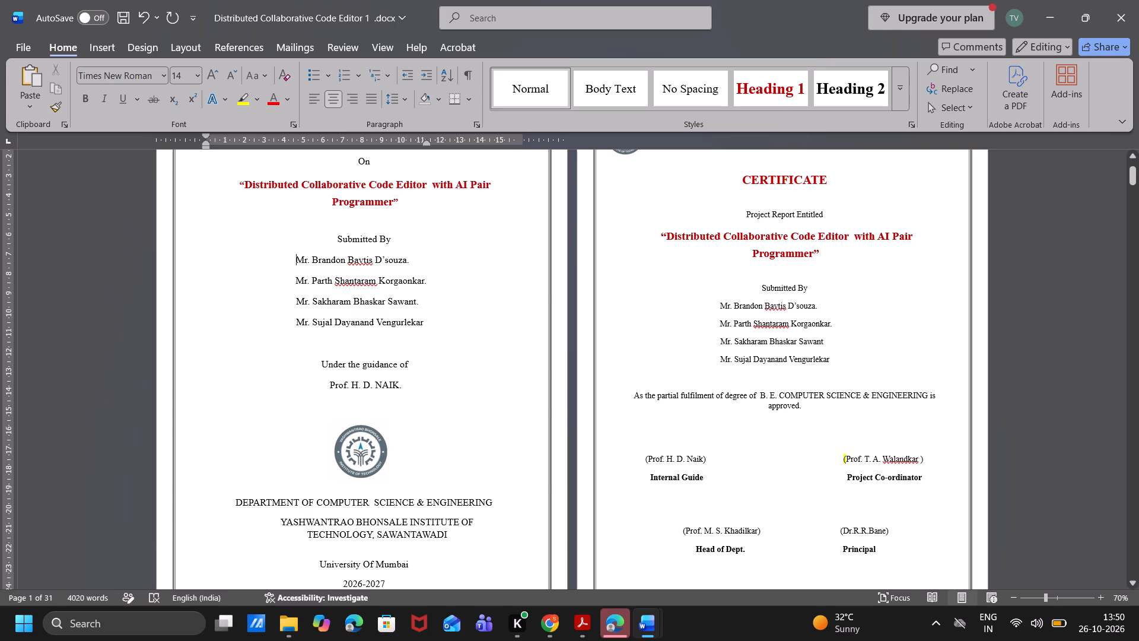
pyautogui.press('Down')
pyautogui.press('Down')
pyautogui.press('Down')
# Add a full stop after the third and fourth students' names on the certificate page.
pyautogui.click(822, 344)
pyautogui.press('.')
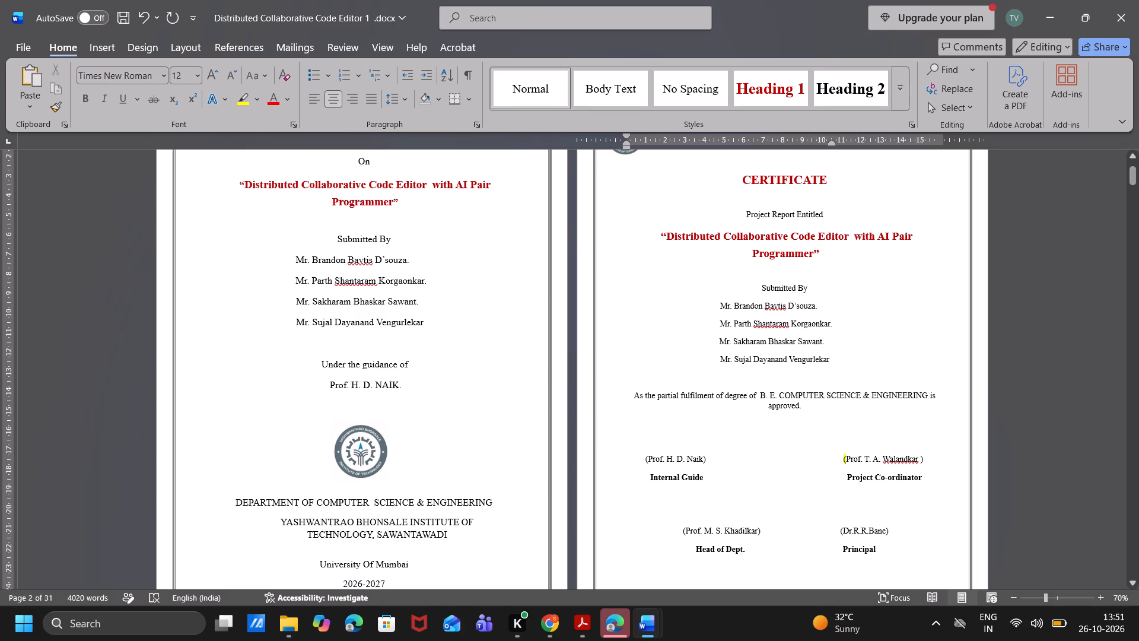
pyautogui.click(829, 361)
pyautogui.press('.')
# Nudge the certificate page's logo down to line up with the institute name beside it.
pyautogui.scroll(1, 829, 361)
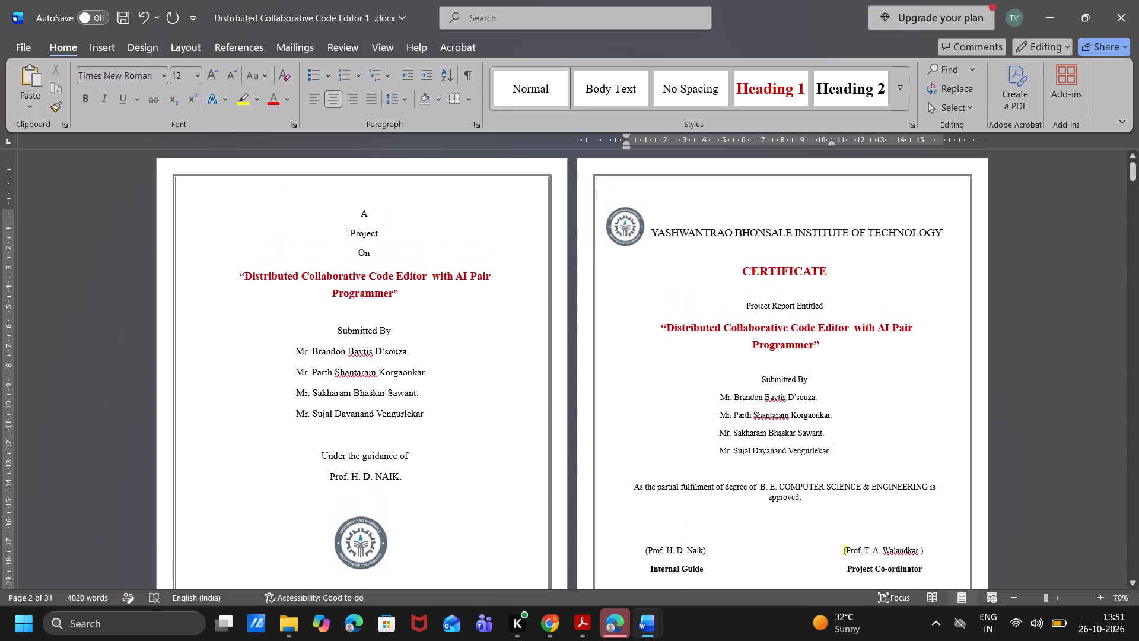
pyautogui.scroll(1, 829, 361)
pyautogui.click(680, 210)
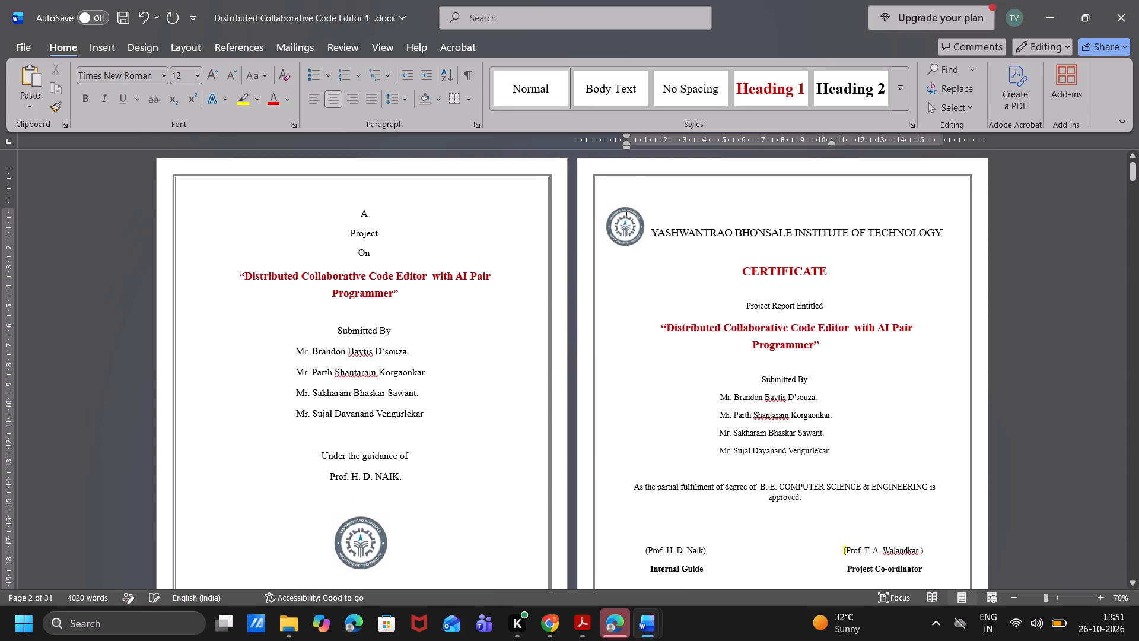
pyautogui.click(625, 230)
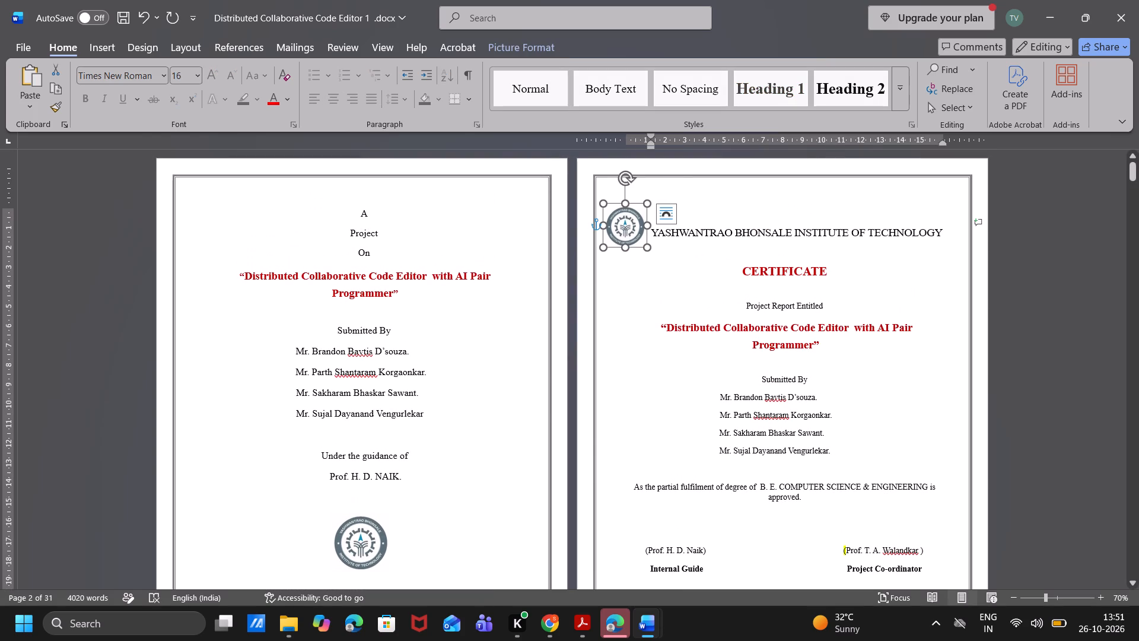
pyautogui.press('Down')
pyautogui.press('Down')
pyautogui.click(728, 202)
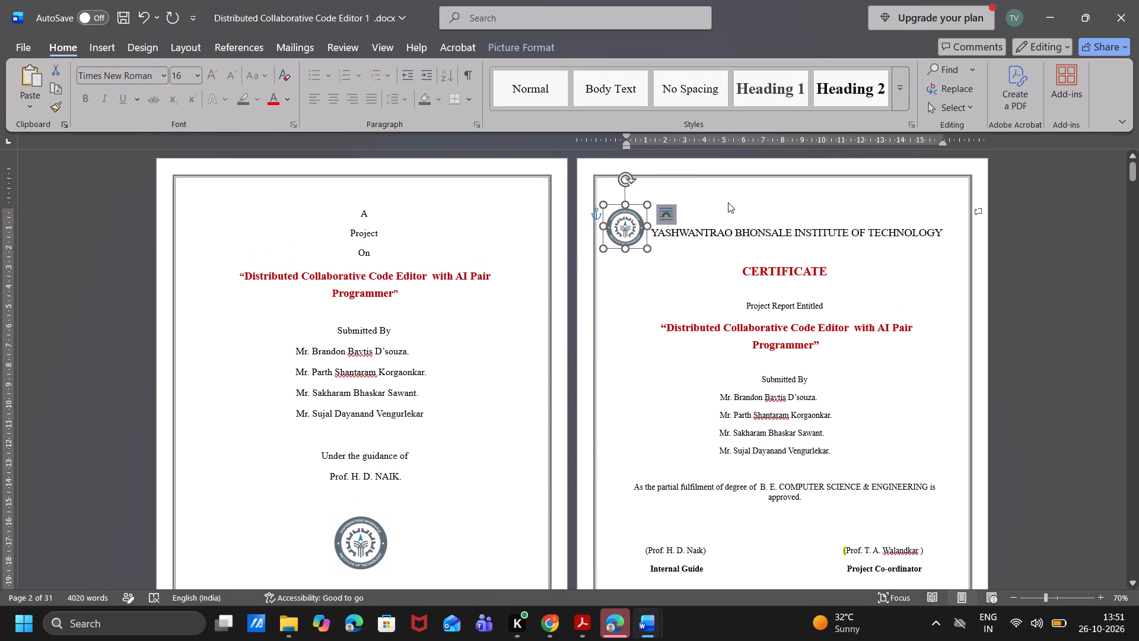
pyautogui.click(611, 227)
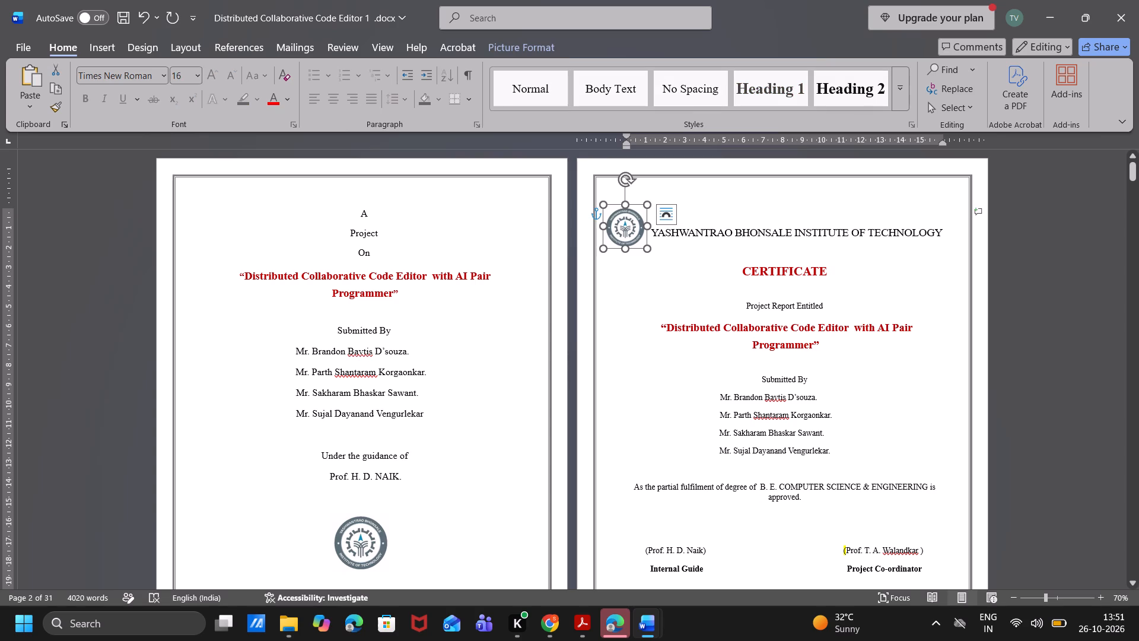
pyautogui.press('Down')
pyautogui.press('Down')
pyautogui.press('Down')
pyautogui.press('Down')
pyautogui.press('Down')
pyautogui.press('Down')
pyautogui.press('Down')
pyautogui.press('Down')
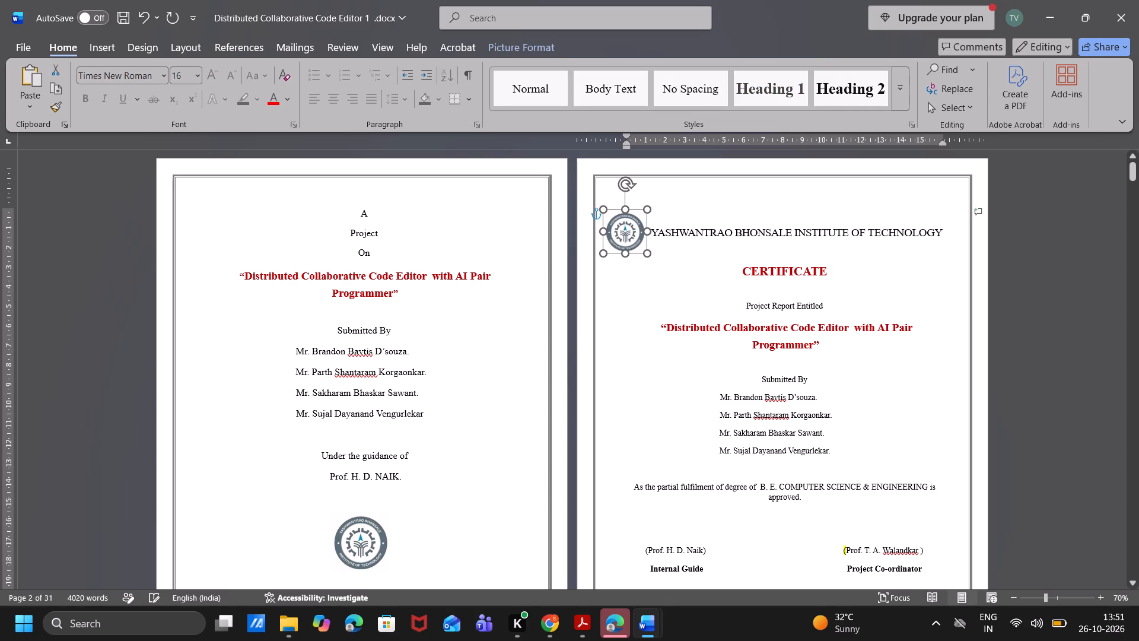
pyautogui.press('Down')
pyautogui.press('Down')
pyautogui.press('Down')
pyautogui.press('Down')
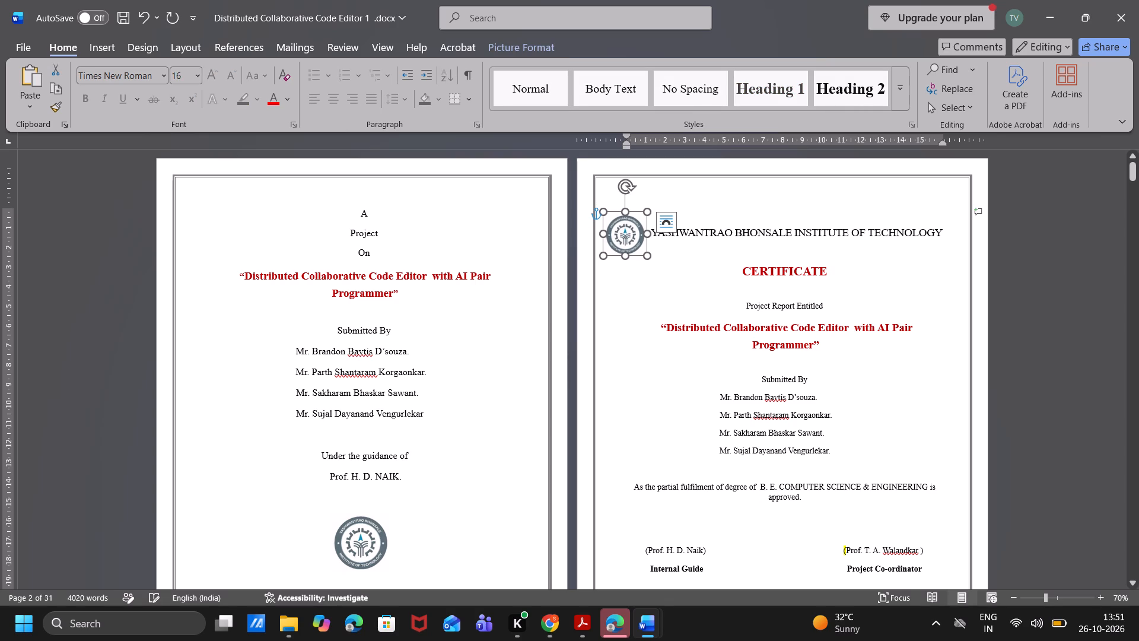
pyautogui.click(763, 190)
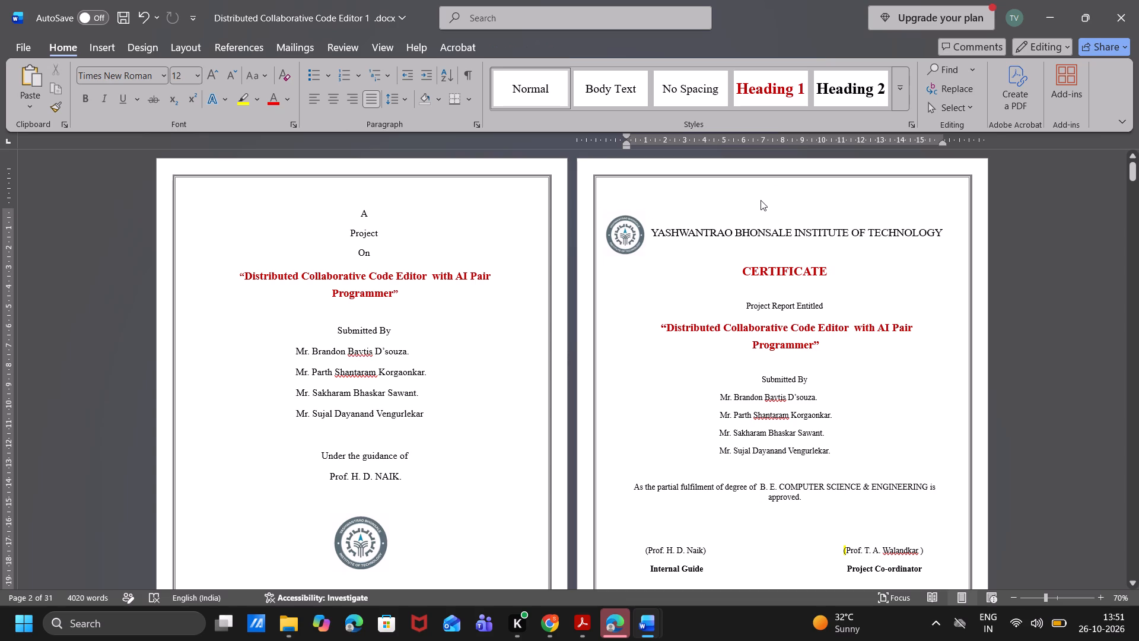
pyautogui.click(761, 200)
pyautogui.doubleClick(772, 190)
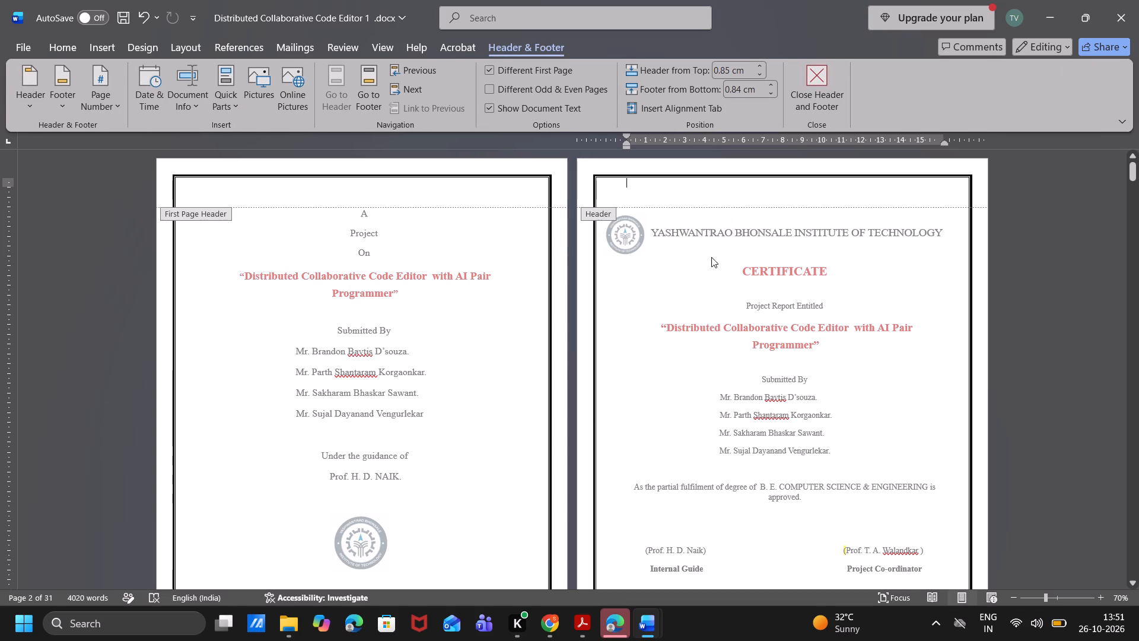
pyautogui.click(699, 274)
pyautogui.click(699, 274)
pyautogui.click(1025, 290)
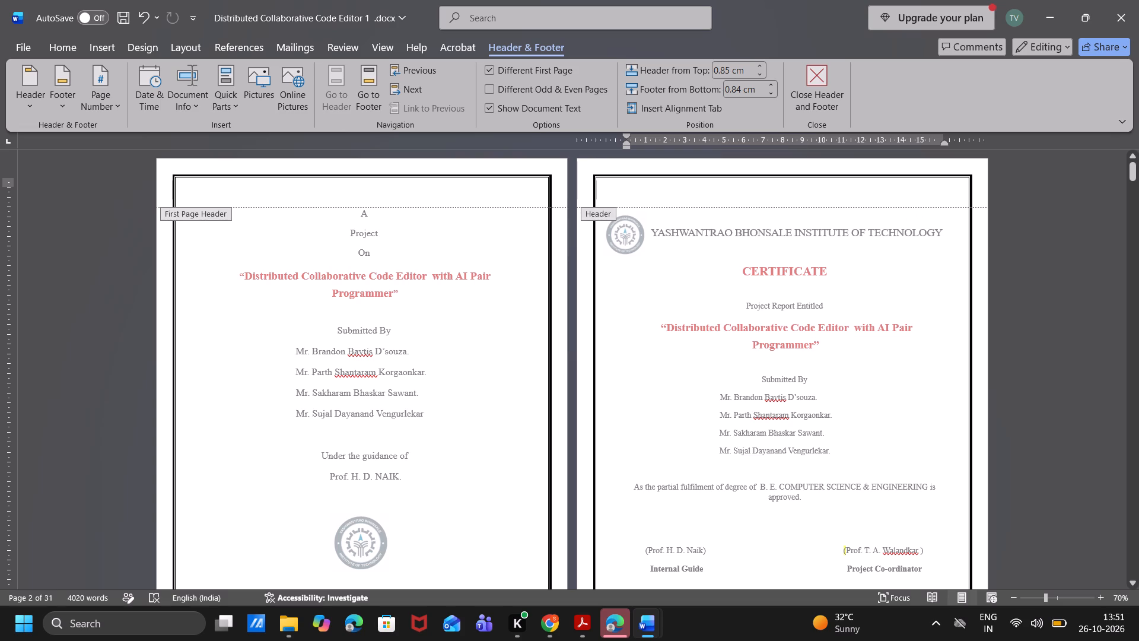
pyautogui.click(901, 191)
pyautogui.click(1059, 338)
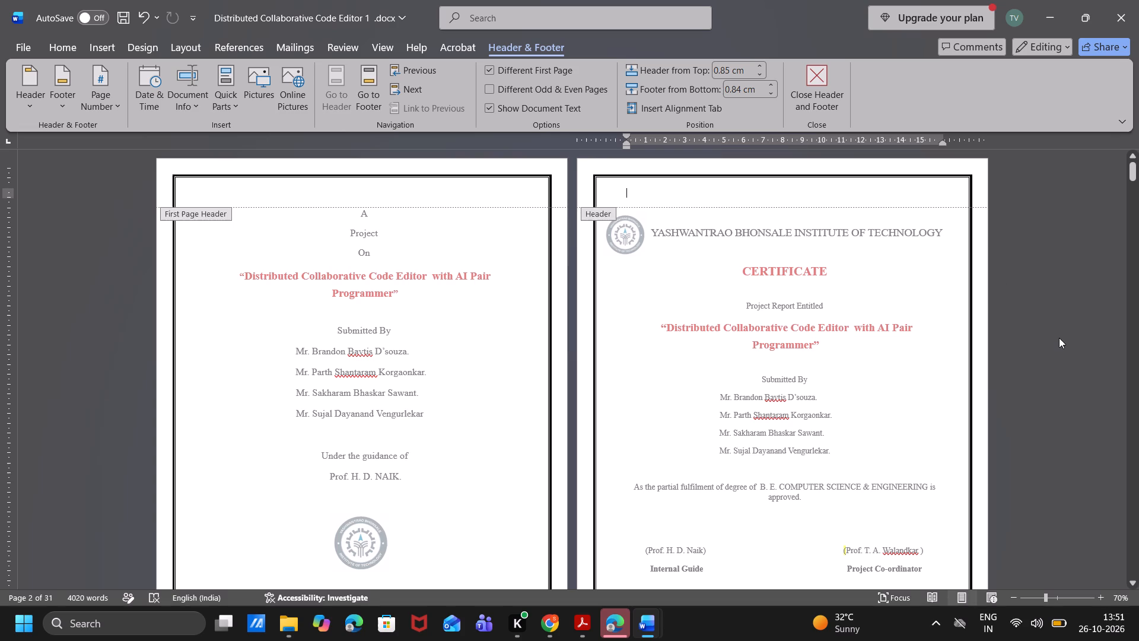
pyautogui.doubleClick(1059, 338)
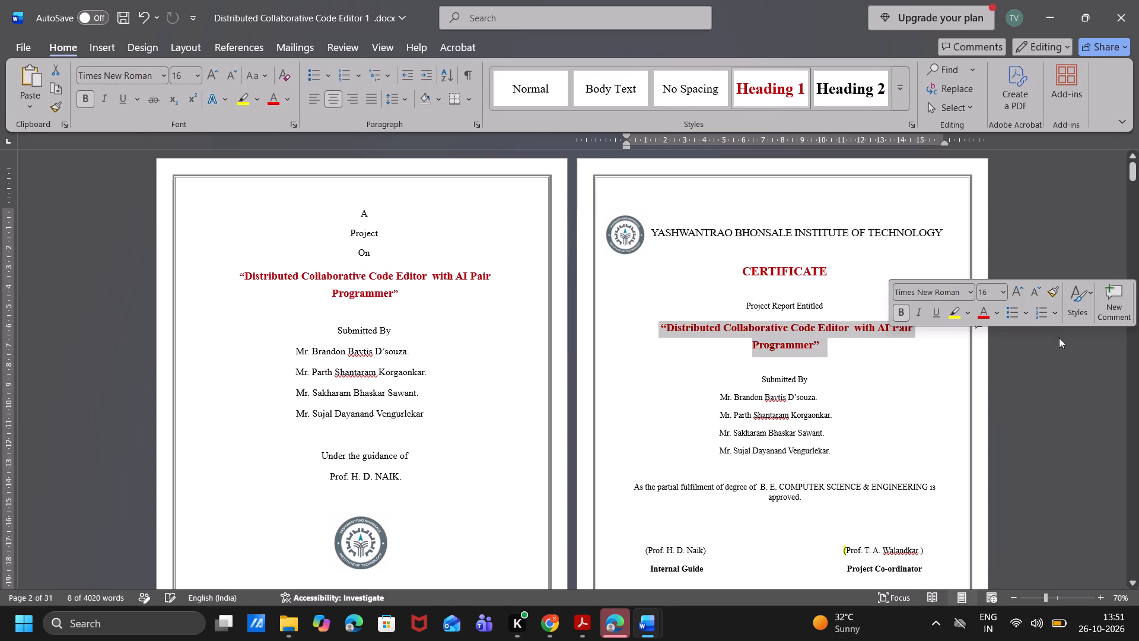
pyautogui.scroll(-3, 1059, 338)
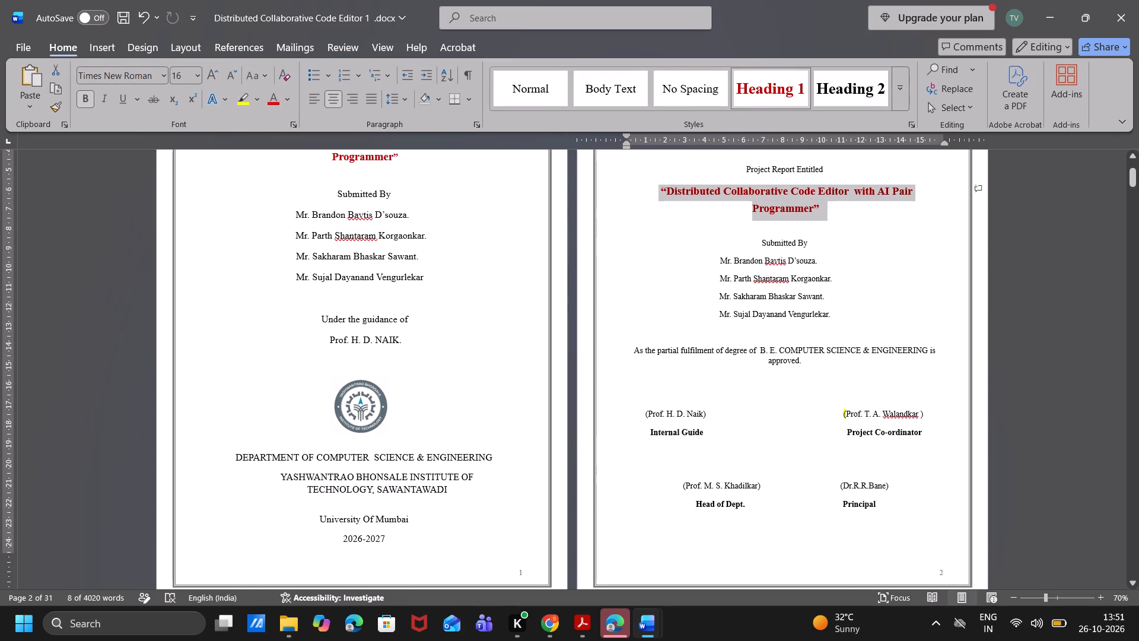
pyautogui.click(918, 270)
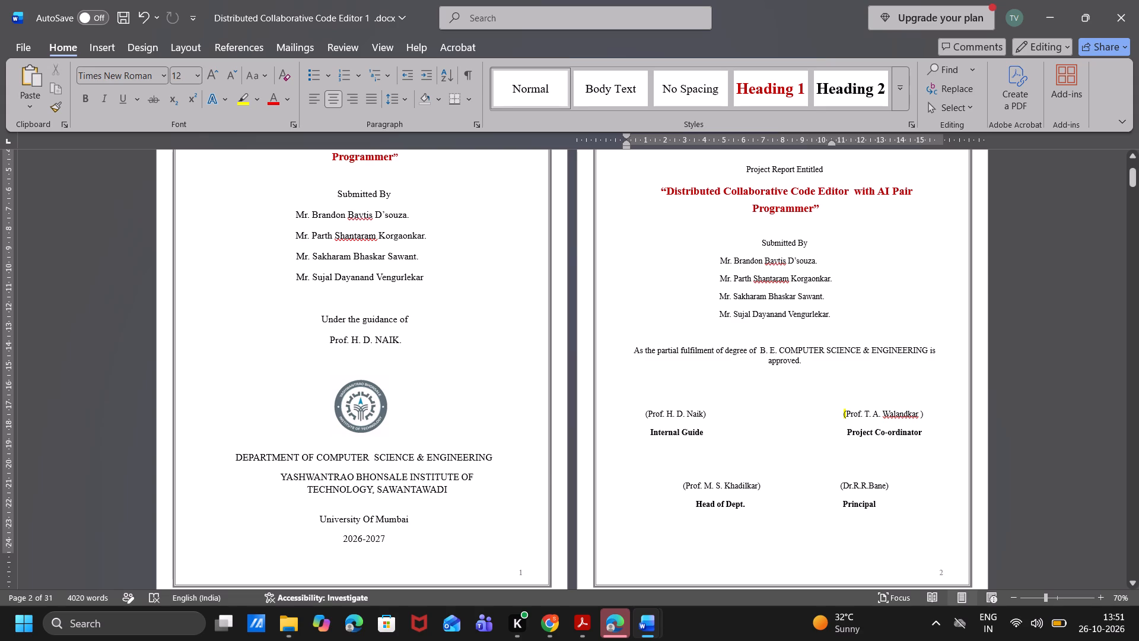
# Remove the yellow highlight from the opening bracket before the project co-ordinator's name on the certificate page.
pyautogui.click(847, 411)
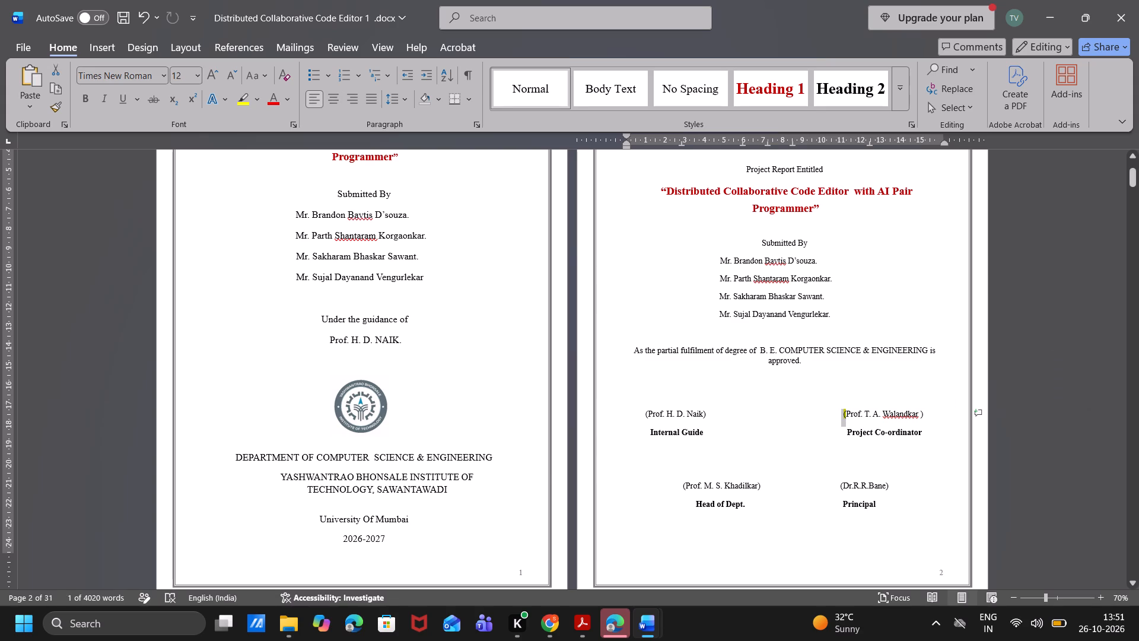
pyautogui.click(241, 103)
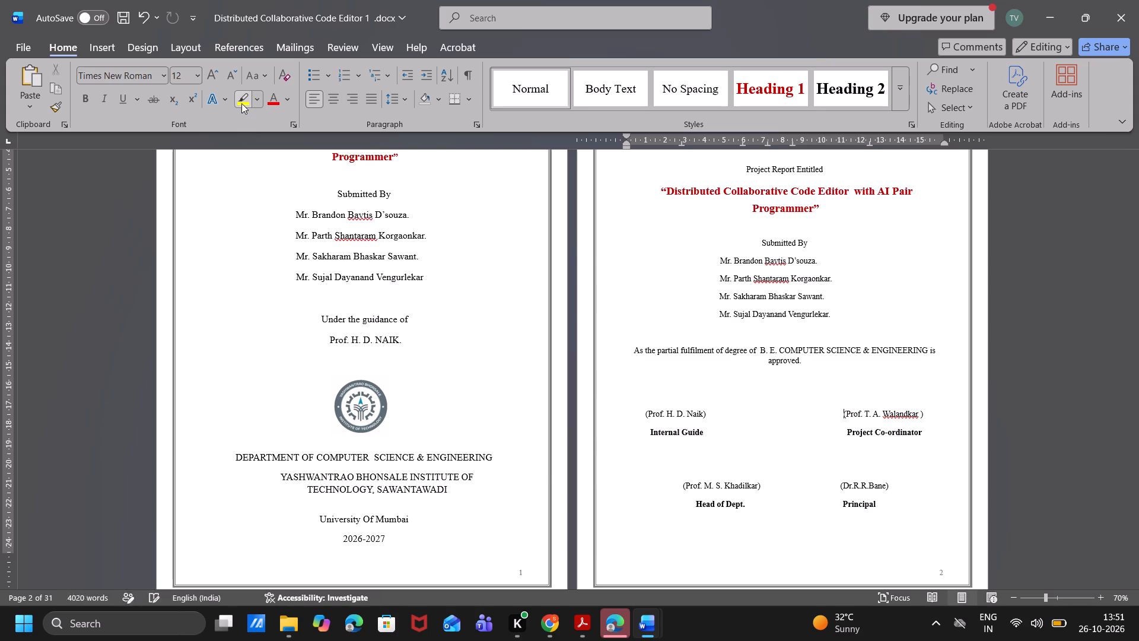
pyautogui.click(762, 478)
# Insert five spaces before the "Principal" label on the certificate page to shift it beneath the principal's name.
pyautogui.click(841, 508)
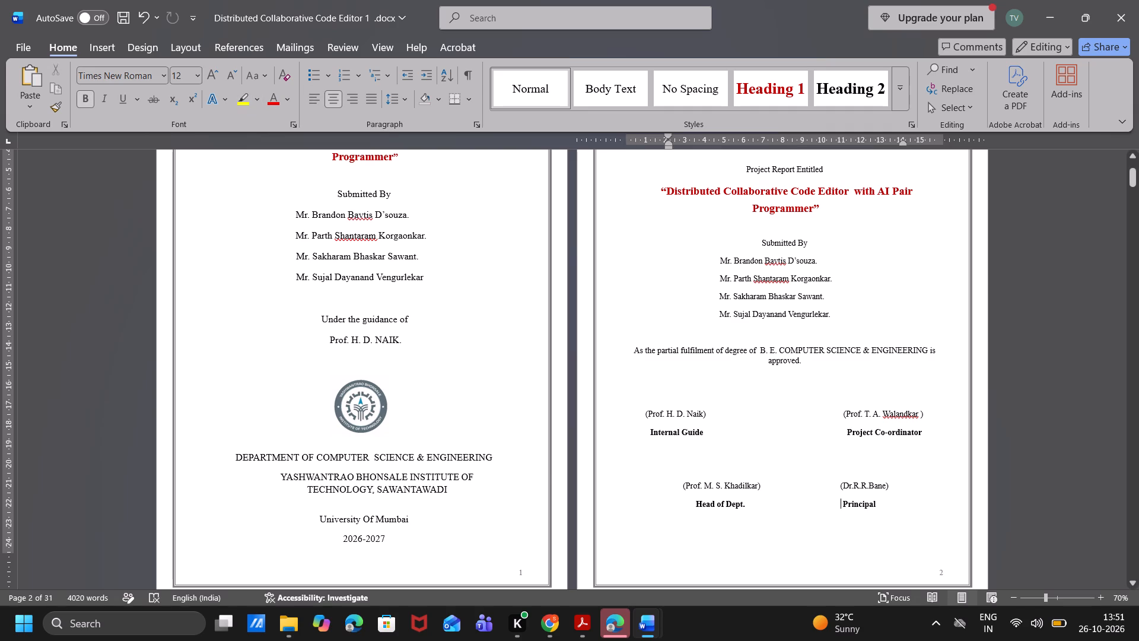
pyautogui.press('space')
pyautogui.press('space')
pyautogui.press('space')
pyautogui.press('space')
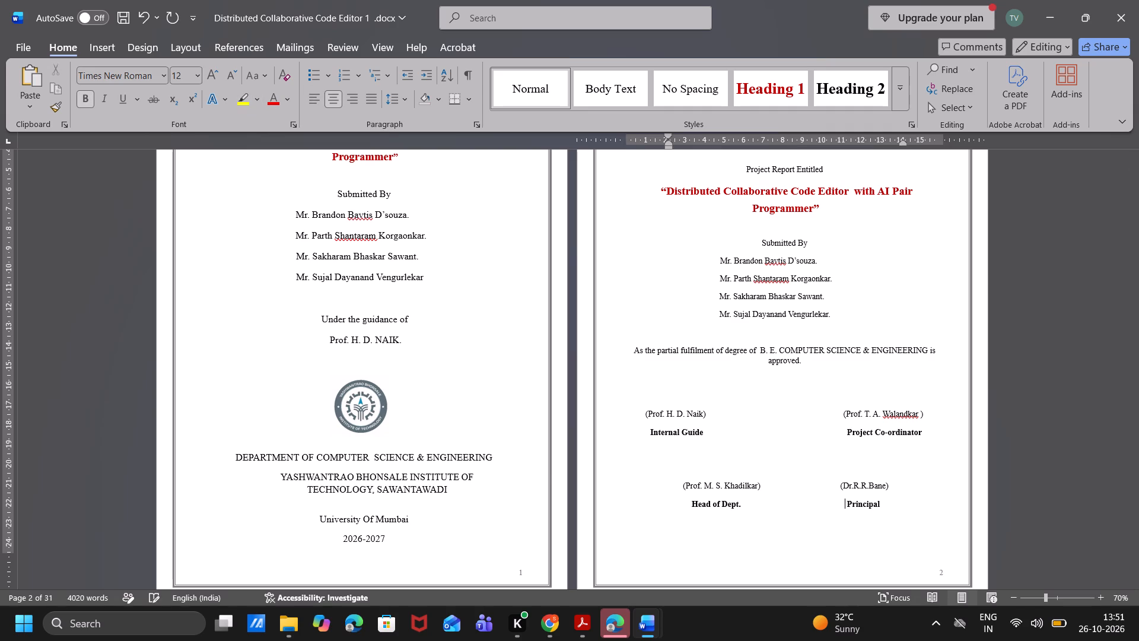
pyautogui.press('space')
# Review the report's closing chapters, including the Chapter 4 implementation plan table, the Chapter 5 conclusion and the Chapter 6 references.
pyautogui.scroll(-11, 841, 508)
pyautogui.scroll(-20, 841, 508)
pyautogui.scroll(-20, 841, 508)
pyautogui.scroll(-20, 841, 508)
pyautogui.scroll(-1, 841, 508)
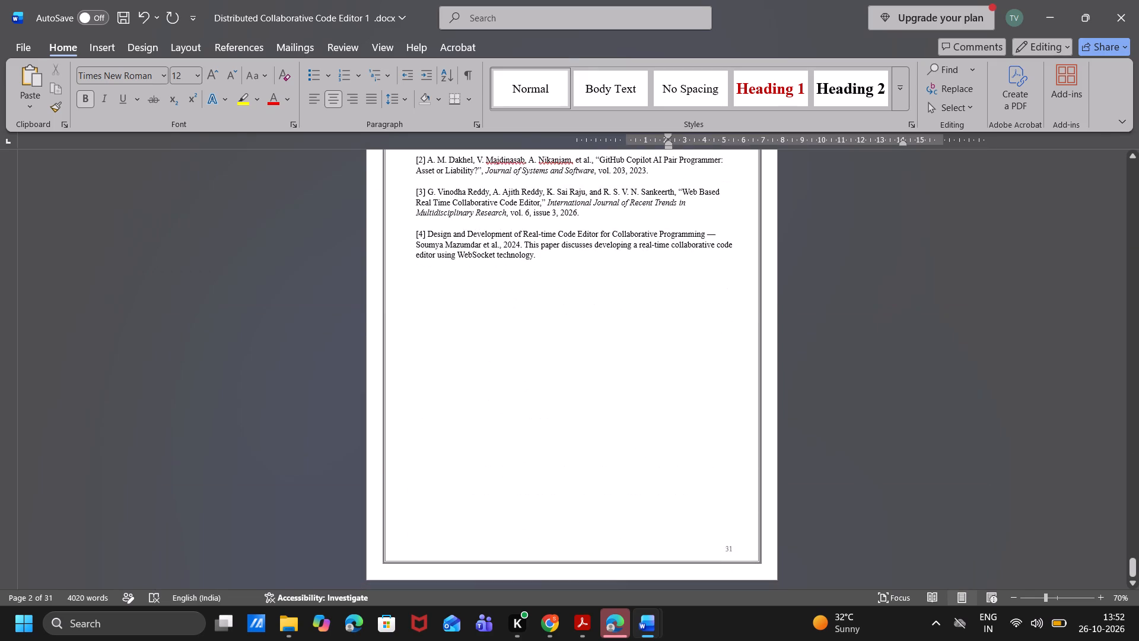
pyautogui.scroll(4, 841, 508)
pyautogui.scroll(-1, 841, 508)
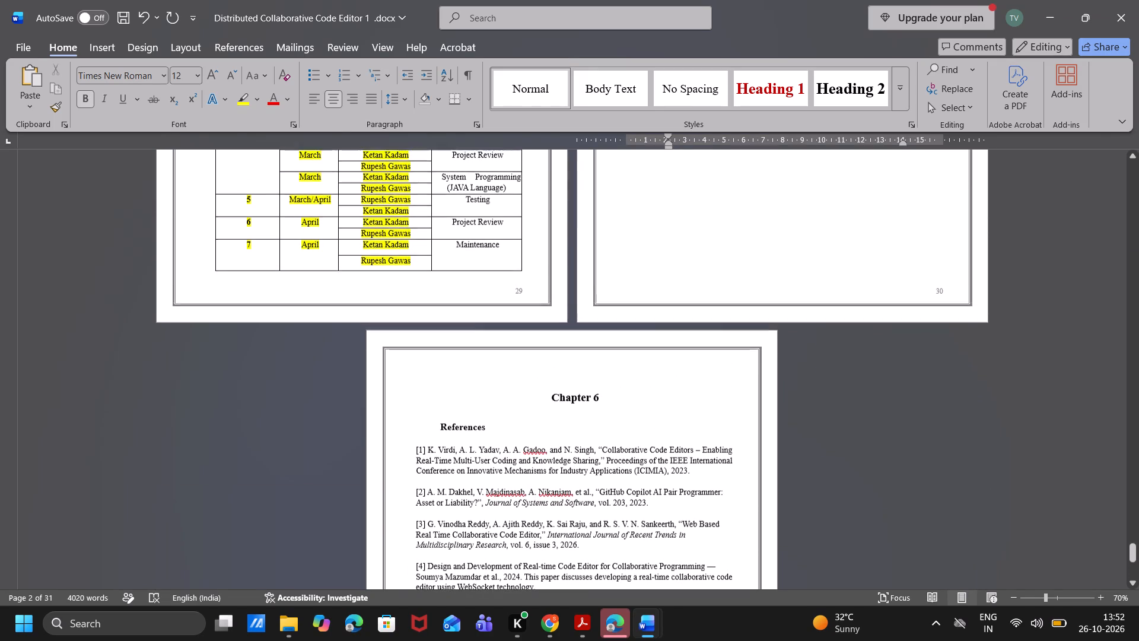
pyautogui.scroll(-2, 841, 508)
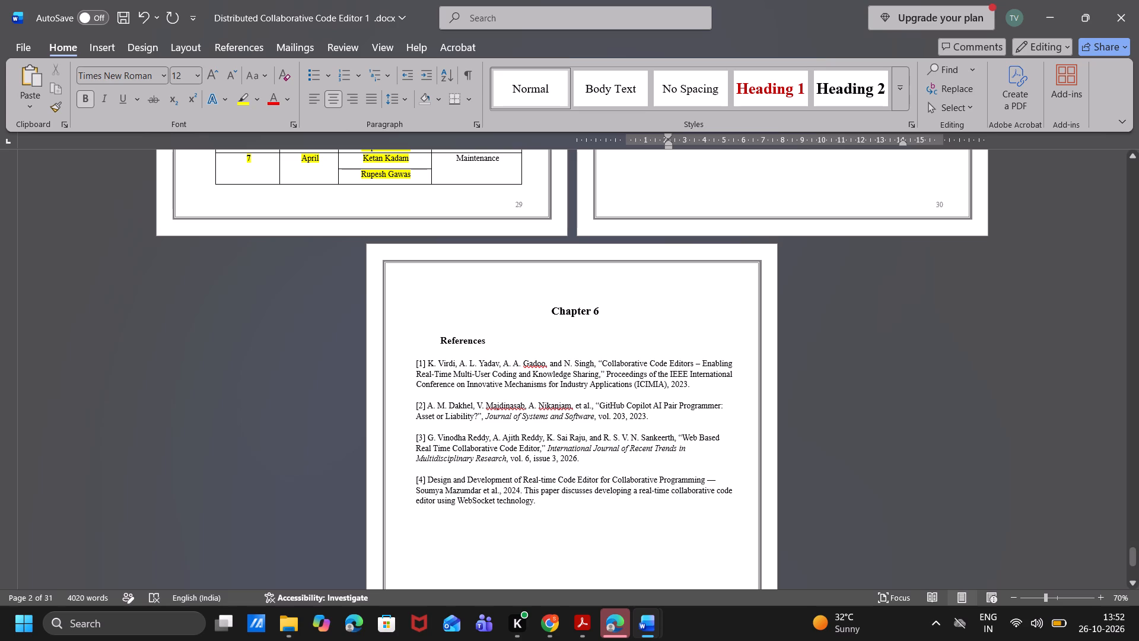
pyautogui.scroll(3, 850, 483)
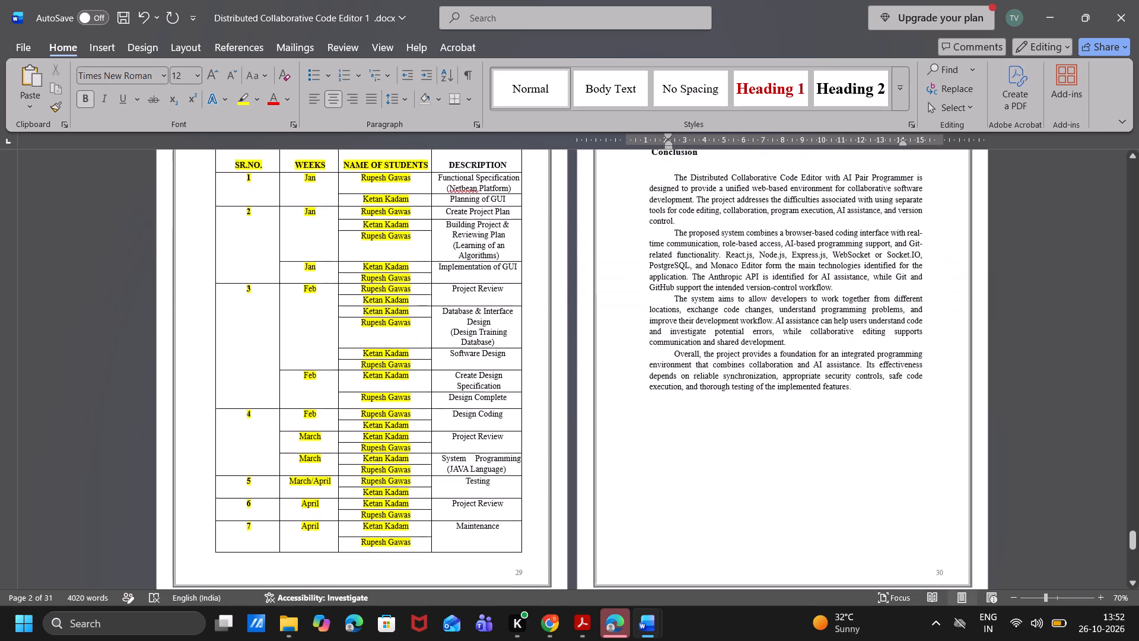
pyautogui.scroll(1, 850, 483)
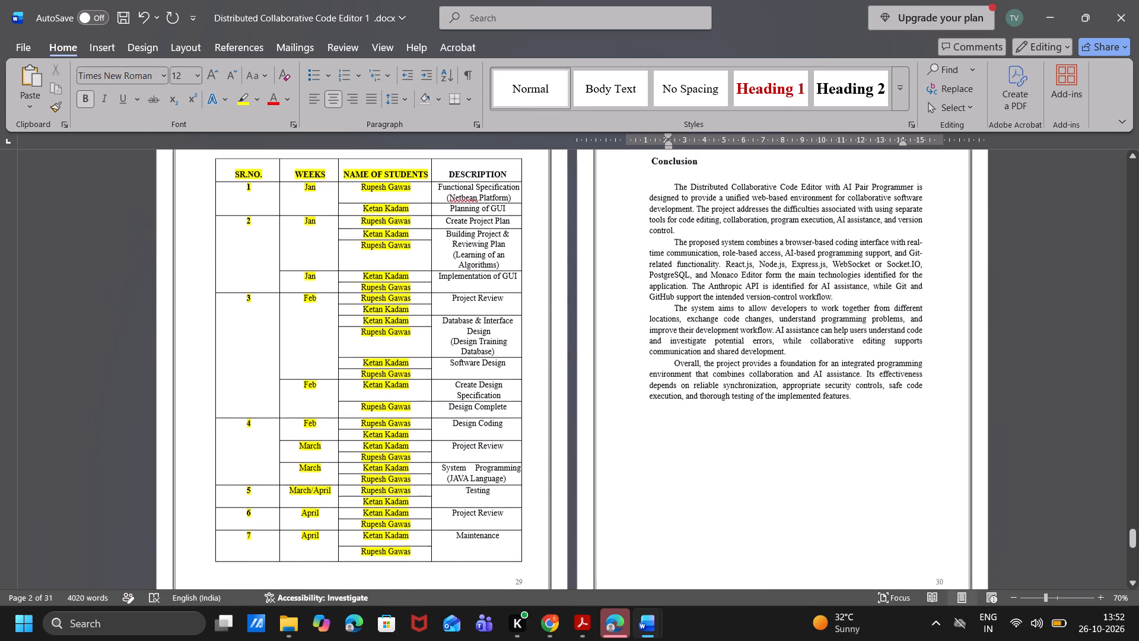
pyautogui.scroll(1, 850, 483)
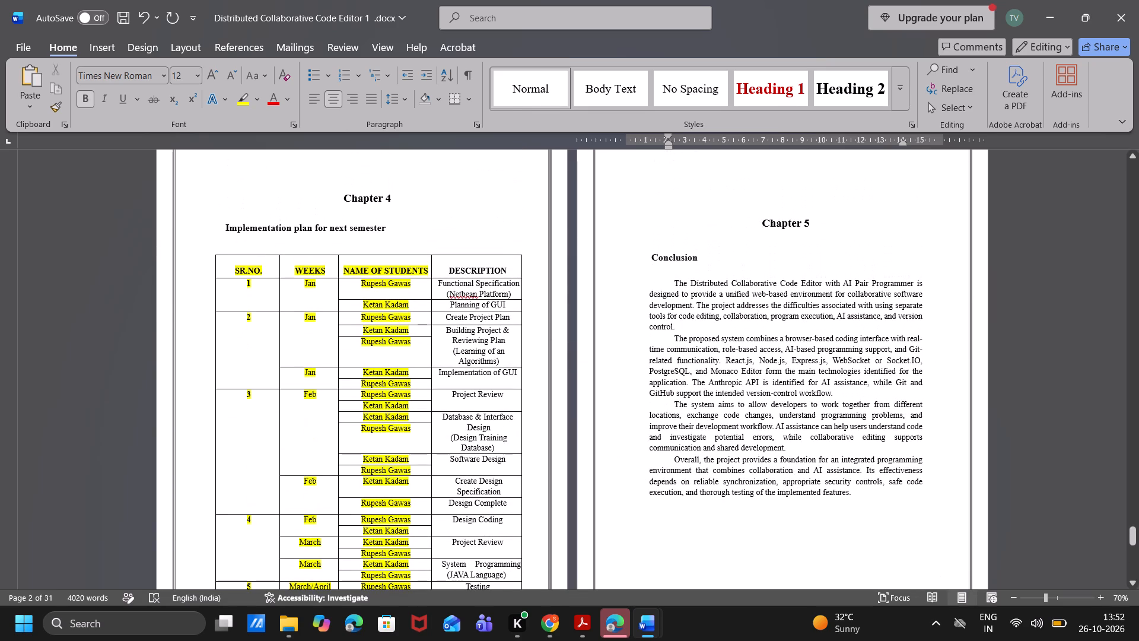
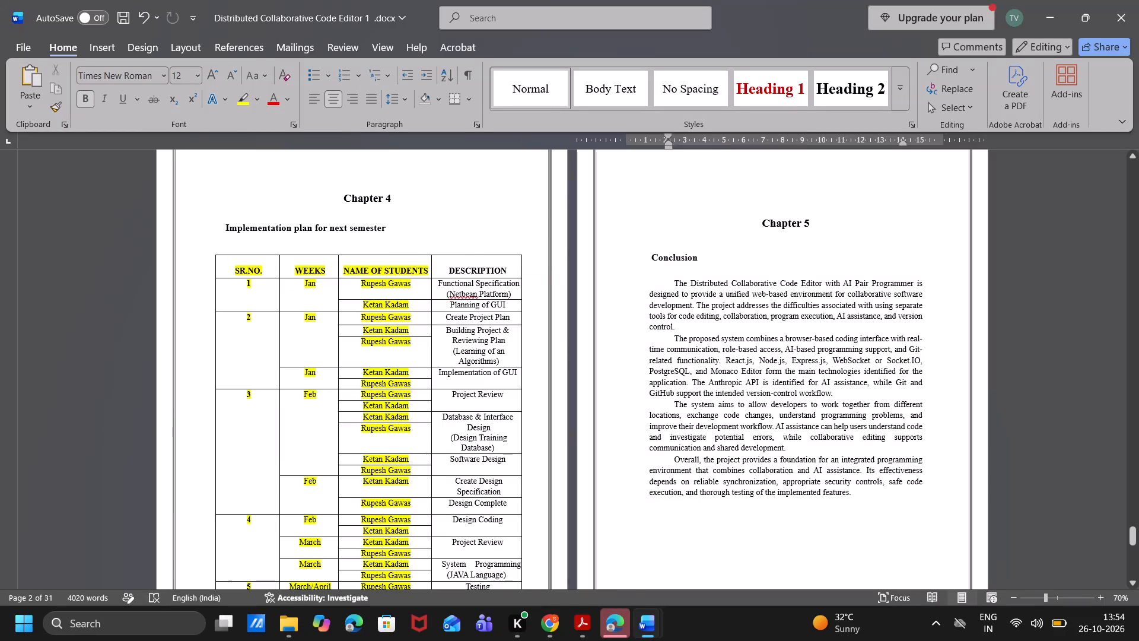
# Check the Chapter 4 implementation plan table again, along with the Chapter 5 conclusion and Chapter 6 references, for needed corrections.
pyautogui.scroll(-3, 728, 452)
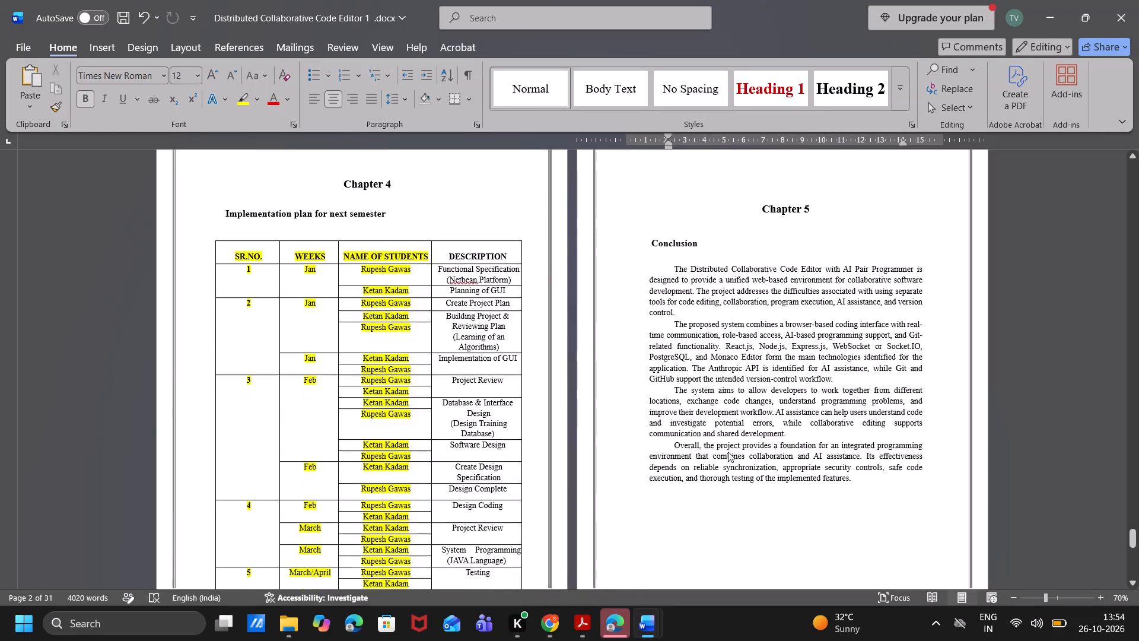
pyautogui.scroll(-5, 728, 452)
pyautogui.scroll(6, 728, 452)
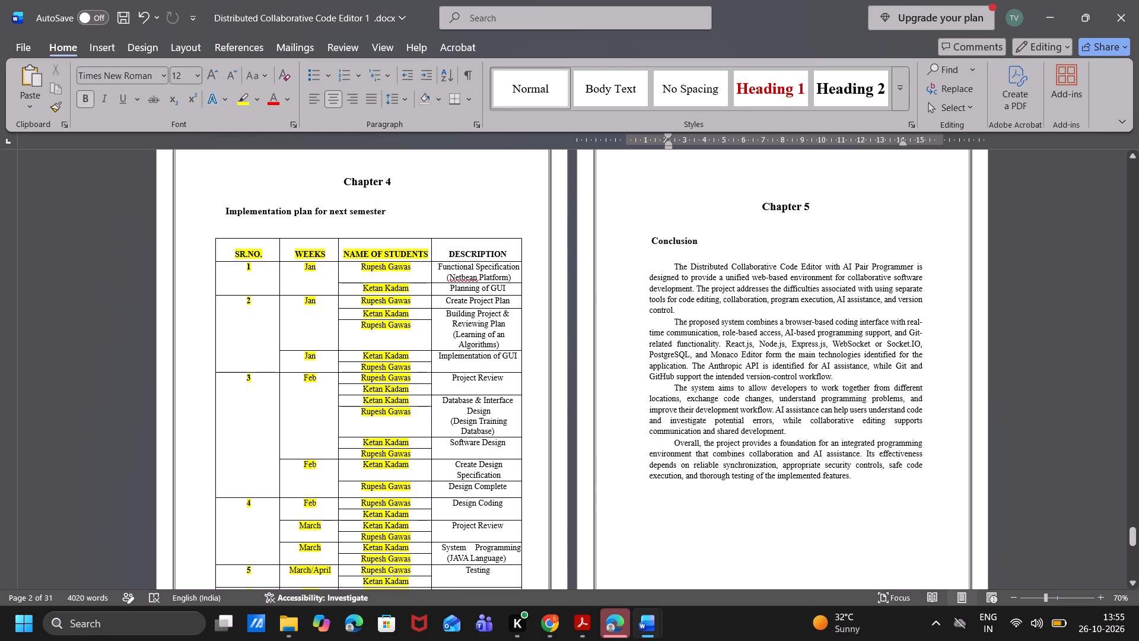
pyautogui.scroll(-1, 526, 347)
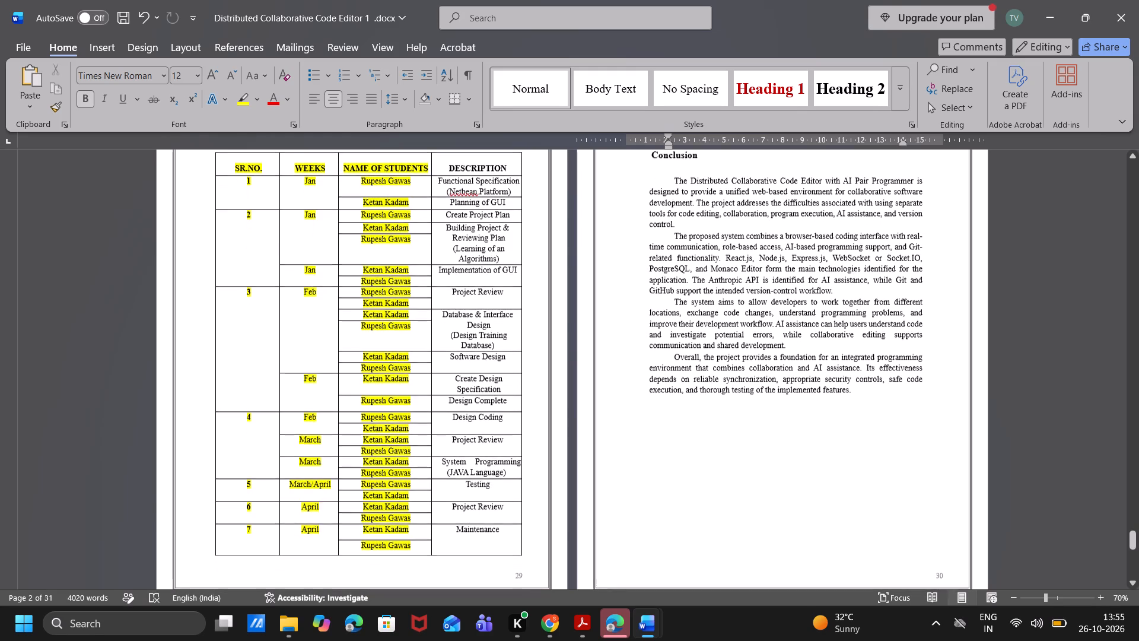
pyautogui.scroll(-1, 526, 347)
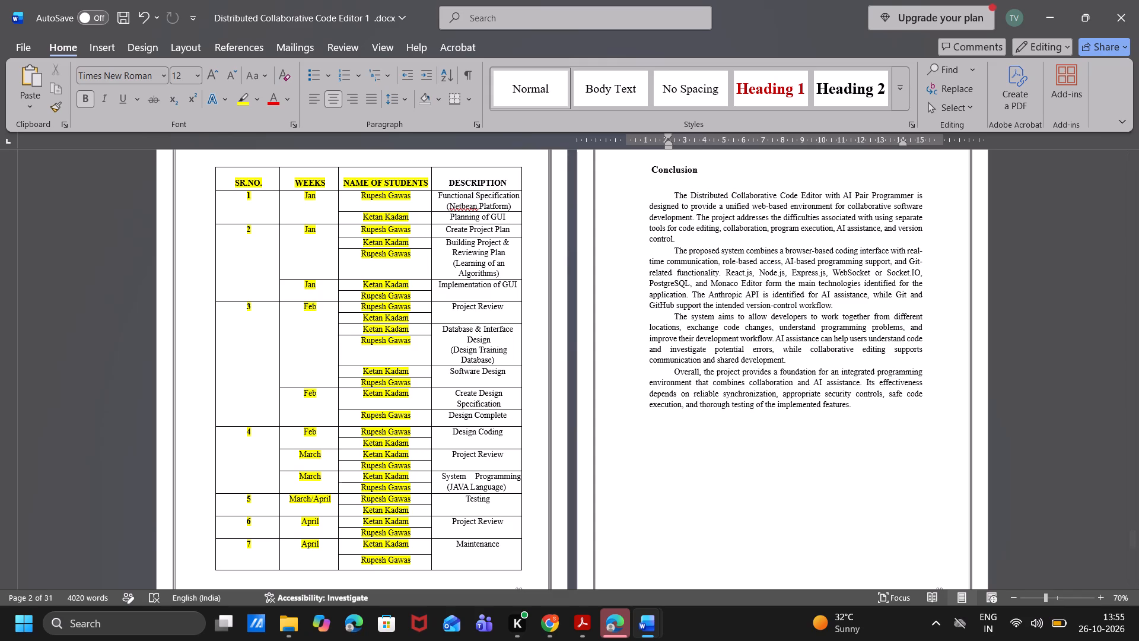
pyautogui.scroll(-5, 459, 405)
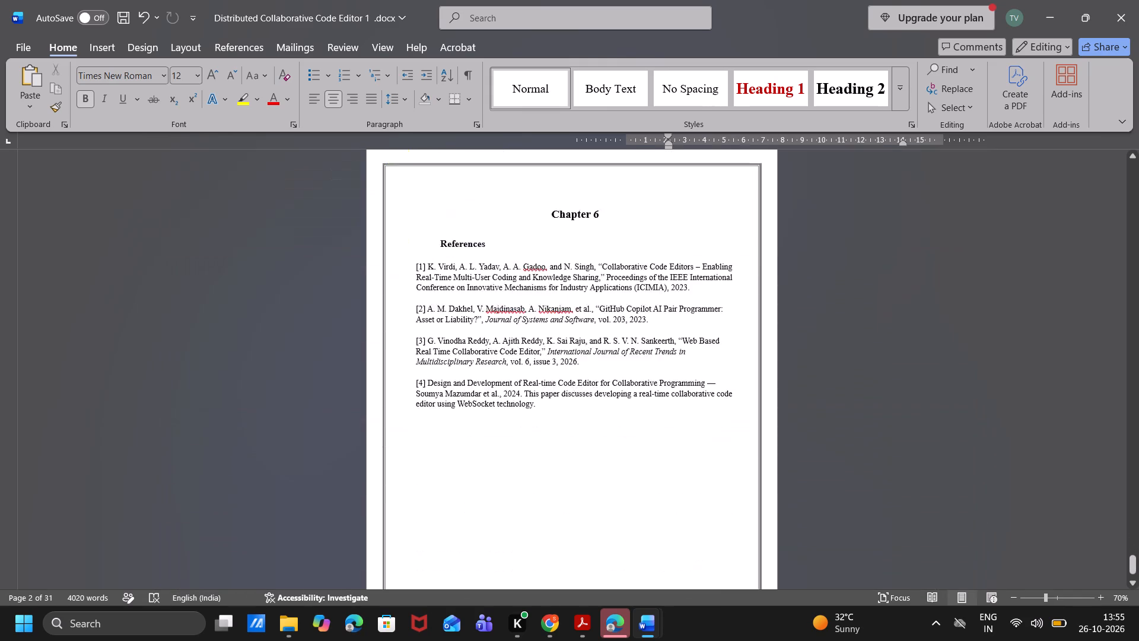
pyautogui.scroll(1, 459, 405)
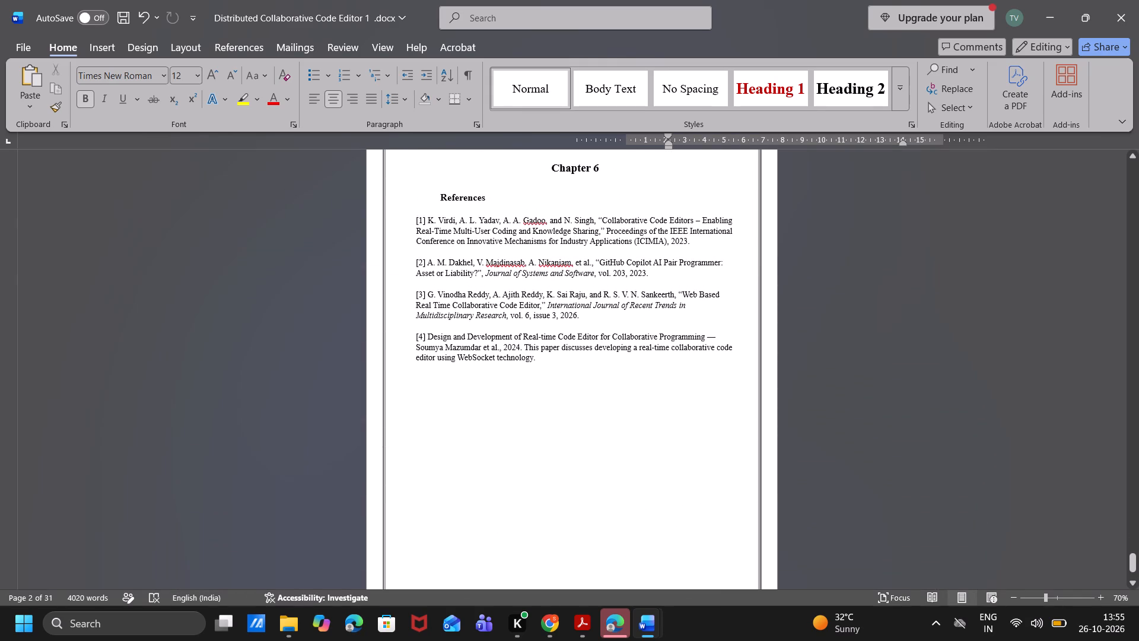
pyautogui.scroll(1, 459, 405)
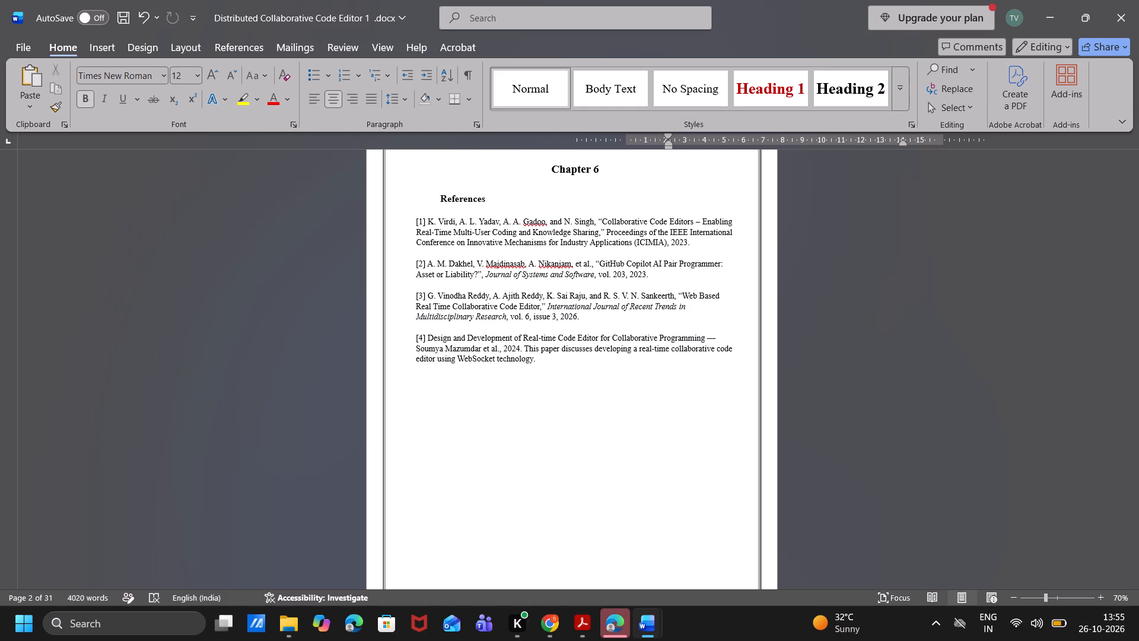
pyautogui.scroll(1, 553, 348)
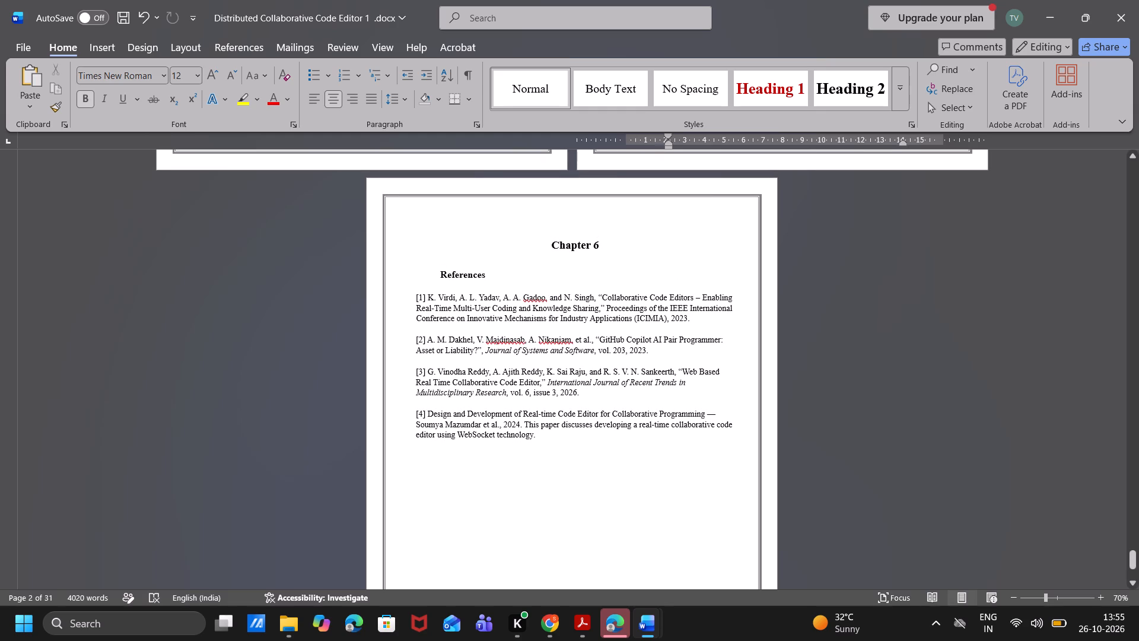
pyautogui.scroll(3, 553, 348)
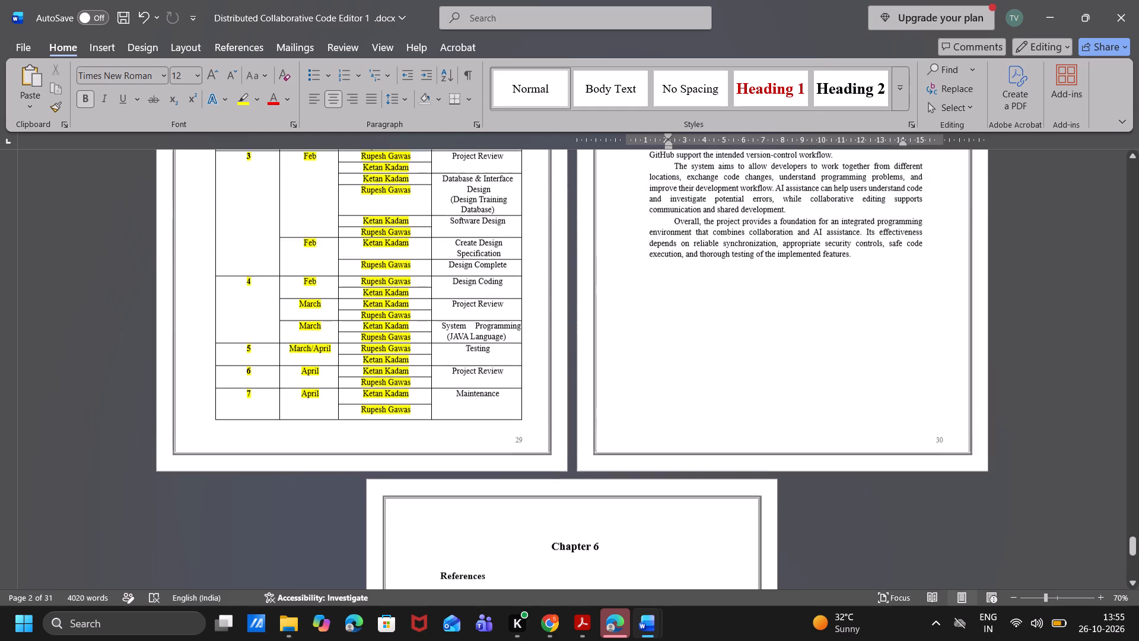
pyautogui.scroll(1, 553, 348)
pyautogui.scroll(2, 467, 298)
pyautogui.scroll(-1, 467, 298)
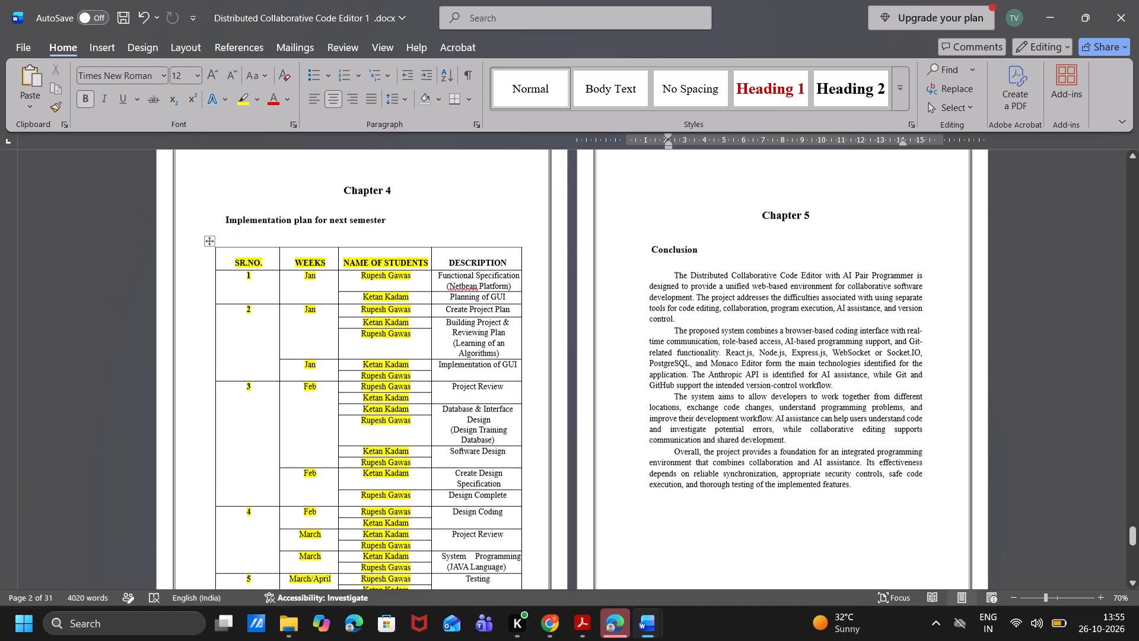
pyautogui.scroll(-2, 467, 298)
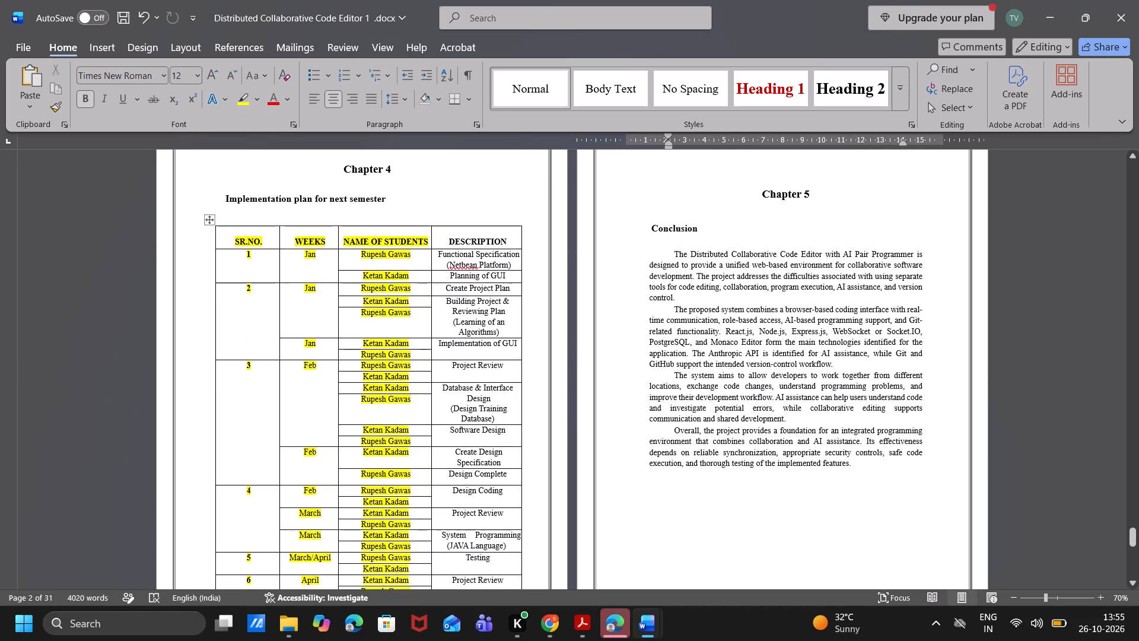
pyautogui.scroll(-1, 467, 298)
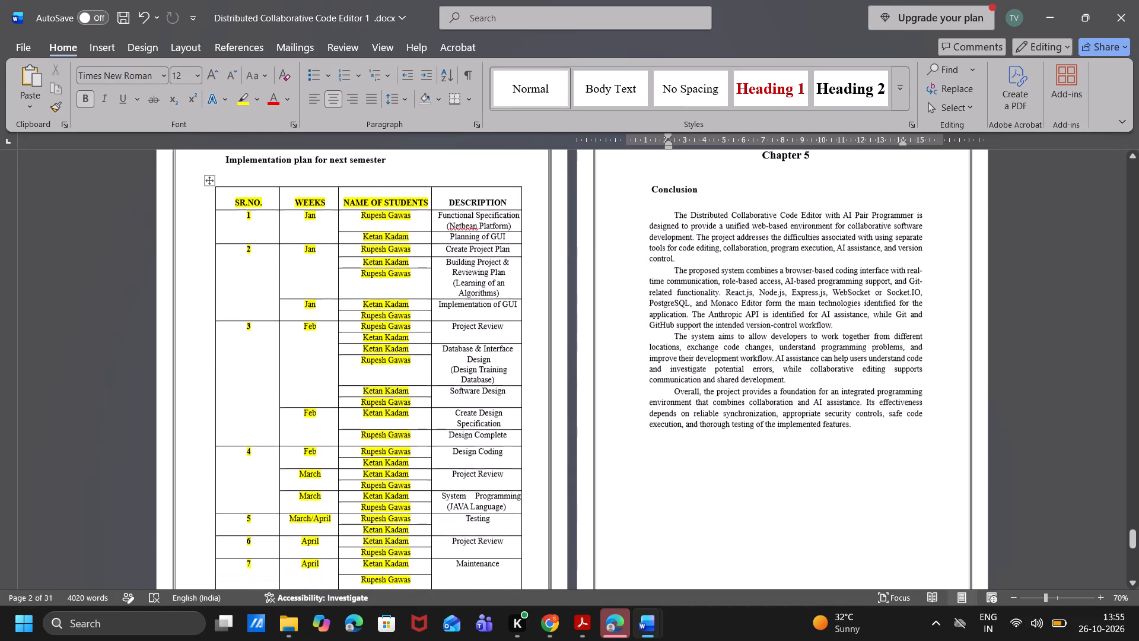
pyautogui.scroll(-1, 467, 298)
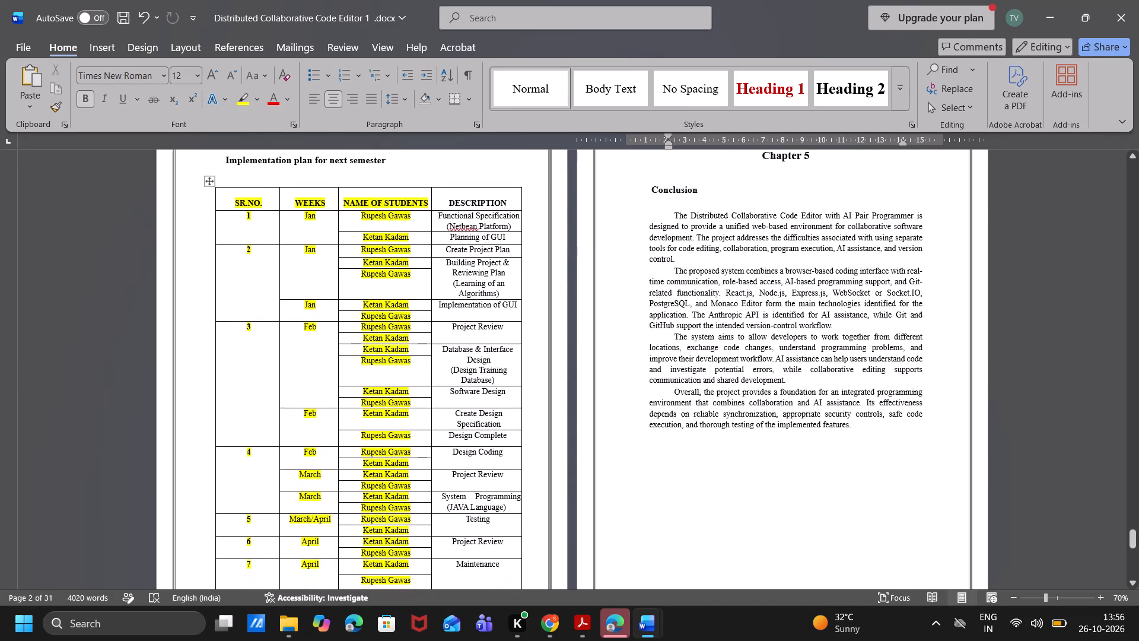
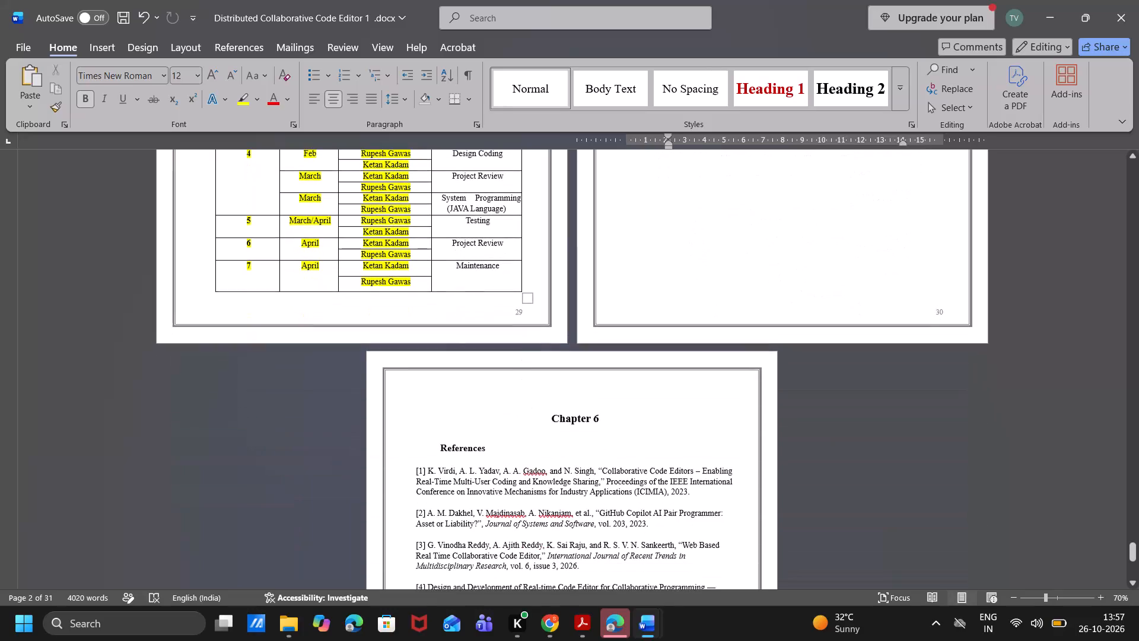
# Review the cover, certificate, acknowledgment and abstract pages for remaining formatting corrections.
pyautogui.scroll(3, 498, 466)
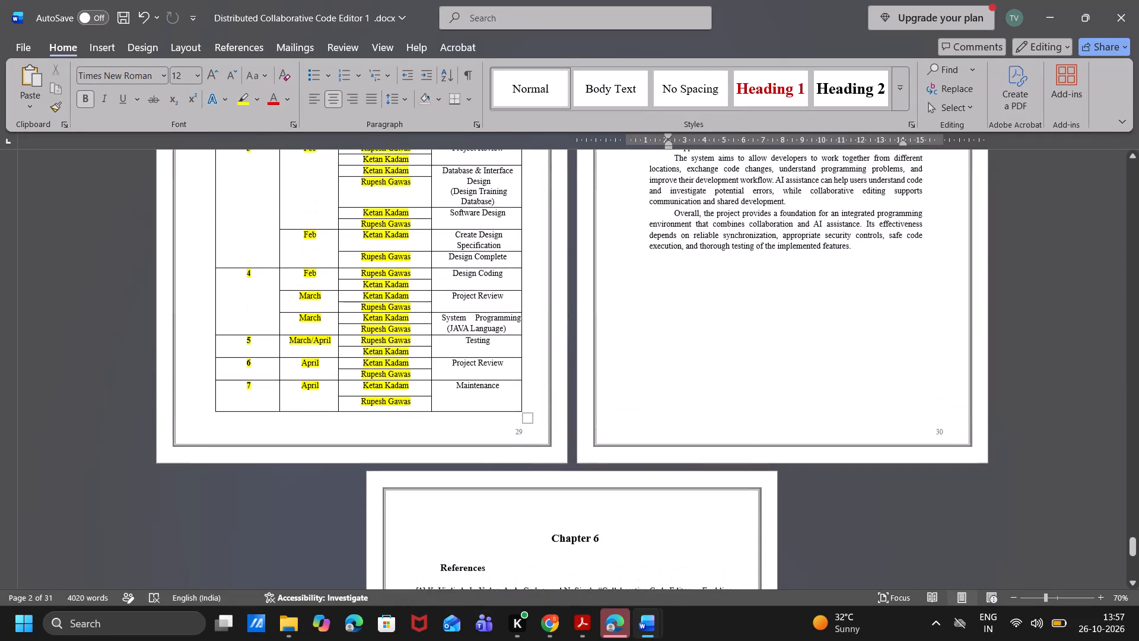
pyautogui.scroll(8, 498, 466)
pyautogui.scroll(20, 498, 466)
pyautogui.scroll(20, 498, 466)
pyautogui.scroll(12, 498, 466)
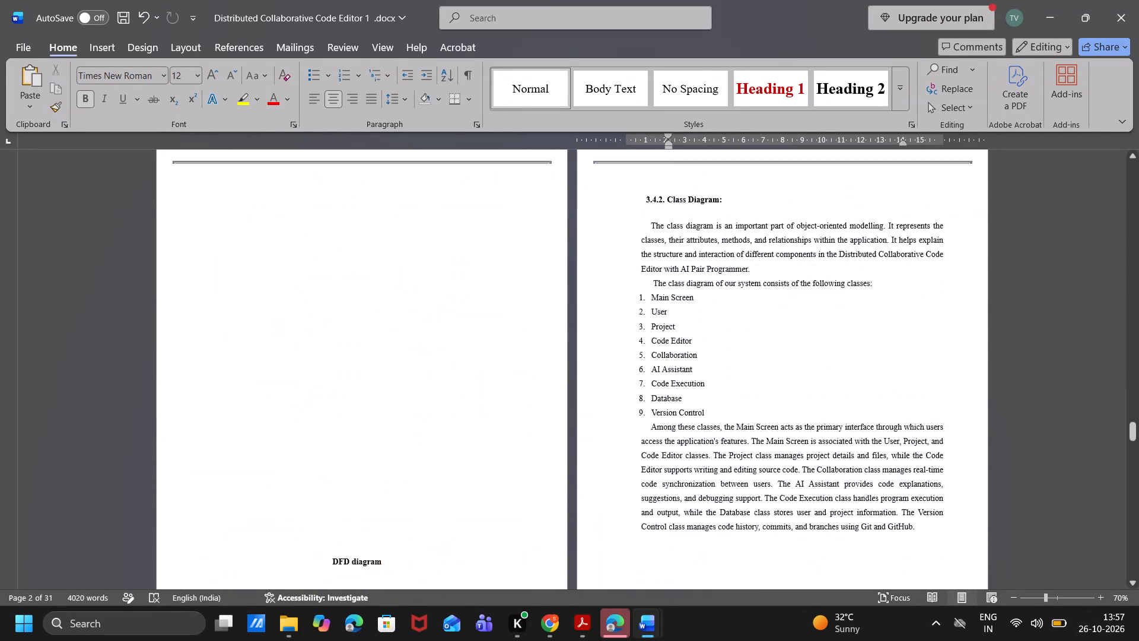
pyautogui.scroll(9, 498, 466)
pyautogui.scroll(20, 498, 466)
pyautogui.scroll(20, 498, 466)
pyautogui.scroll(8, 498, 466)
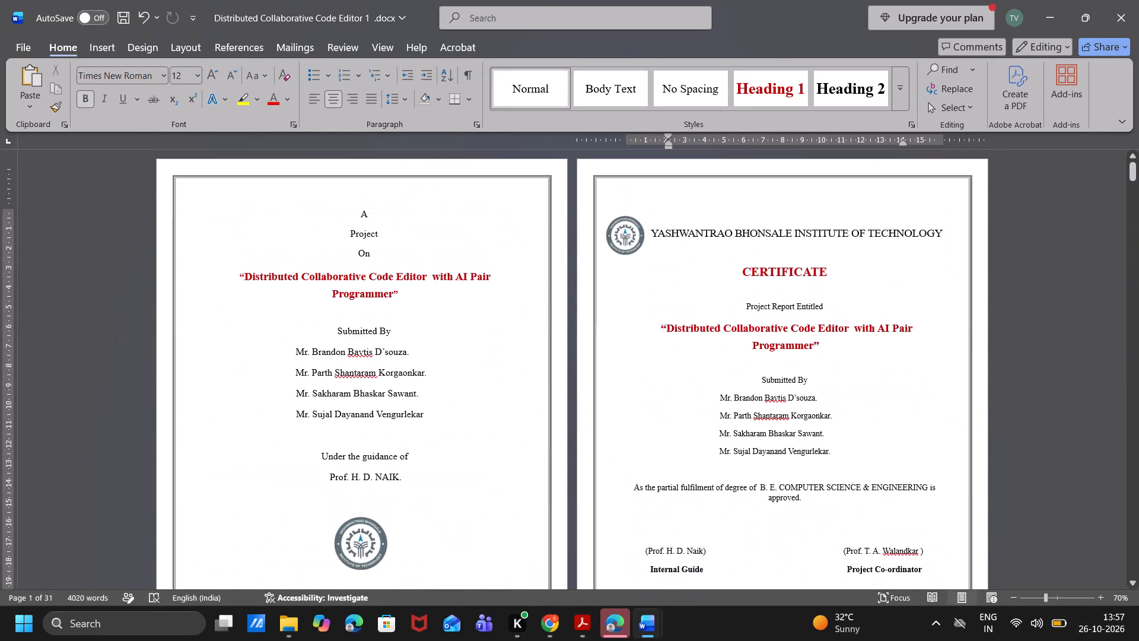
pyautogui.scroll(-2, 498, 466)
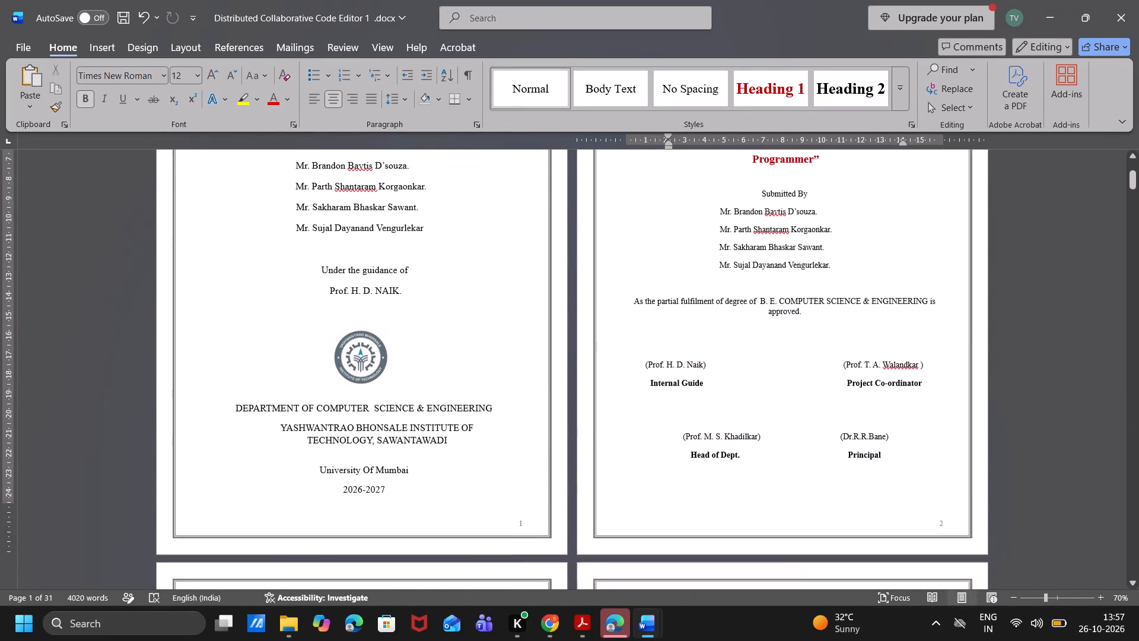
pyautogui.scroll(-7, 498, 466)
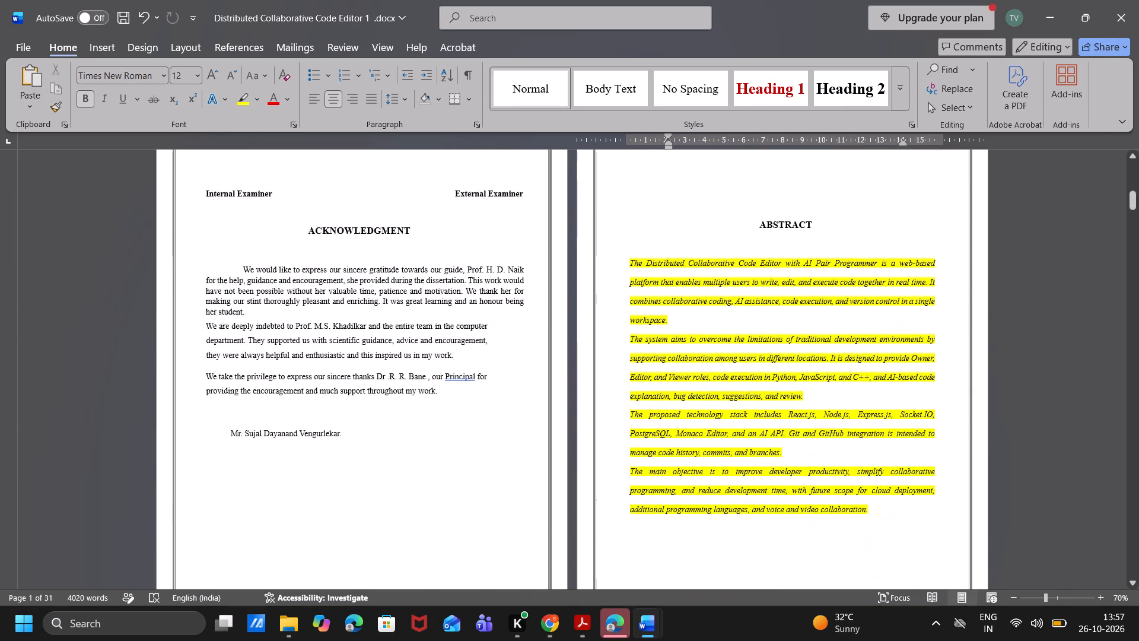
pyautogui.scroll(-1, 498, 426)
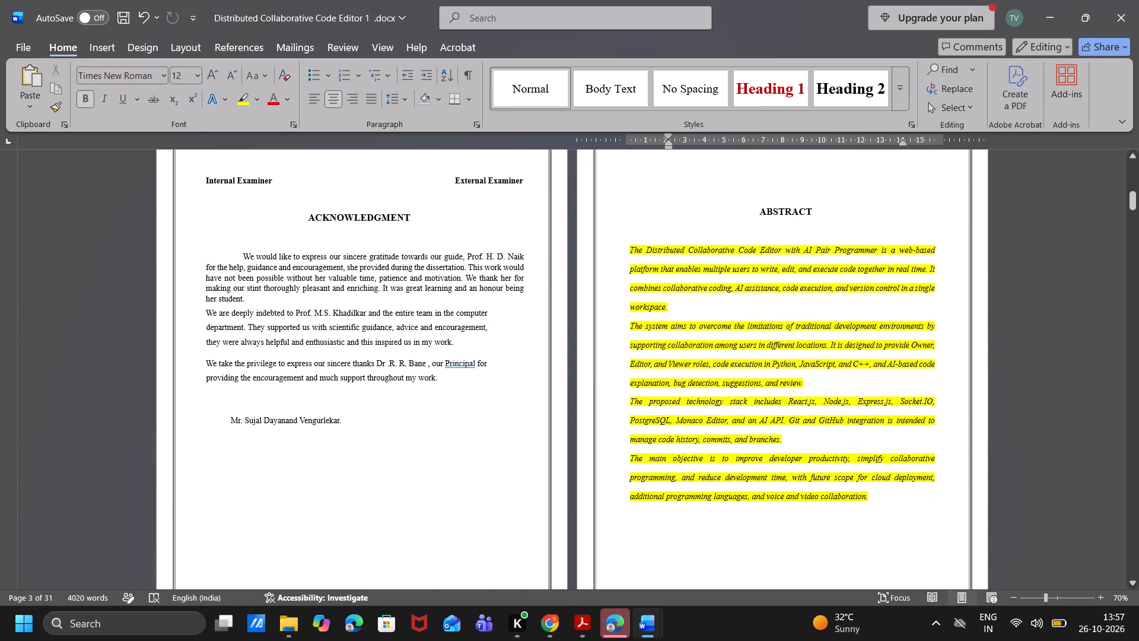
pyautogui.scroll(-2, 498, 426)
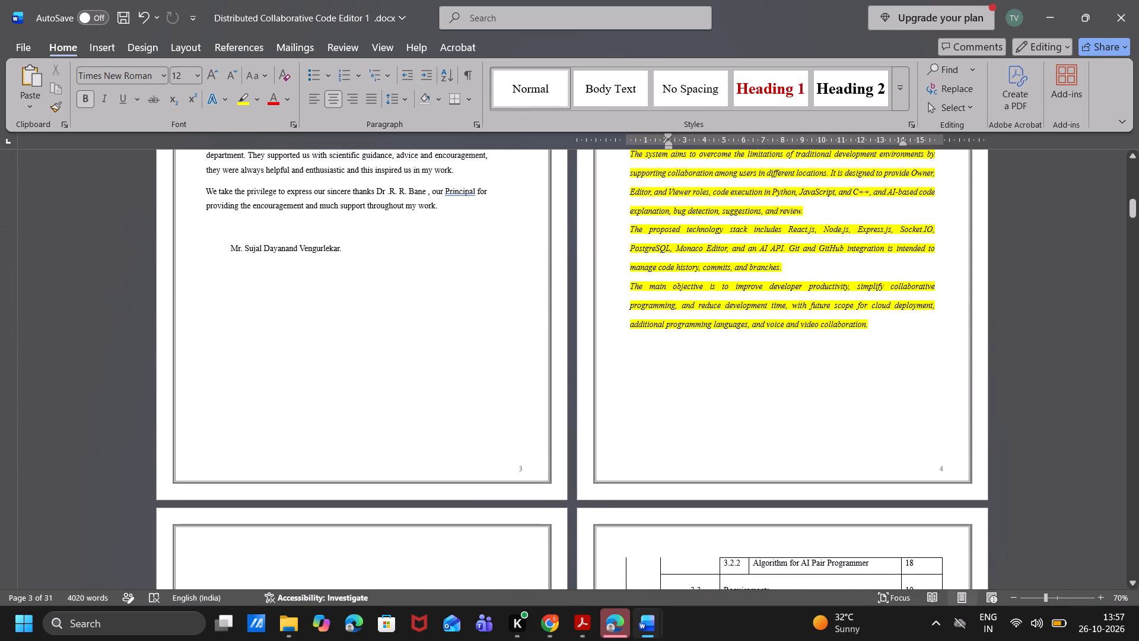
pyautogui.scroll(4, 498, 426)
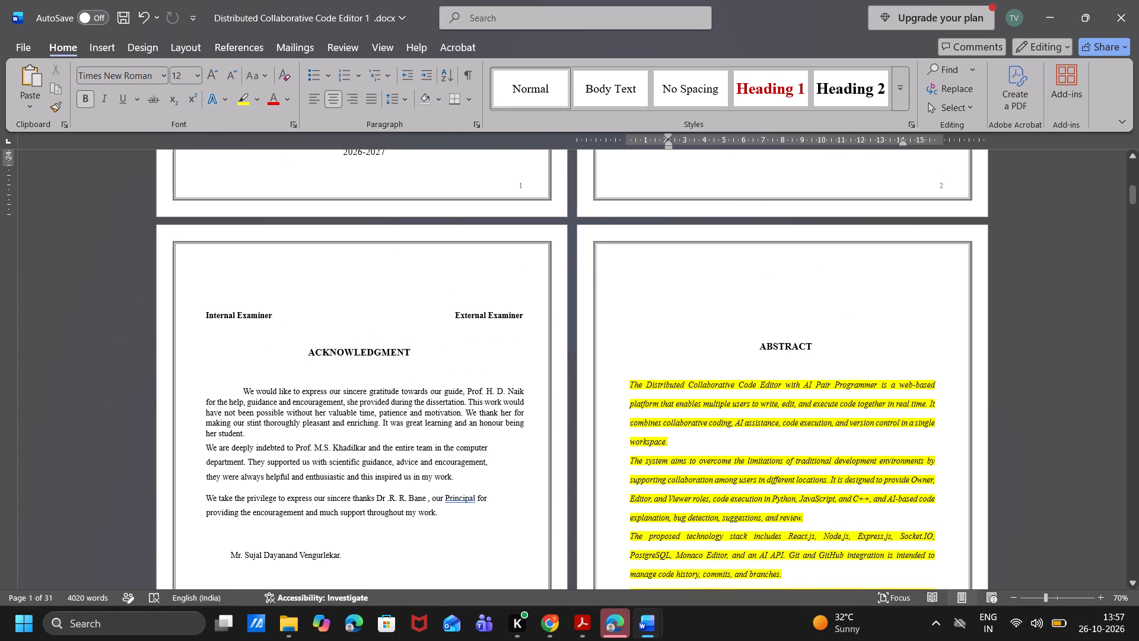
pyautogui.scroll(1, 237, 297)
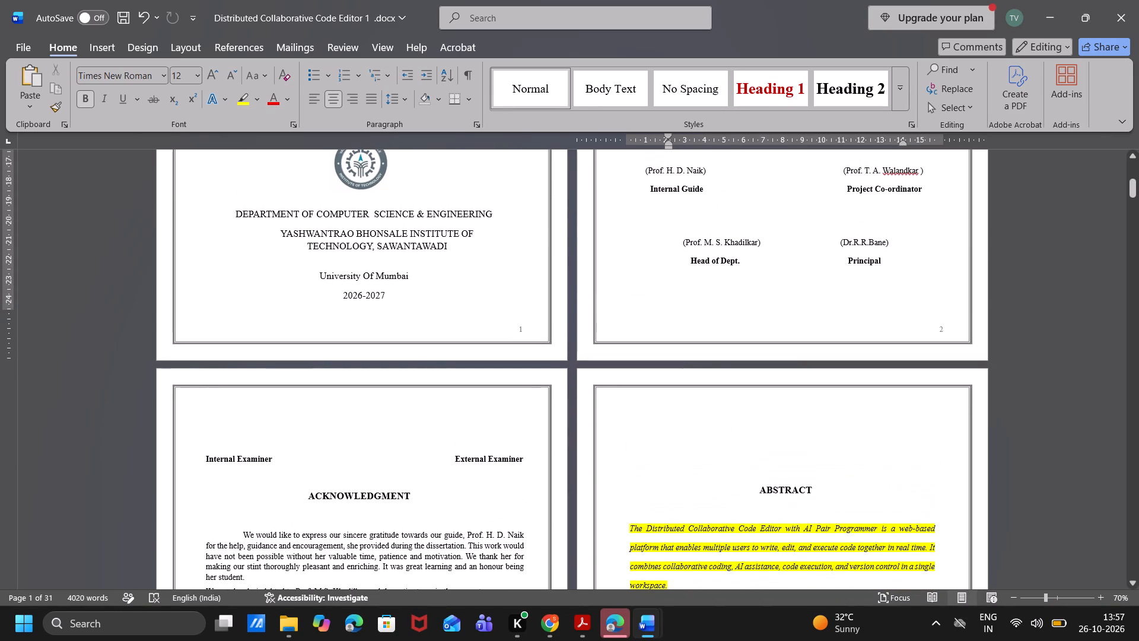
pyautogui.scroll(1, 237, 297)
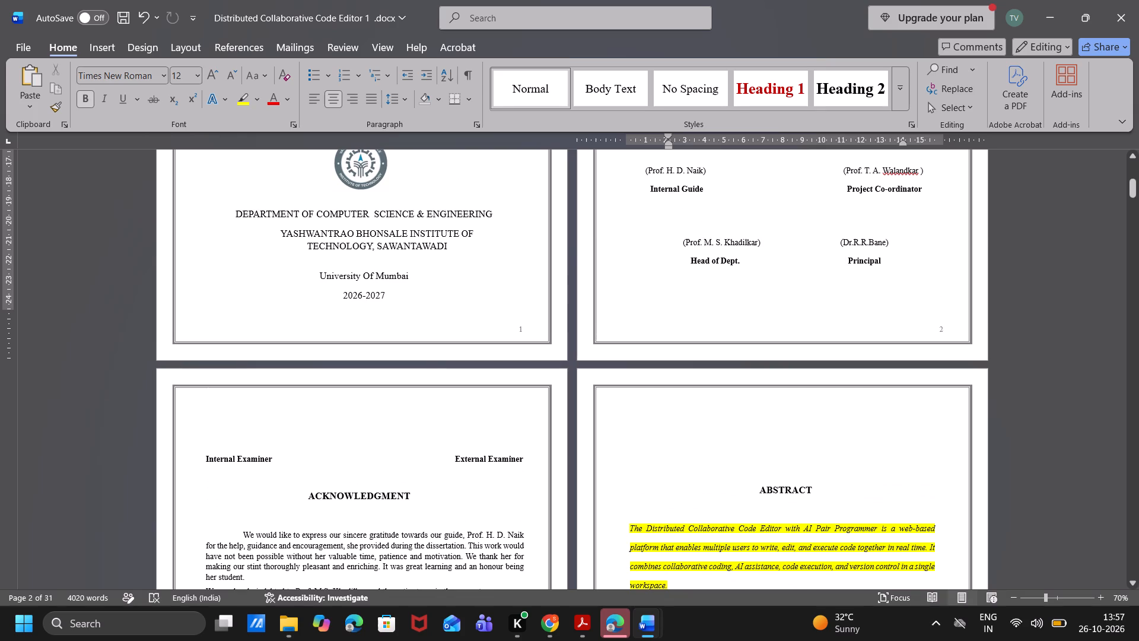
pyautogui.scroll(6, 237, 297)
pyautogui.scroll(-1, 237, 297)
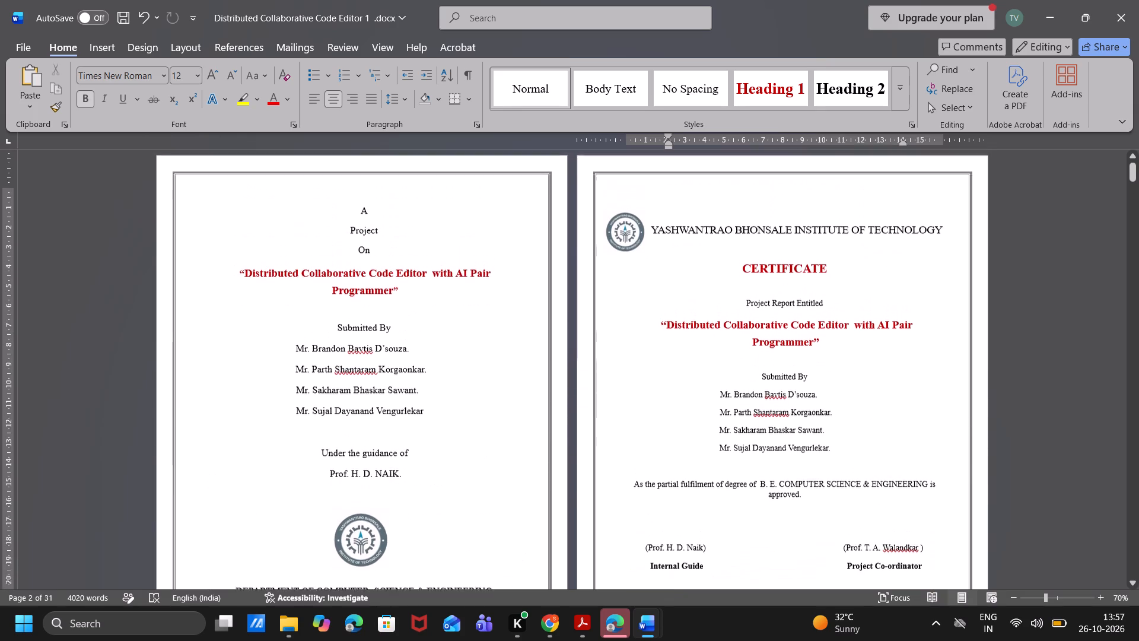
pyautogui.scroll(-4, 237, 297)
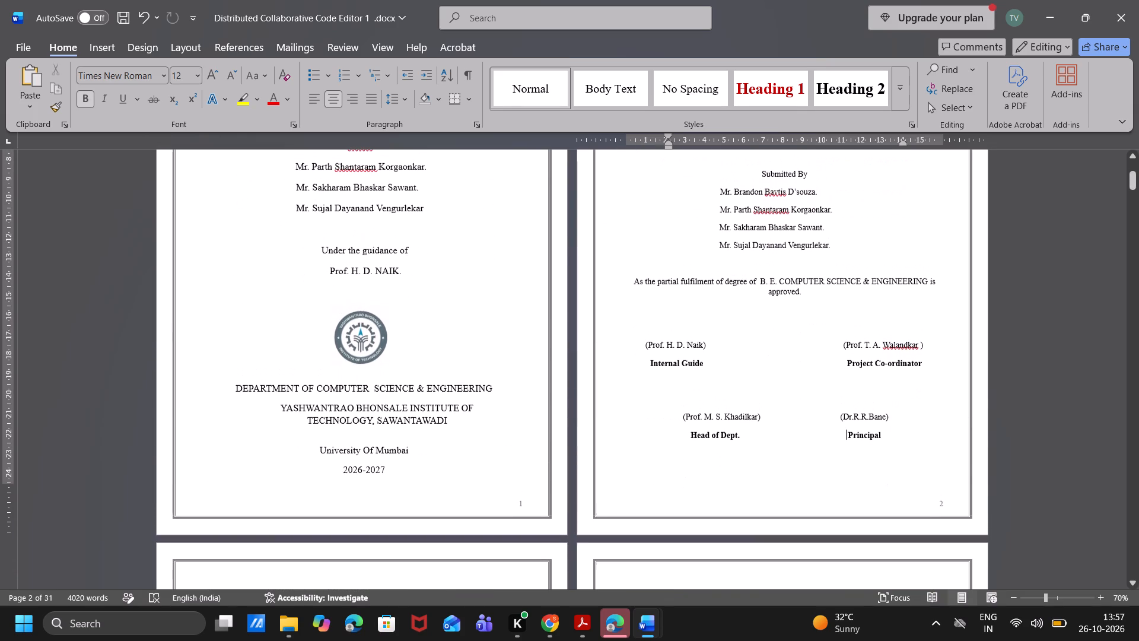
# Check the index table and the Chapter 1 introduction pages for needed corrections.
pyautogui.scroll(-4, 237, 297)
pyautogui.hscroll(1, 237, 297)
pyautogui.scroll(3, 237, 297)
pyautogui.hscroll(1, 237, 297)
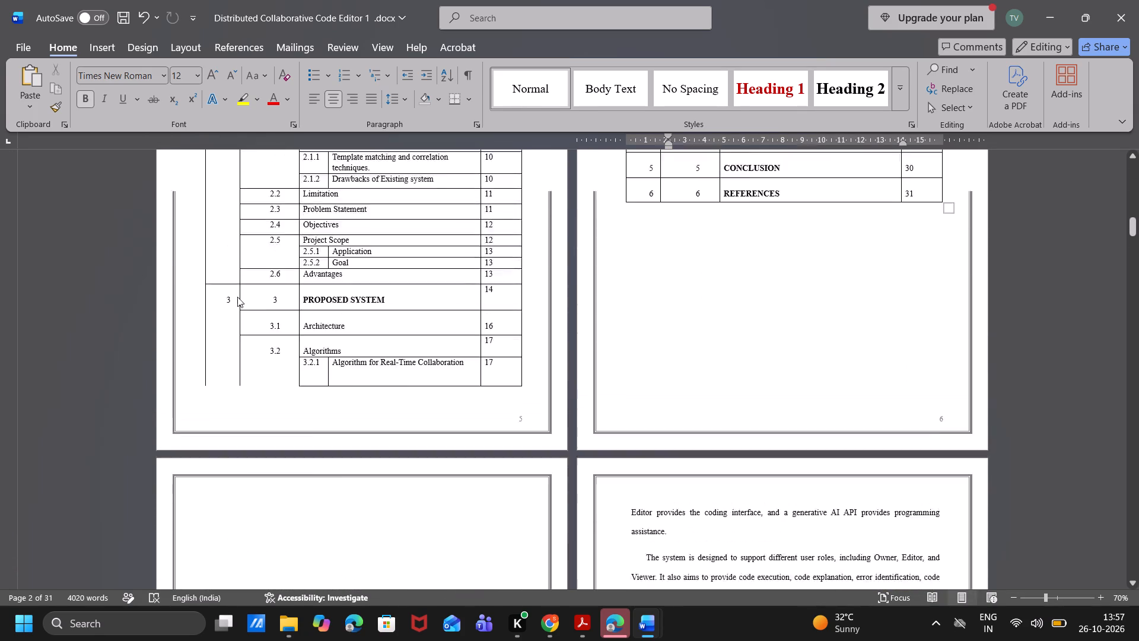
pyautogui.hscroll(1, 237, 297)
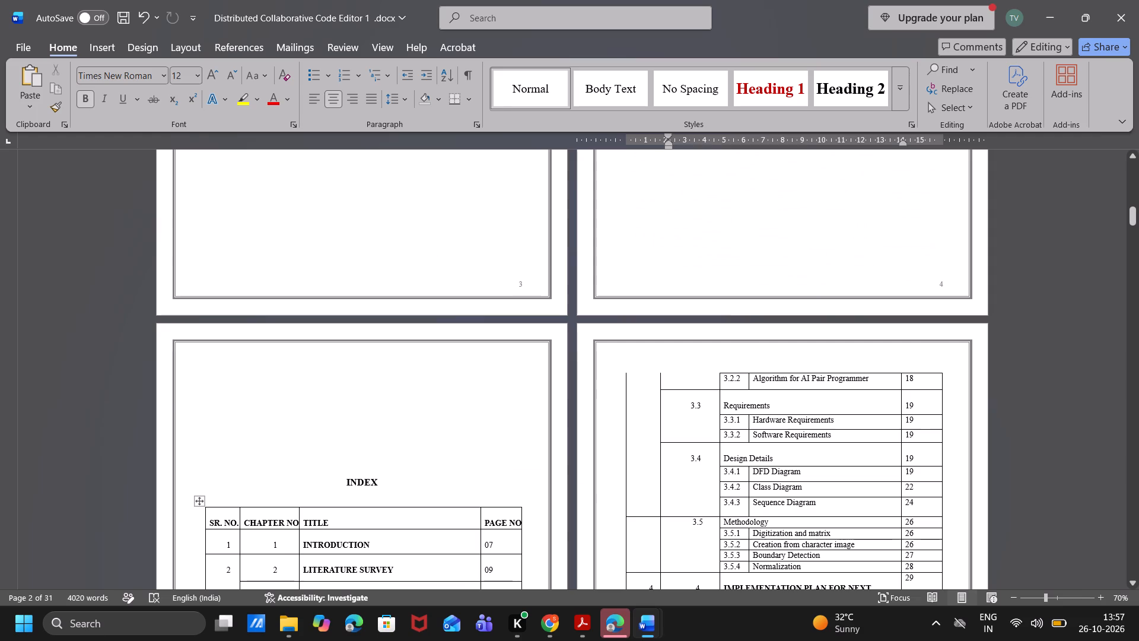
pyautogui.click(248, 426)
pyautogui.scroll(-3, 248, 426)
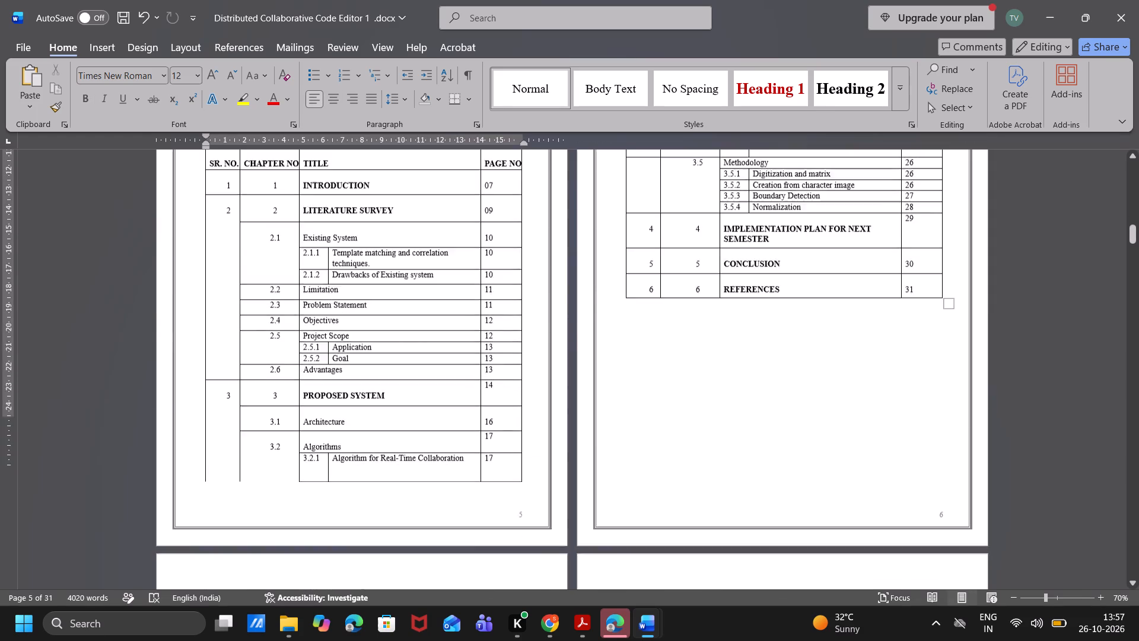
pyautogui.scroll(-4, 248, 426)
pyautogui.scroll(1, 248, 426)
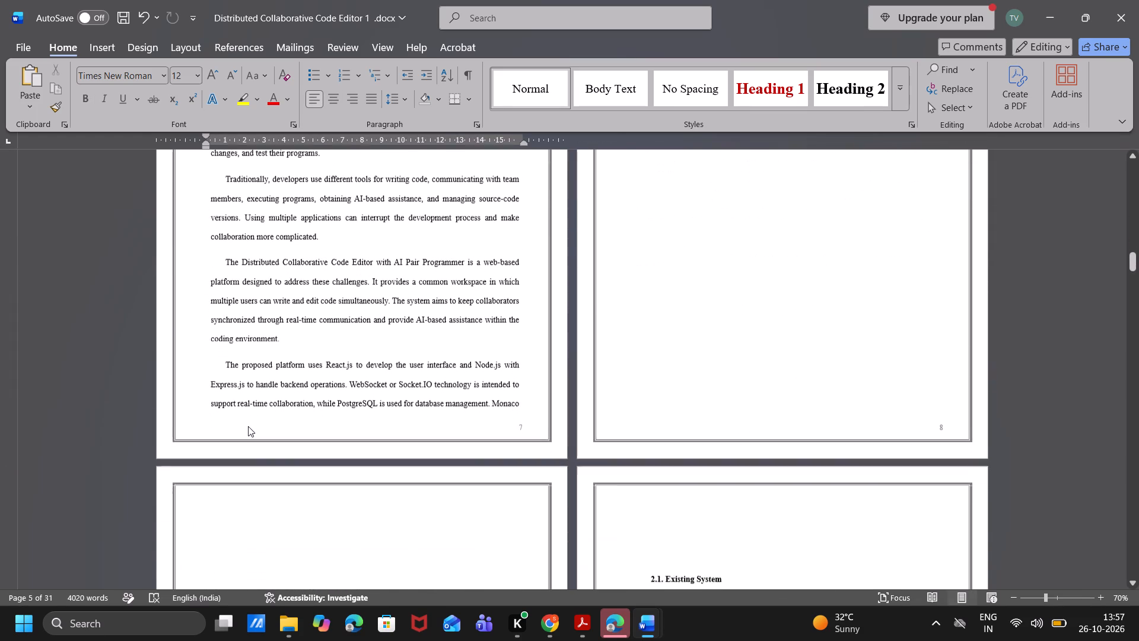
pyautogui.scroll(1, 248, 426)
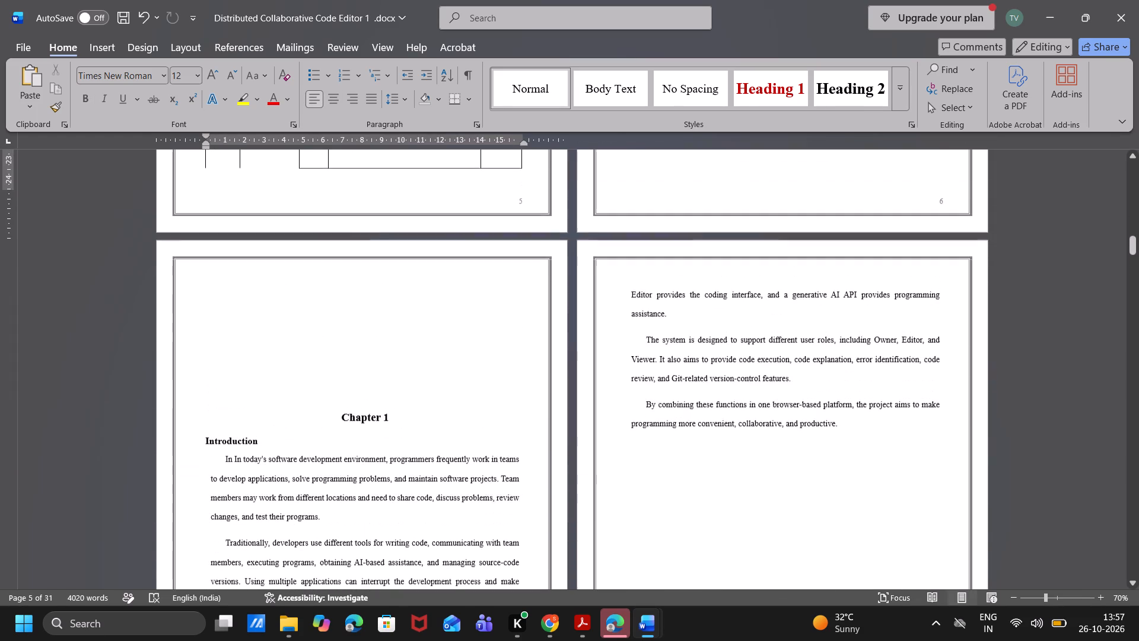
pyautogui.scroll(1, 248, 426)
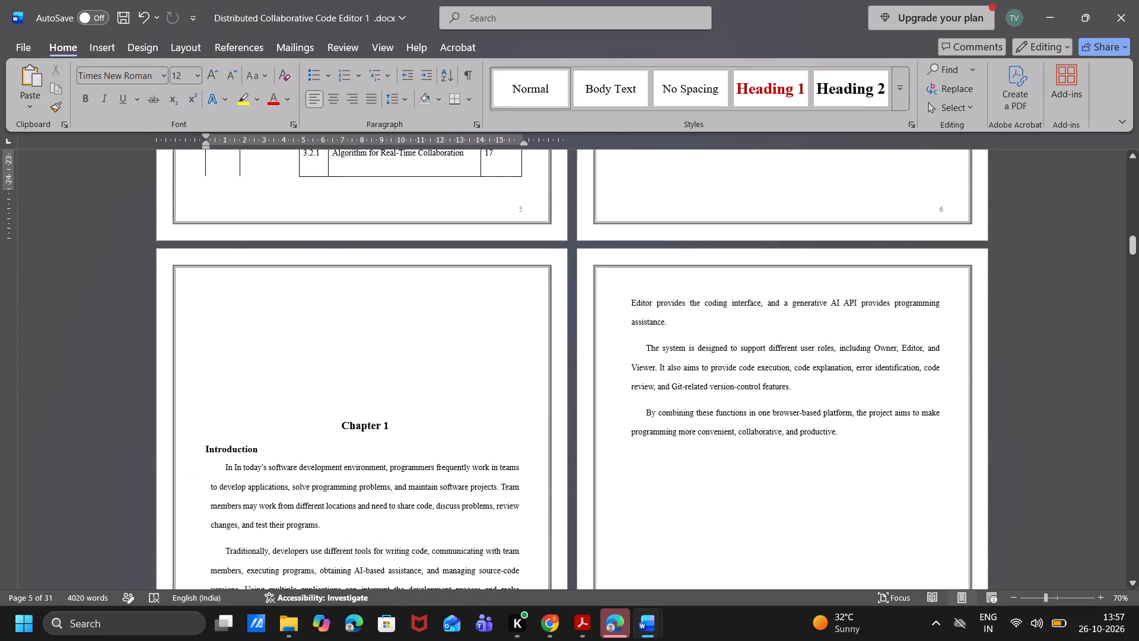
# Examine the layout and text of Chapter 1, the Chapter 2 literature survey and the Chapter 3 requirements pages.
pyautogui.doubleClick(323, 400)
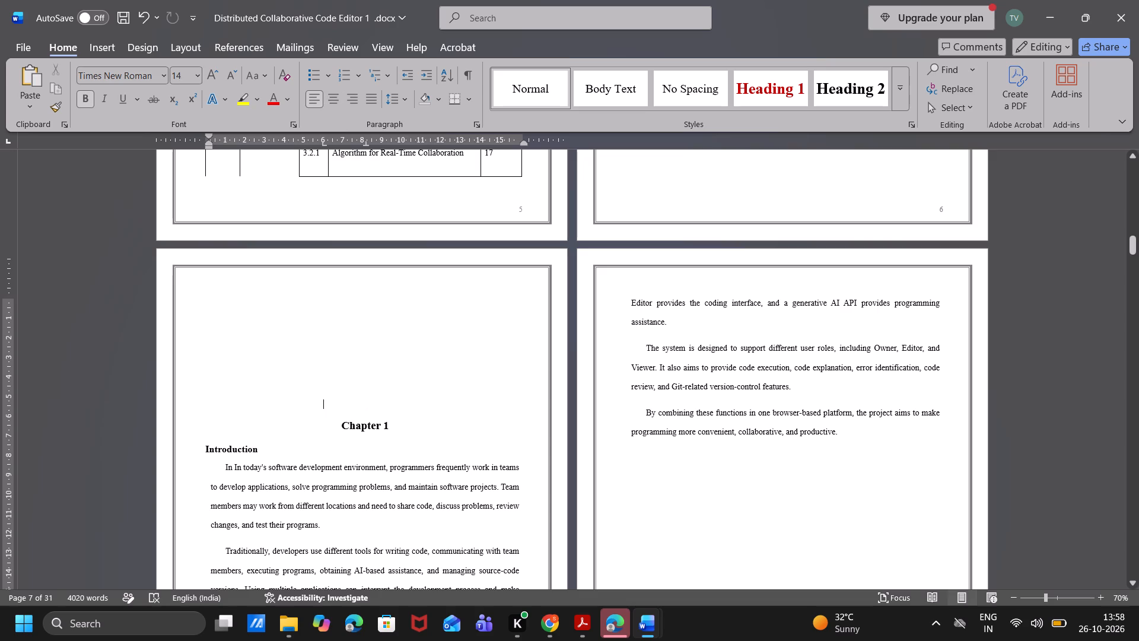
pyautogui.scroll(-1, 323, 400)
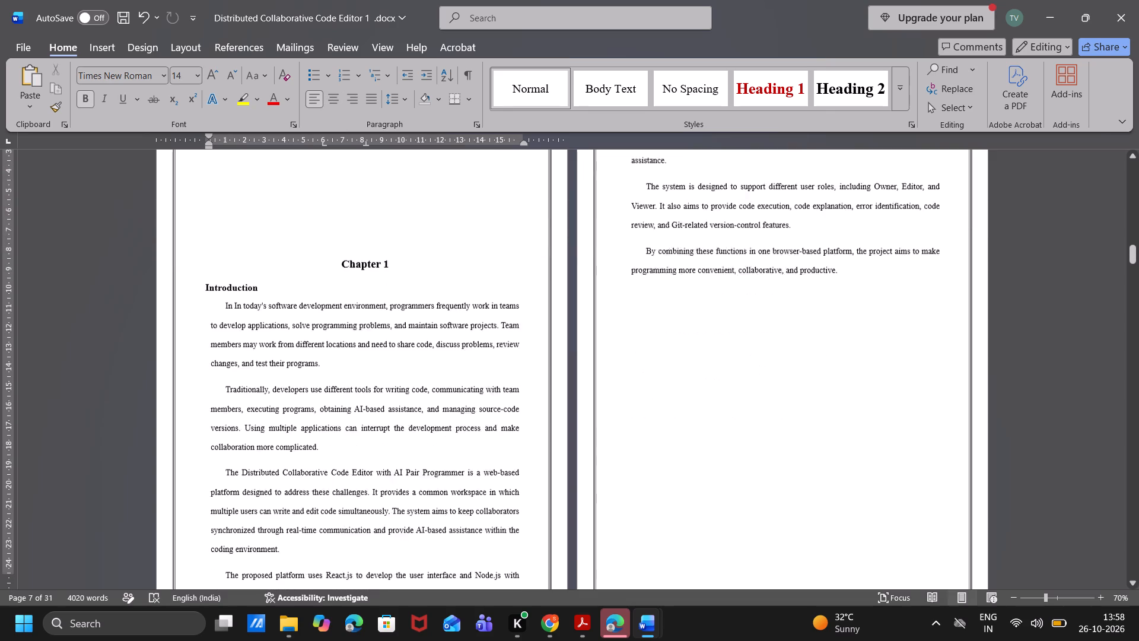
pyautogui.scroll(-3, 323, 400)
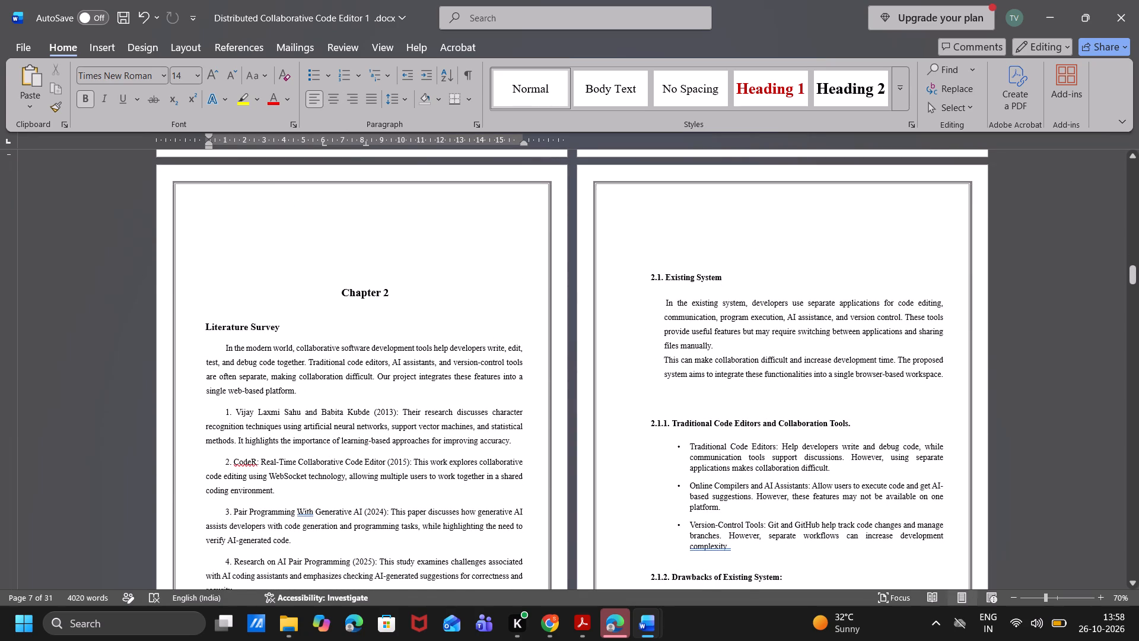
pyautogui.scroll(-3, 323, 400)
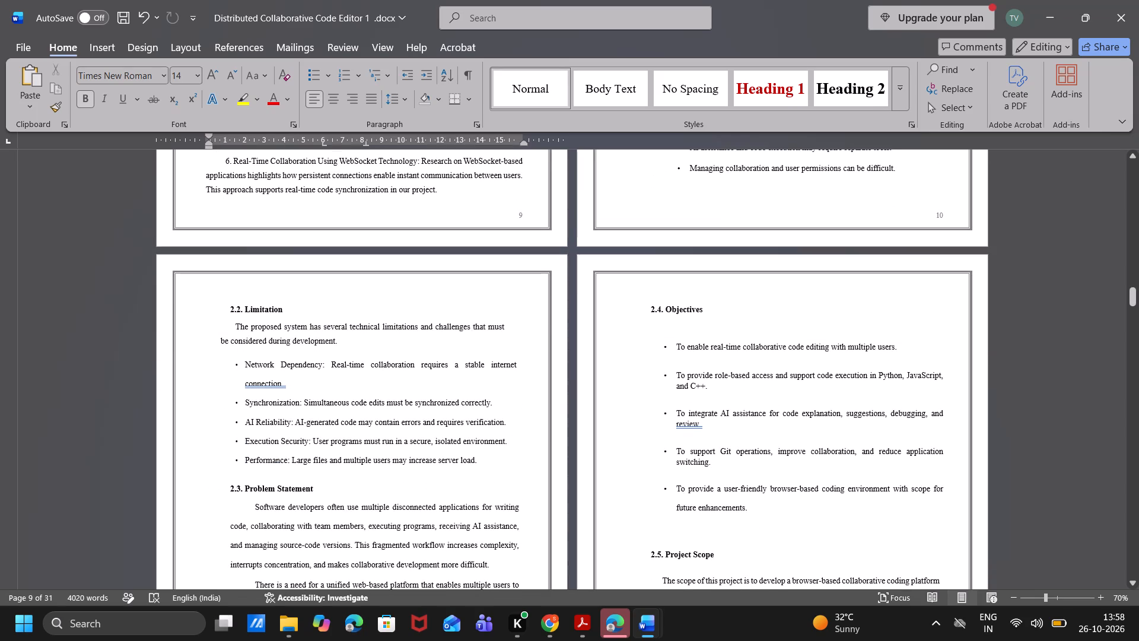
pyautogui.scroll(3, 323, 400)
pyautogui.scroll(1, 519, 430)
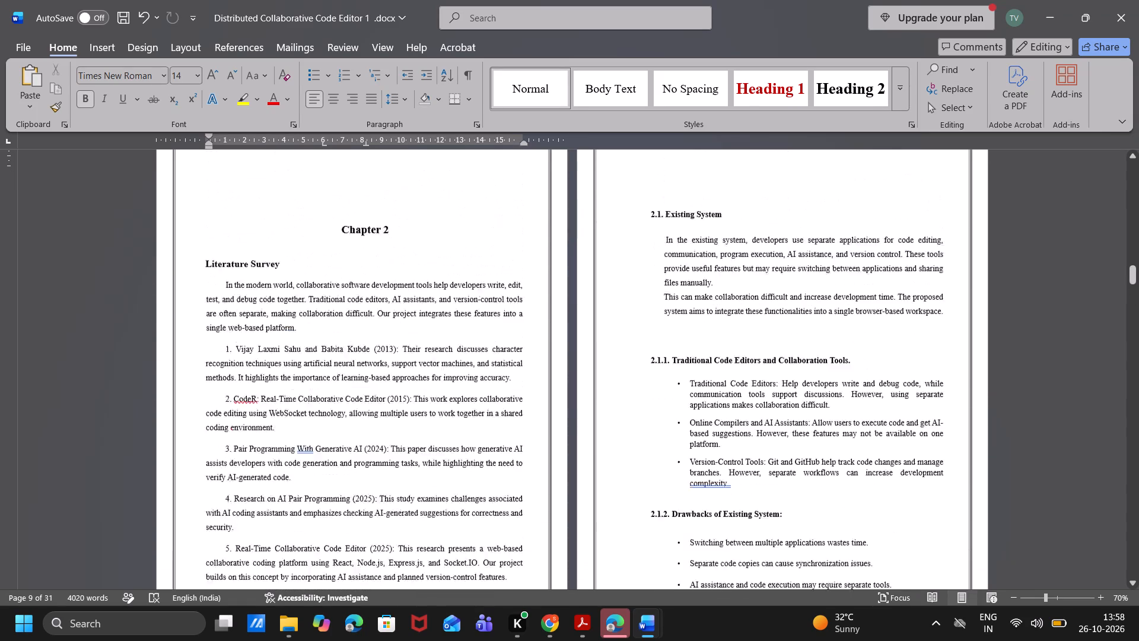
pyautogui.scroll(1, 519, 430)
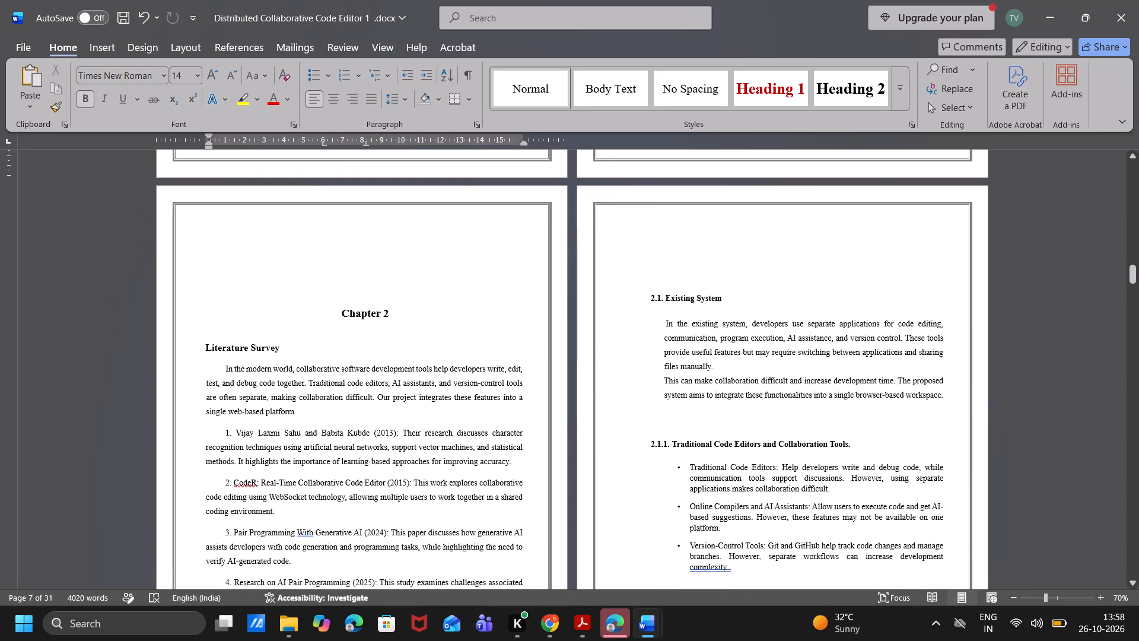
pyautogui.click(645, 306)
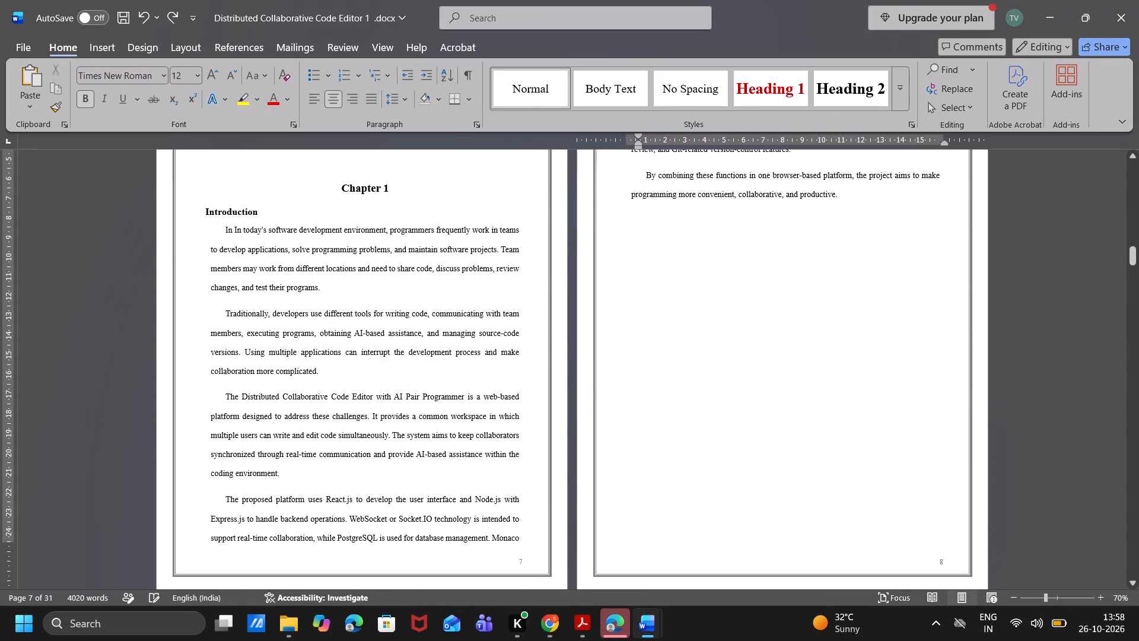
pyautogui.scroll(-6, 645, 306)
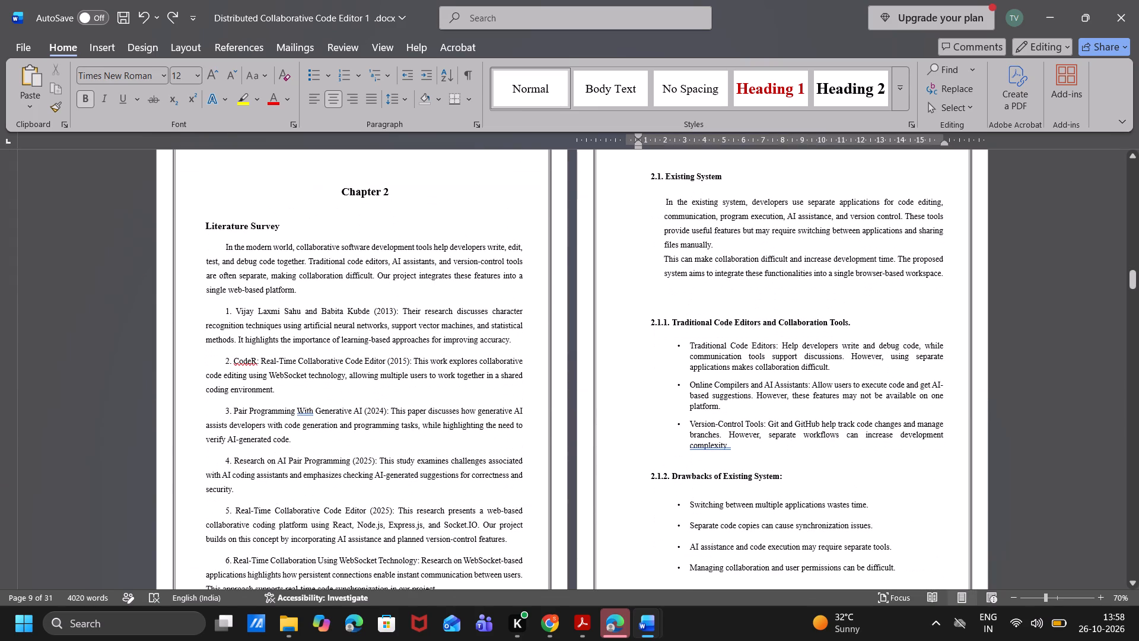
pyautogui.scroll(-3, 645, 306)
pyautogui.scroll(-7, 568, 201)
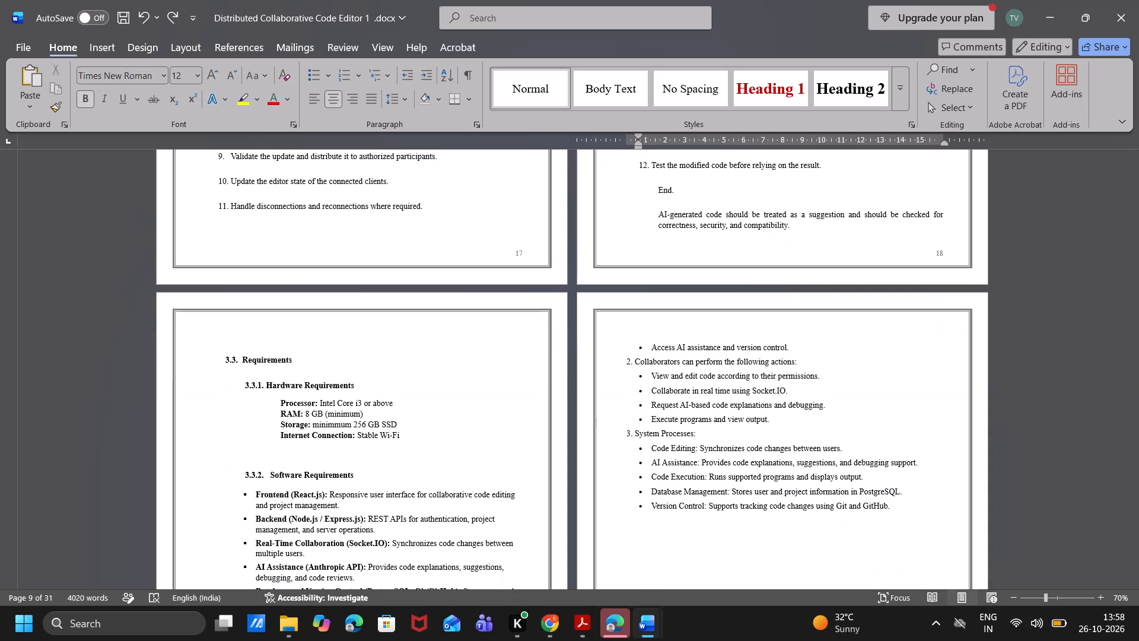
pyautogui.scroll(14, 568, 201)
pyautogui.scroll(20, 568, 201)
pyautogui.scroll(8, 568, 201)
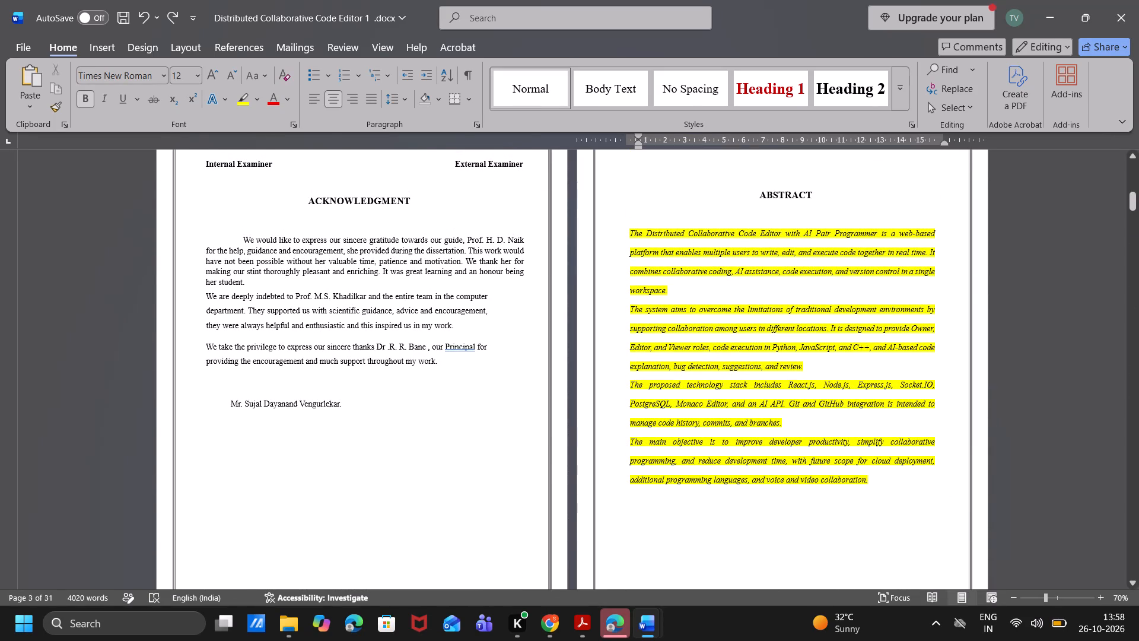
# Remove the italic formatting and the yellow highlighting from all the abstract's body paragraphs.
pyautogui.moveTo(878, 484); pyautogui.dragTo(665, 246)
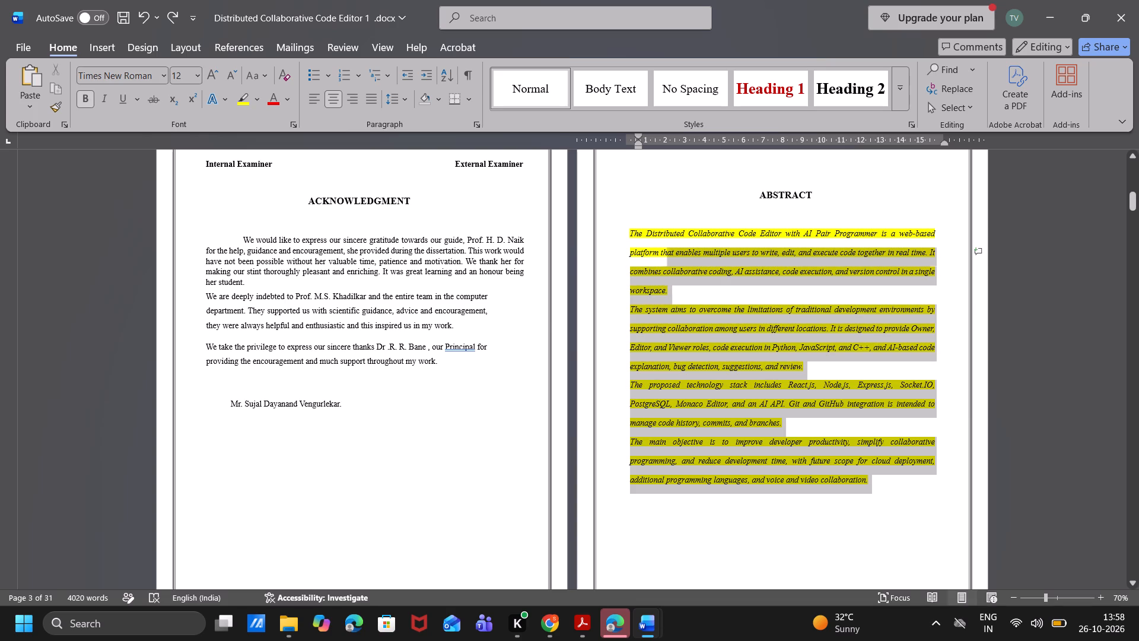
pyautogui.moveTo(665, 246); pyautogui.dragTo(635, 233)
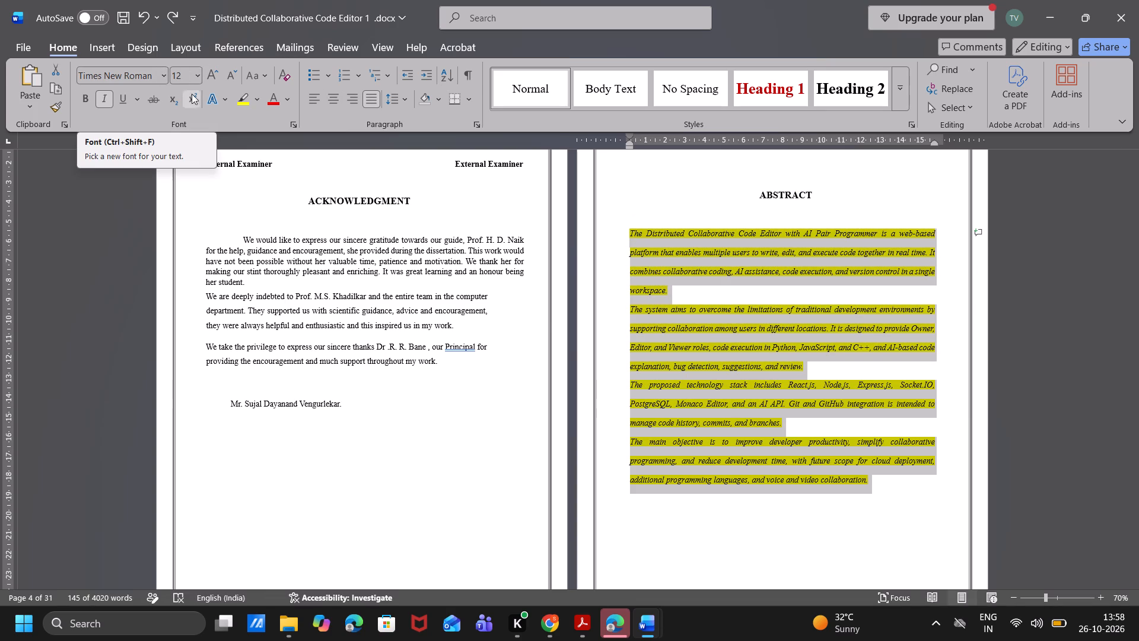
pyautogui.click(104, 97)
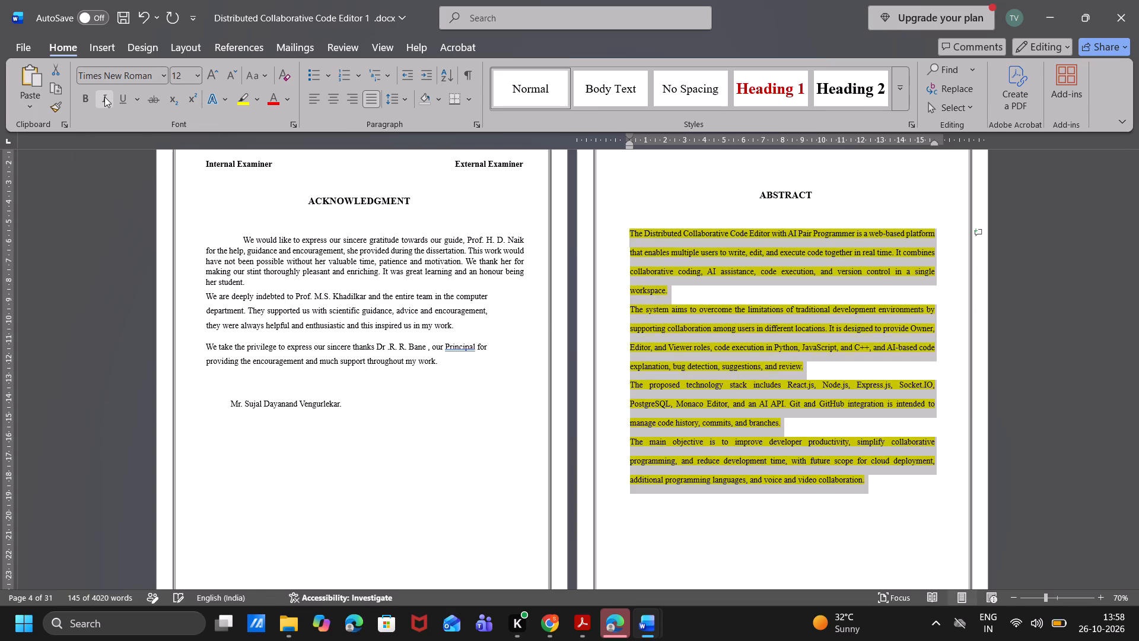
pyautogui.click(244, 104)
# Remove the extra blank lines above the ABSTRACT heading so it sits closer to the page's upper border.
pyautogui.scroll(1, 542, 389)
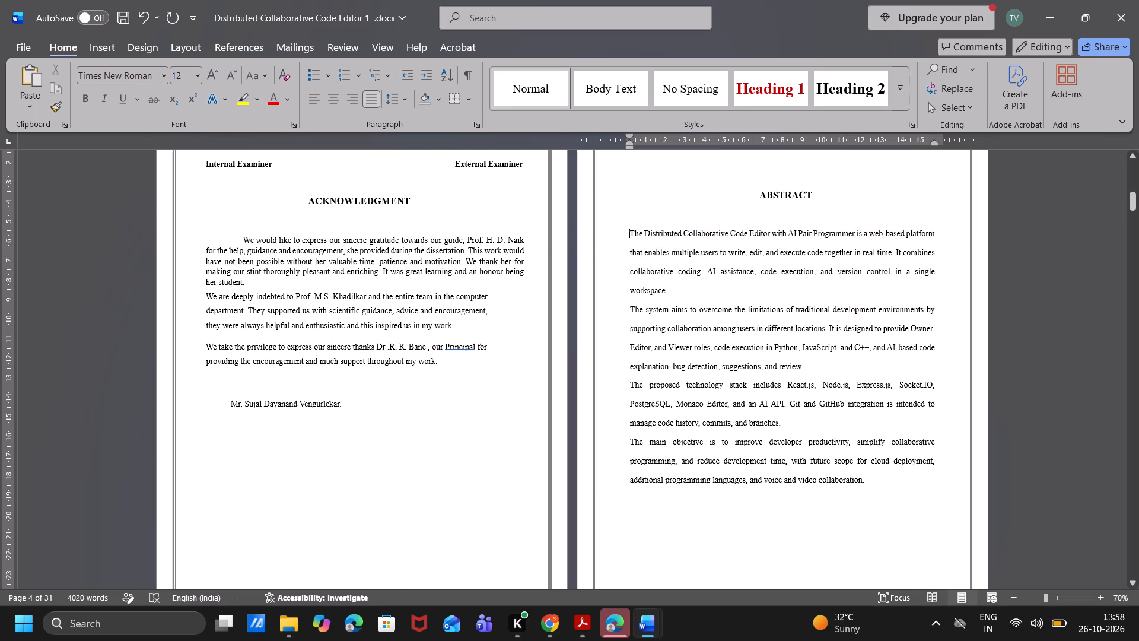
pyautogui.scroll(1, 542, 389)
pyautogui.scroll(1, 487, 354)
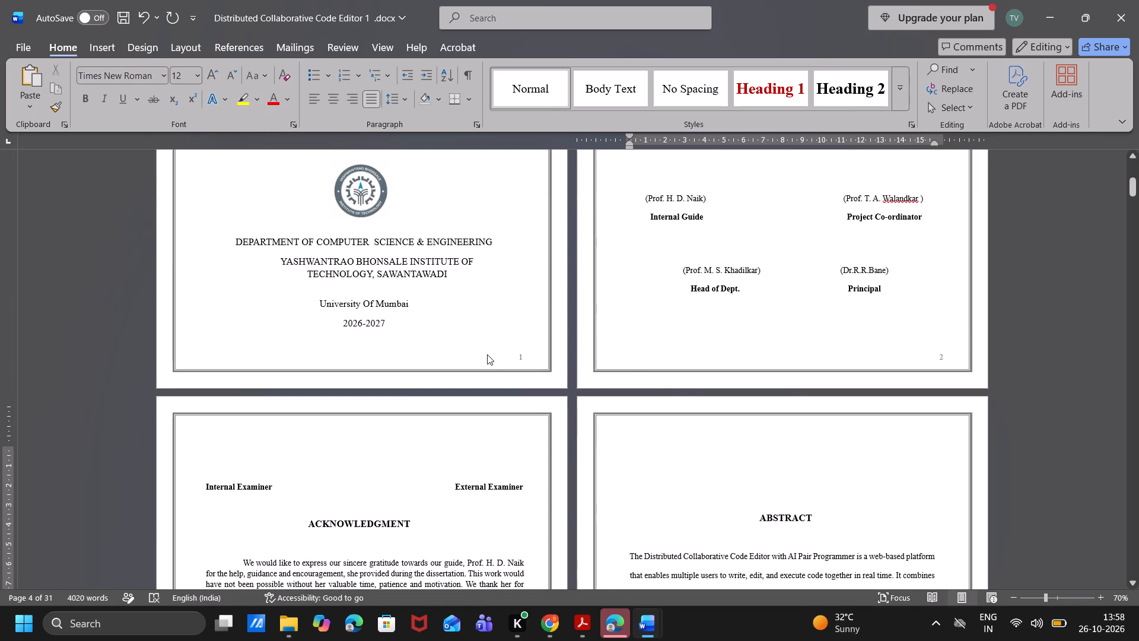
pyautogui.scroll(1, 487, 354)
pyautogui.click(761, 490)
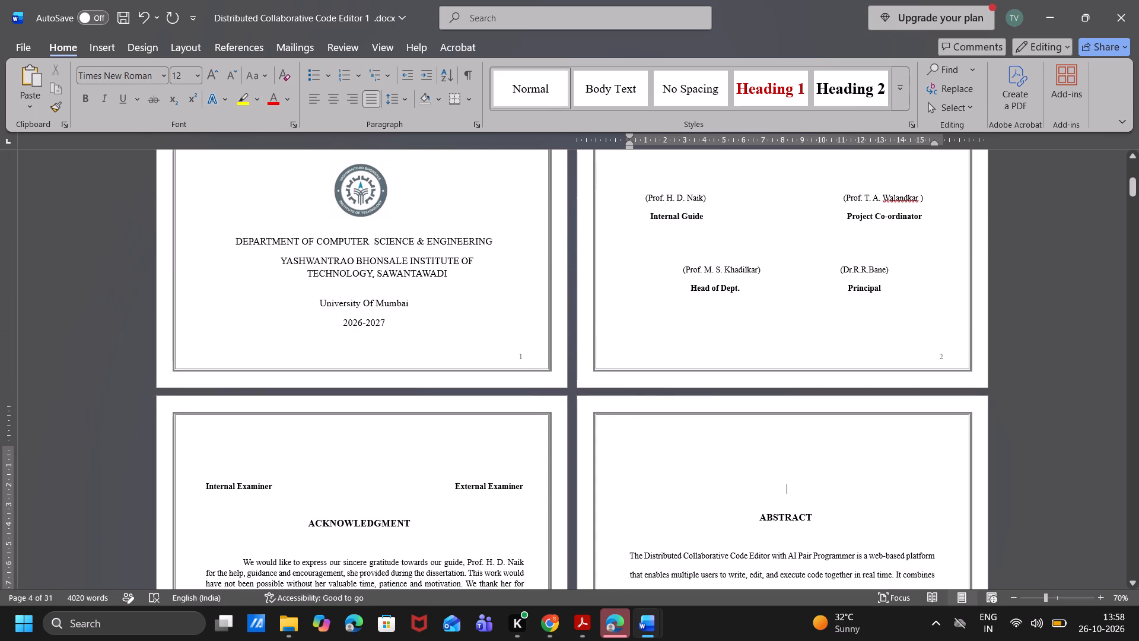
pyautogui.press('BackSpace')
pyautogui.press('BackSpace')
pyautogui.press('BackSpace')
pyautogui.press('BackSpace')
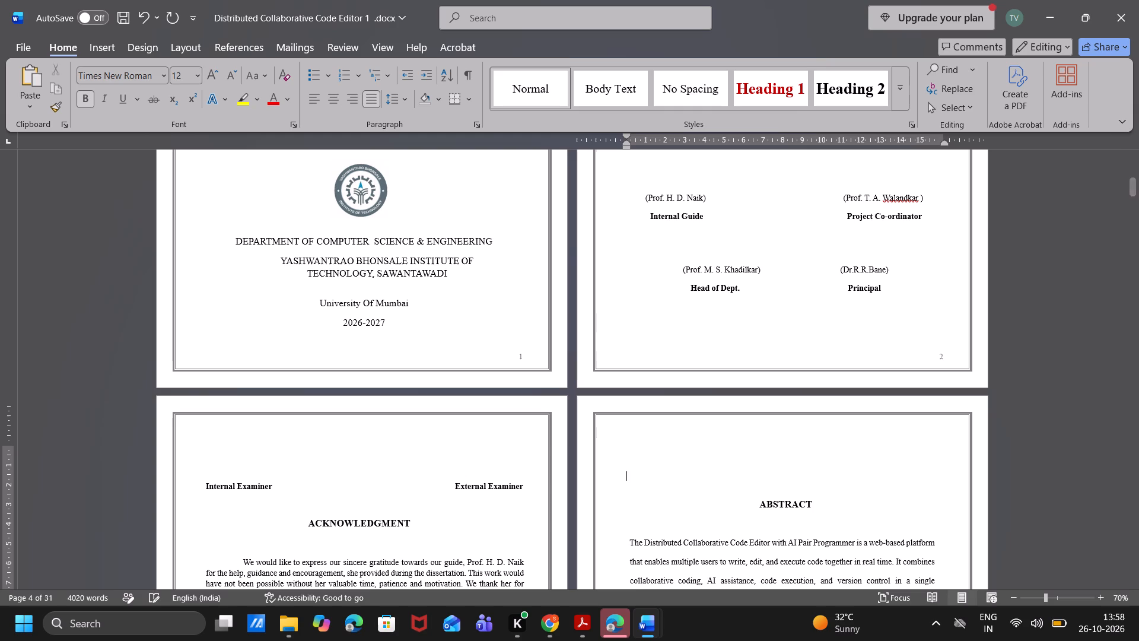
pyautogui.press('BackSpace')
pyautogui.press('BackSpace')
pyautogui.press('BackSpace')
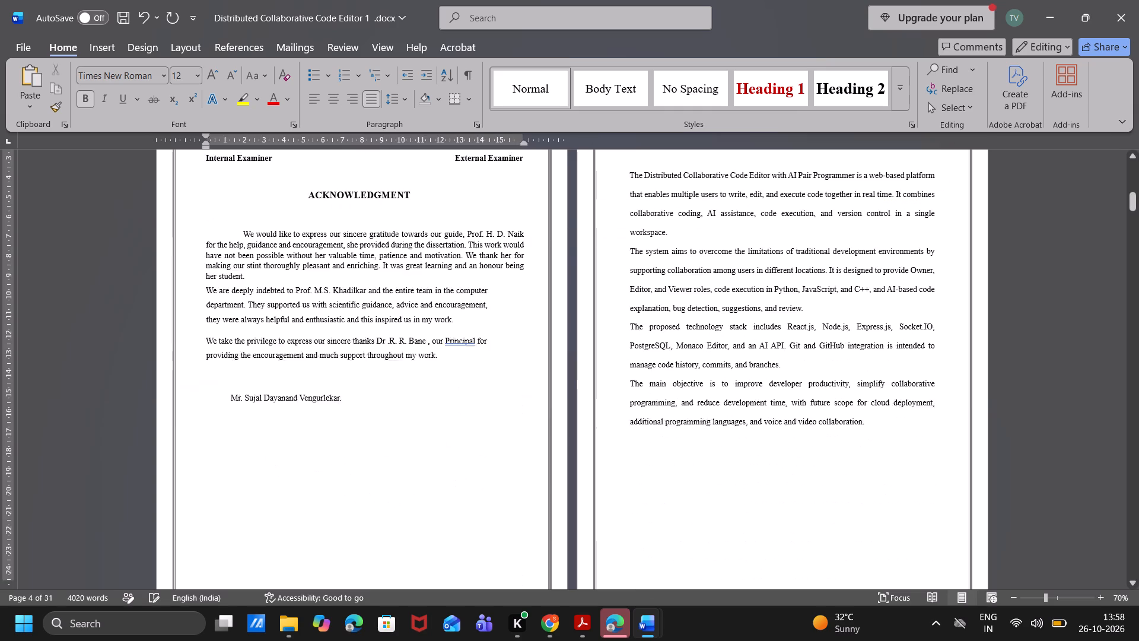
# Remove the blank lines above the INDEX heading so the heading and its table start higher on the page.
pyautogui.scroll(-2, 761, 490)
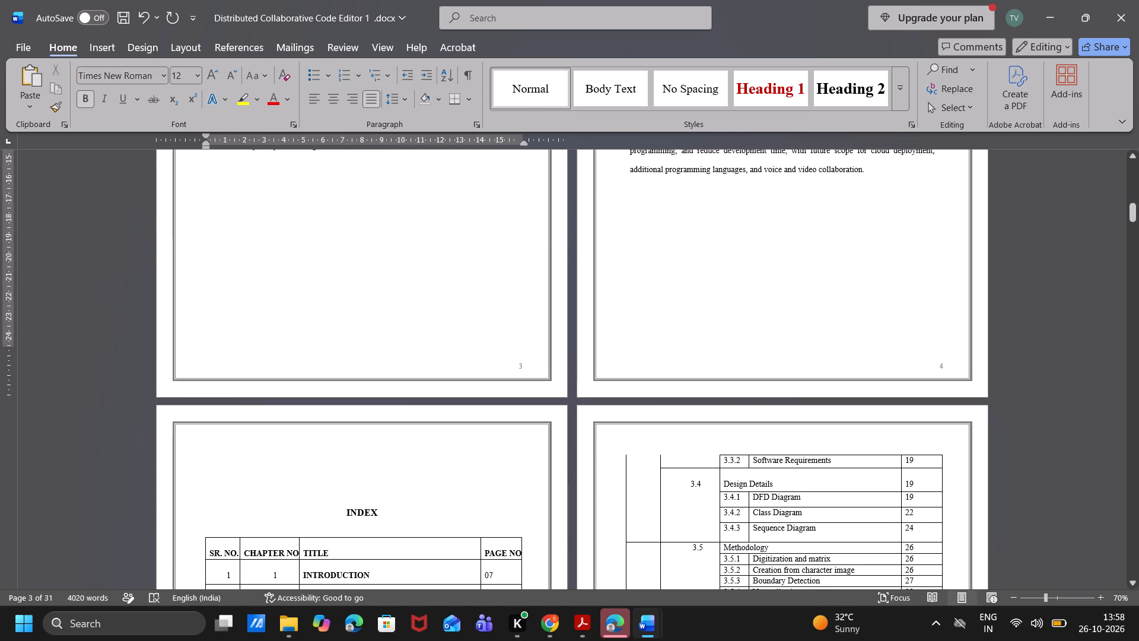
pyautogui.click(358, 477)
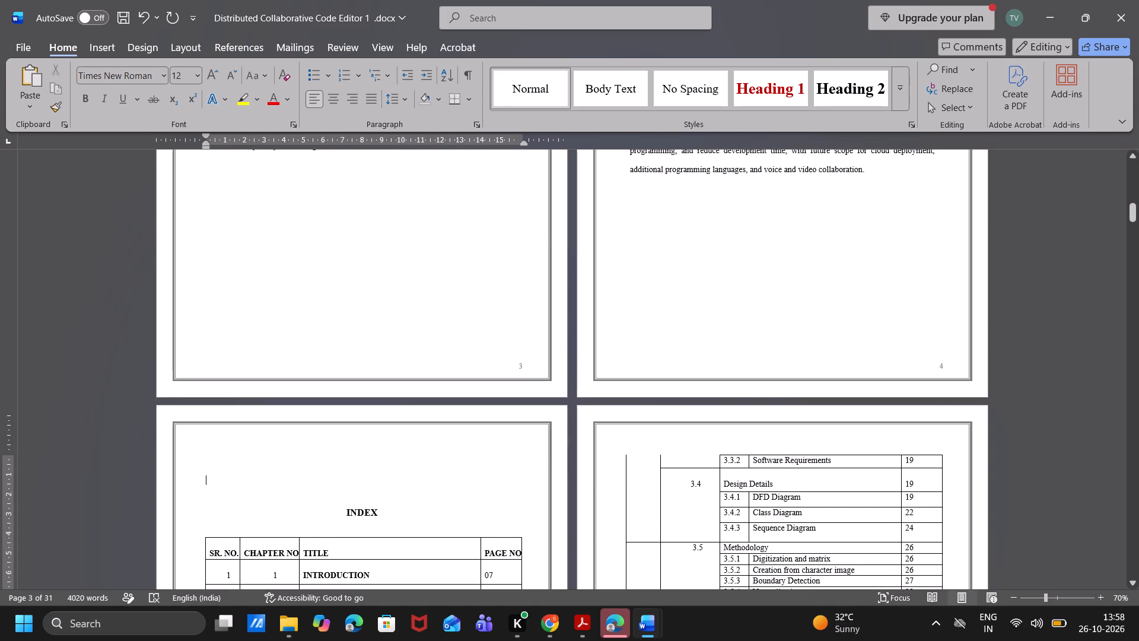
pyautogui.press('BackSpace')
pyautogui.press('BackSpace')
pyautogui.press('BackSpace')
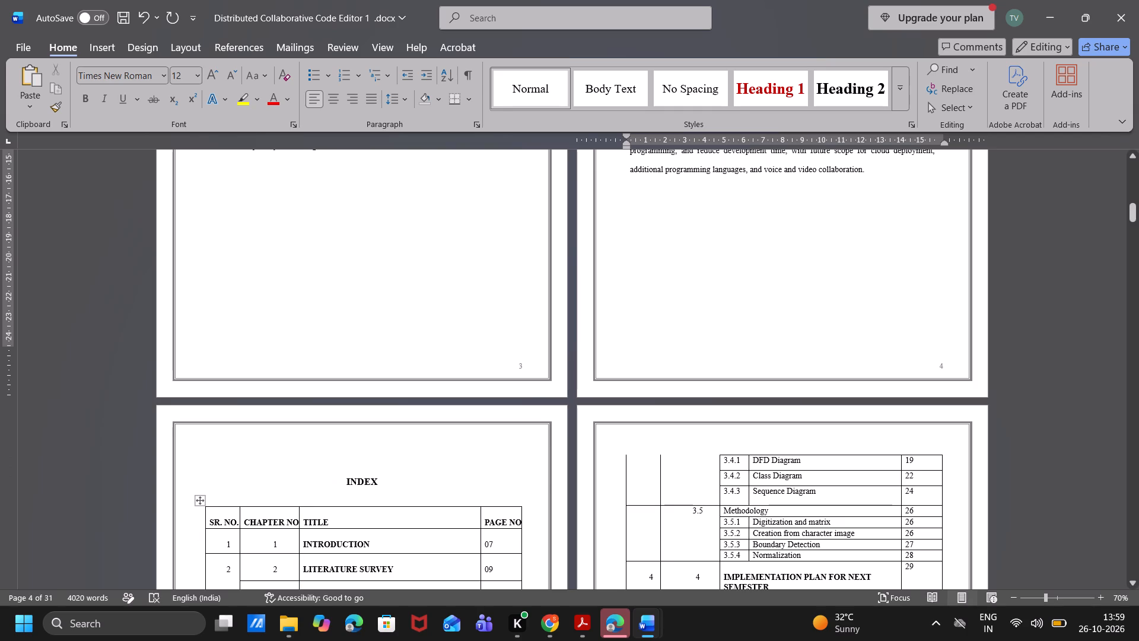
pyautogui.click(346, 467)
pyautogui.press('BackSpace')
pyautogui.press('BackSpace')
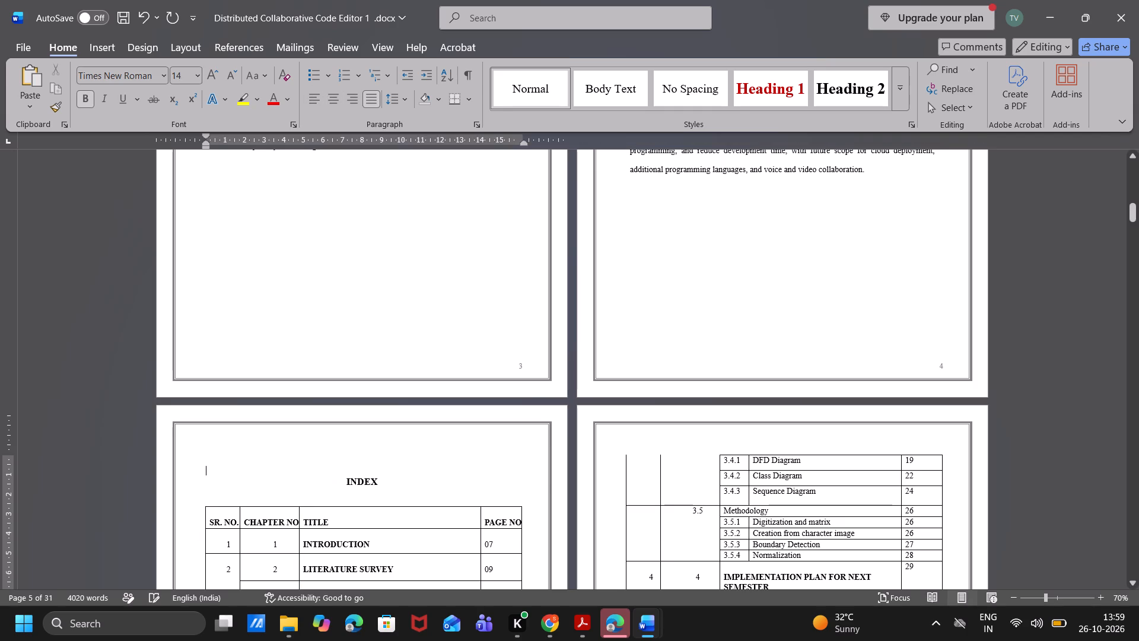
pyautogui.press('BackSpace')
pyautogui.press('BackSpace')
pyautogui.press('BackSpace')
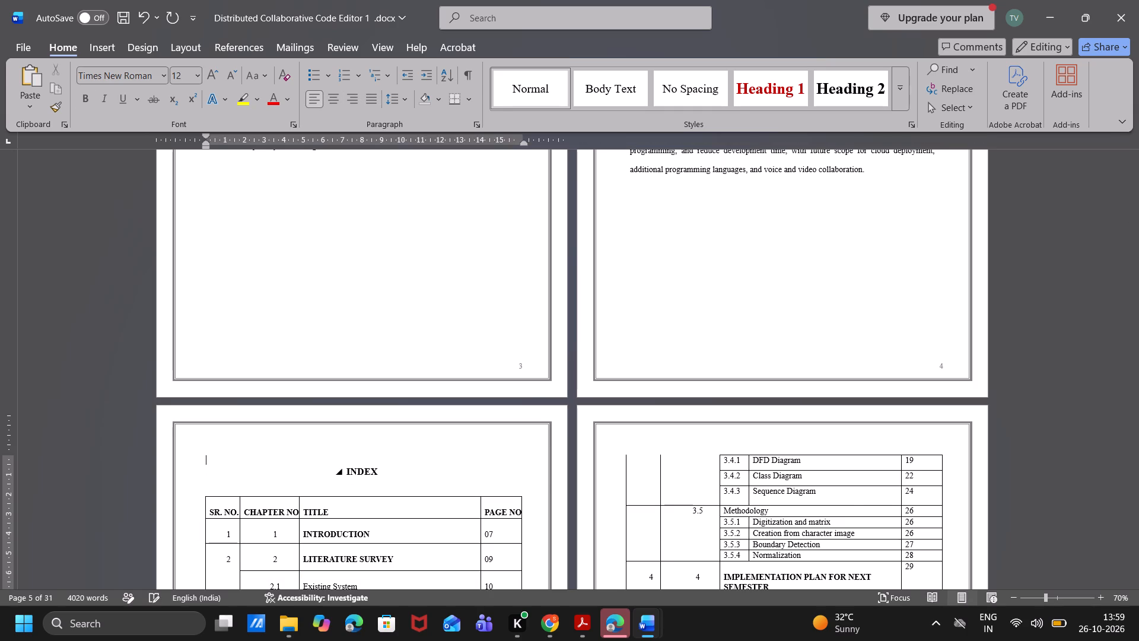
pyautogui.press('BackSpace')
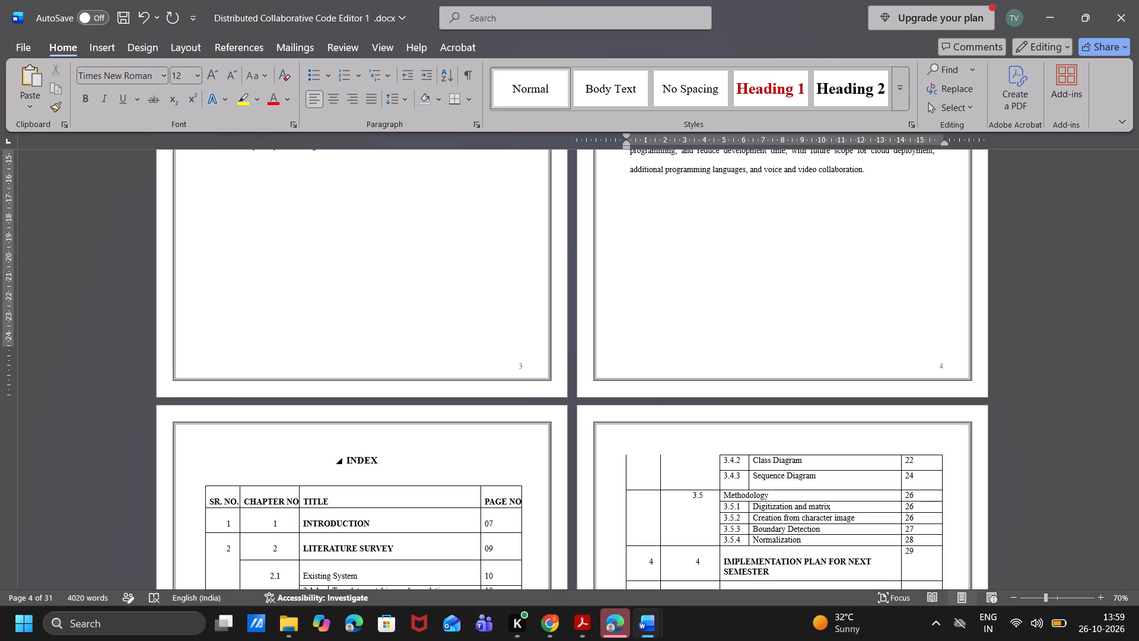
# Check the spacing of the index, abstract, acknowledgment, certificate and cover pages.
pyautogui.scroll(-4, 478, 459)
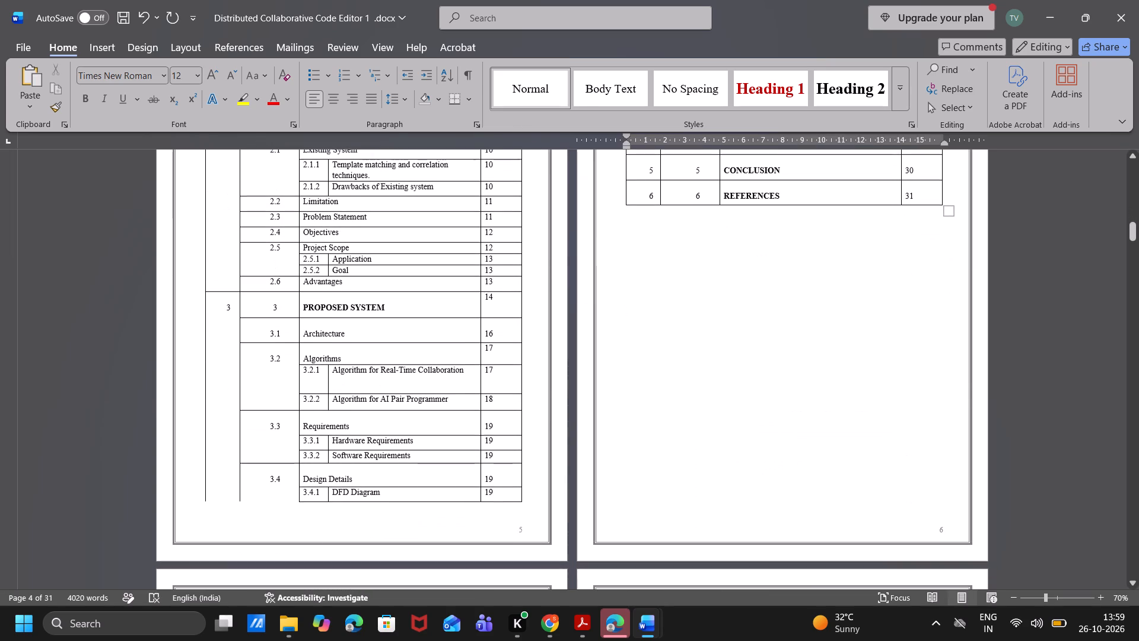
pyautogui.scroll(5, 478, 459)
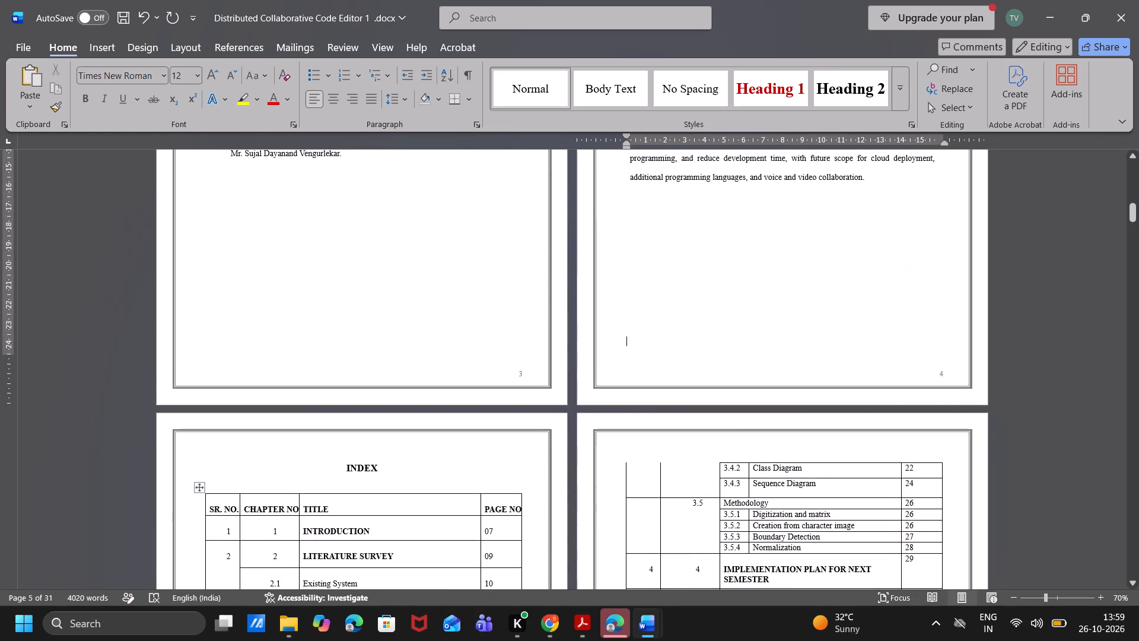
pyautogui.scroll(4, 478, 459)
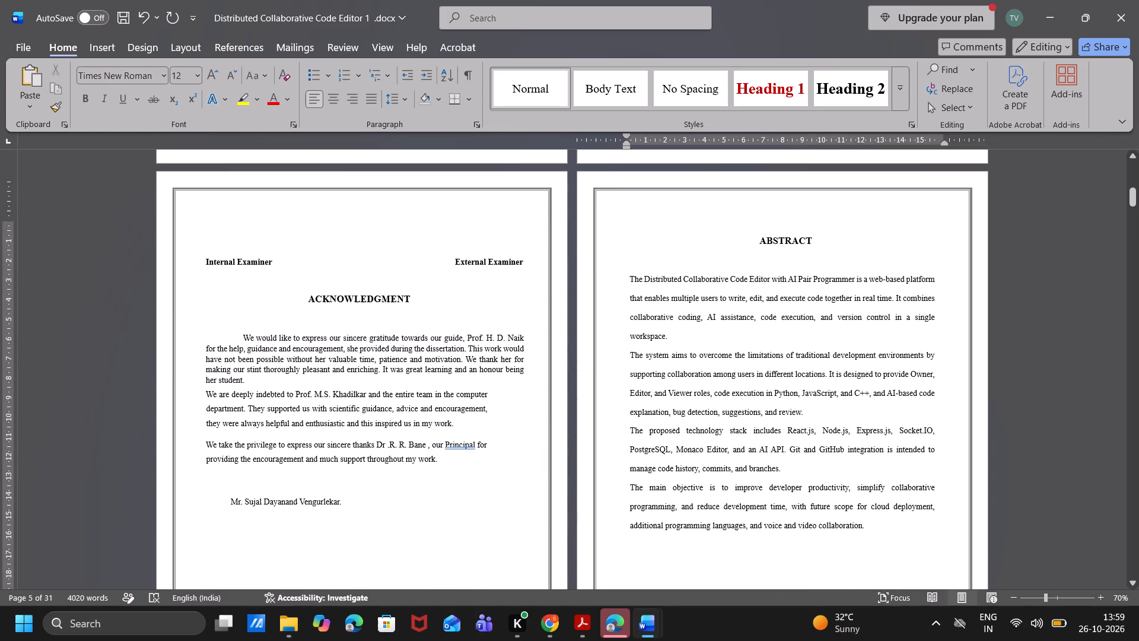
pyautogui.scroll(6, 478, 459)
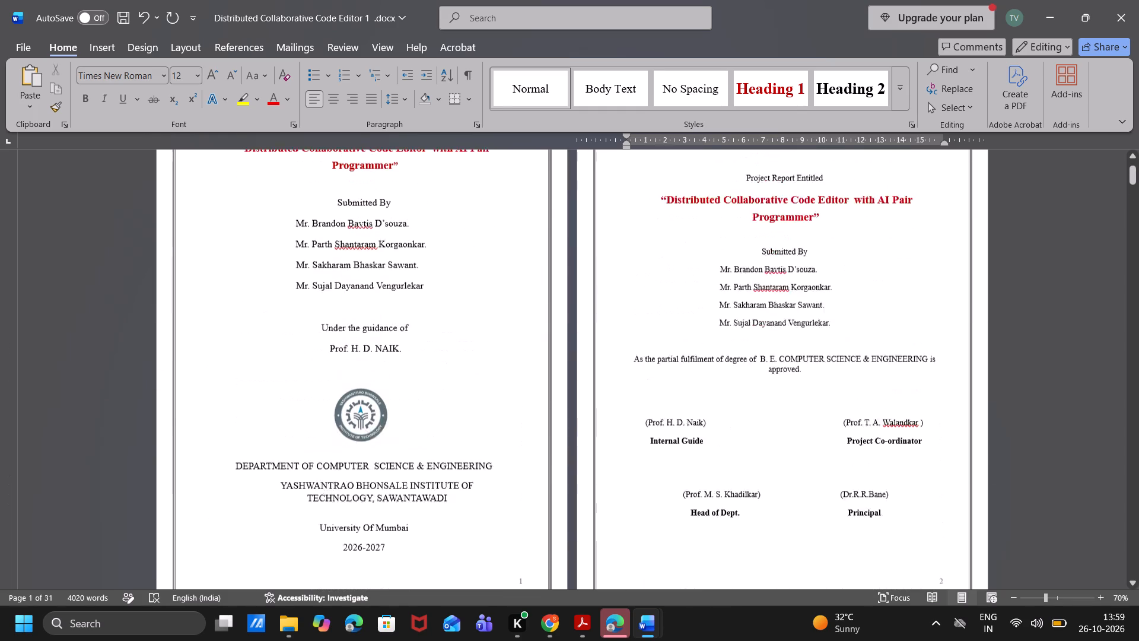
pyautogui.scroll(1, 478, 459)
pyautogui.click(478, 459)
pyautogui.scroll(1, 478, 459)
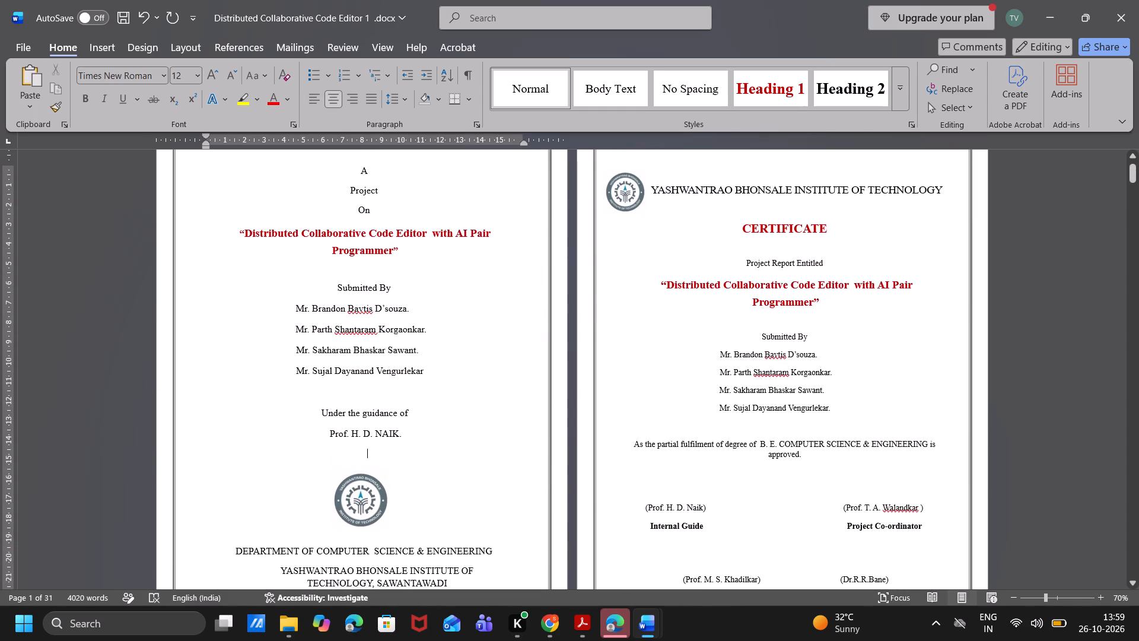
pyautogui.scroll(1, 478, 459)
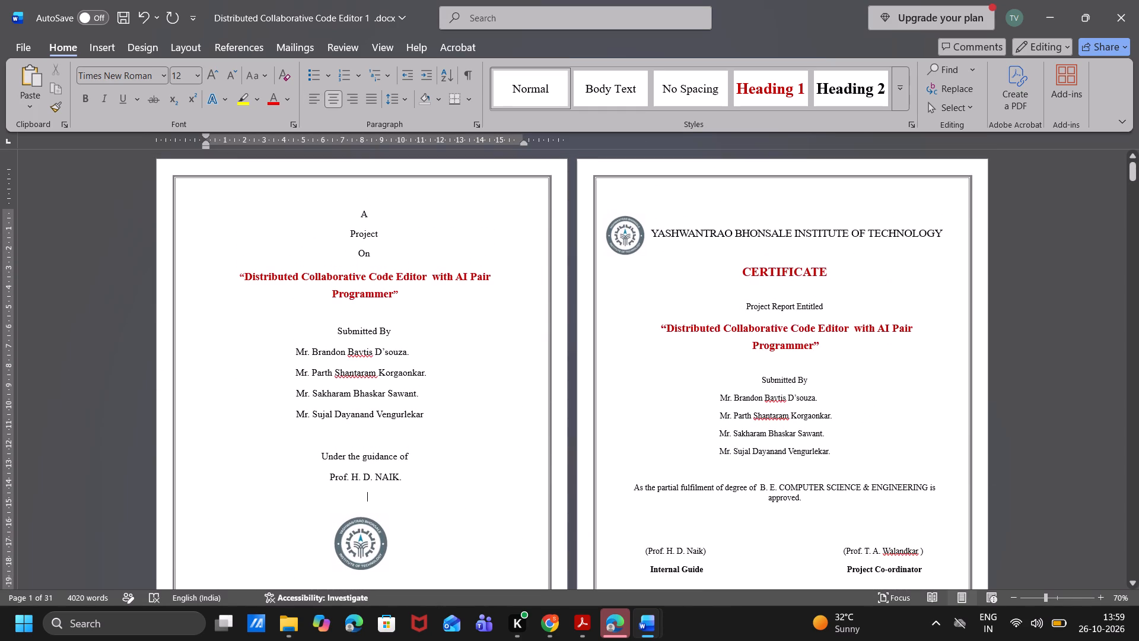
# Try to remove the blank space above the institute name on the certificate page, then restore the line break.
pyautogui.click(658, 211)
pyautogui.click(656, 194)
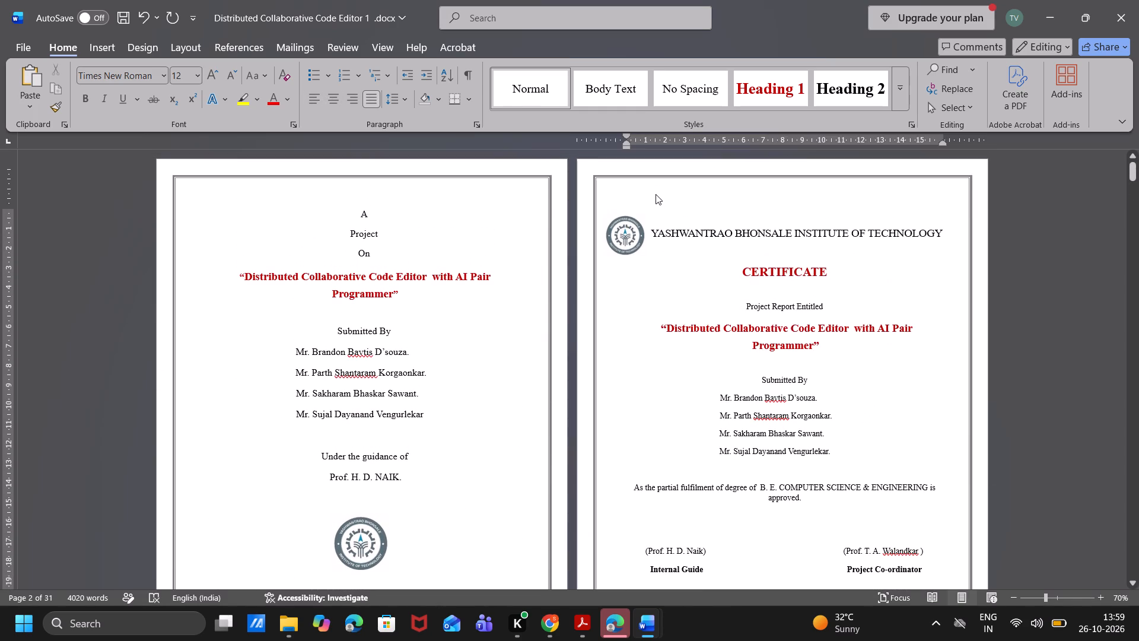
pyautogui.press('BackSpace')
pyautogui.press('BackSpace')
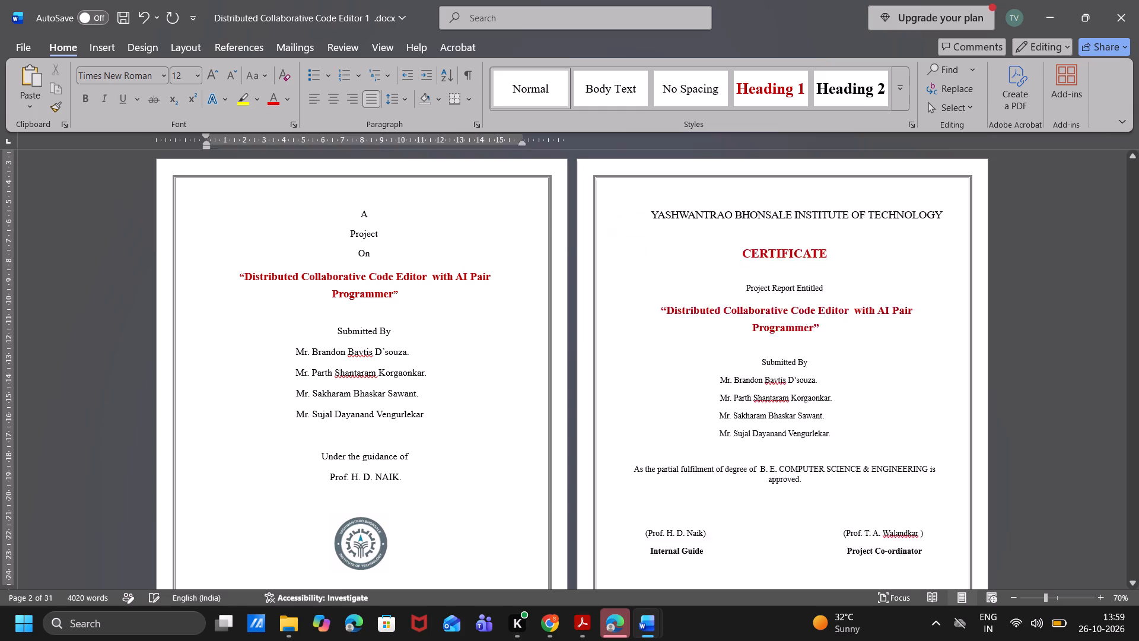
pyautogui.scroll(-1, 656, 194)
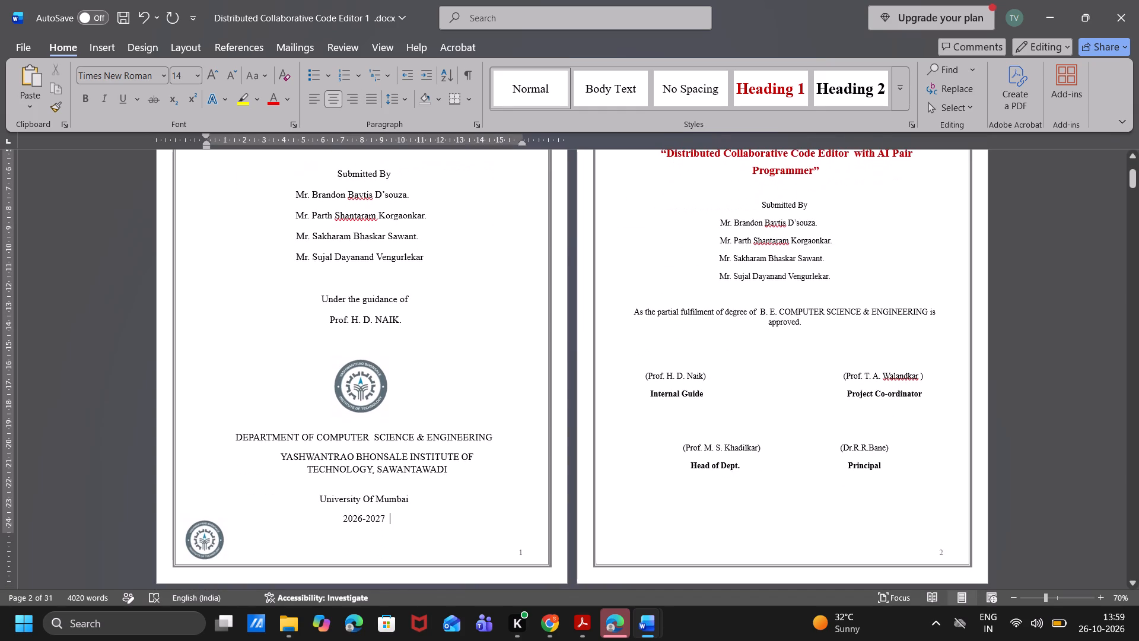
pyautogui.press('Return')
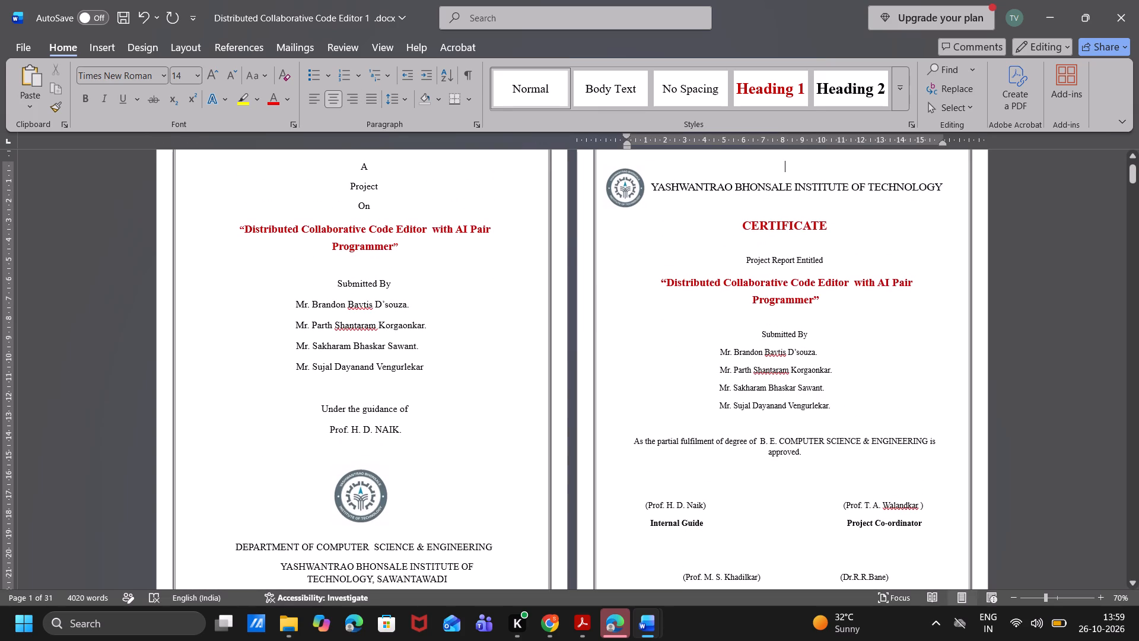
# Remove the blank lines above the Internal Examiner and External Examiner line to pull it back onto the certificate page.
pyautogui.scroll(-2, 672, 401)
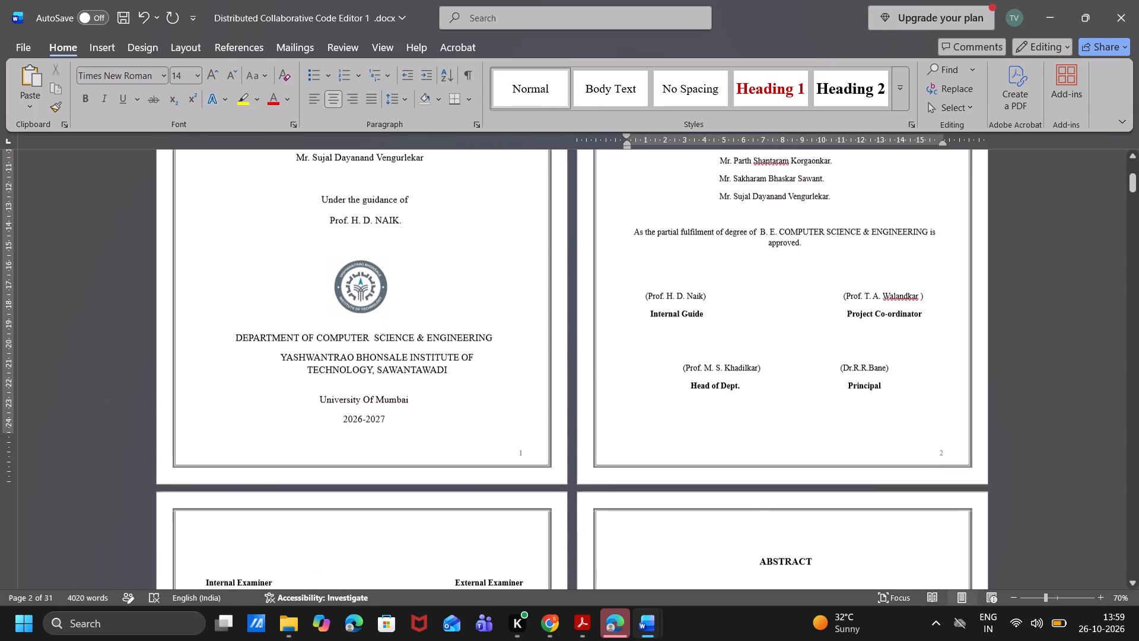
pyautogui.scroll(-1, 672, 401)
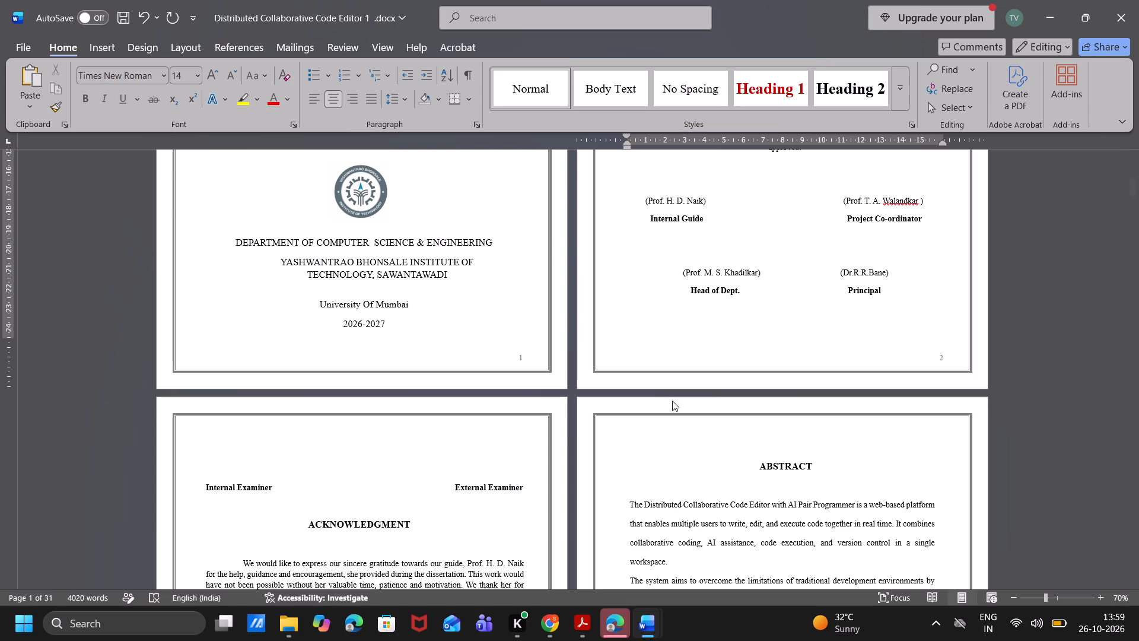
pyautogui.click(265, 455)
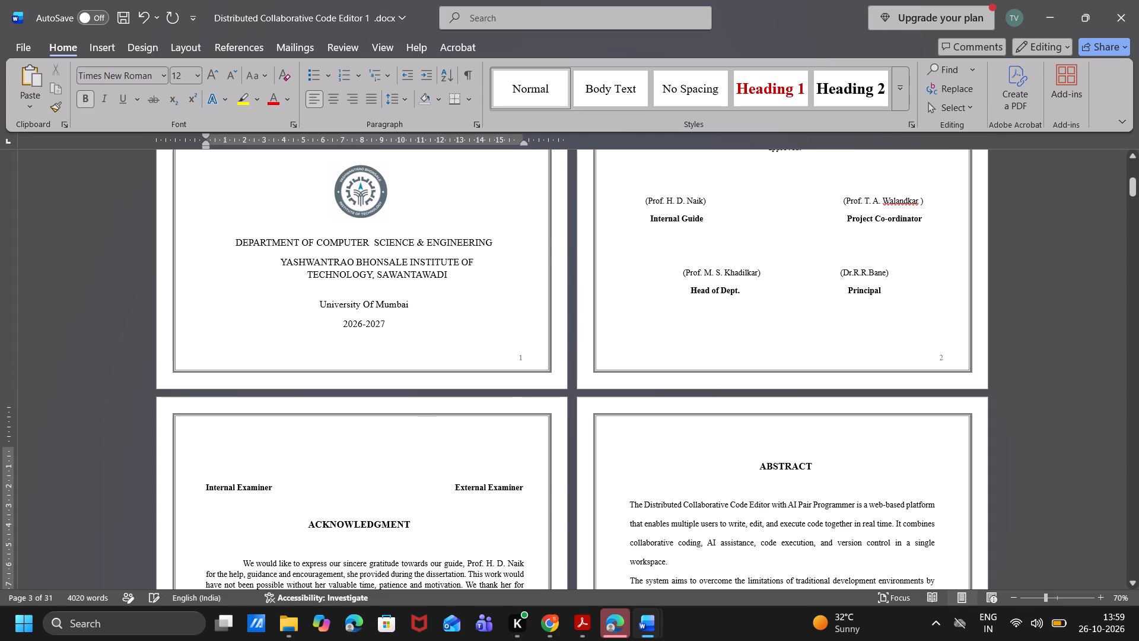
pyautogui.press('BackSpace')
pyautogui.press('BackSpace')
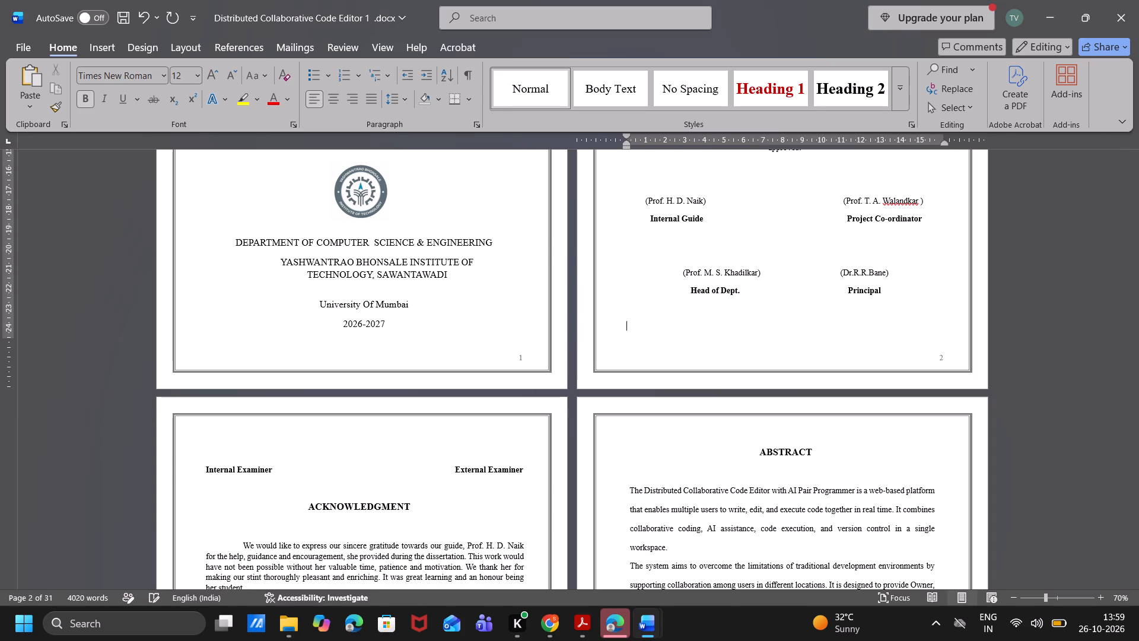
pyautogui.press('BackSpace')
pyautogui.press('BackSpace')
pyautogui.press('BackSpace')
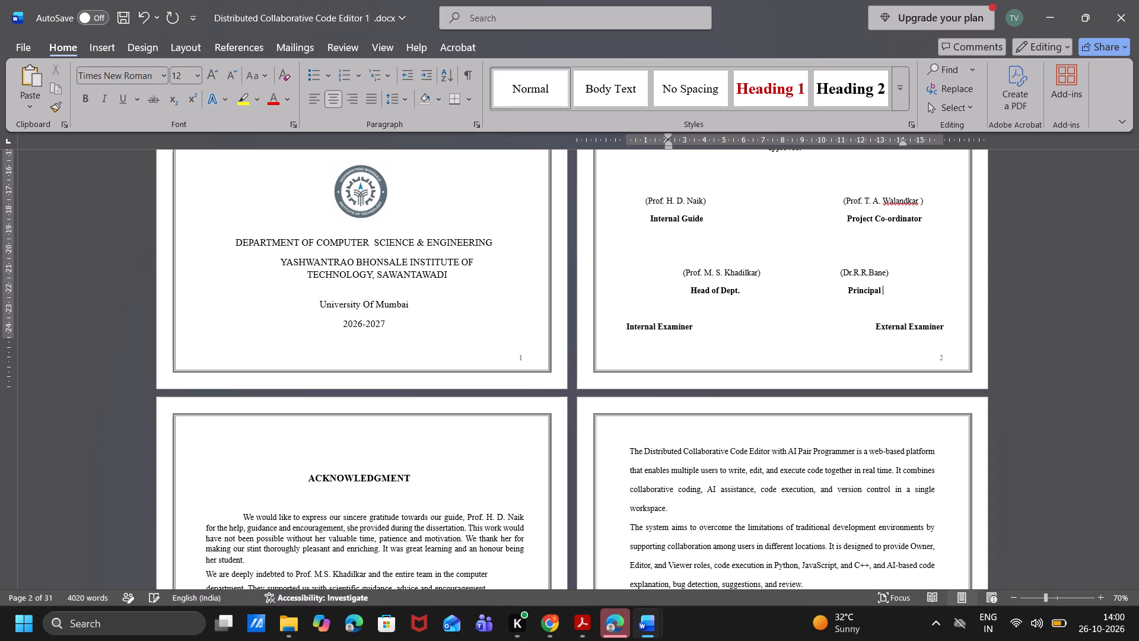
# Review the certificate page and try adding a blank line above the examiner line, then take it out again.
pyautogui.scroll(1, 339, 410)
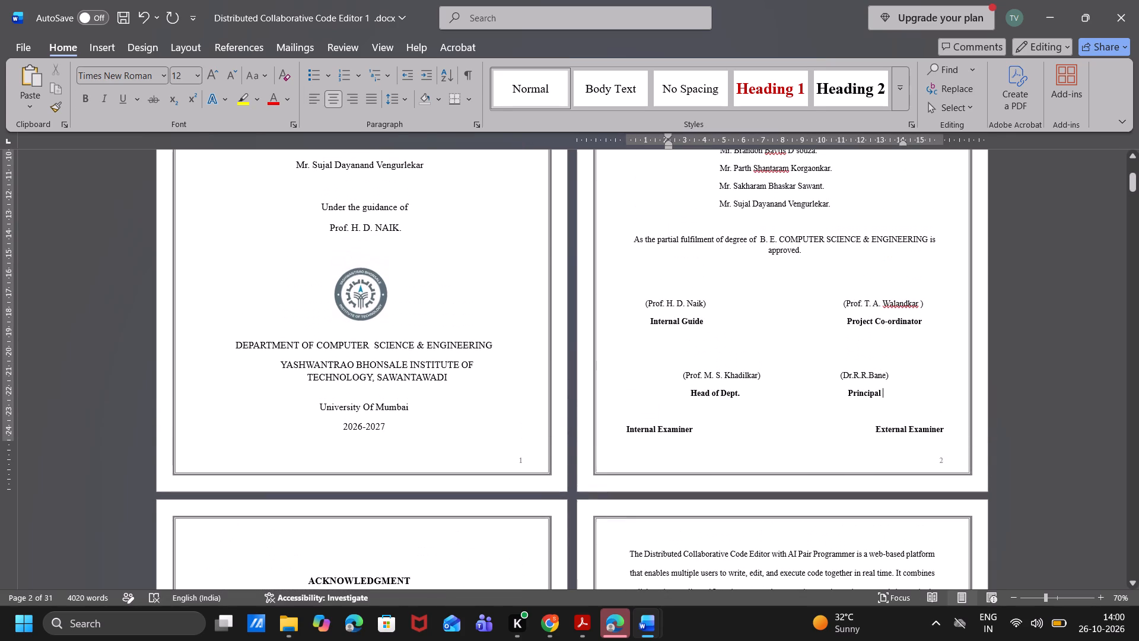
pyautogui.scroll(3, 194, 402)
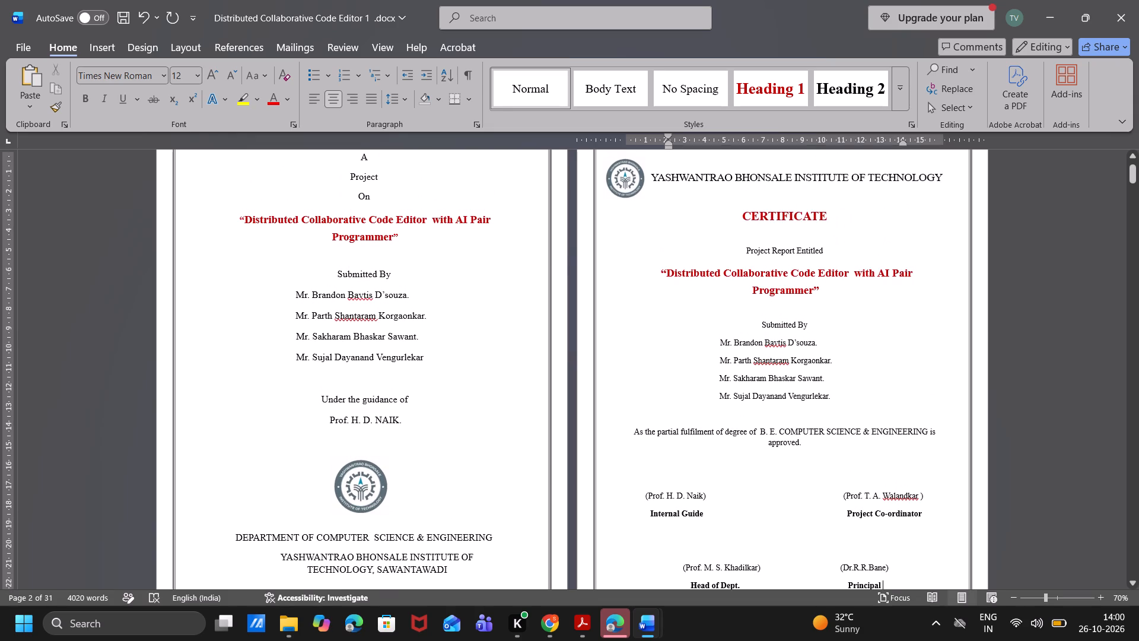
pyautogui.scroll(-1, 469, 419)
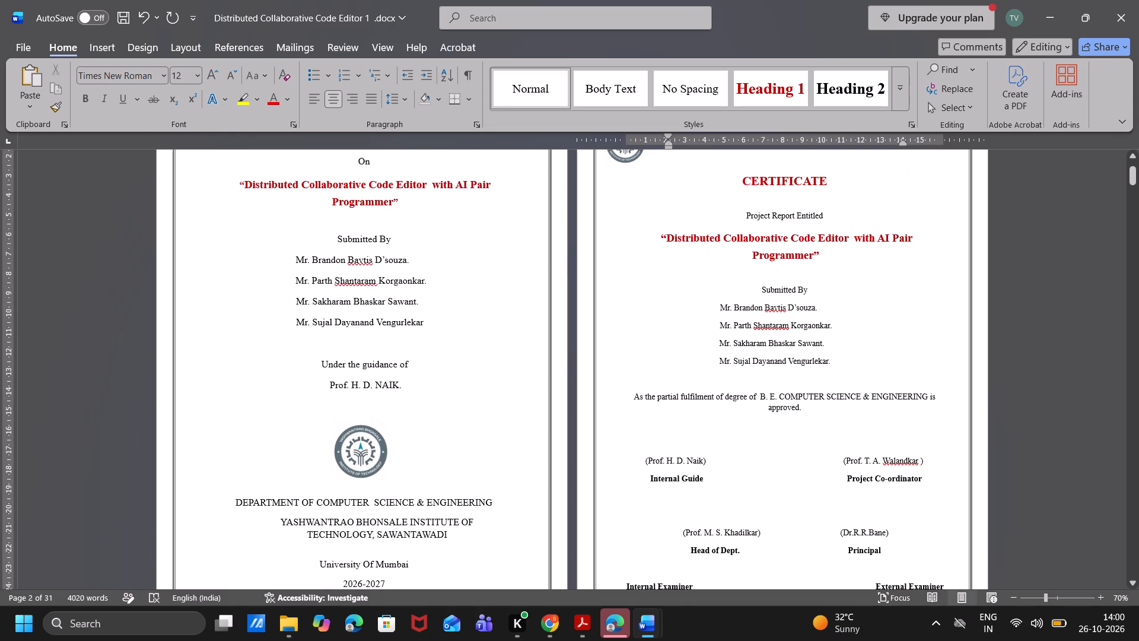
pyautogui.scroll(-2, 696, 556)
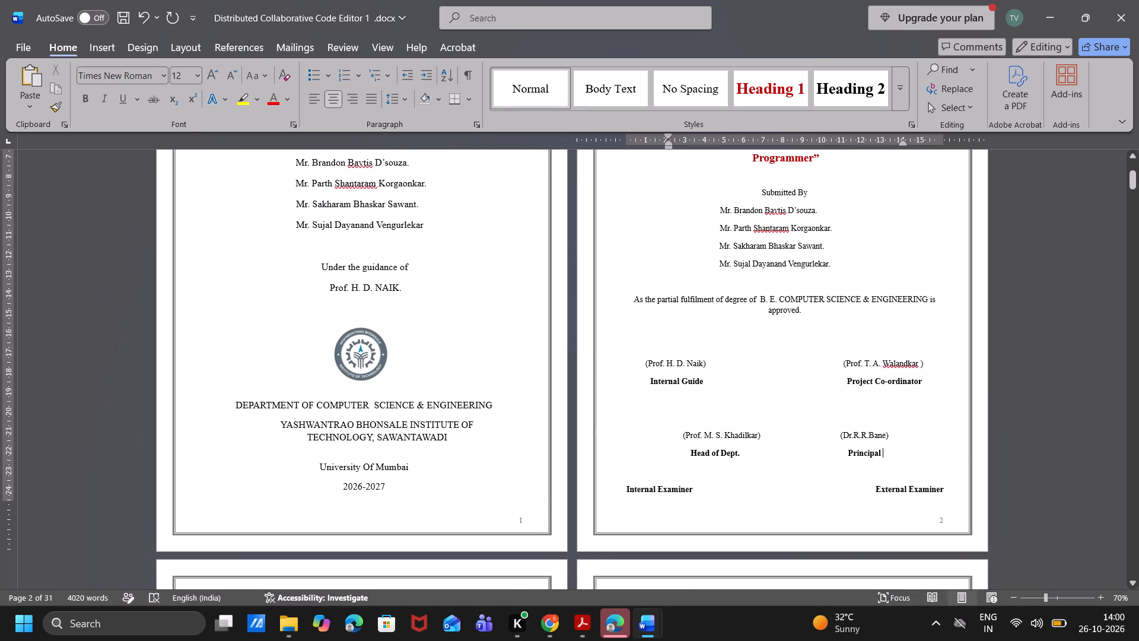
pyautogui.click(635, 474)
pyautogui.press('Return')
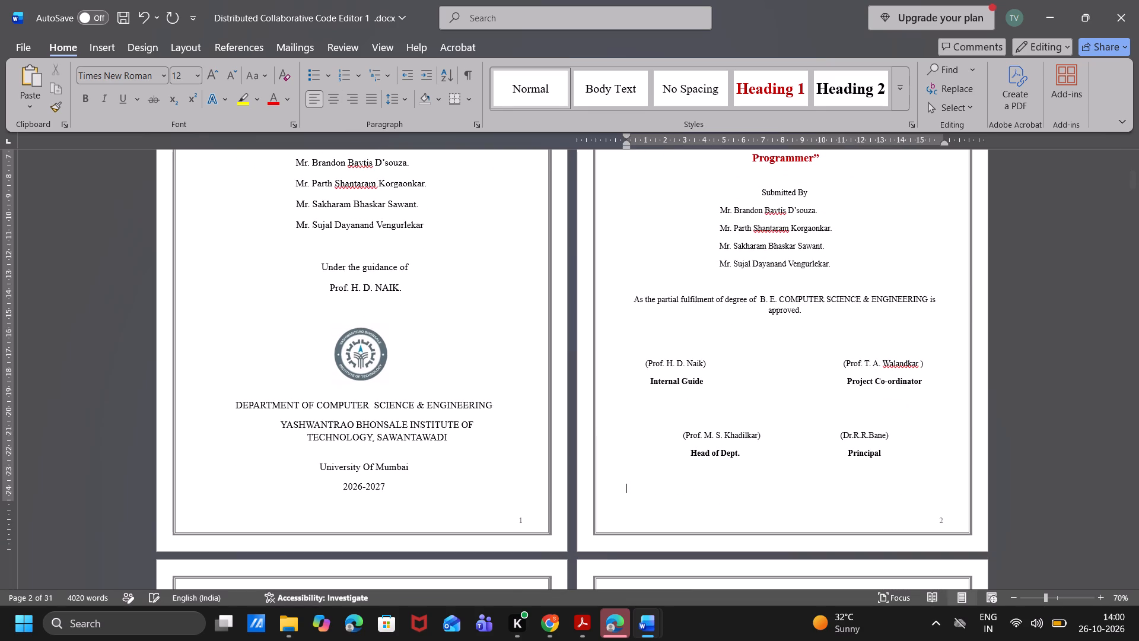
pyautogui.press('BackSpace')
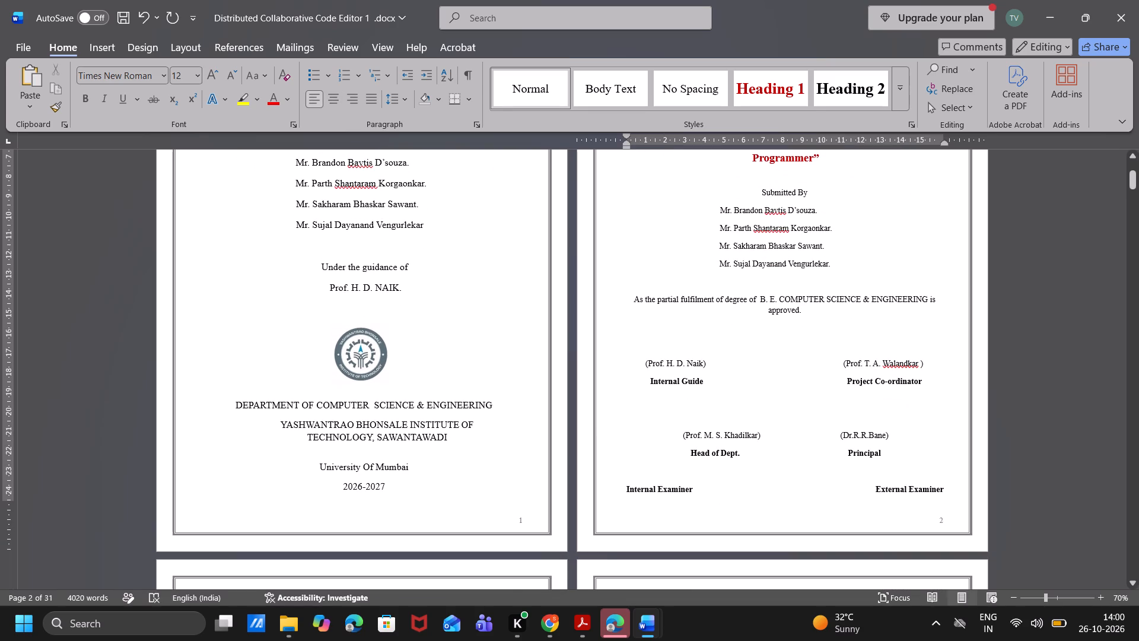
# Remove the extra blank line between the Internal Guide row and the Head of Dept. signature row on the certificate.
pyautogui.click(675, 418)
pyautogui.press('BackSpace')
pyautogui.press('BackSpace')
pyautogui.press('BackSpace')
pyautogui.press('BackSpace')
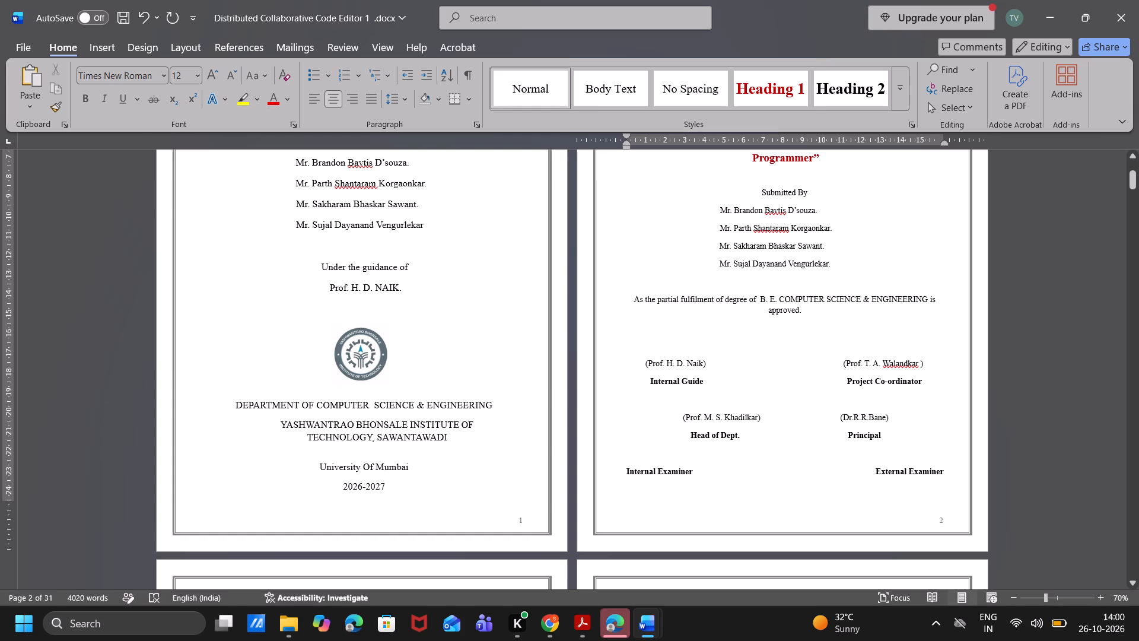
# Insert one blank line above the Internal Examiner and External Examiner line on the certificate page.
pyautogui.click(628, 452)
pyautogui.press('Return')
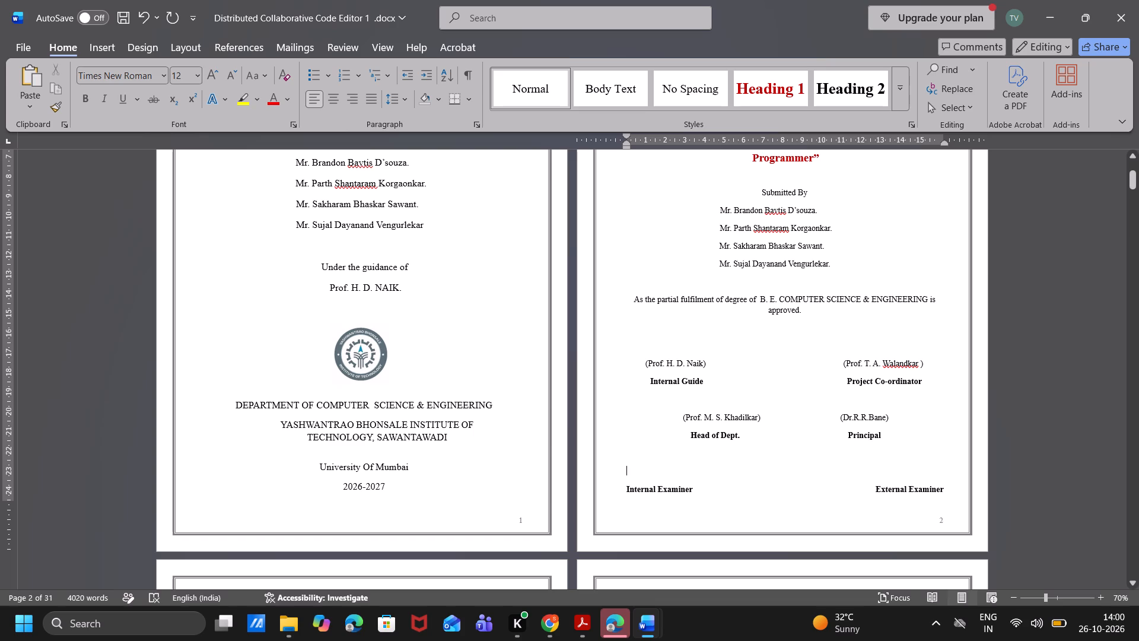
# Delete the blank line above the Internal Guide and Project Co-ordinator signatures on the certificate page.
pyautogui.click(643, 347)
pyautogui.click(643, 347)
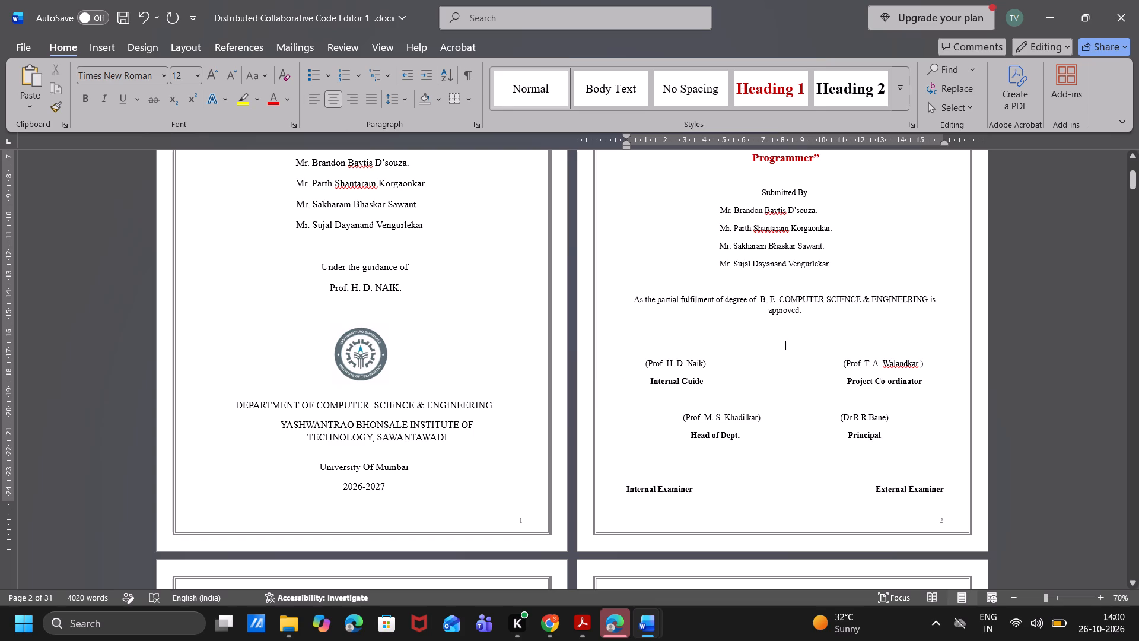
pyautogui.doubleClick(643, 347)
pyautogui.press('BackSpace')
pyautogui.press('BackSpace')
pyautogui.press('BackSpace')
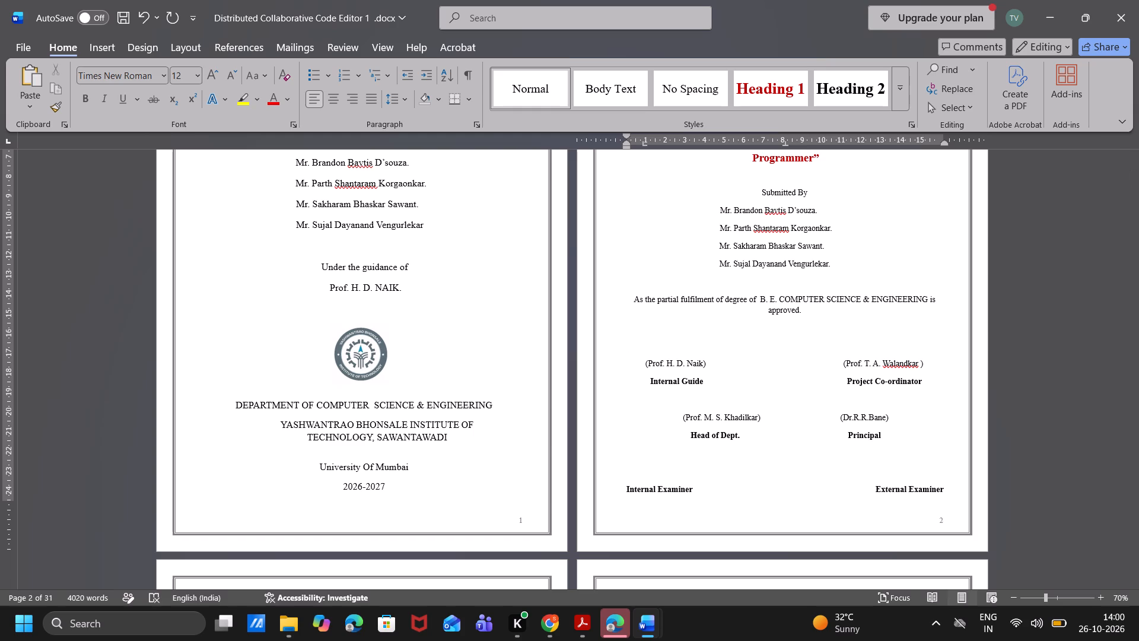
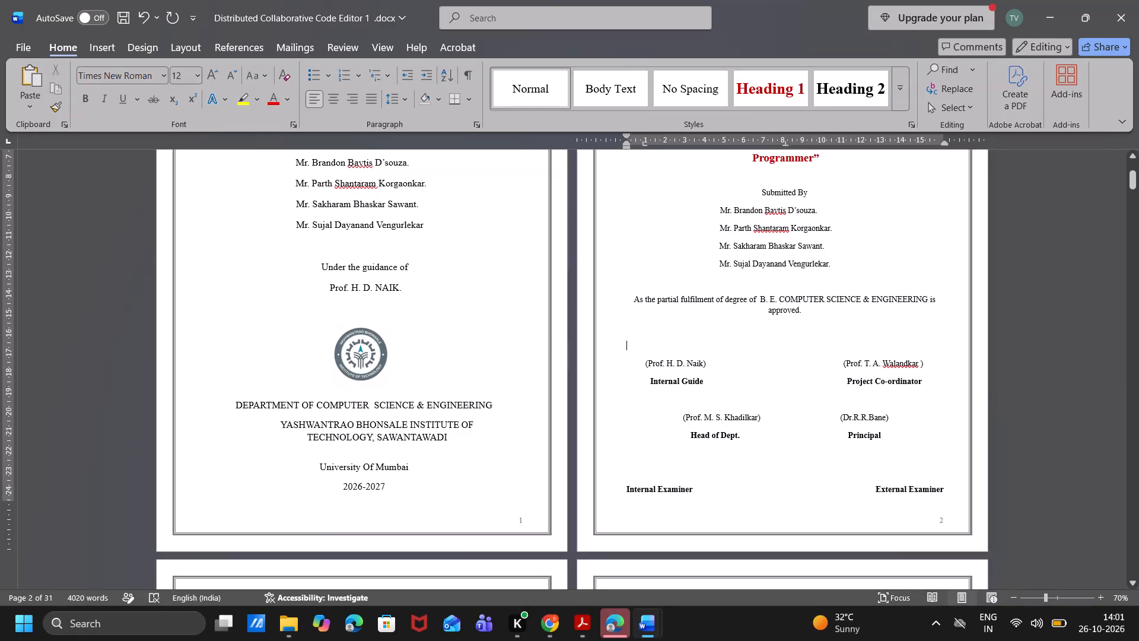
# Change the "As the partial fulfilment of degree" paragraph on the certificate page from centred to justified alignment.
pyautogui.click(630, 303)
pyautogui.press('BackSpace')
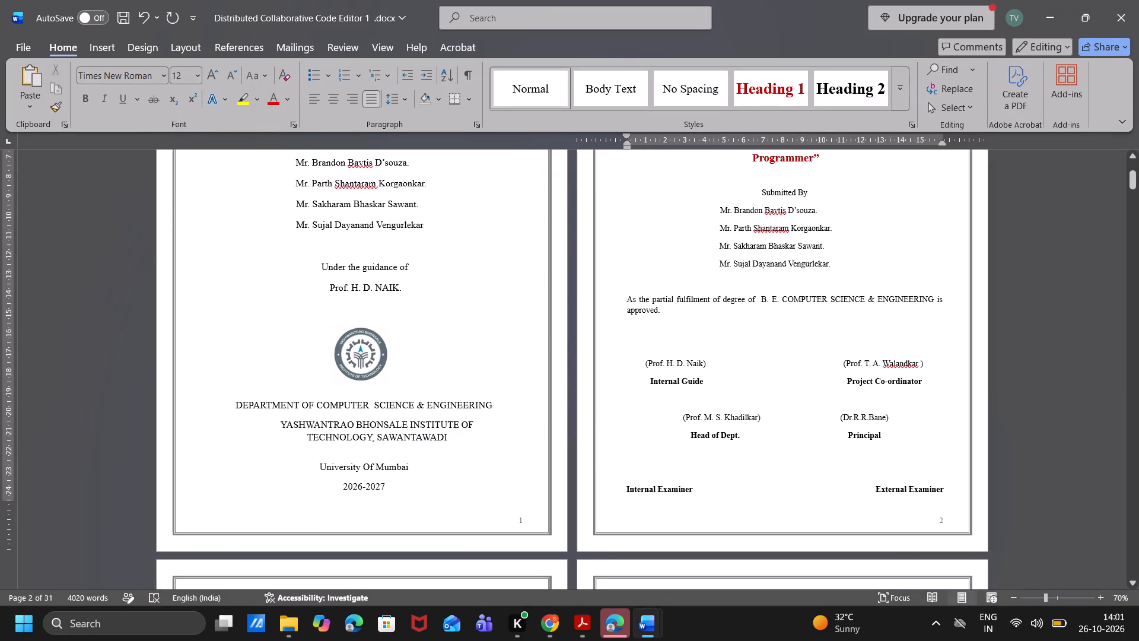
pyautogui.press('BackSpace')
pyautogui.press('BackSpace')
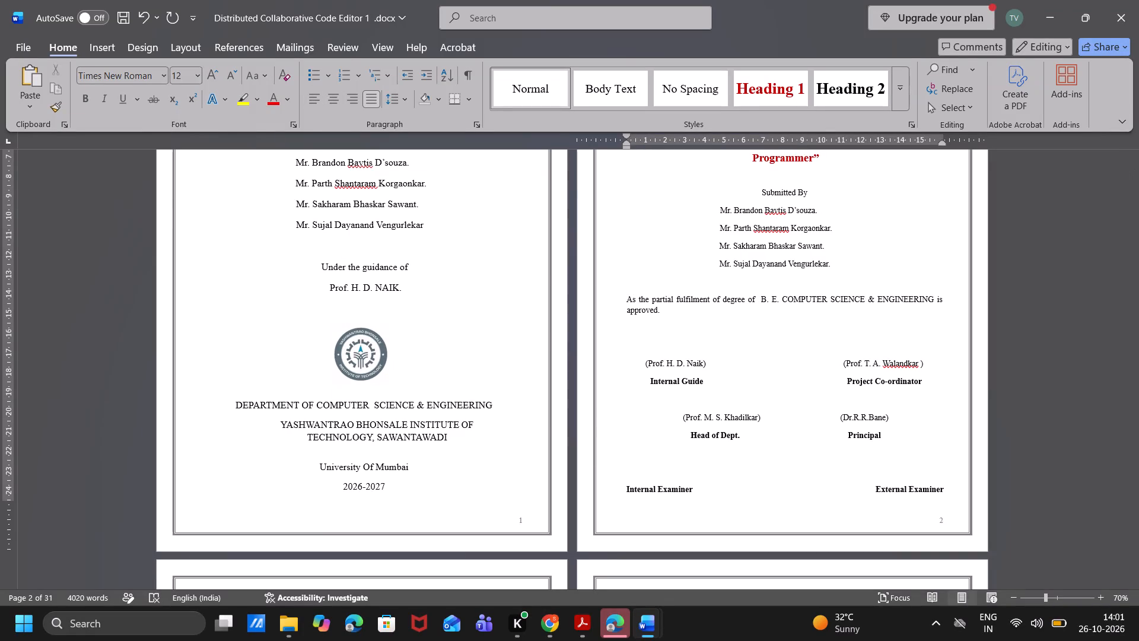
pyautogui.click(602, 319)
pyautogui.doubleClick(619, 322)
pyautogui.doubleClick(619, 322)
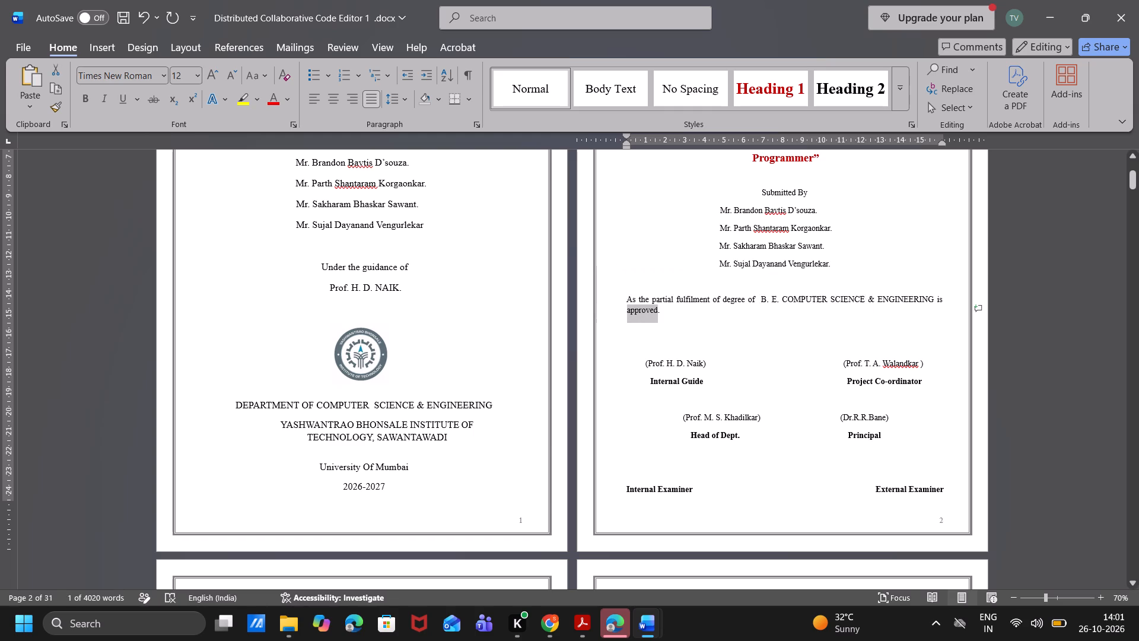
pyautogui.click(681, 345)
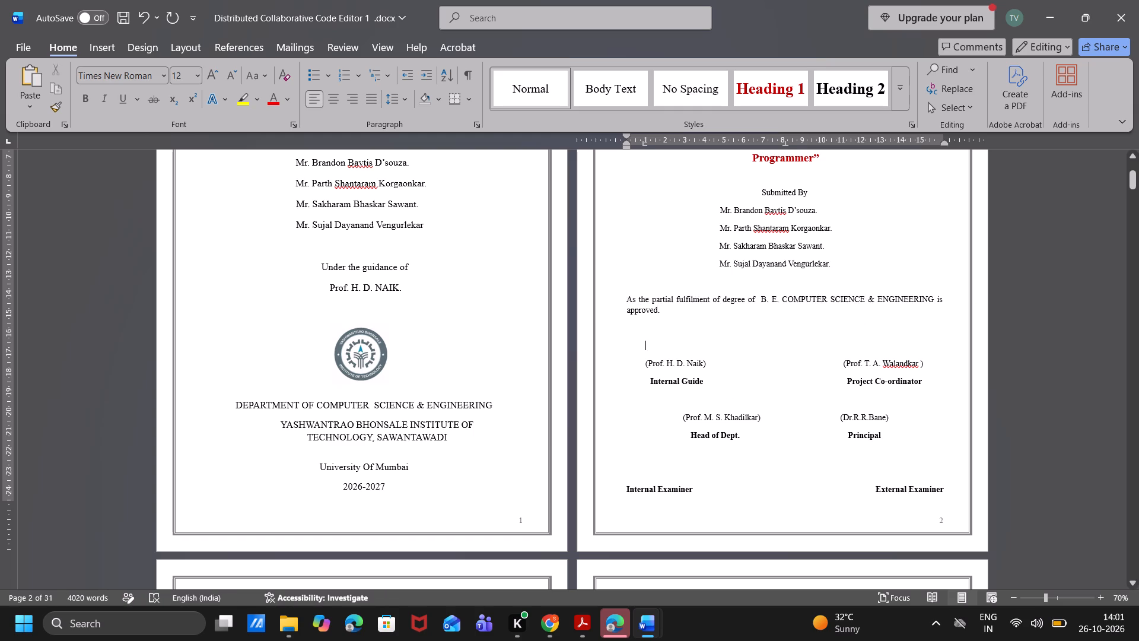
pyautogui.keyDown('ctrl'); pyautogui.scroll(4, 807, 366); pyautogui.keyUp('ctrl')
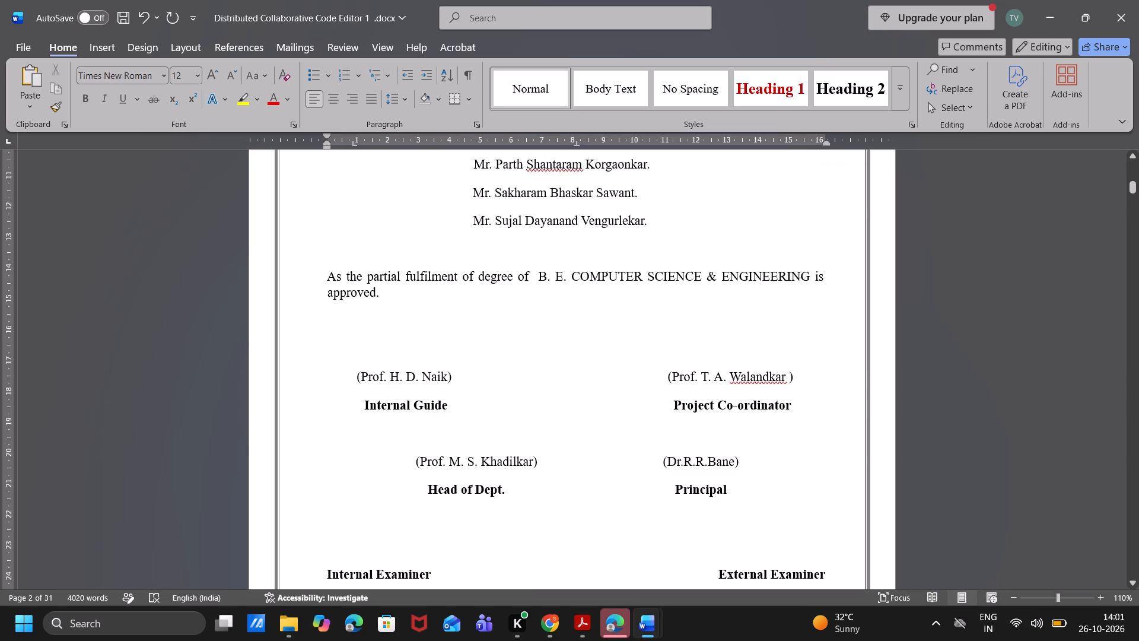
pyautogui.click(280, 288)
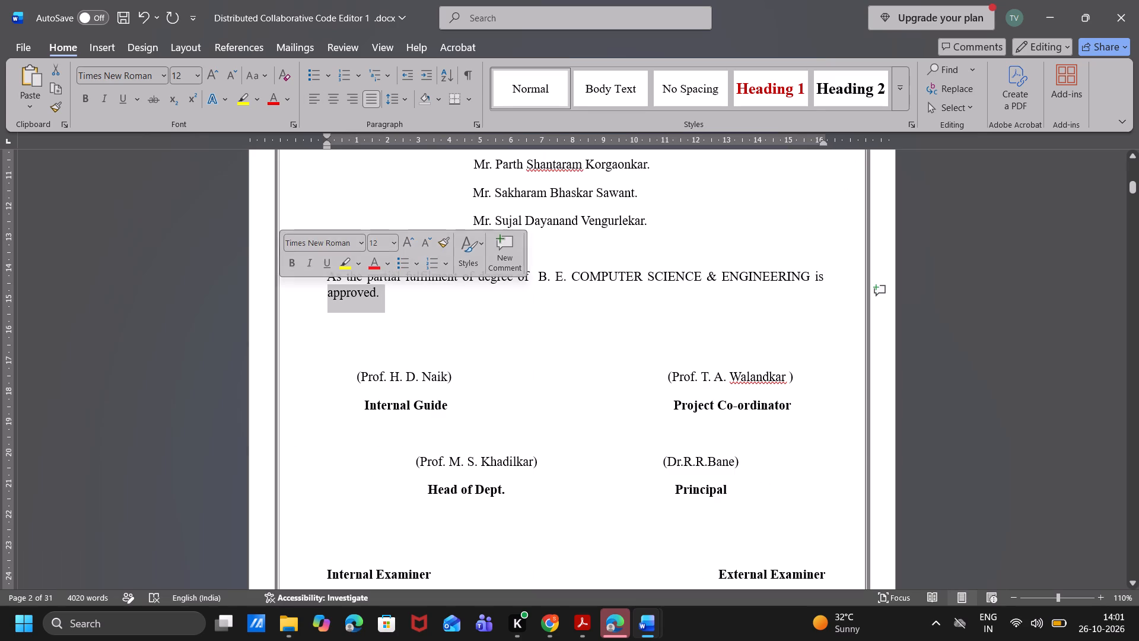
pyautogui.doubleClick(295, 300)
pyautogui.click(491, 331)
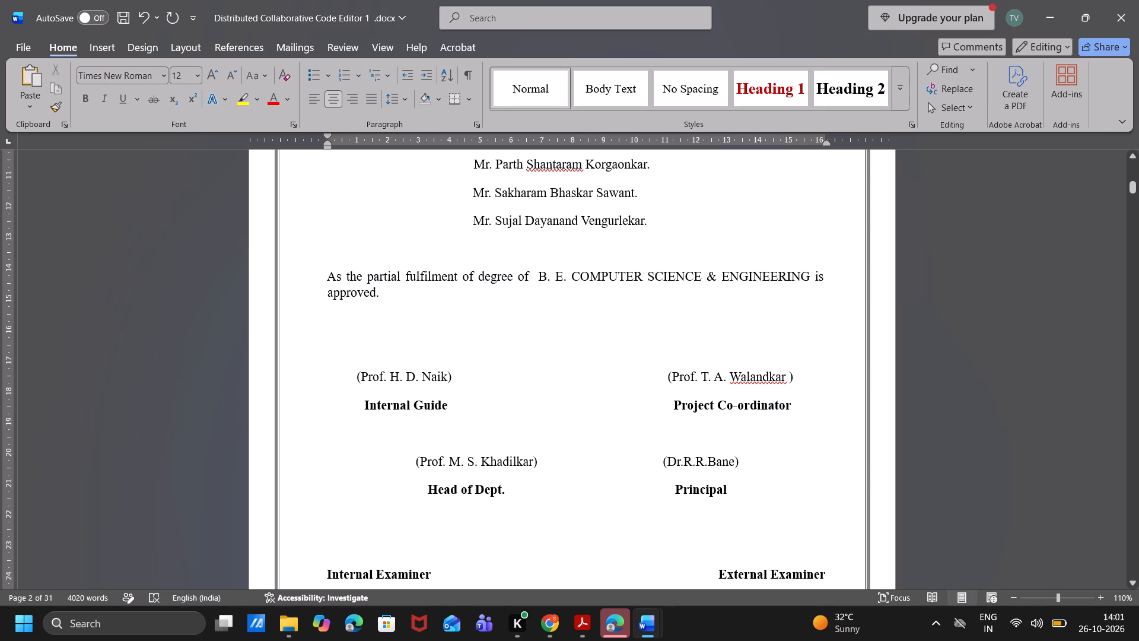
# Delete the blank line between the CERTIFICATE heading and "Project Report Entitled".
pyautogui.scroll(5, 461, 350)
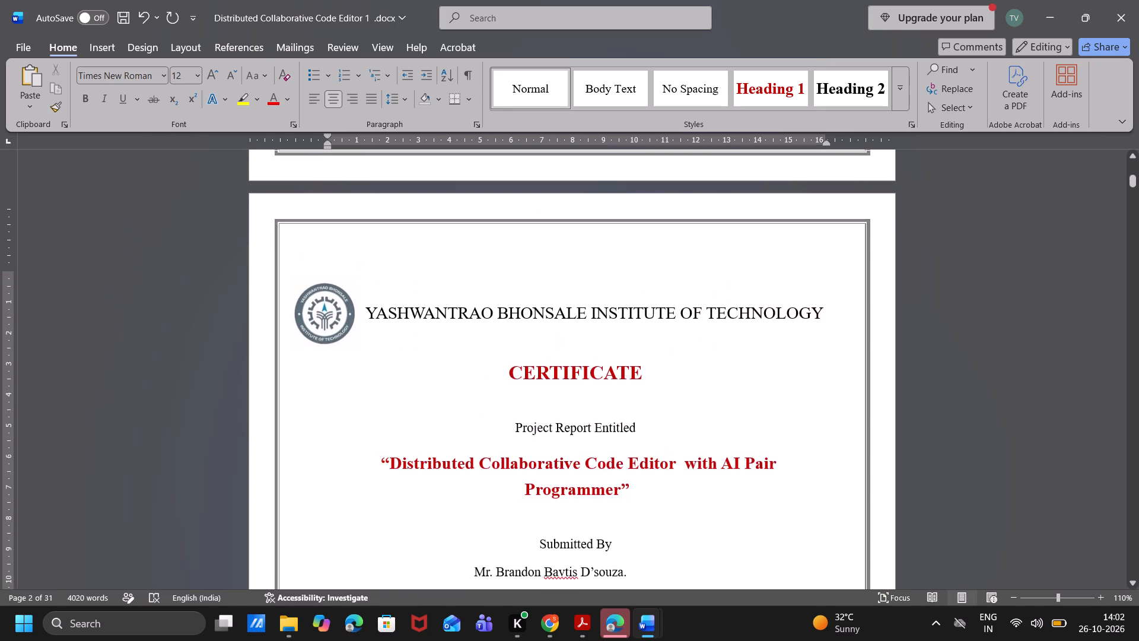
pyautogui.click(534, 402)
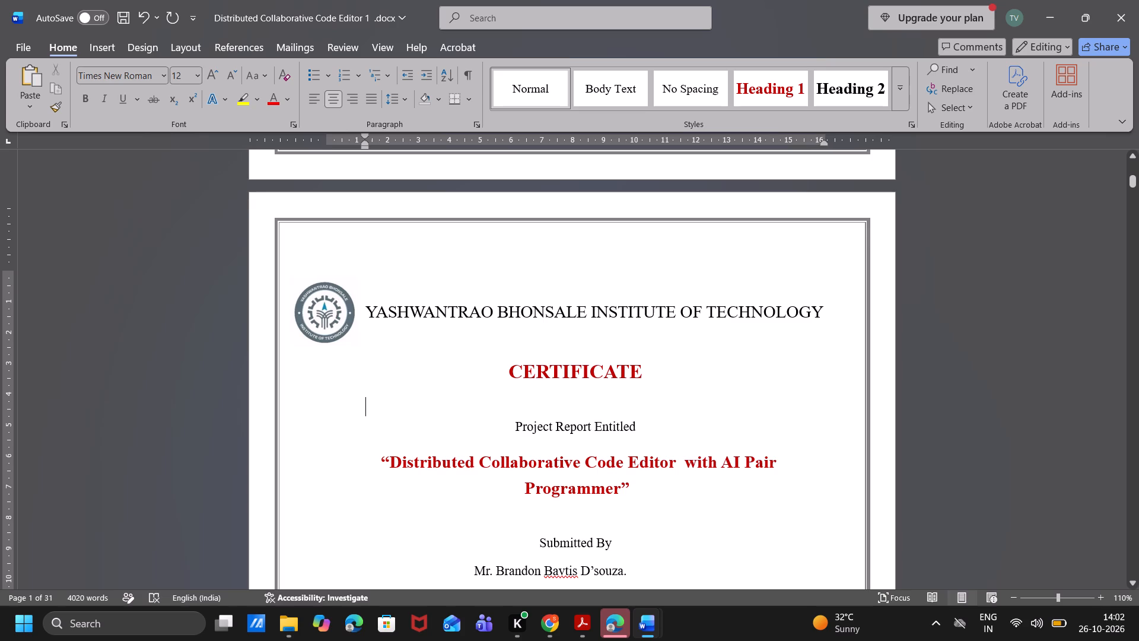
pyautogui.press('BackSpace')
pyautogui.press('BackSpace')
pyautogui.press('BackSpace')
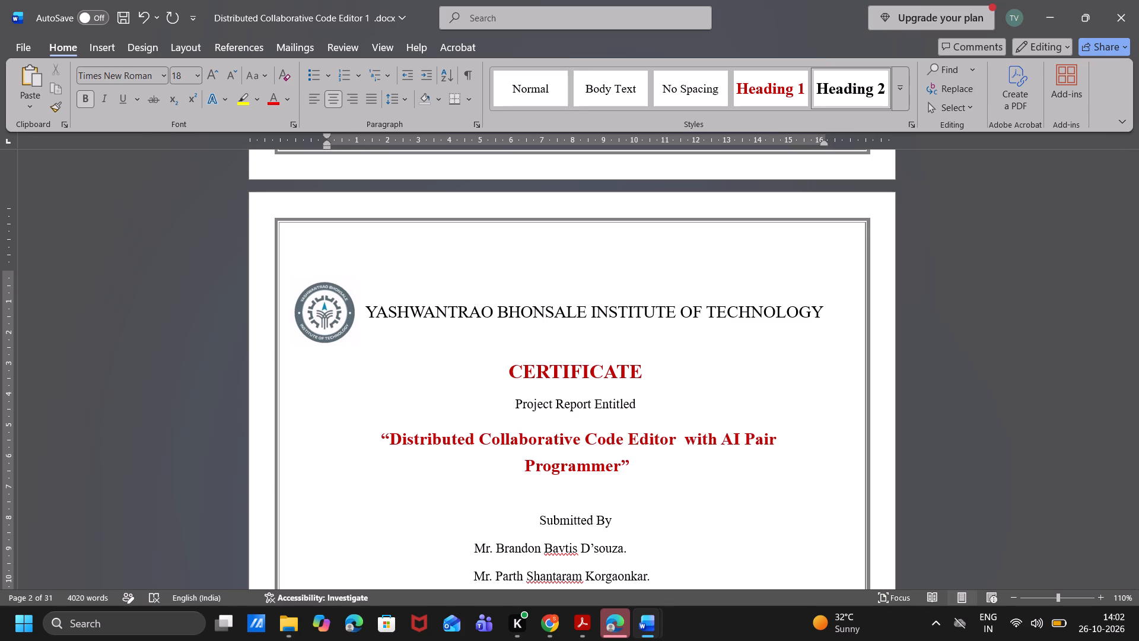
# Replace the blank line between the institute name and the CERTIFICATE heading with a fresh one.
pyautogui.click(505, 354)
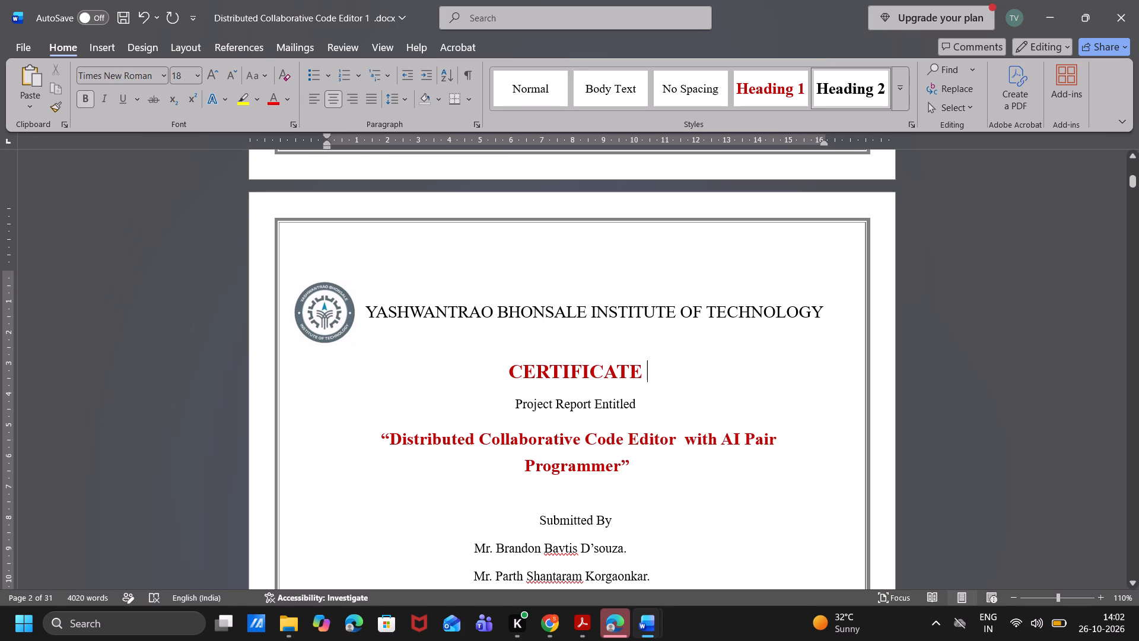
pyautogui.click(505, 354)
pyautogui.press('BackSpace')
pyautogui.press('BackSpace')
pyautogui.press('Return')
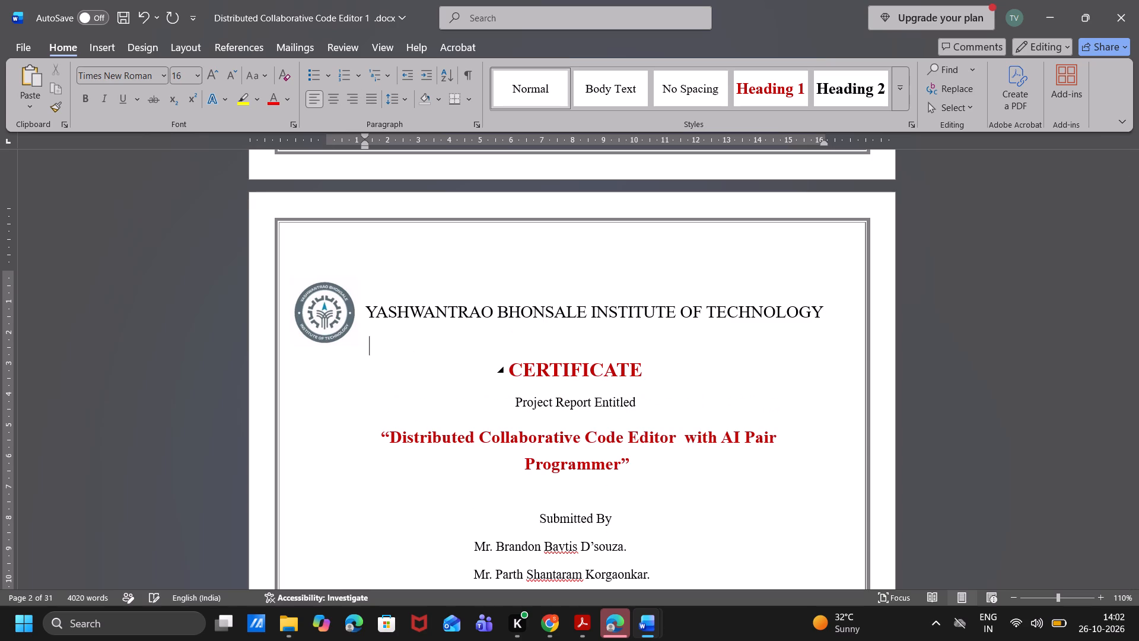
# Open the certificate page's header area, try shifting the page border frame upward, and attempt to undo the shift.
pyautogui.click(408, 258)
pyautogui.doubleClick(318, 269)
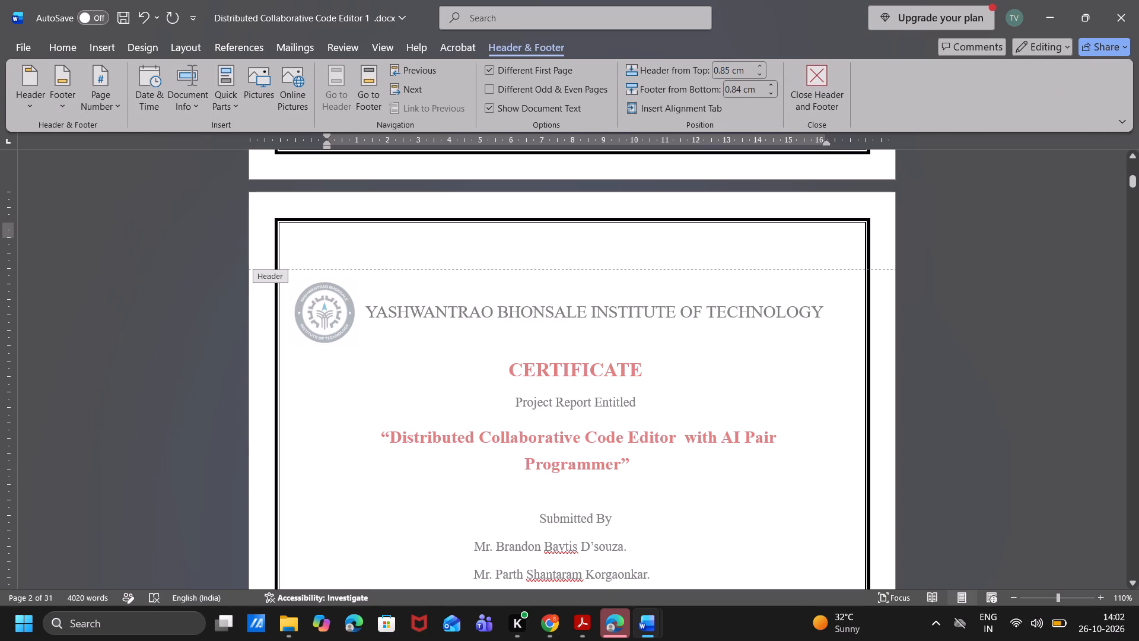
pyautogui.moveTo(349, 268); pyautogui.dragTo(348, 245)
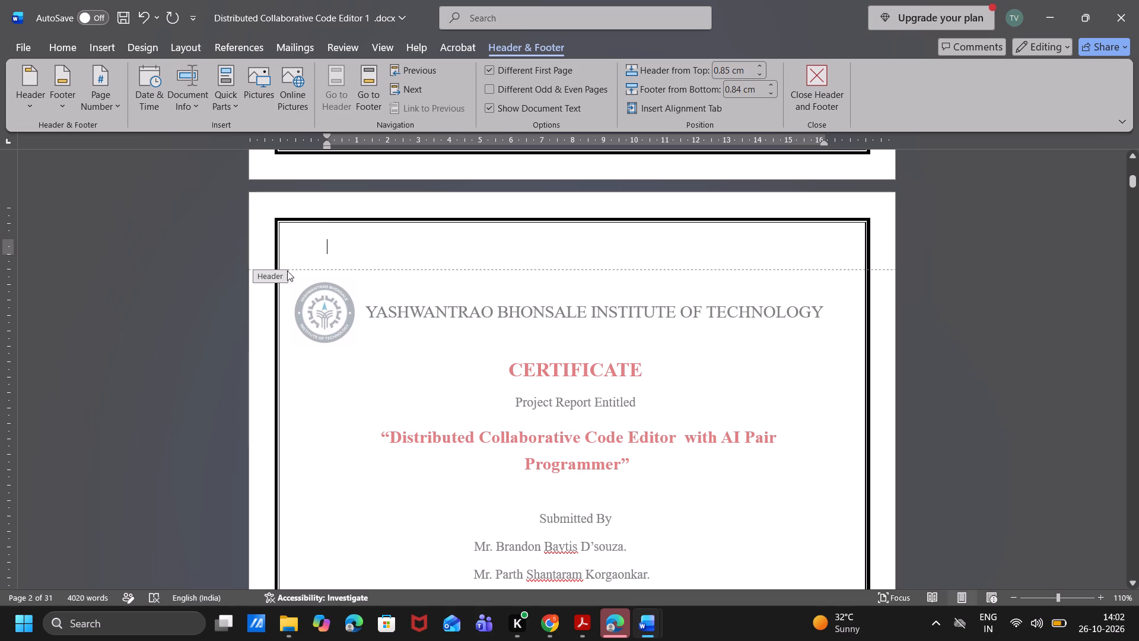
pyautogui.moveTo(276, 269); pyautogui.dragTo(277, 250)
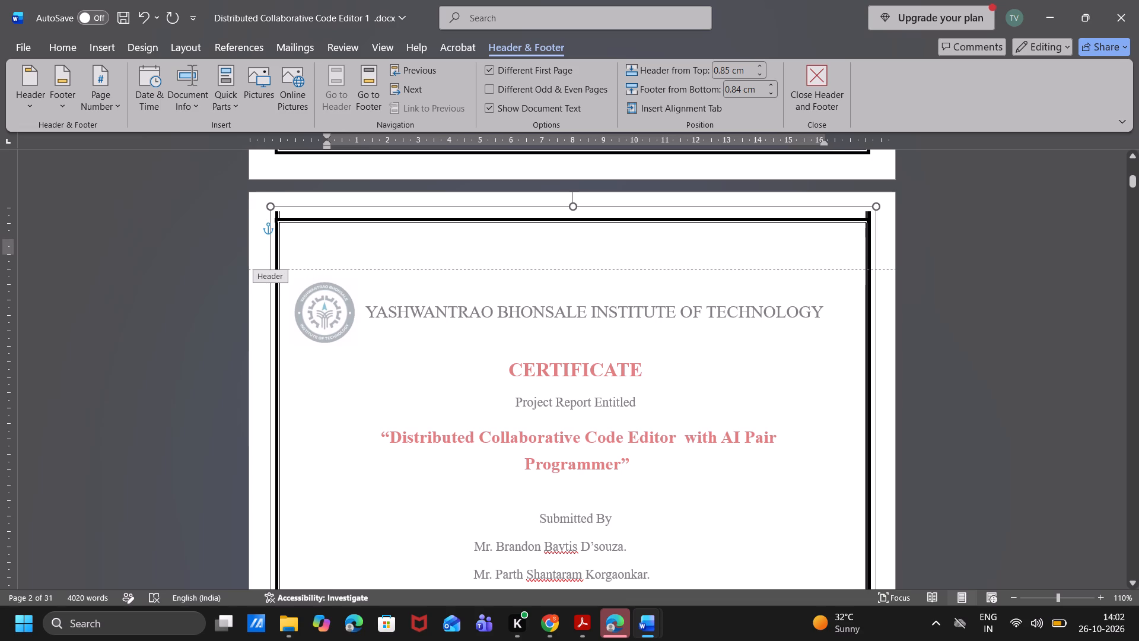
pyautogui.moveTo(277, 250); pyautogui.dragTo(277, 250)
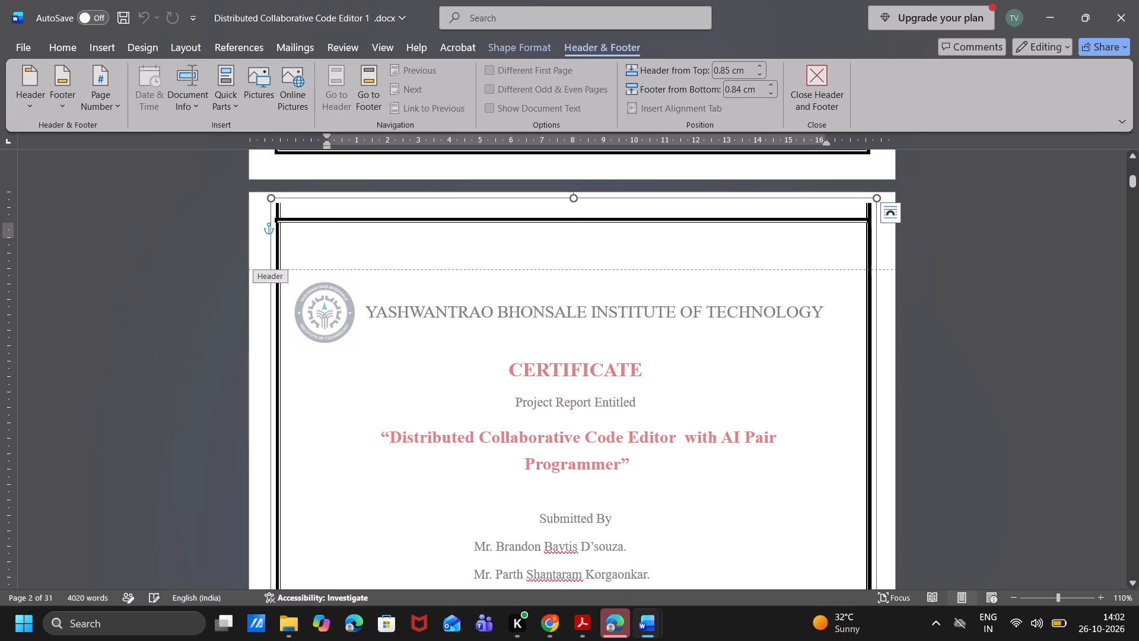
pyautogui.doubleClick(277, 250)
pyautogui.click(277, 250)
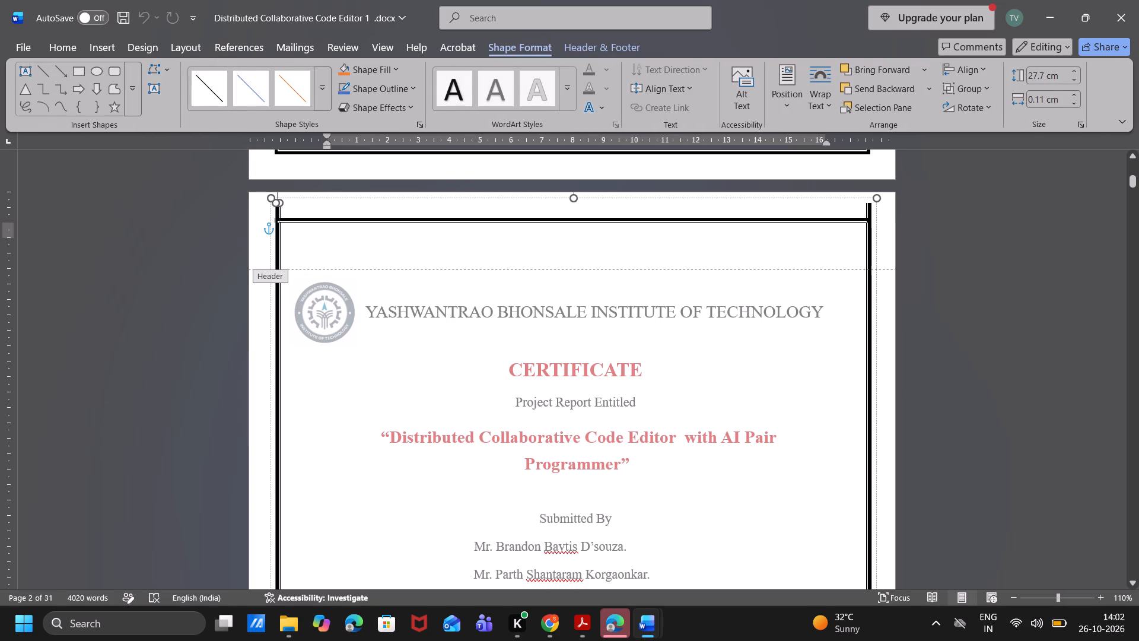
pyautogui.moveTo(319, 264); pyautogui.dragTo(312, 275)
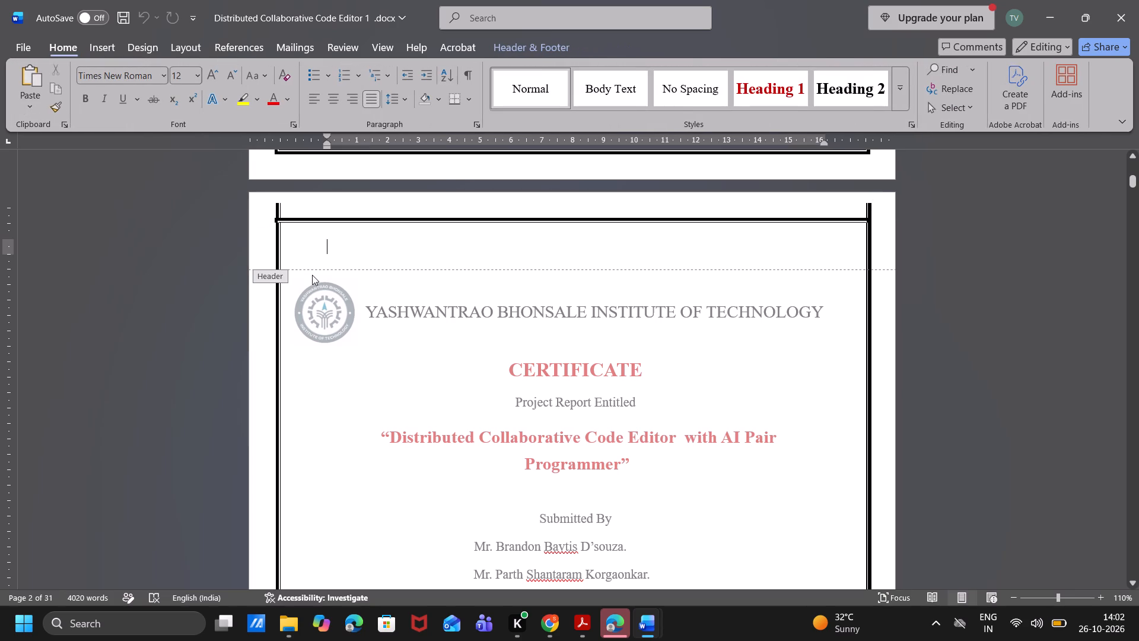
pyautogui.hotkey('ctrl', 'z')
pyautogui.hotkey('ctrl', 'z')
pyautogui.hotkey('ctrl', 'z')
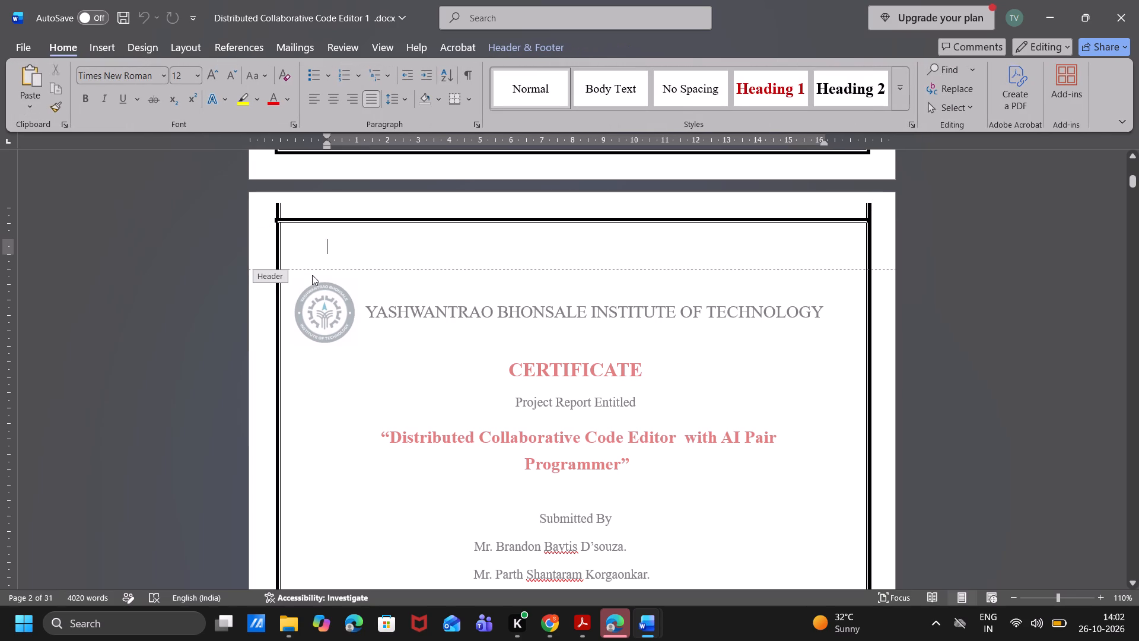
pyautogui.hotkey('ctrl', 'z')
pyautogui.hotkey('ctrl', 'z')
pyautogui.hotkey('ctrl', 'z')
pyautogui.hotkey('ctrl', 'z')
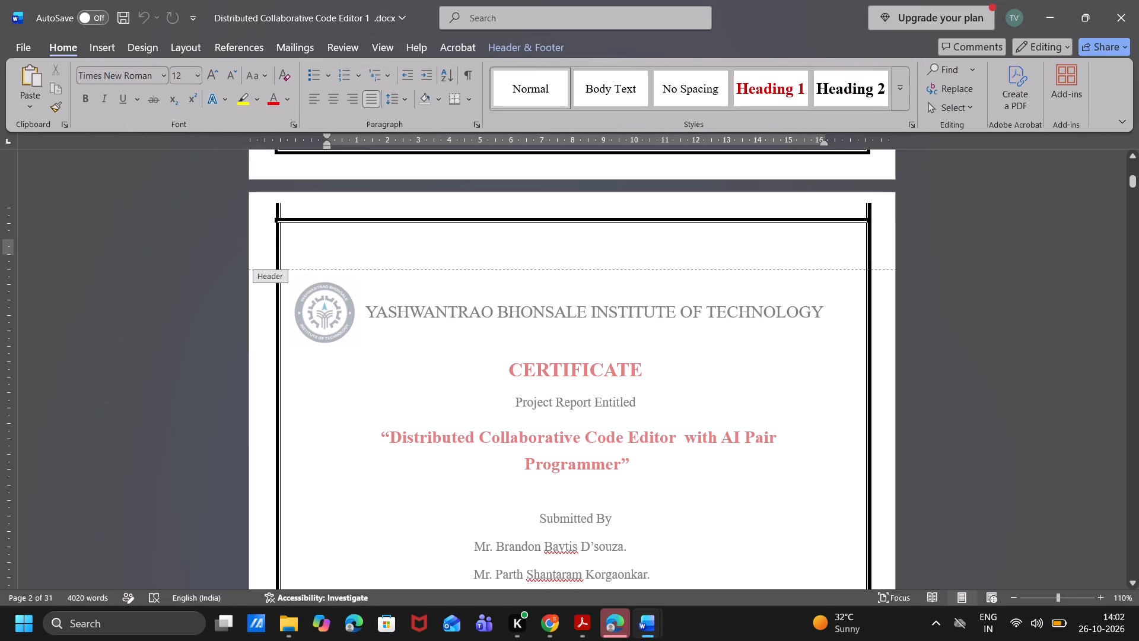
# Move the border frame in the certificate page's header down so its vertical lines meet the top border line.
pyautogui.click(280, 247)
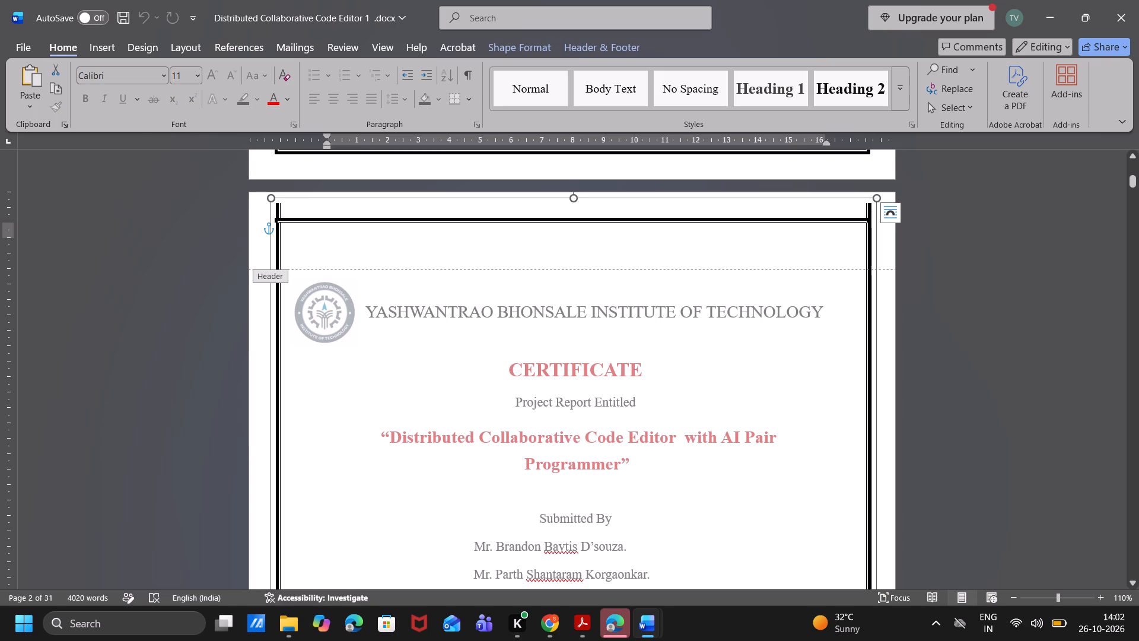
pyautogui.moveTo(314, 198); pyautogui.dragTo(314, 208)
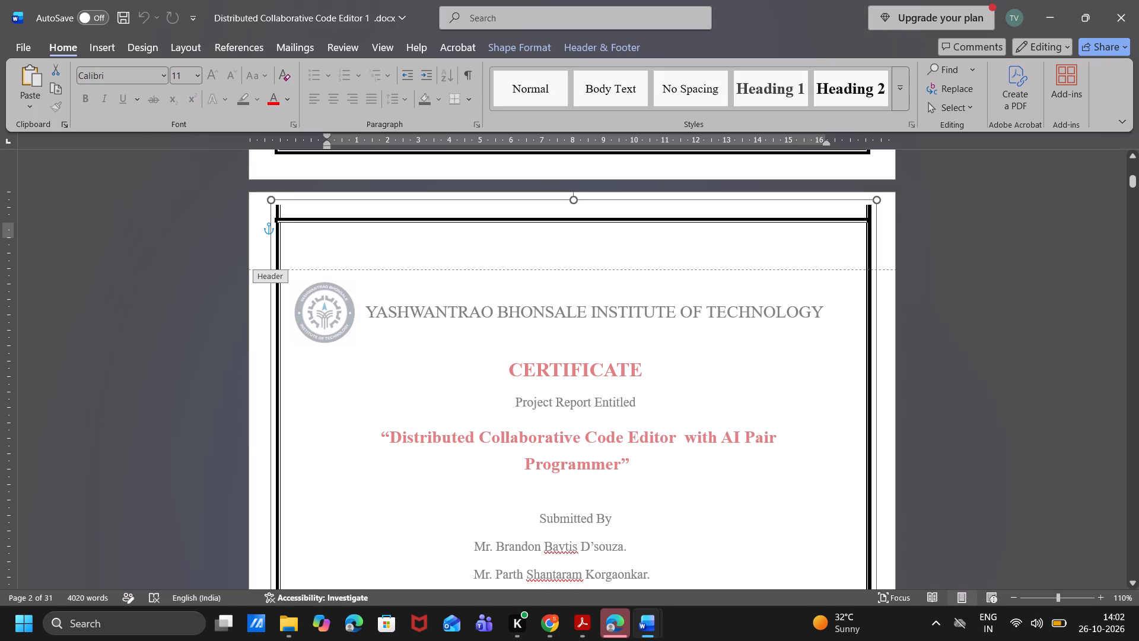
pyautogui.moveTo(314, 208); pyautogui.dragTo(313, 225)
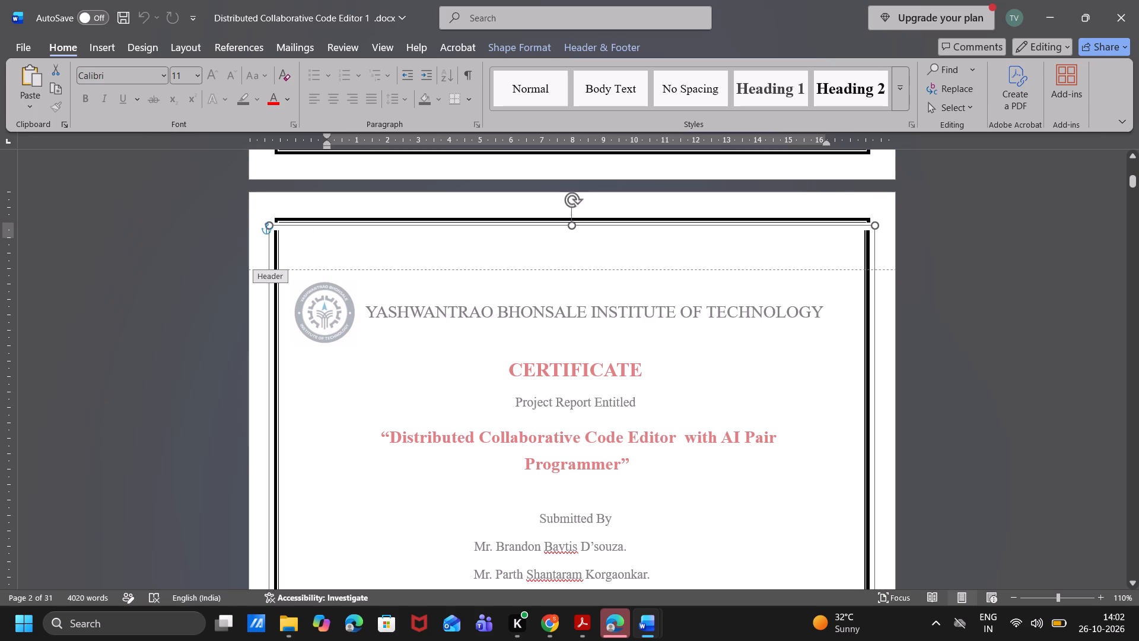
pyautogui.moveTo(313, 225); pyautogui.dragTo(315, 220)
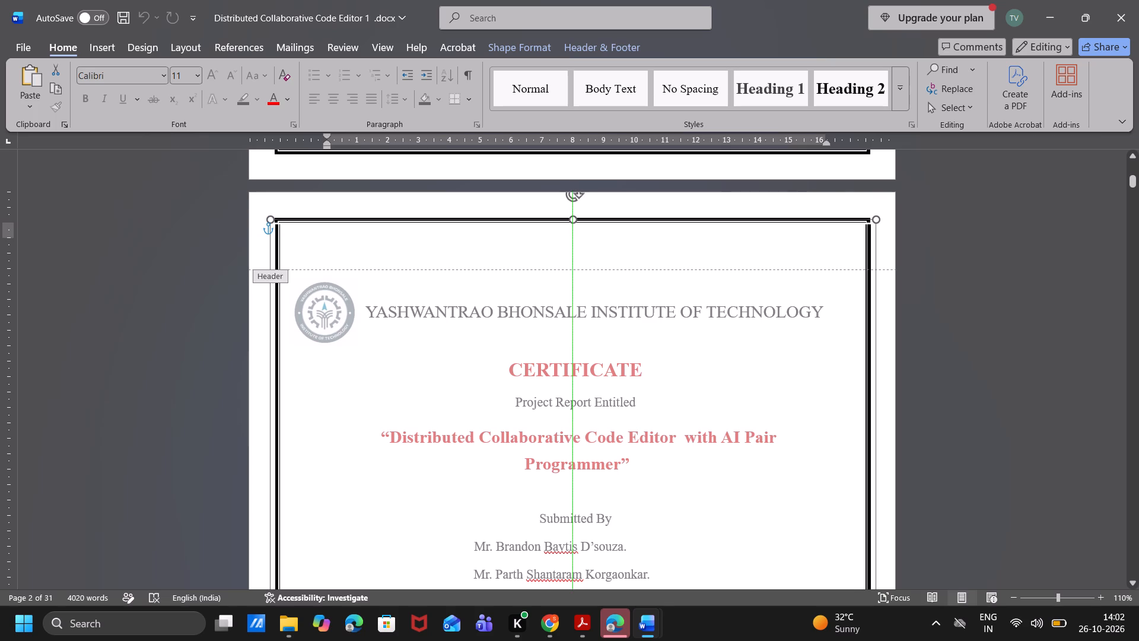
pyautogui.moveTo(315, 220); pyautogui.dragTo(330, 211)
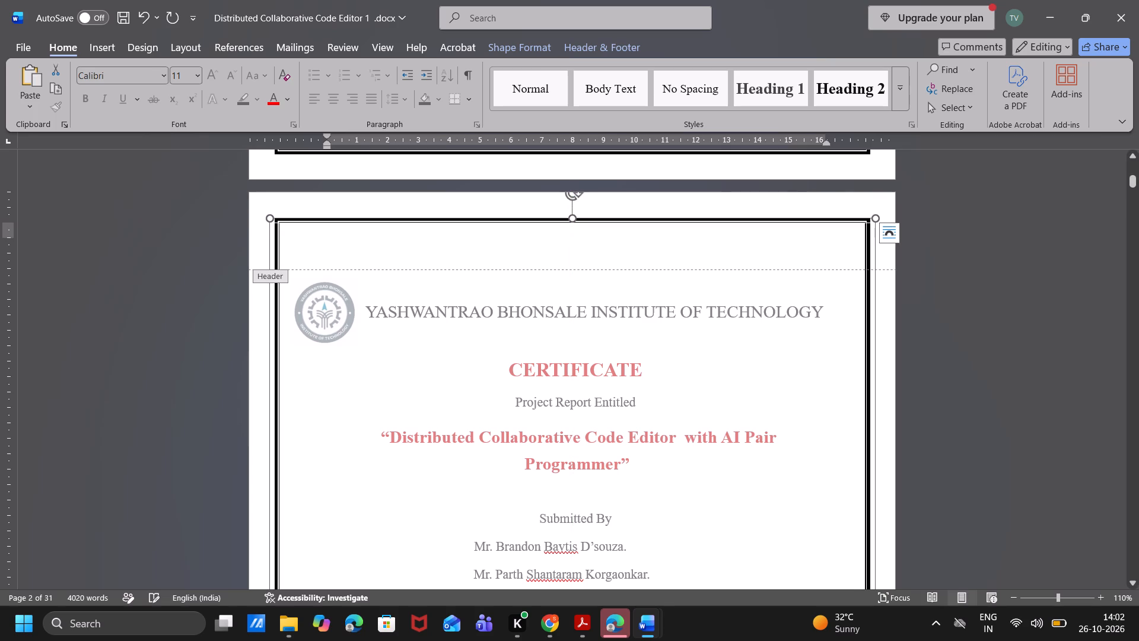
pyautogui.click(346, 204)
# Return to the document body and insert one blank line above the Internal Examiner and External Examiner line on the certificate page.
pyautogui.scroll(-2, 621, 318)
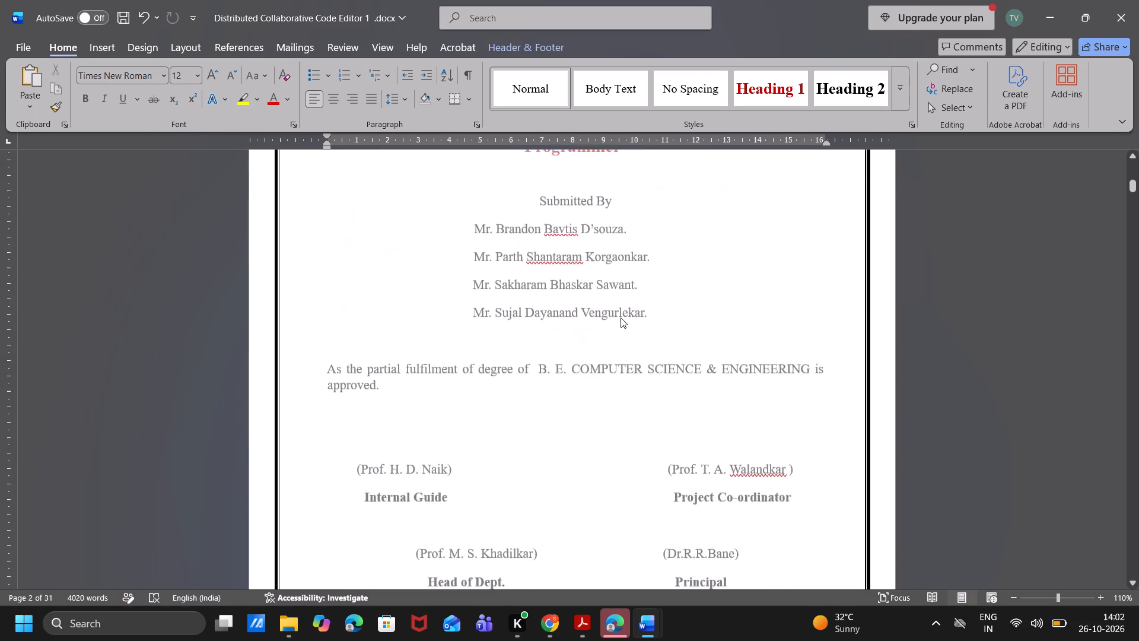
pyautogui.scroll(-2, 621, 318)
pyautogui.scroll(1, 621, 318)
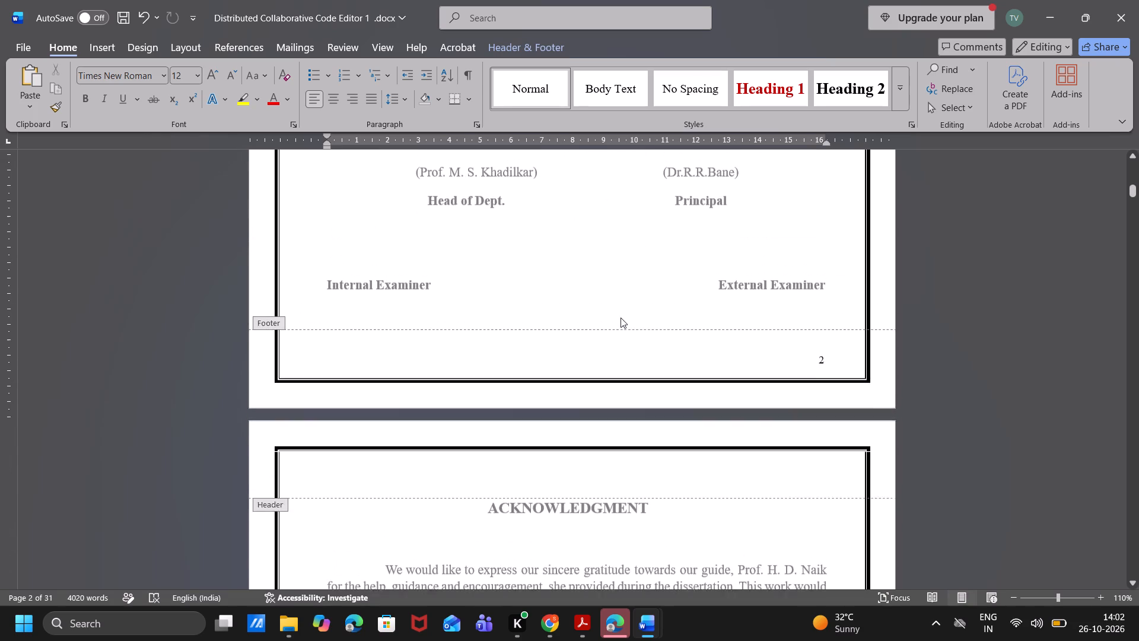
pyautogui.scroll(2, 621, 318)
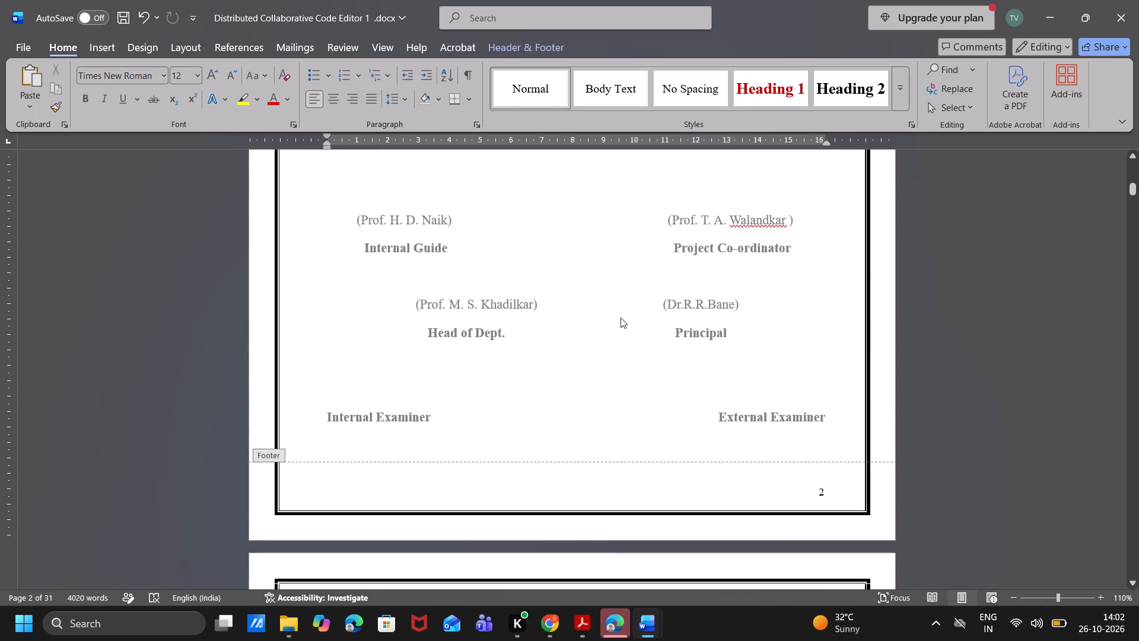
pyautogui.scroll(1, 621, 318)
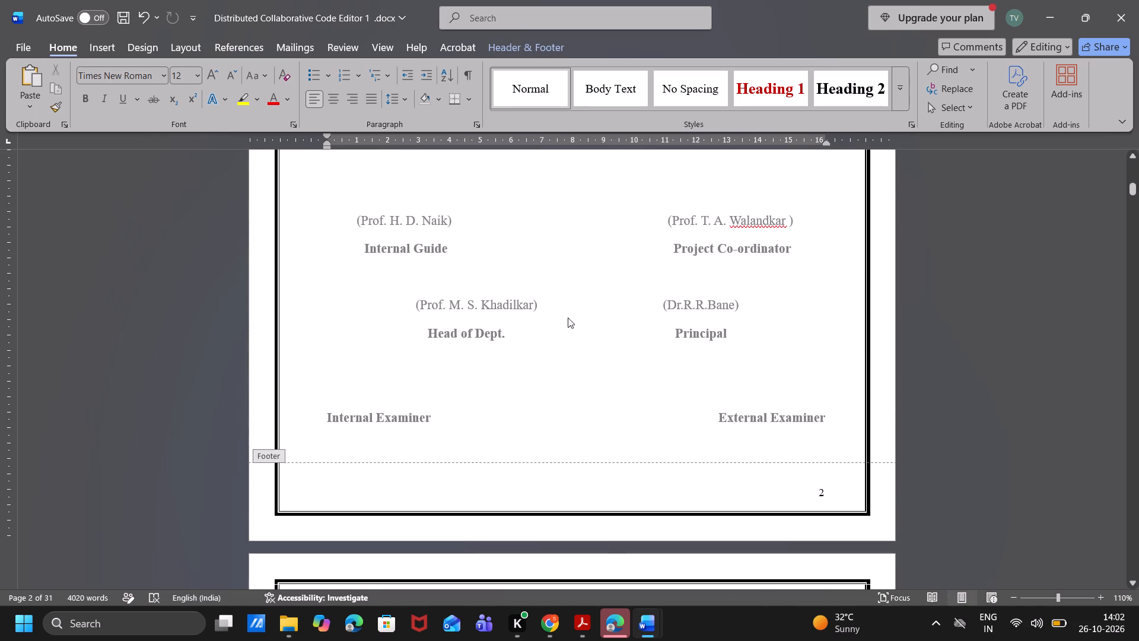
pyautogui.click(355, 424)
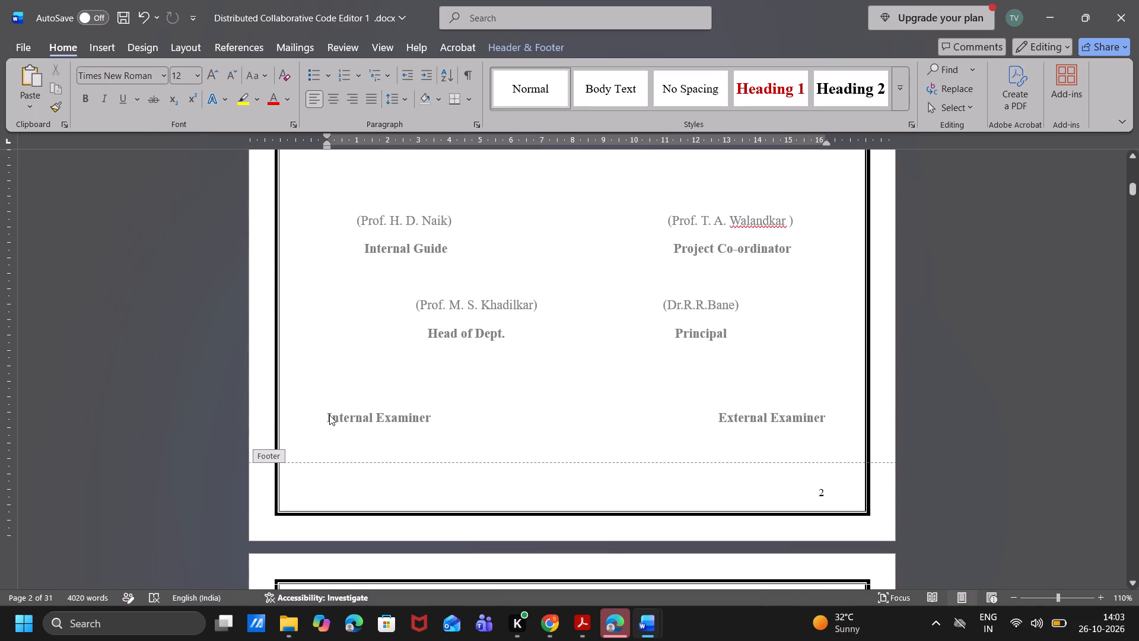
pyautogui.doubleClick(329, 415)
pyautogui.click(329, 415)
pyautogui.press('Return')
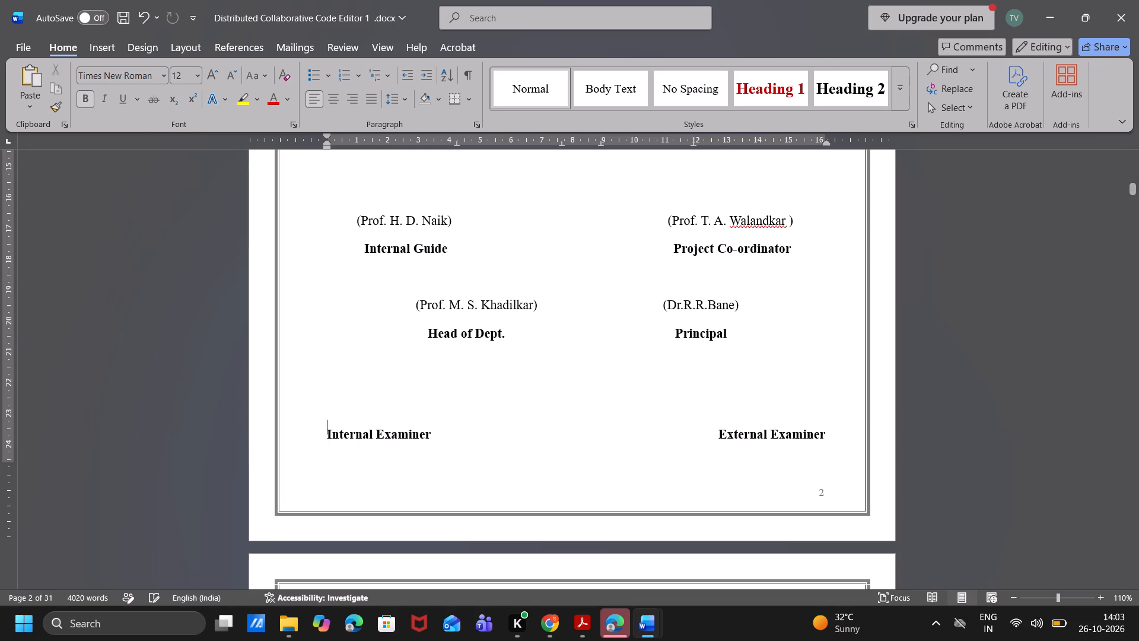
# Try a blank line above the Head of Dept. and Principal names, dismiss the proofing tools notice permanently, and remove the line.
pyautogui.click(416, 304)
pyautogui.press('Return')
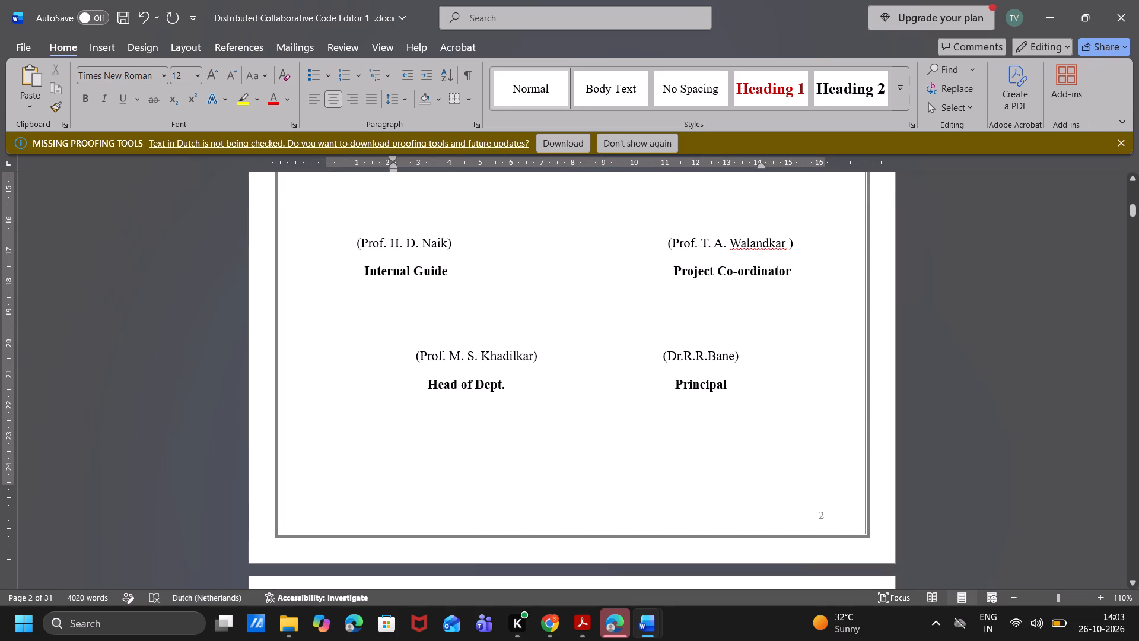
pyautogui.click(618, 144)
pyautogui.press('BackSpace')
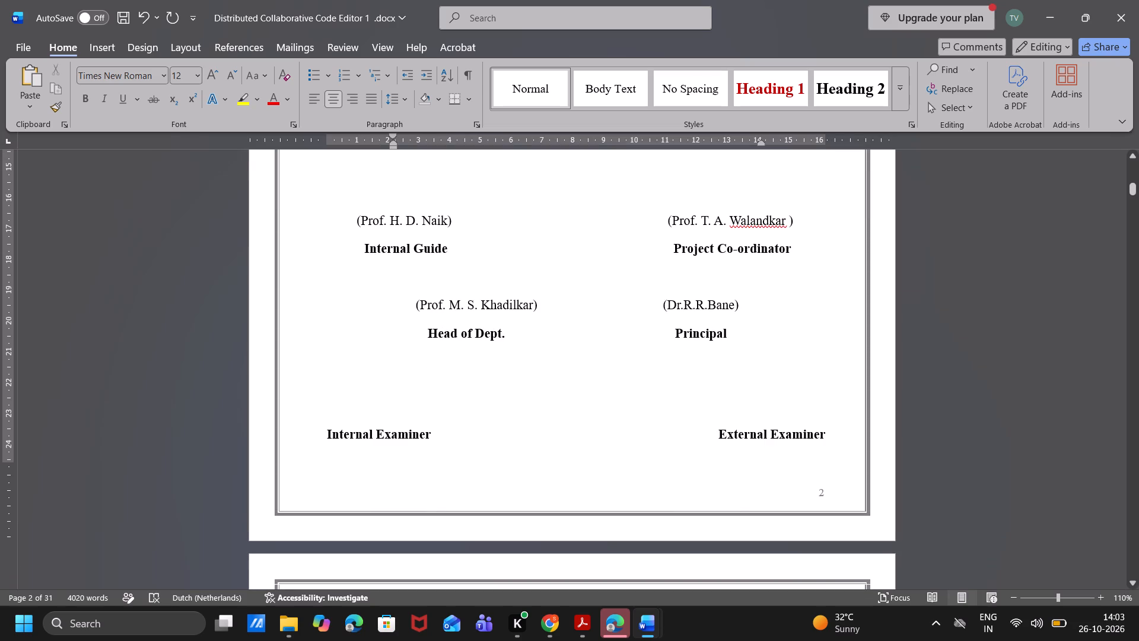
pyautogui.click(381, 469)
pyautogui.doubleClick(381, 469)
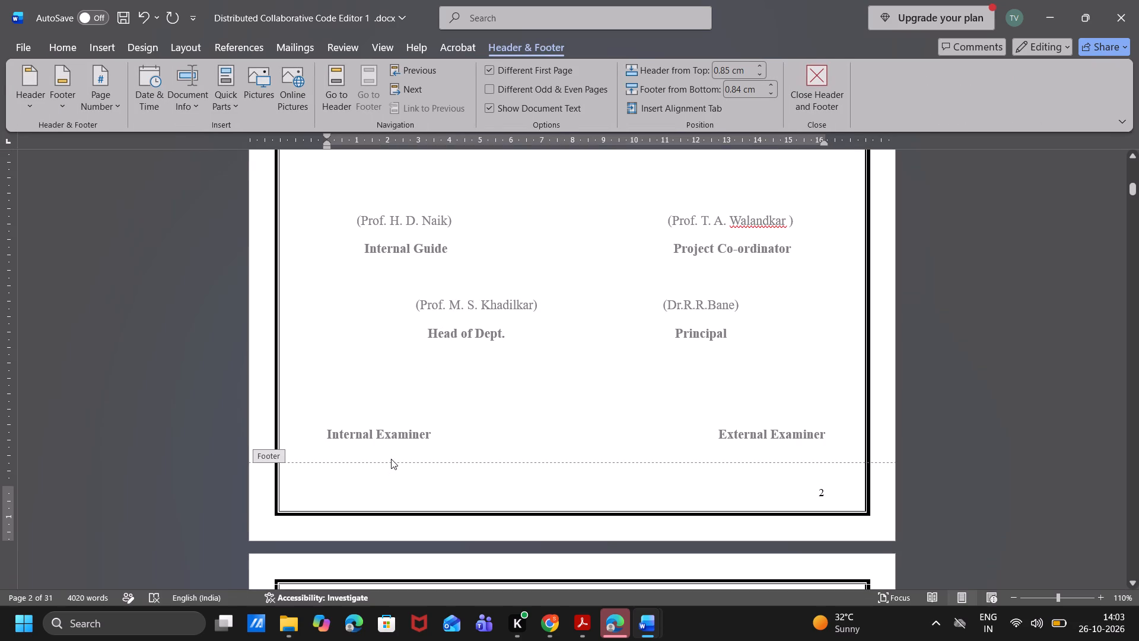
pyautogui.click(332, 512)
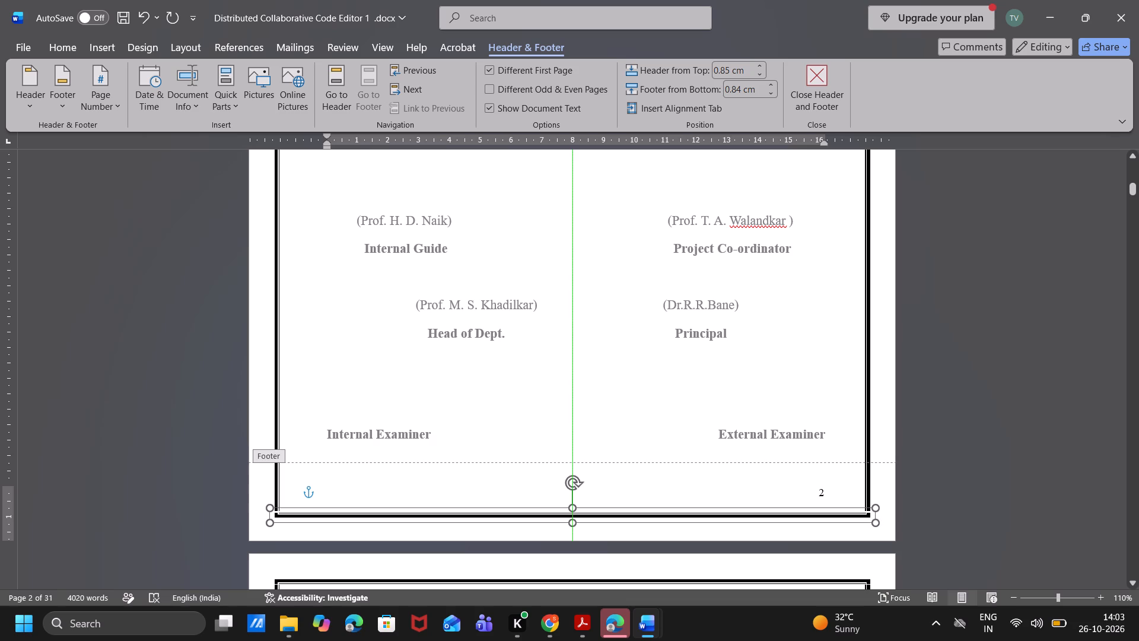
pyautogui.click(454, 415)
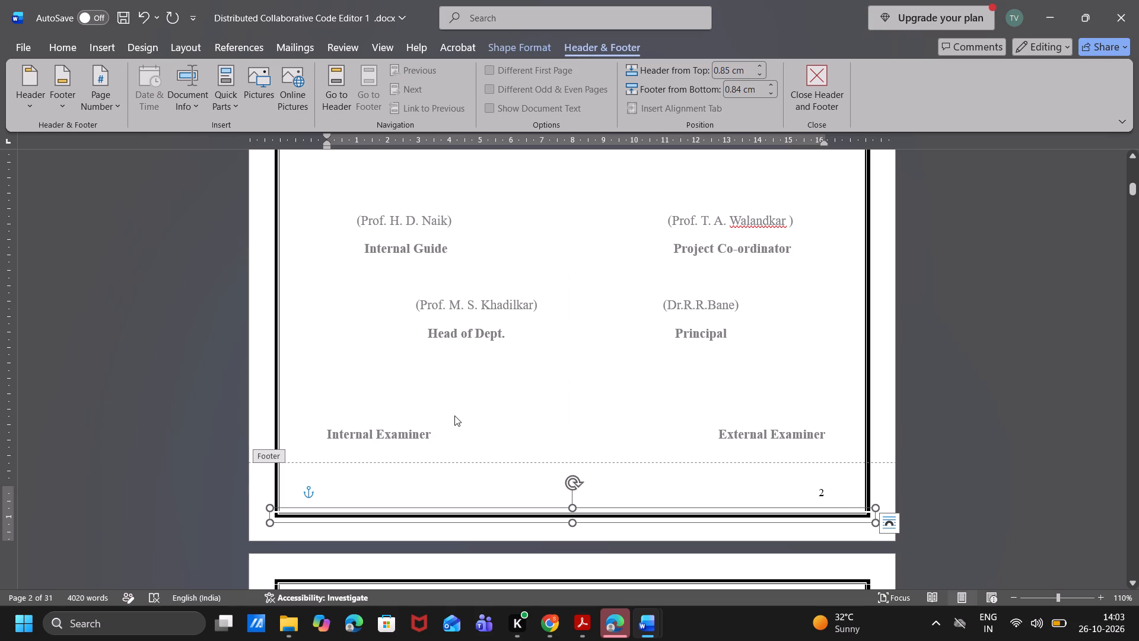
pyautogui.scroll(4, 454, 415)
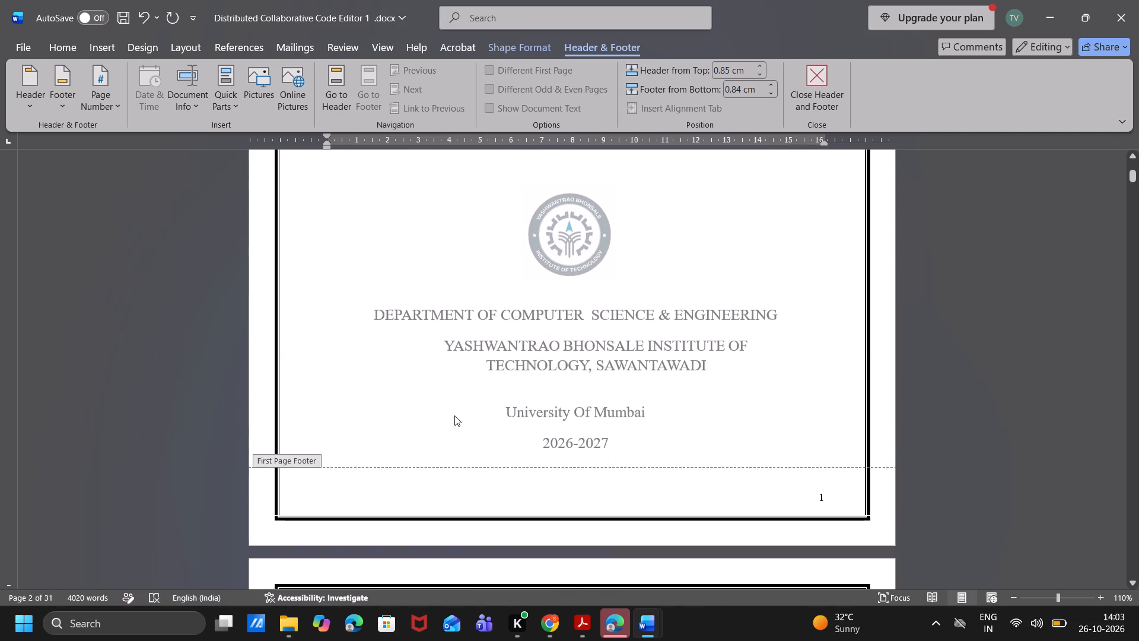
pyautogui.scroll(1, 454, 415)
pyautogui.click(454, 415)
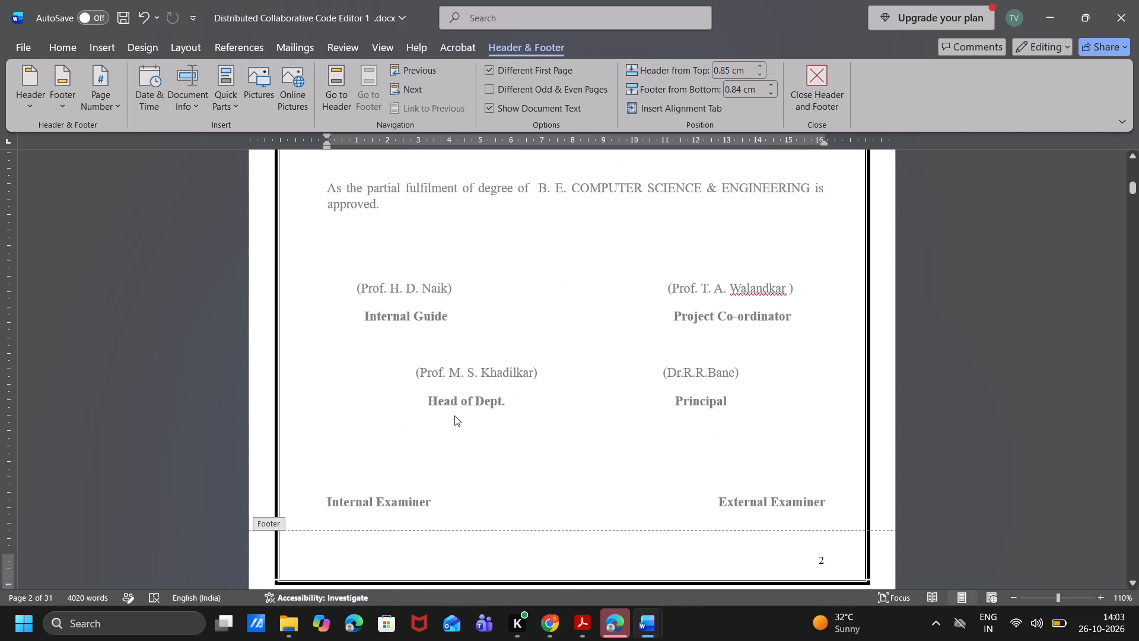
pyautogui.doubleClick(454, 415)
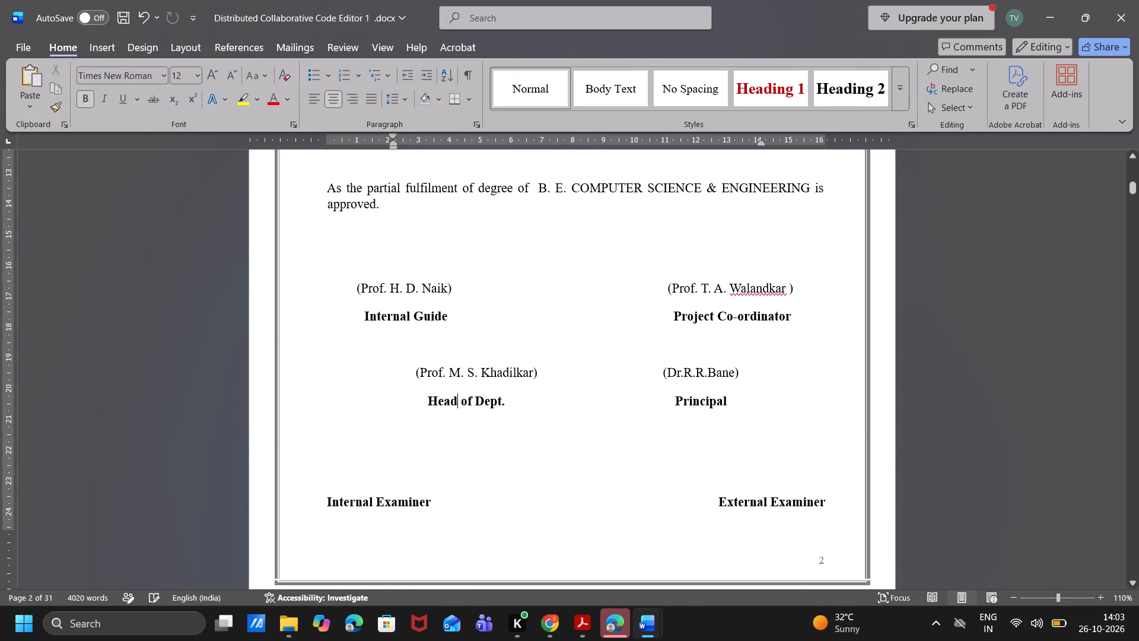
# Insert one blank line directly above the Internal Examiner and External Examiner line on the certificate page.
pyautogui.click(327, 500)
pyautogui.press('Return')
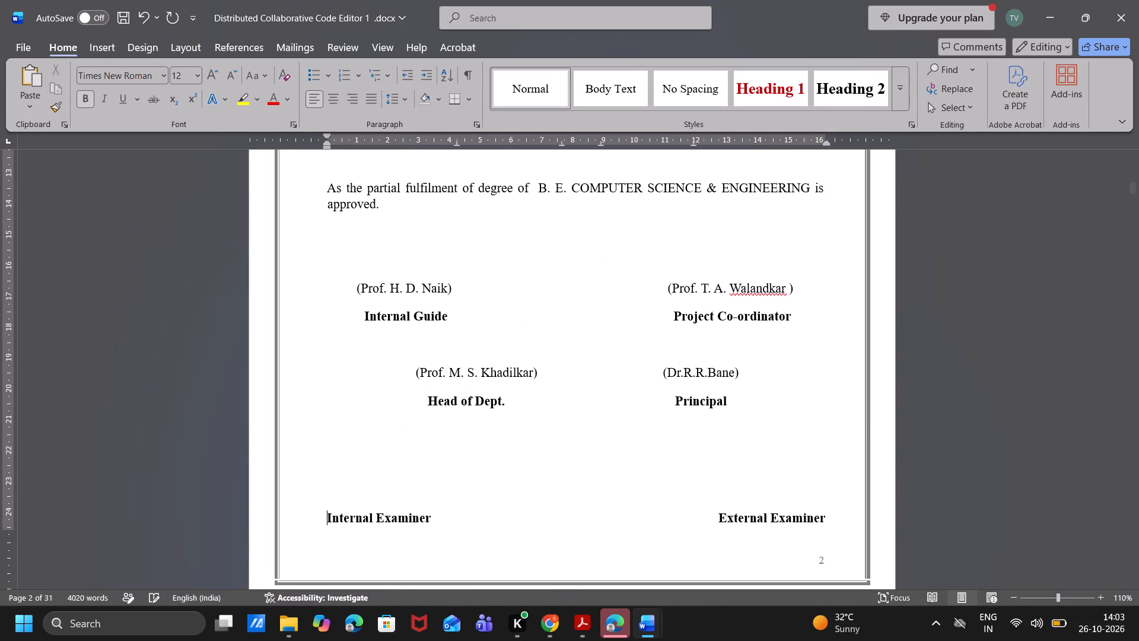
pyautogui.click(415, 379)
# Delete three blank lines above the Internal Examiner and External Examiner line.
pyautogui.click(327, 497)
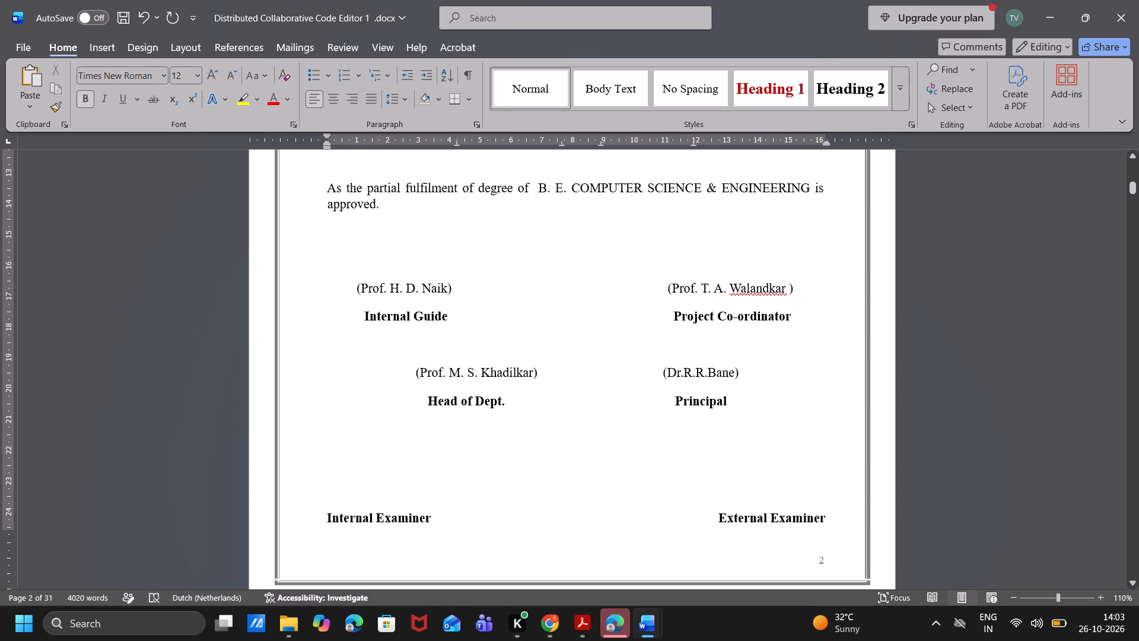
pyautogui.press('BackSpace')
pyautogui.press('BackSpace')
pyautogui.press('BackSpace')
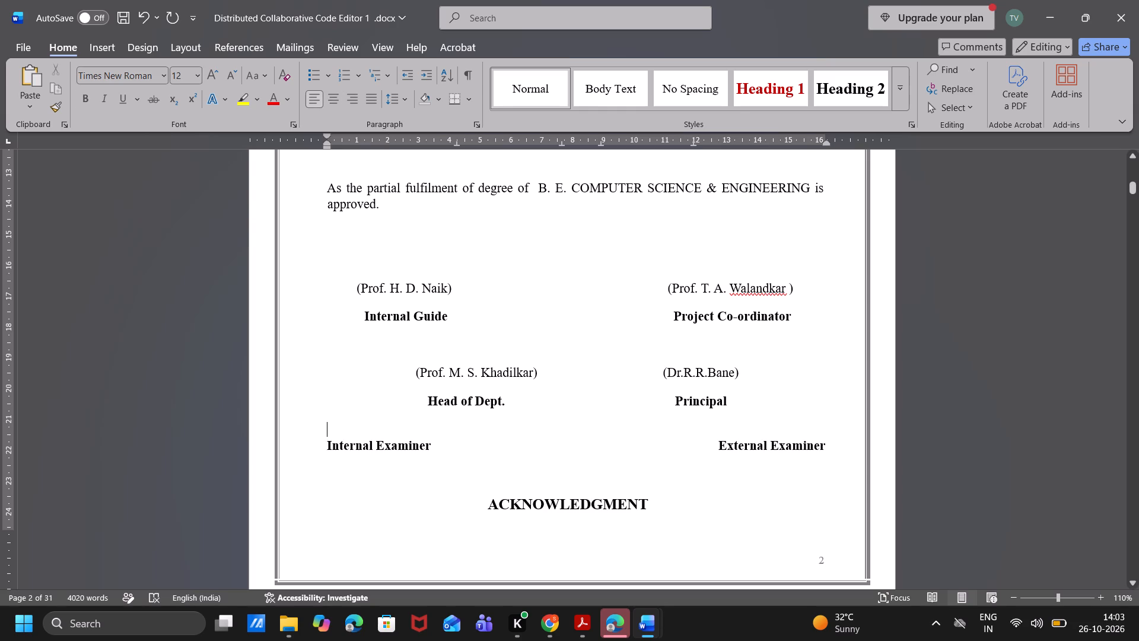
# Insert one blank line above the names of the Head of Dept. and Principal on the certificate page.
pyautogui.click(413, 372)
pyautogui.press('Return')
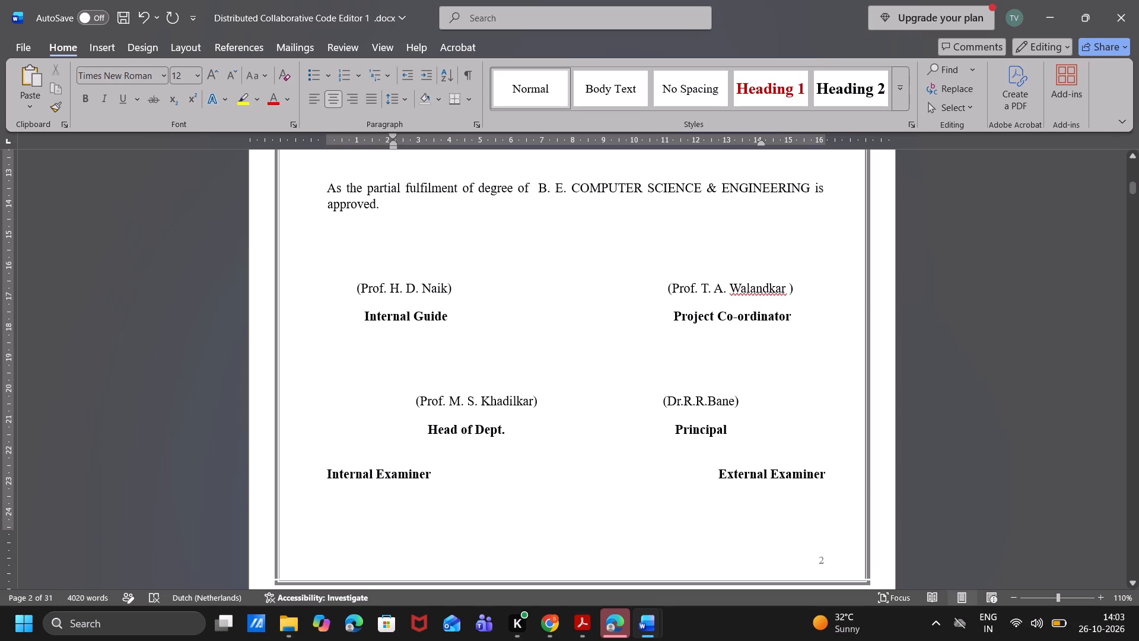
# Insert two blank lines above the Internal Examiner and External Examiner line.
pyautogui.click(326, 469)
pyautogui.press('Return')
pyautogui.press('Return')
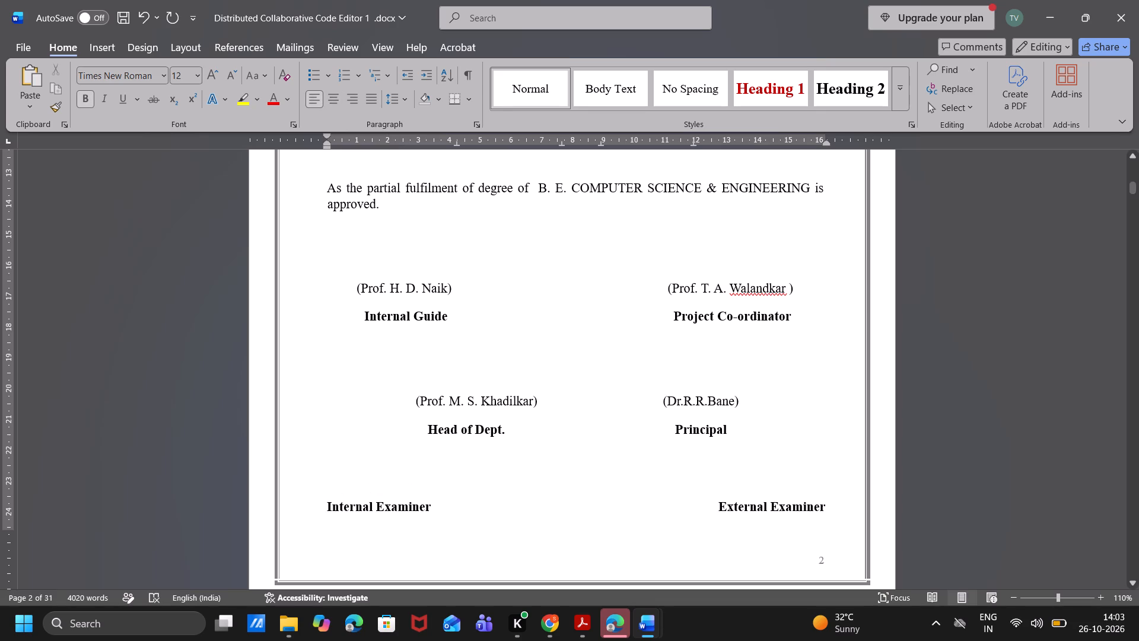
# Add two spaces before the word "approved." in the certificate's partial fulfilment sentence.
pyautogui.scroll(-2, 487, 451)
pyautogui.hscroll(1, 487, 451)
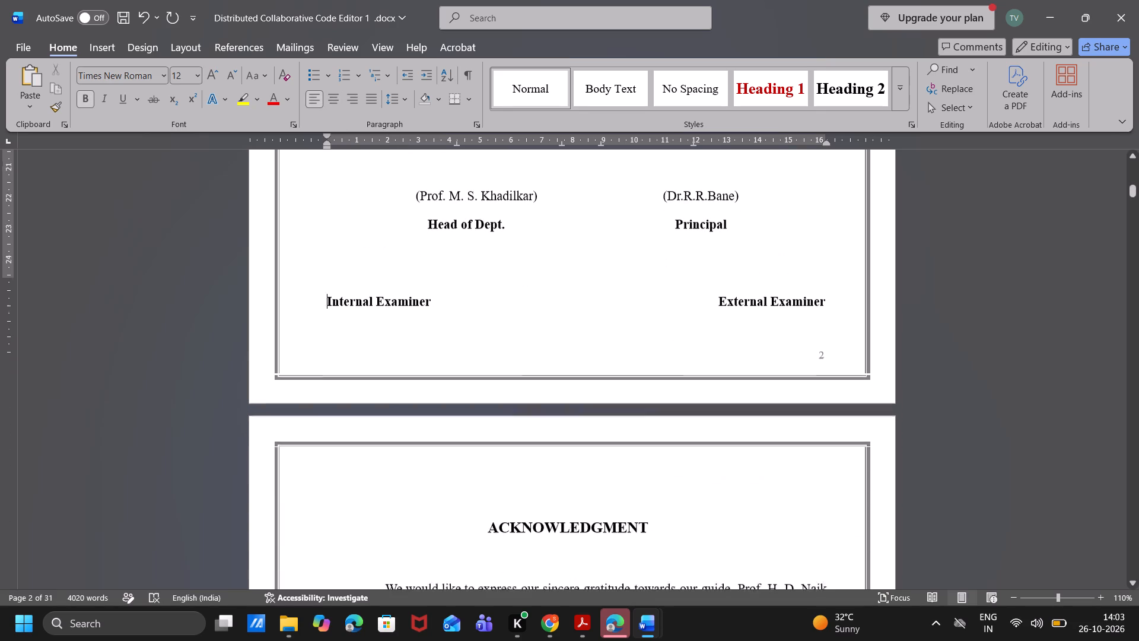
pyautogui.hscroll(1, 487, 451)
pyautogui.scroll(2, 487, 451)
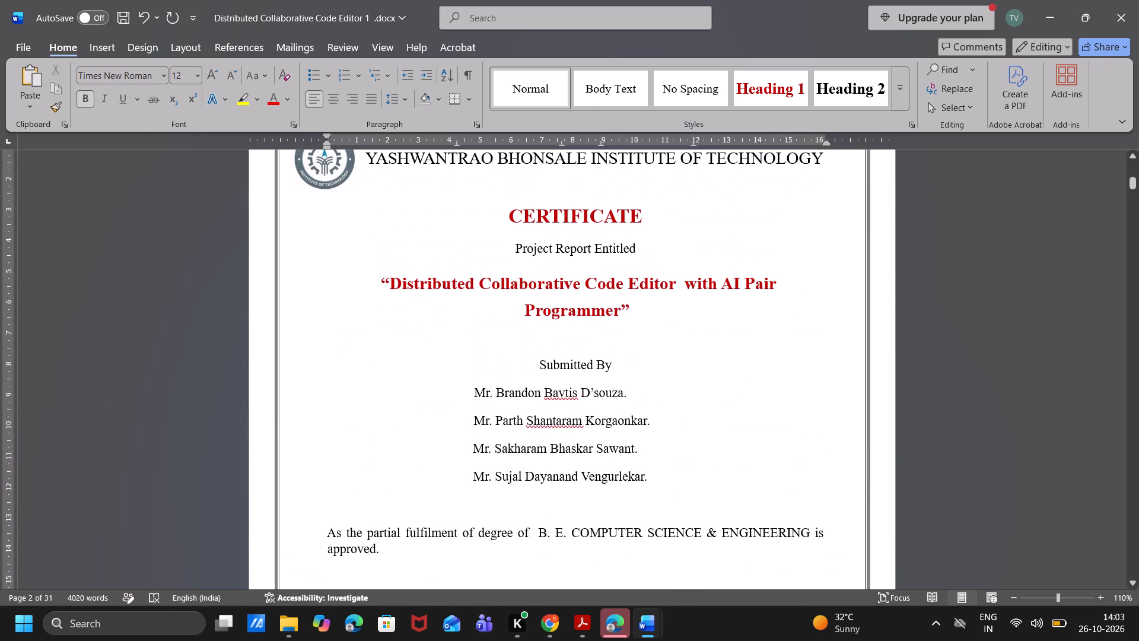
pyautogui.click(326, 552)
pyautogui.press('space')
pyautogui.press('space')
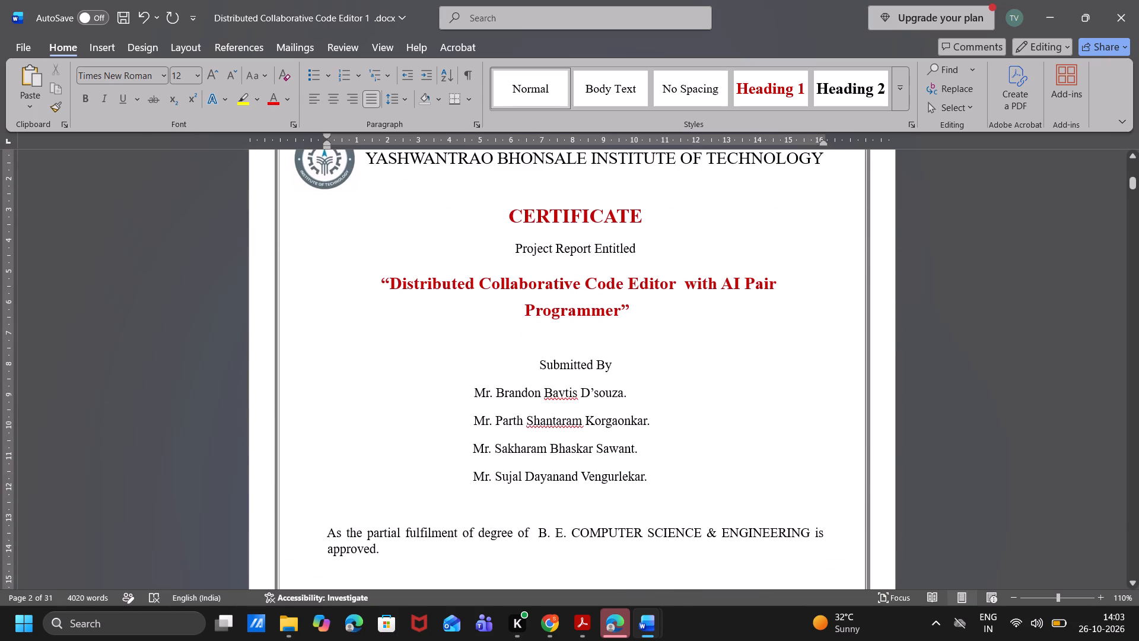
pyautogui.click(327, 531)
pyautogui.moveTo(387, 551); pyautogui.dragTo(377, 549)
# Centre the certificate's partial fulfilment sentence, which ends with the word "approved.".
pyautogui.moveTo(377, 549); pyautogui.dragTo(341, 544)
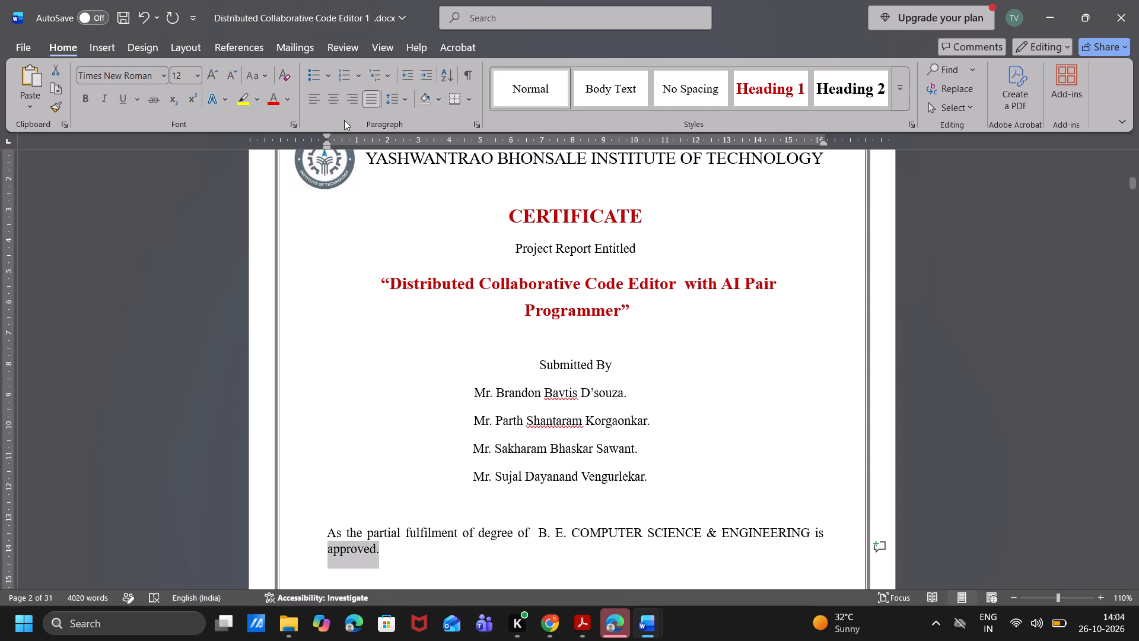
pyautogui.click(335, 100)
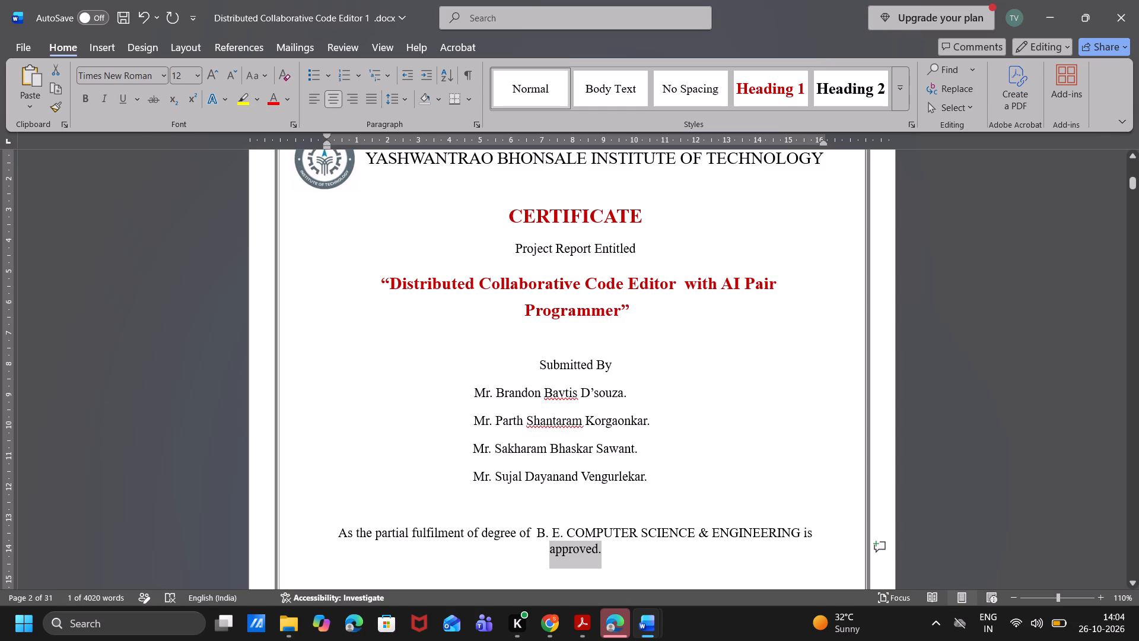
pyautogui.click(675, 403)
# Replace the student name under the Acknowledgment text with the first student's full name from the certificate list, keeping "Mr." and the full stop.
pyautogui.scroll(-2, 675, 403)
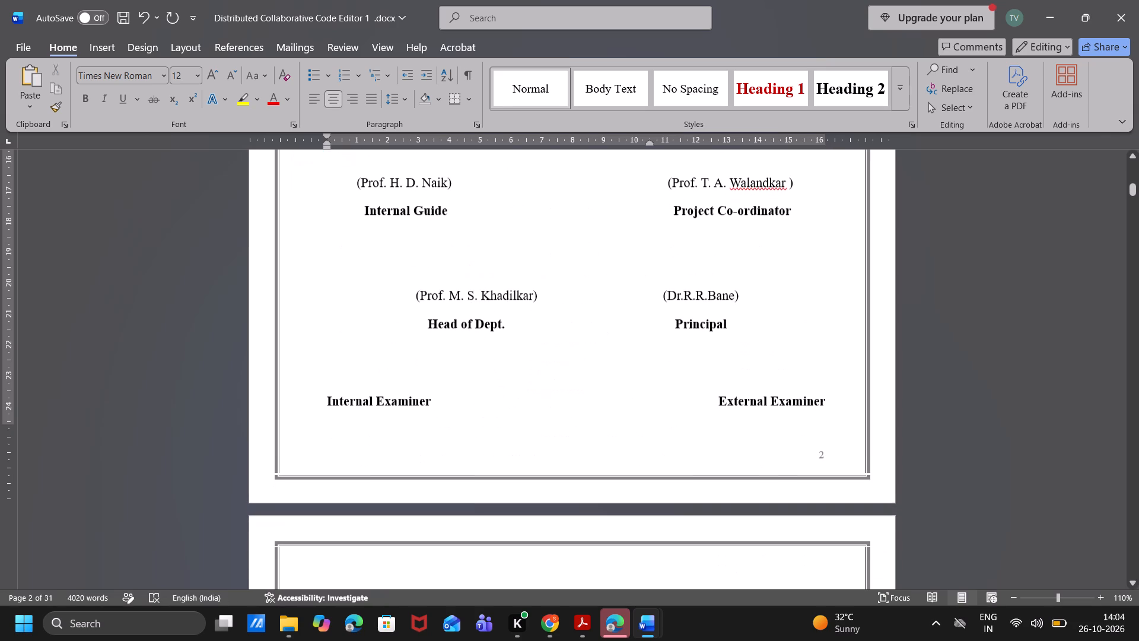
pyautogui.scroll(-1, 675, 403)
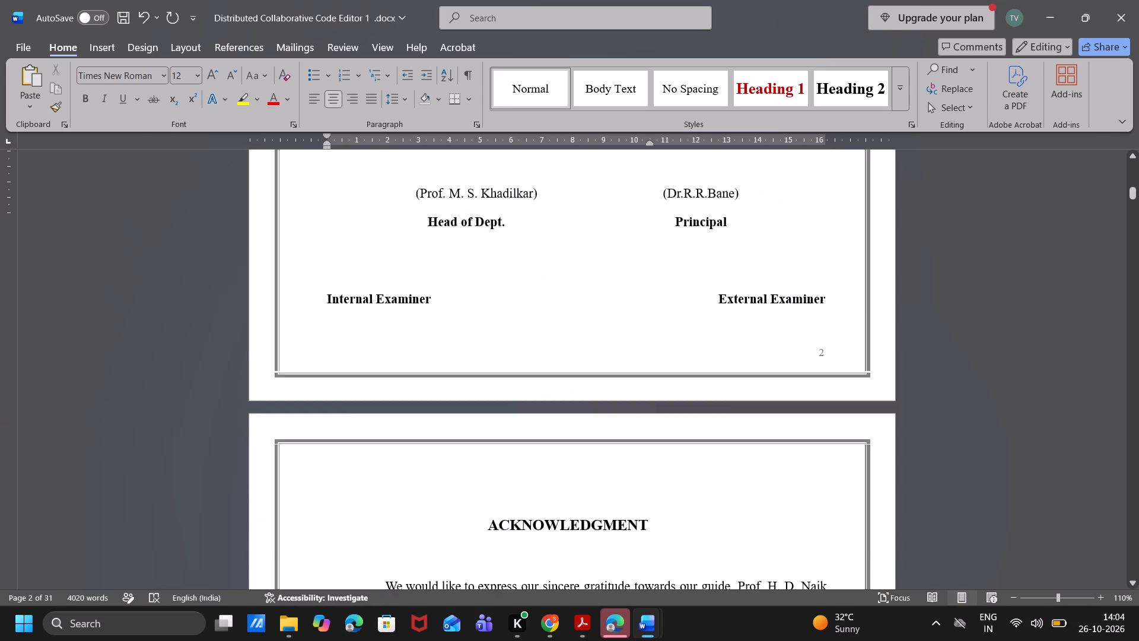
pyautogui.scroll(-3, 675, 403)
pyautogui.scroll(3, 675, 403)
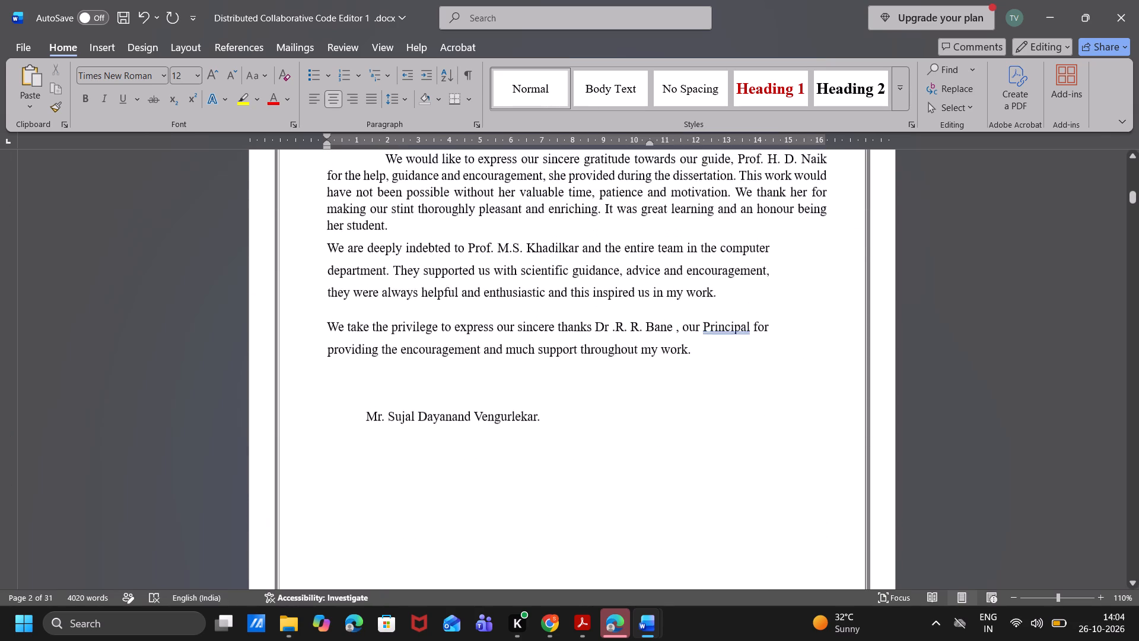
pyautogui.scroll(1, 675, 403)
pyautogui.click(544, 512)
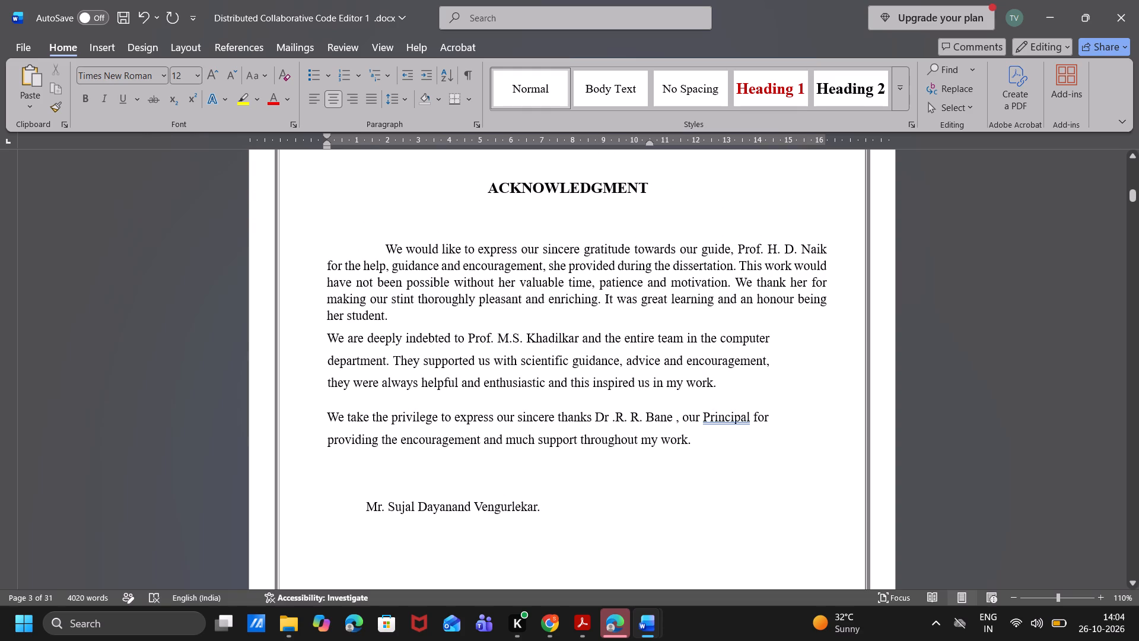
pyautogui.click(536, 509)
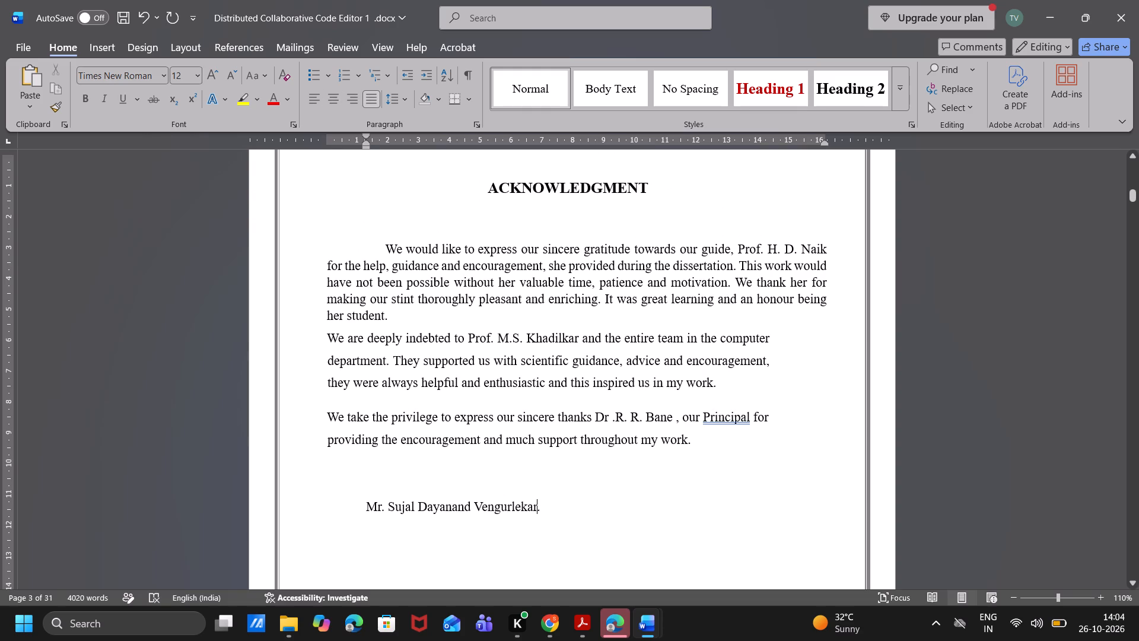
pyautogui.press('BackSpace')
pyautogui.press('BackSpace')
pyautogui.press('BackSpace')
pyautogui.press('BackSpace')
pyautogui.press('BackSpace')
pyautogui.press('BackSpace')
pyautogui.press('BackSpace')
pyautogui.press('BackSpace')
pyautogui.press('BackSpace')
pyautogui.press('BackSpace')
pyautogui.press('BackSpace')
pyautogui.press('BackSpace')
pyautogui.press('BackSpace')
pyautogui.press('BackSpace')
pyautogui.press('BackSpace')
pyautogui.press('BackSpace')
pyautogui.press('BackSpace')
pyautogui.press('BackSpace')
pyautogui.press('BackSpace')
pyautogui.press('BackSpace')
pyautogui.press('BackSpace')
pyautogui.press('BackSpace')
pyautogui.press('BackSpace')
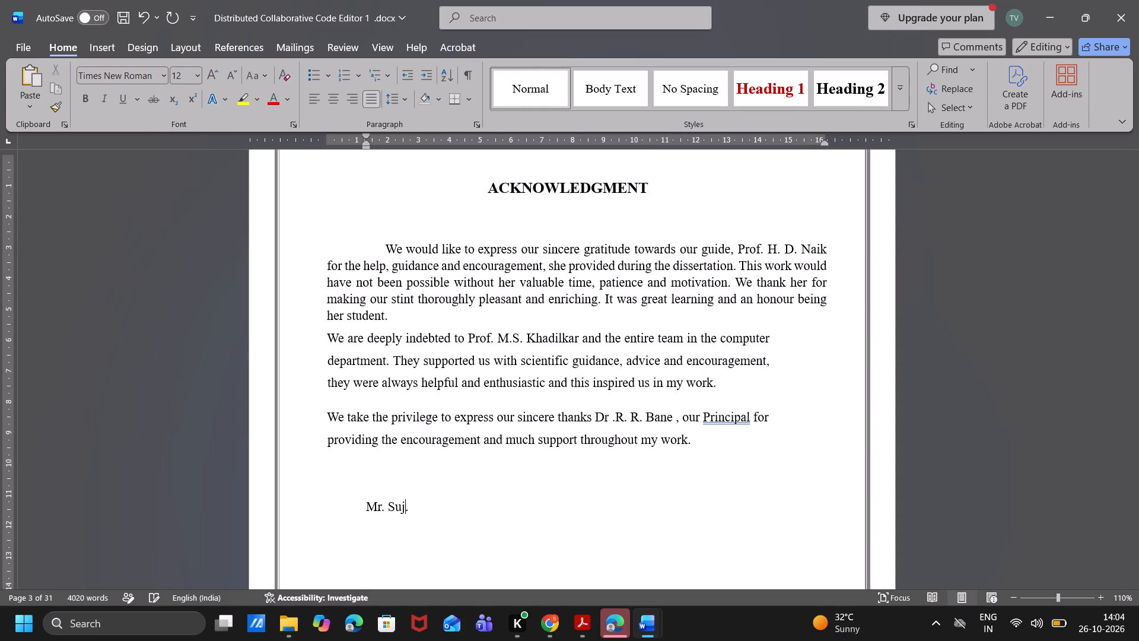
pyautogui.press('BackSpace')
pyautogui.press('BackSpace')
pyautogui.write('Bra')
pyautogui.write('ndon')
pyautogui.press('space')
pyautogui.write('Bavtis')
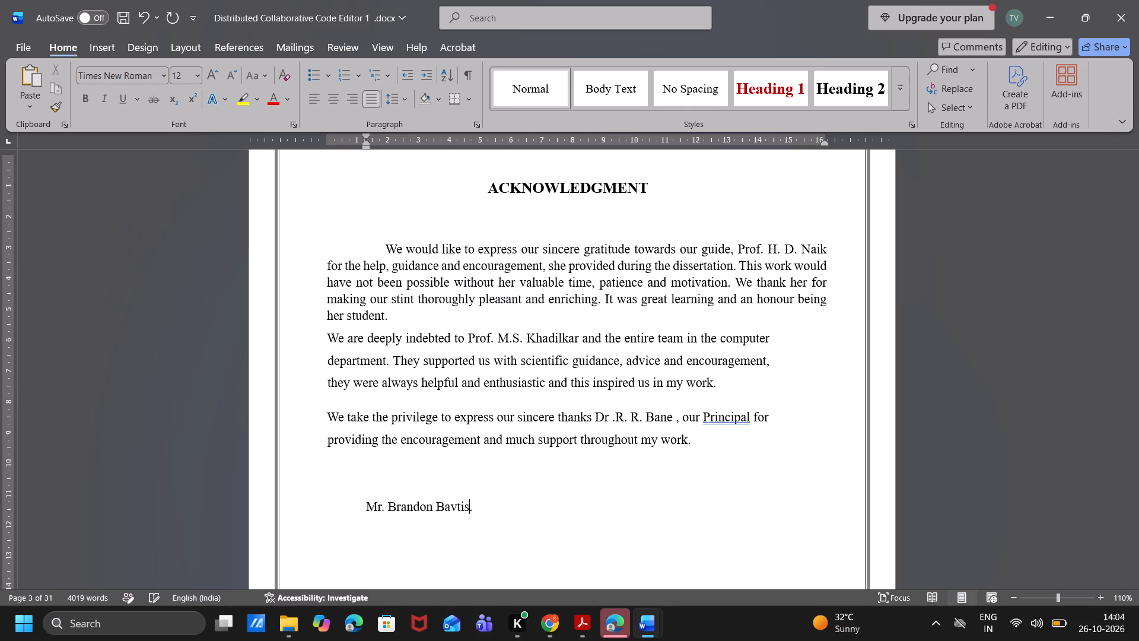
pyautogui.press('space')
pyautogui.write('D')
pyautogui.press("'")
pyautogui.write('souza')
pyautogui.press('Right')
# Add the second student's full name, with "Mr." and a full stop, on a new line below the first in the Acknowledgment.
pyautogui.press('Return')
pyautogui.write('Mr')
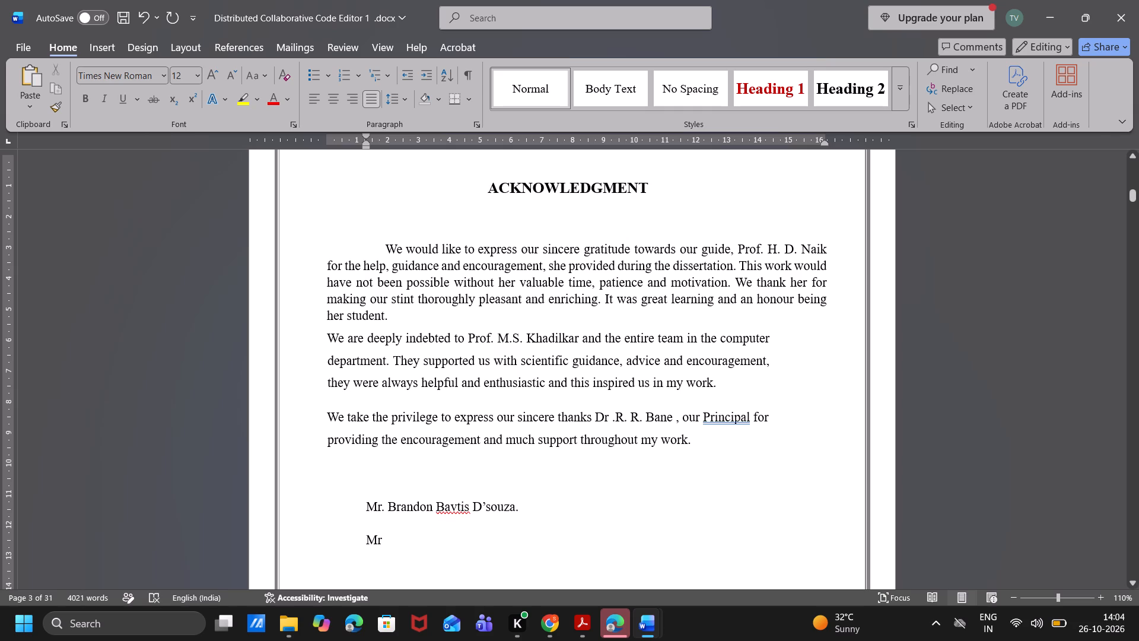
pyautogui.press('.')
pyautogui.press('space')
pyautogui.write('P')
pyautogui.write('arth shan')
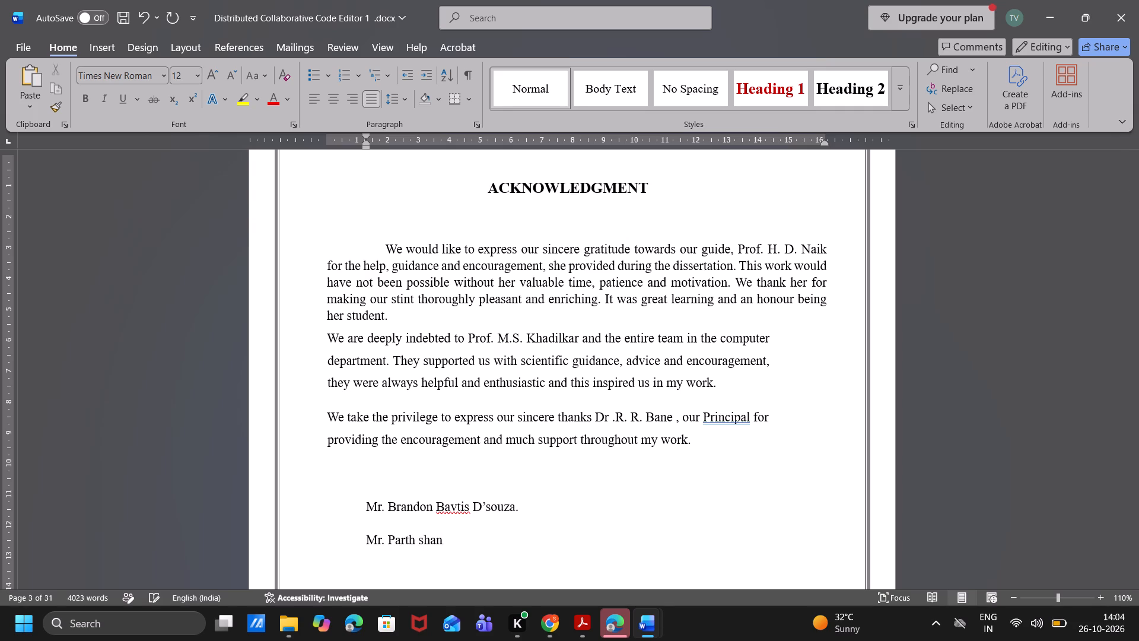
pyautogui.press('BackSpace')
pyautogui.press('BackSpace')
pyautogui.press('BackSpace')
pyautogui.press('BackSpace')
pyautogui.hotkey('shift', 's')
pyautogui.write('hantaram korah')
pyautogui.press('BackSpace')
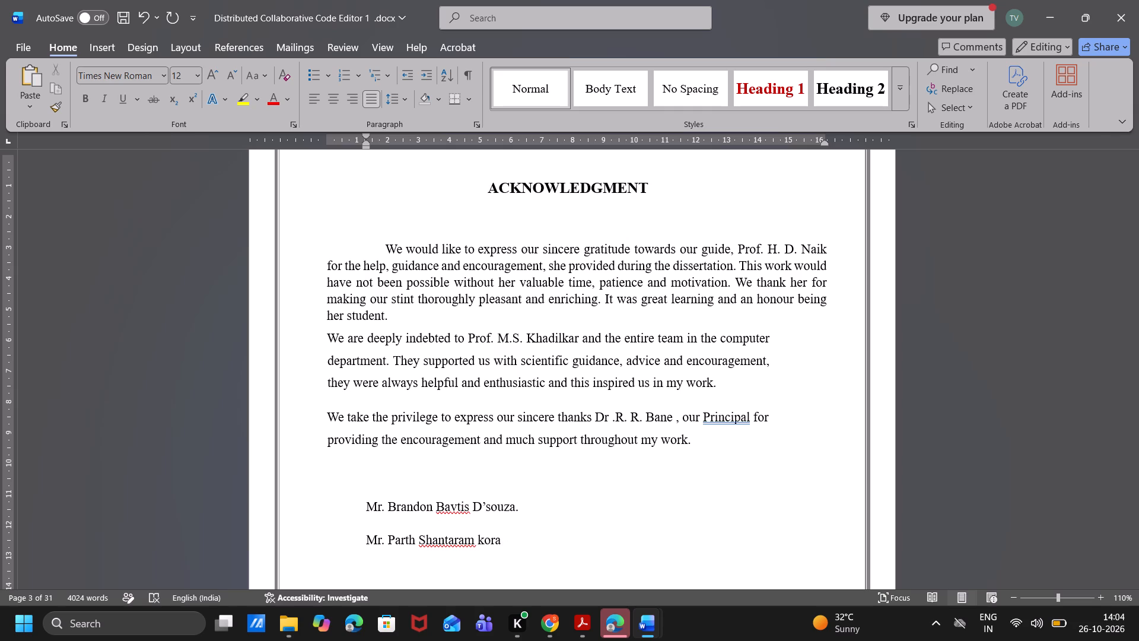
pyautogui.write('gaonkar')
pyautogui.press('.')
# Add the third student's full name, with "Mr." and a full stop, on a new line in the Acknowledgment's name list.
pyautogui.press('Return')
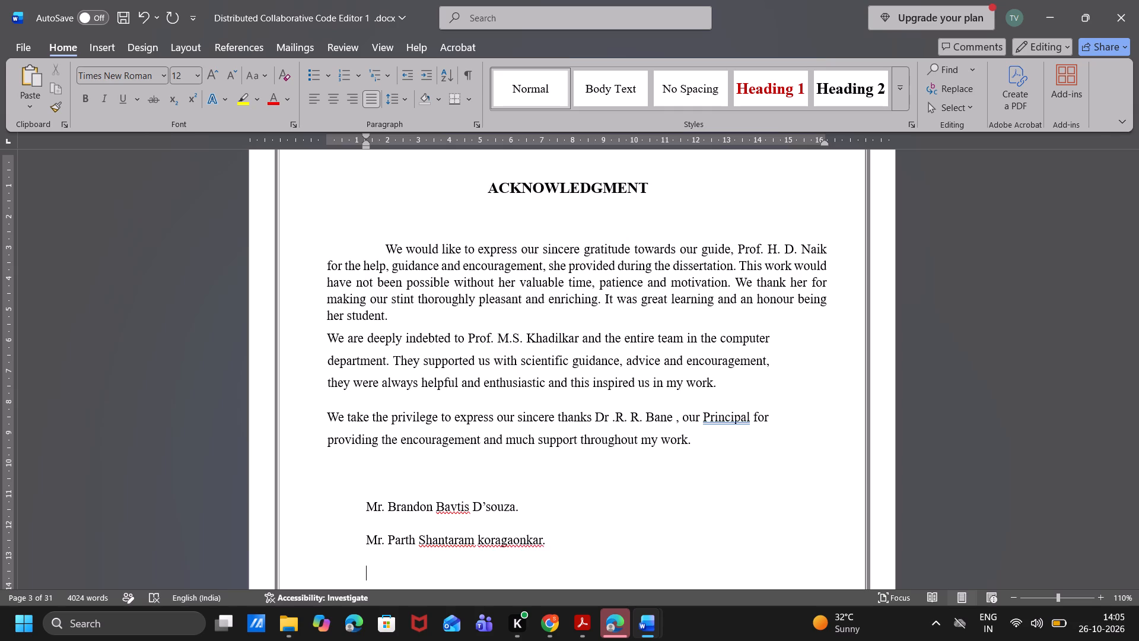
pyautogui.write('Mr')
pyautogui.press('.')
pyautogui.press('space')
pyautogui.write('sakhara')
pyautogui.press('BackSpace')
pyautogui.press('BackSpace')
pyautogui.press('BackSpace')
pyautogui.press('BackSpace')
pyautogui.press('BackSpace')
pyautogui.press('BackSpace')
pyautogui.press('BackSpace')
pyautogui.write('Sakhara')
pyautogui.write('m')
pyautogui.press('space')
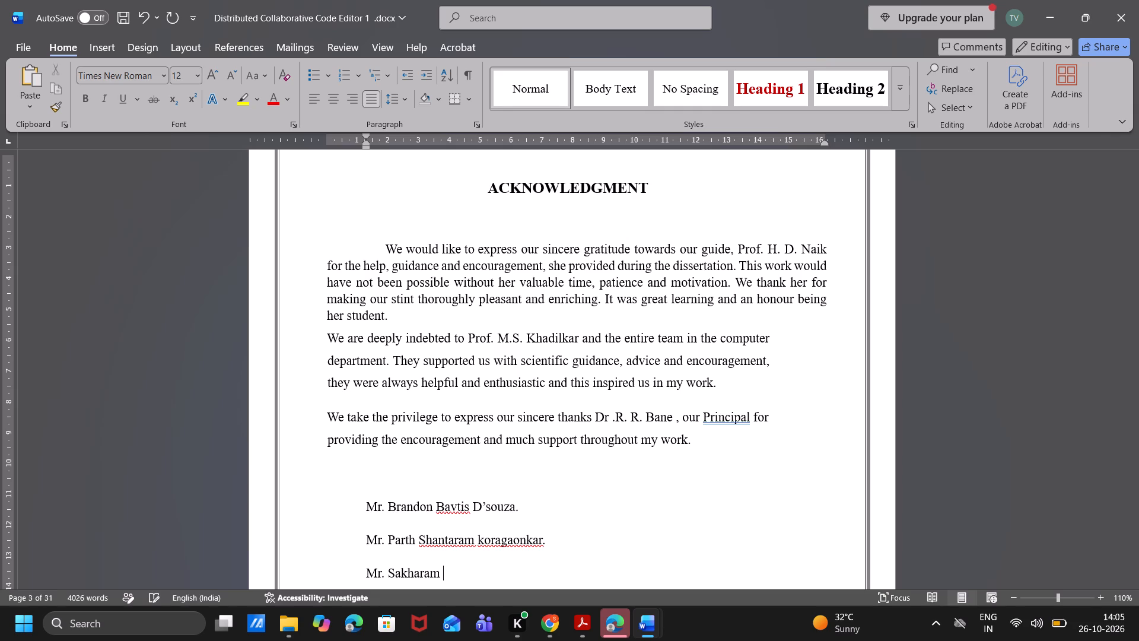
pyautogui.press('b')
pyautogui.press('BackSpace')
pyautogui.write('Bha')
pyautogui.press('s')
pyautogui.scroll(4, 720, 335)
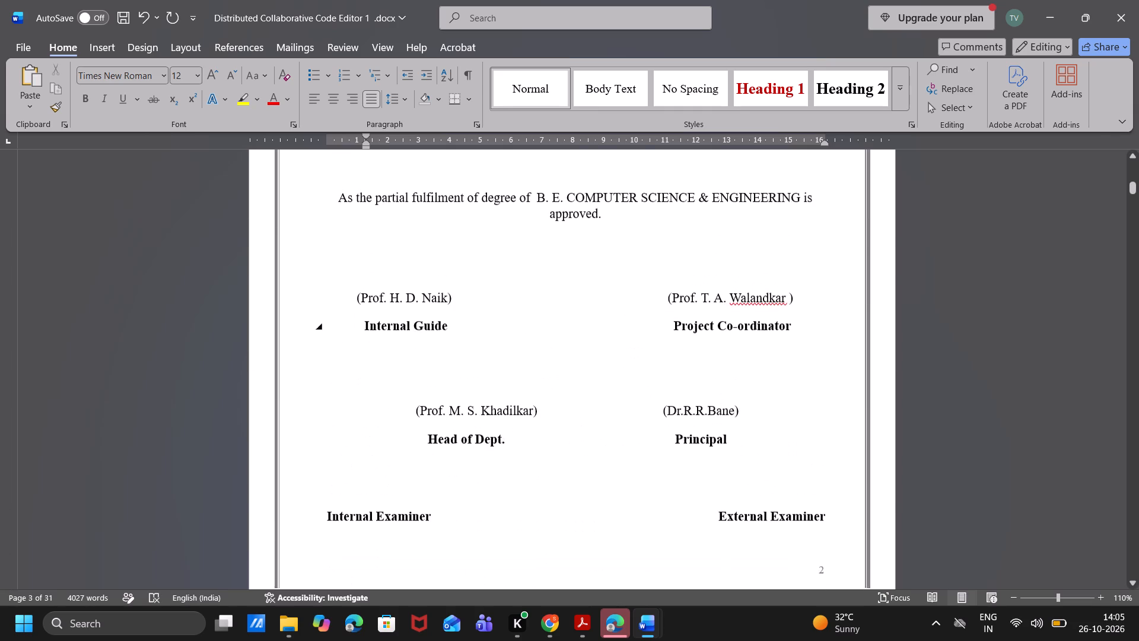
pyautogui.scroll(-4, 720, 335)
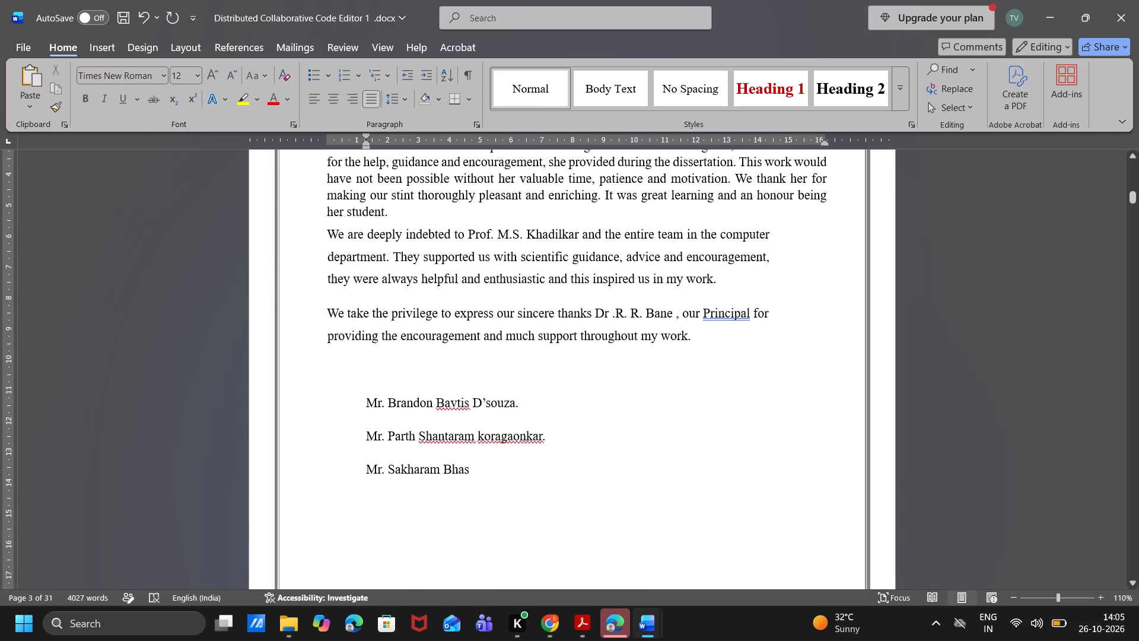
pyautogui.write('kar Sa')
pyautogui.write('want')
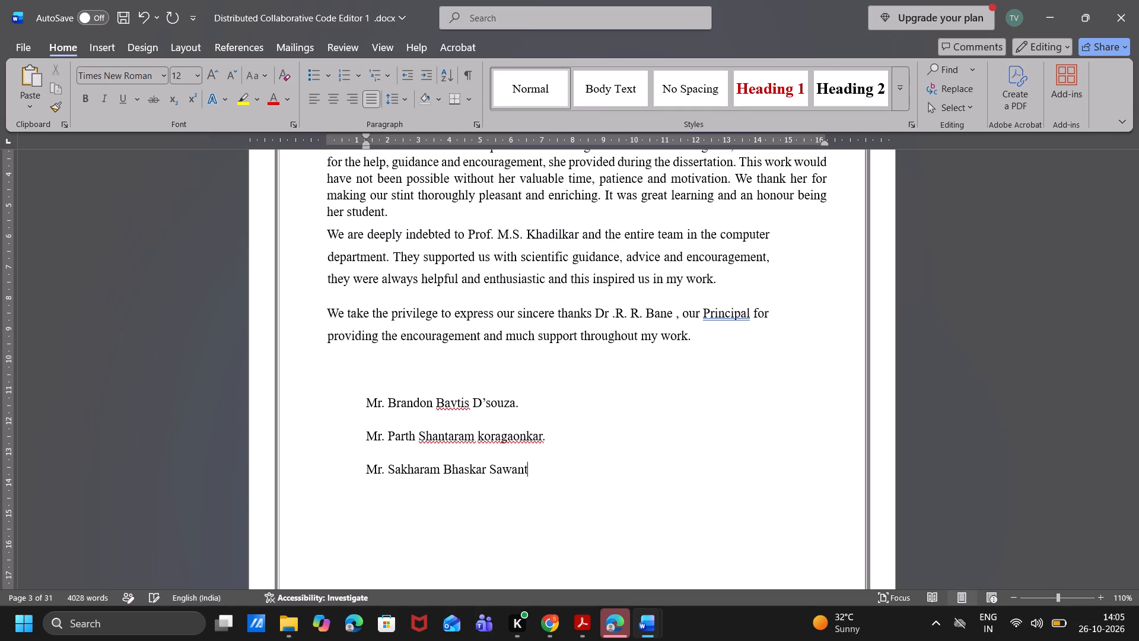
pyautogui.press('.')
# Add the fourth student's full name, with "Mr." and a full stop, as the last line of the Acknowledgment's name list.
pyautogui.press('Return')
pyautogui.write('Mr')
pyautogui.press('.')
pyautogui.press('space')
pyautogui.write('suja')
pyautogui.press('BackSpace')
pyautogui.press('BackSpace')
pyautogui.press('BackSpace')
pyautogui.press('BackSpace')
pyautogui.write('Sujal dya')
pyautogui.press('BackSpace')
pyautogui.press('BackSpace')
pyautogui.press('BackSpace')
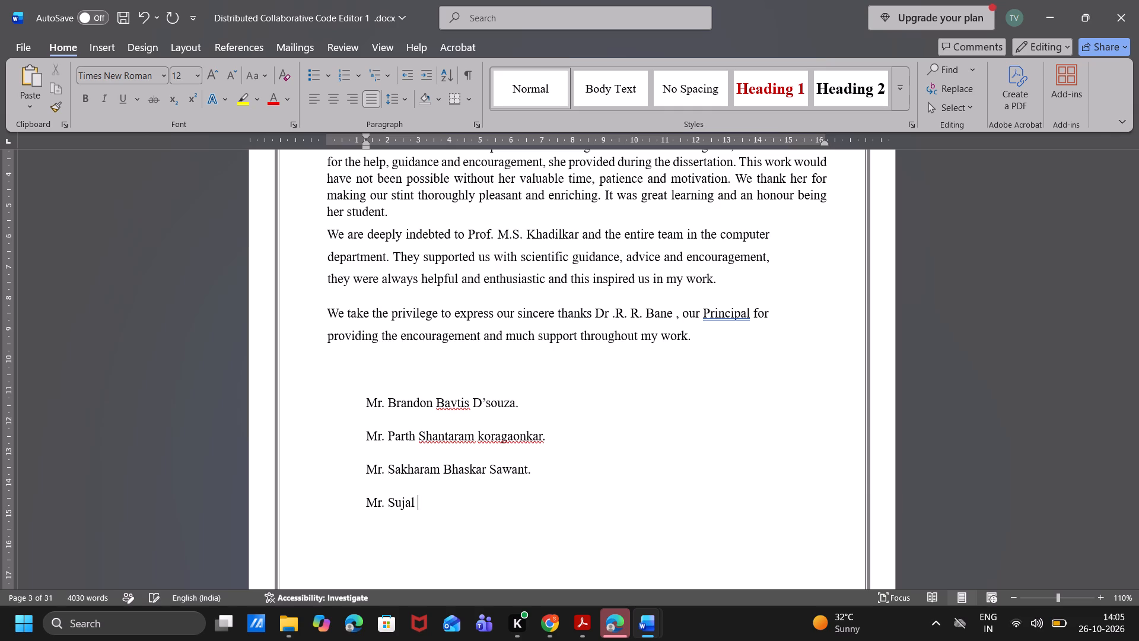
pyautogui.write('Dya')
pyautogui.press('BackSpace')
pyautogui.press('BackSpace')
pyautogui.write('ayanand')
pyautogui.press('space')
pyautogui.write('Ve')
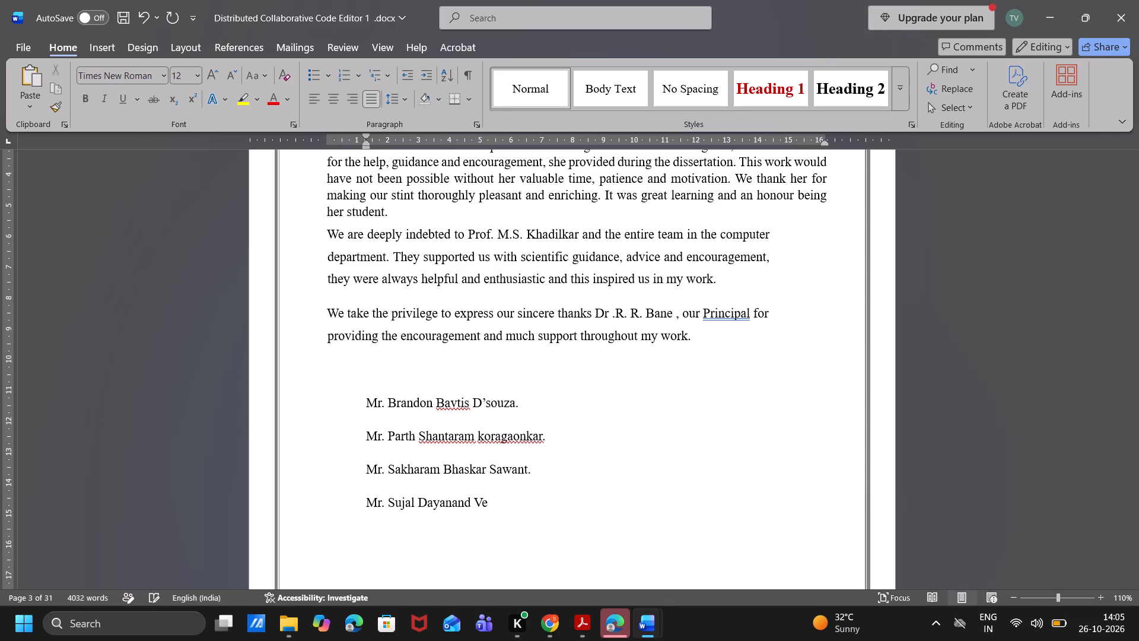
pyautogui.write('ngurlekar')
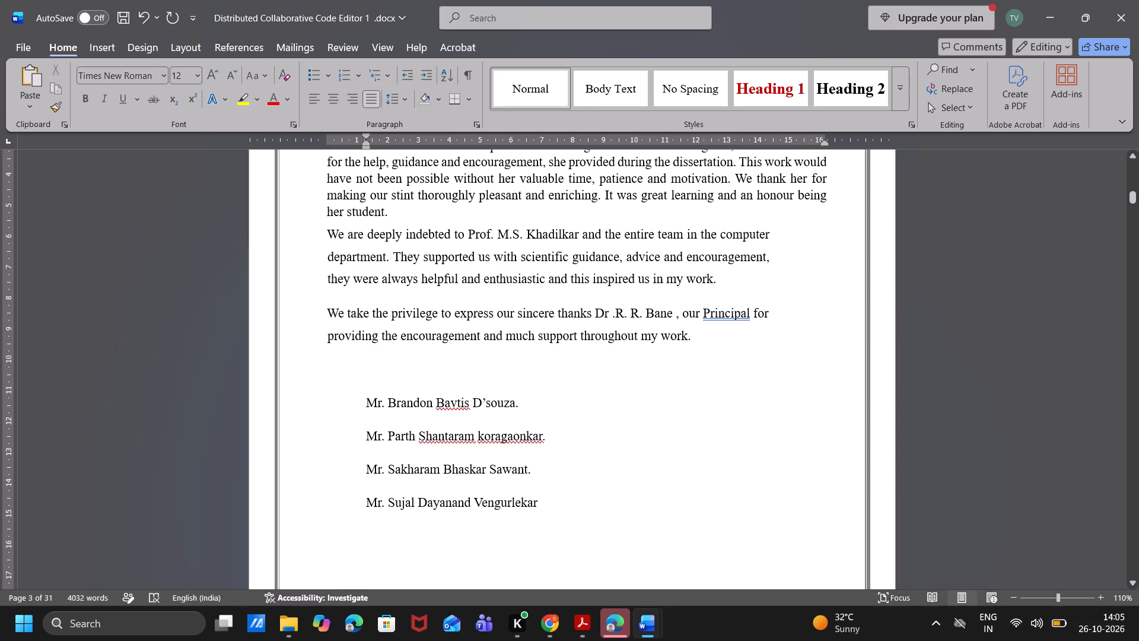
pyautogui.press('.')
# Delete the blank line above the ABSTRACT heading at the start of its page.
pyautogui.scroll(-3, 792, 358)
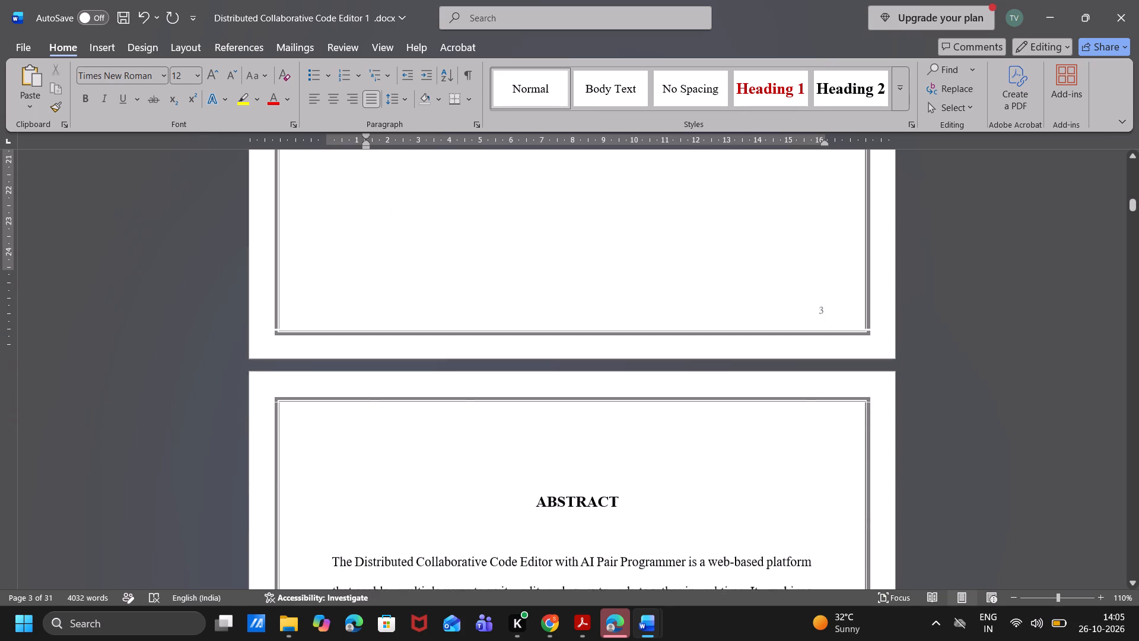
pyautogui.scroll(-3, 792, 358)
pyautogui.scroll(1, 792, 358)
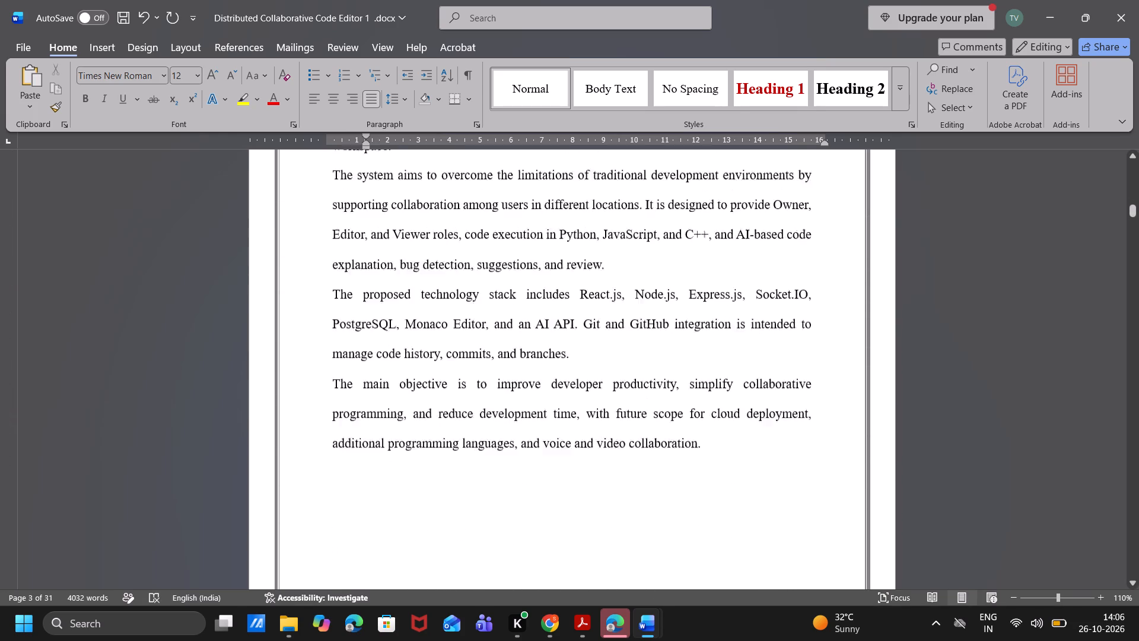
pyautogui.scroll(3, 792, 358)
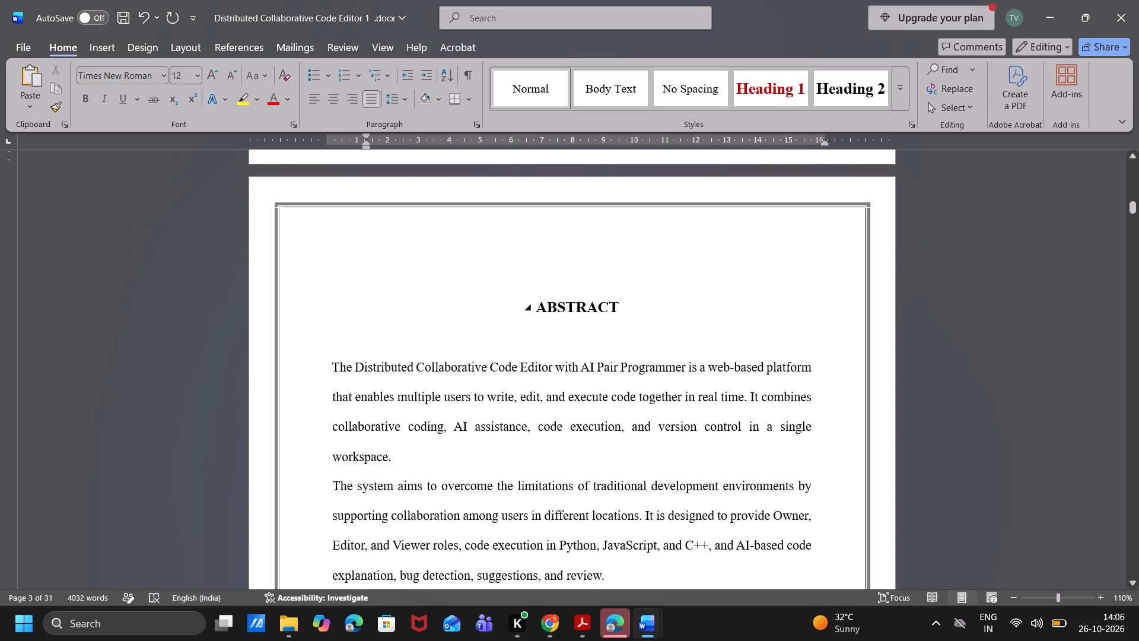
pyautogui.click(595, 267)
pyautogui.press('BackSpace')
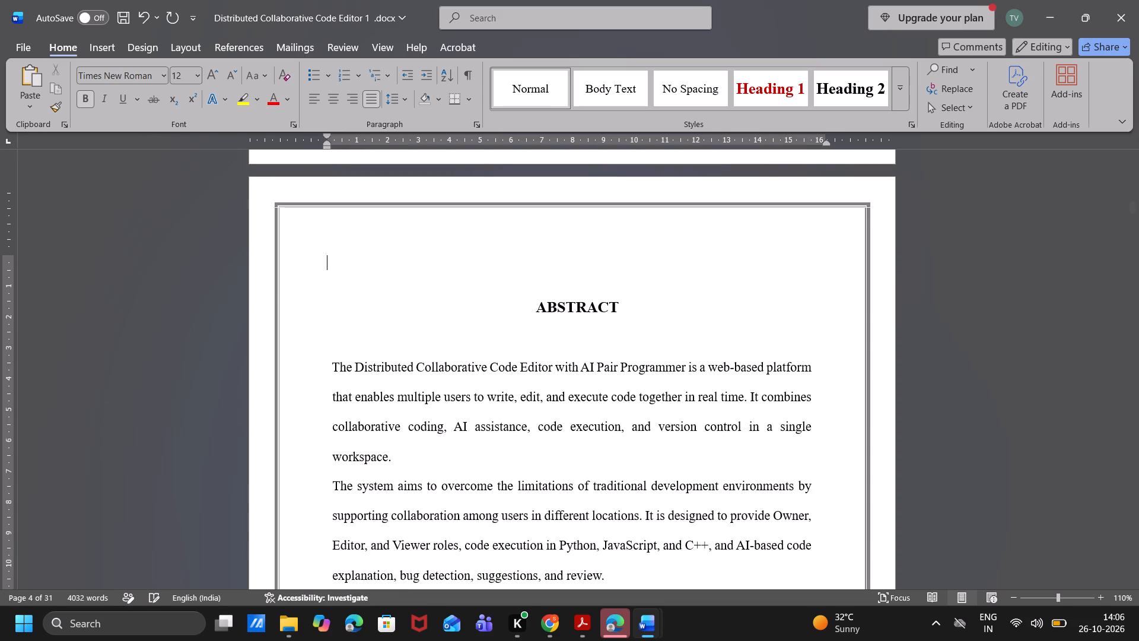
pyautogui.press('BackSpace')
pyautogui.scroll(1, 595, 267)
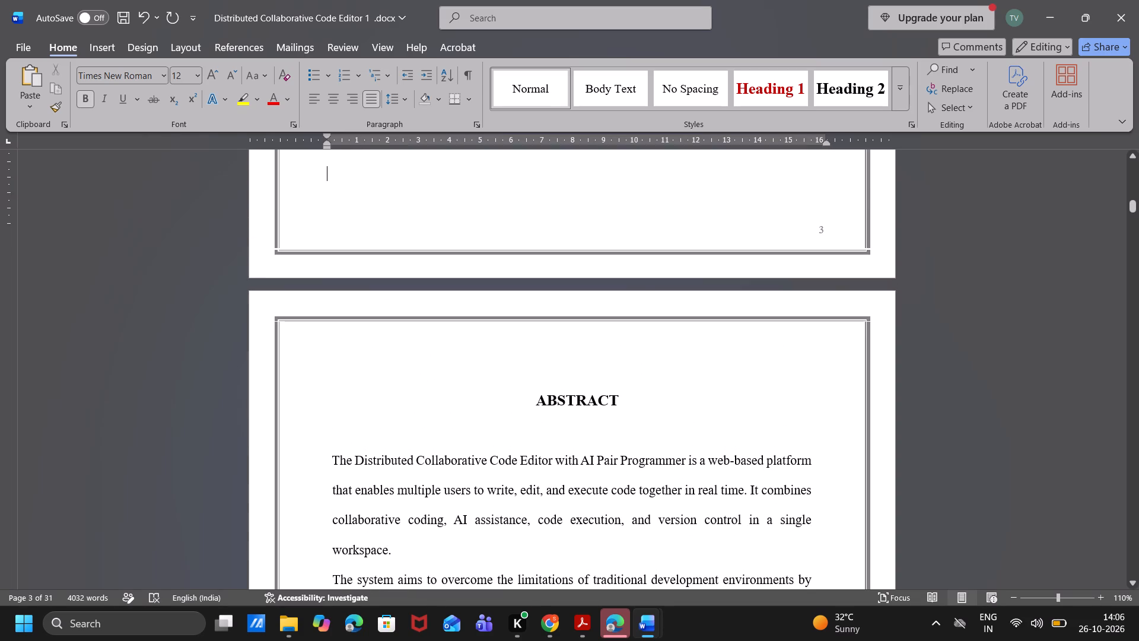
# Examine the Acknowledgment page's paragraphs, student name list and the empty space below it.
pyautogui.scroll(2, 595, 267)
pyautogui.scroll(-1, 595, 267)
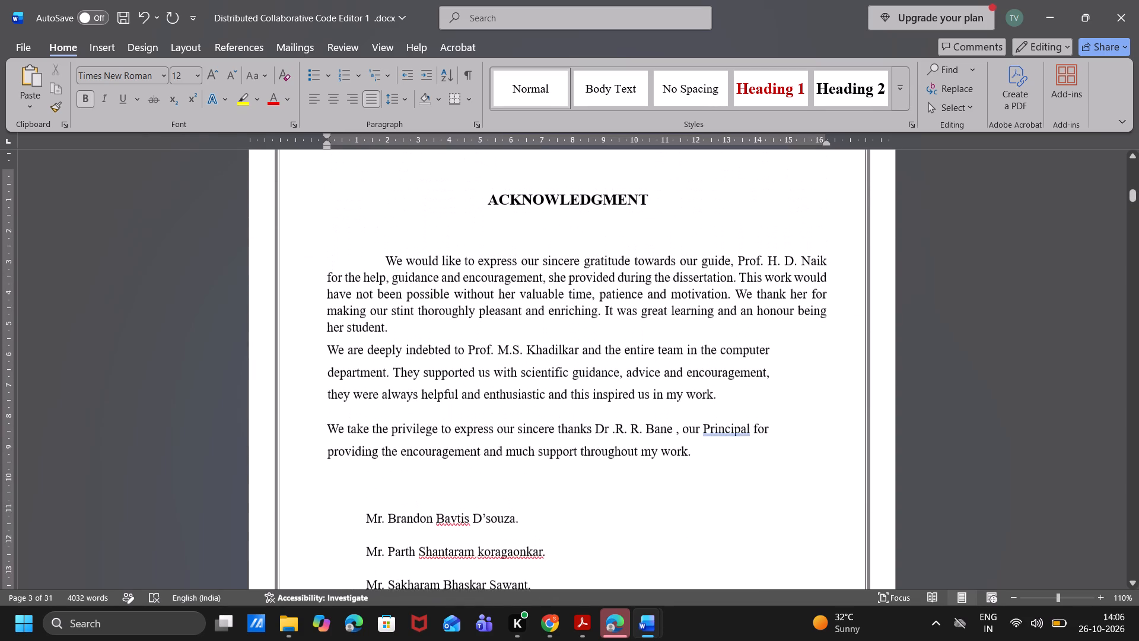
pyautogui.scroll(-1, 595, 267)
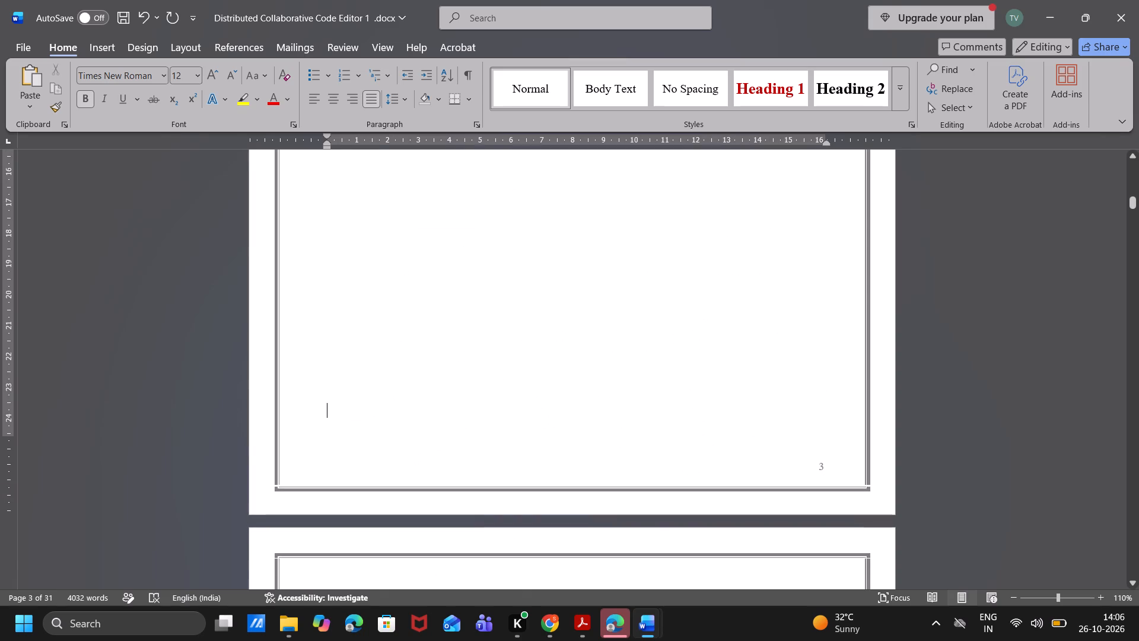
pyautogui.scroll(2, 595, 267)
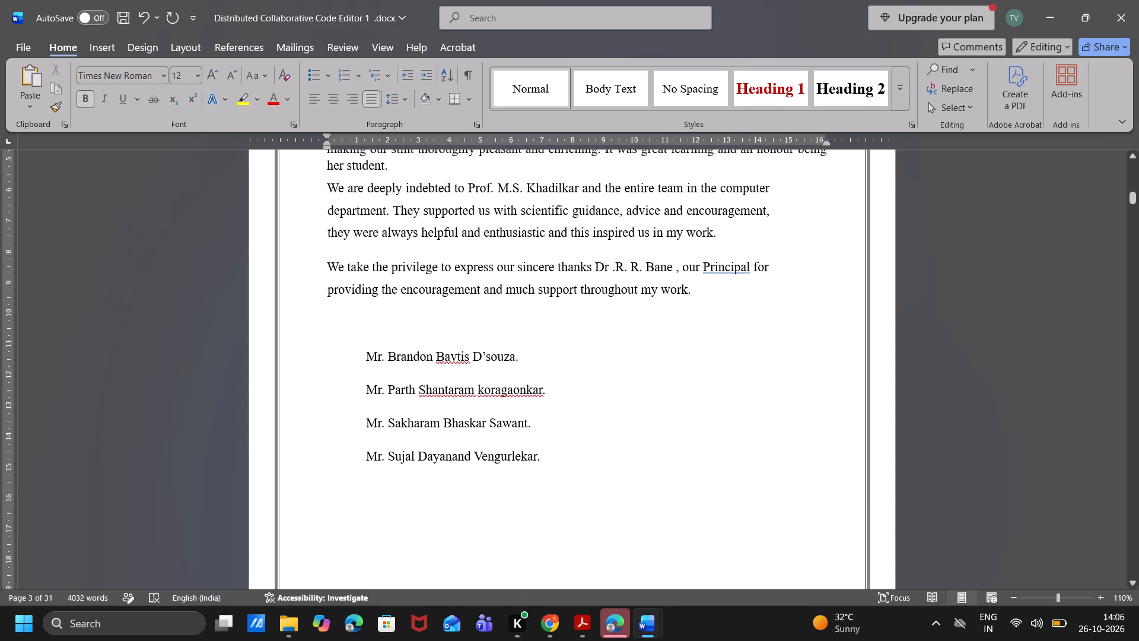
pyautogui.click(367, 356)
pyautogui.press('Down')
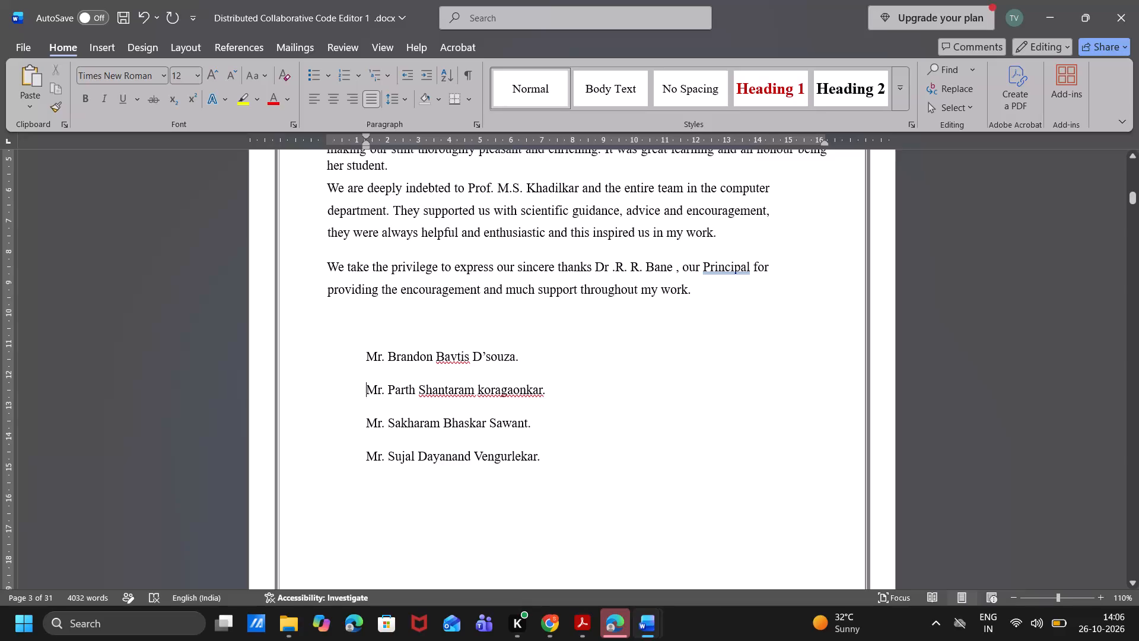
# Examine the table of contents, its column borders where it continues onto page 6, and the page following it.
pyautogui.scroll(-5, 457, 395)
pyautogui.scroll(1, 457, 395)
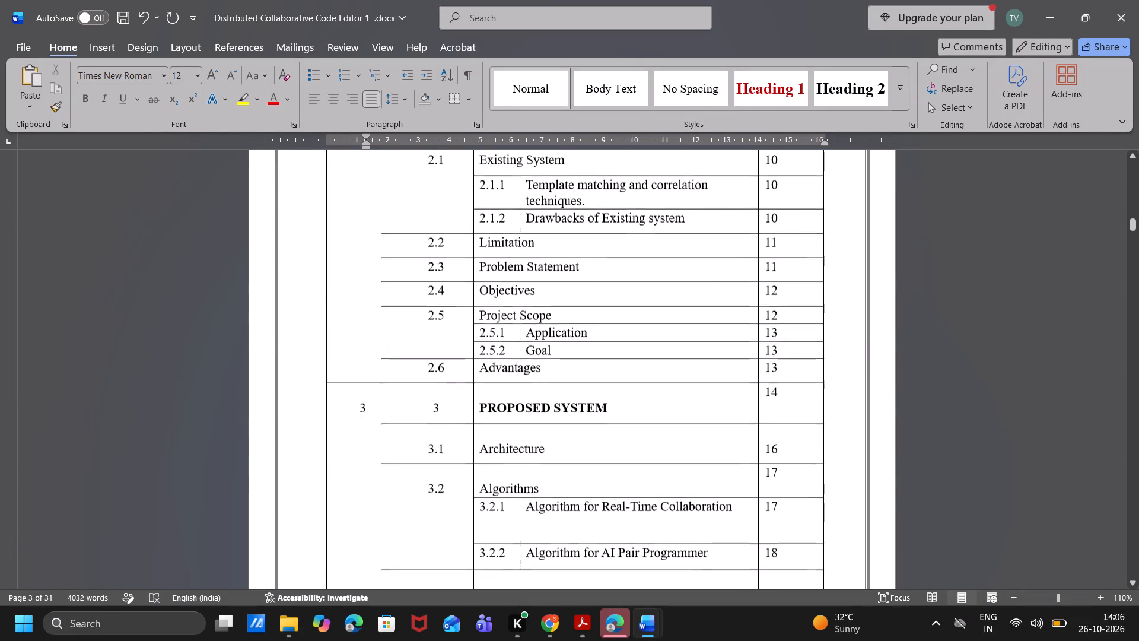
pyautogui.scroll(2, 457, 395)
pyautogui.scroll(-3, 457, 395)
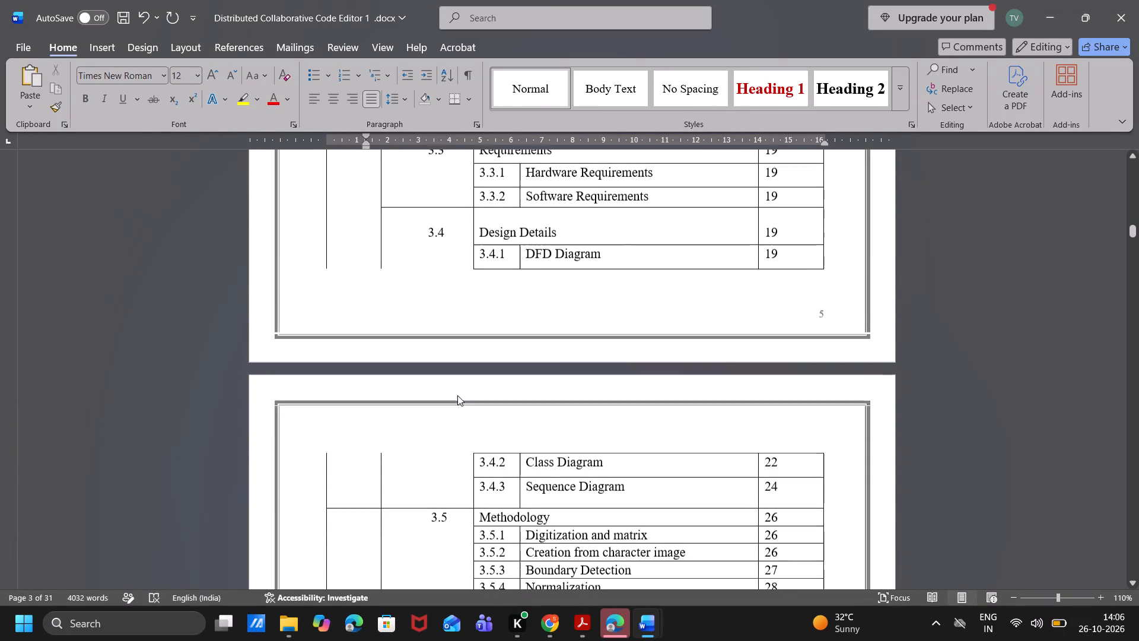
pyautogui.scroll(-1, 457, 395)
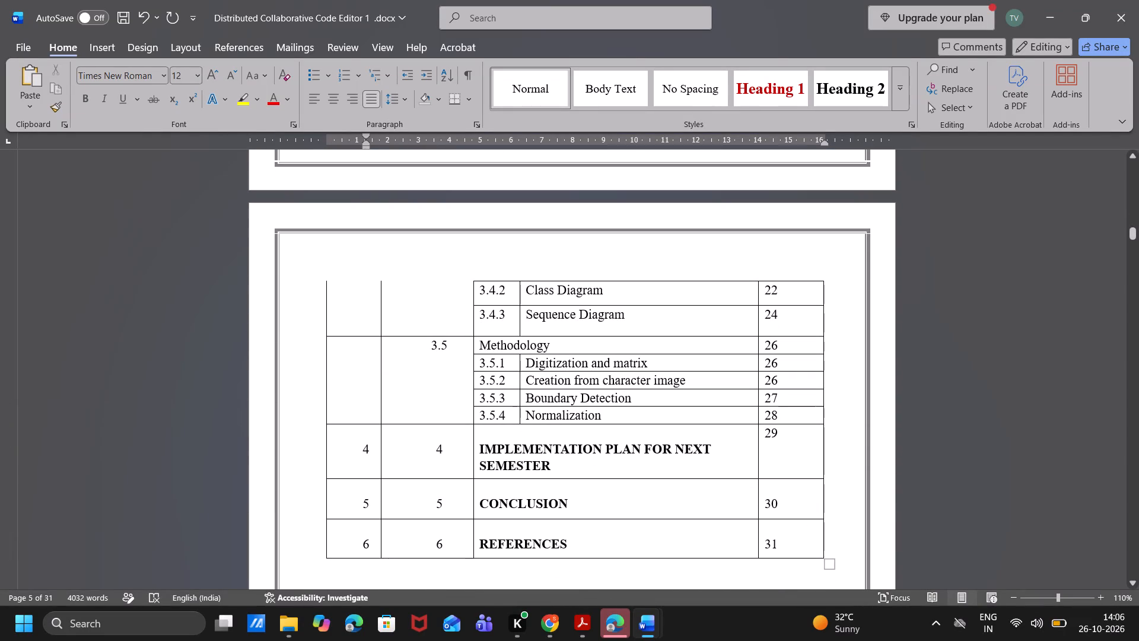
pyautogui.click(473, 284)
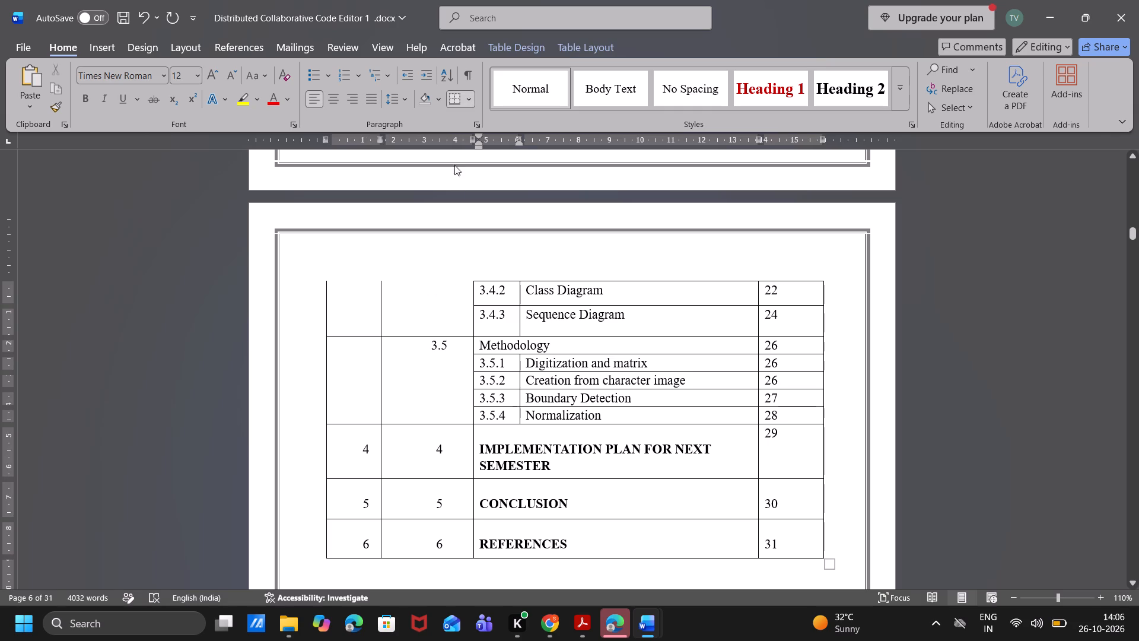
pyautogui.click(381, 284)
pyautogui.click(380, 284)
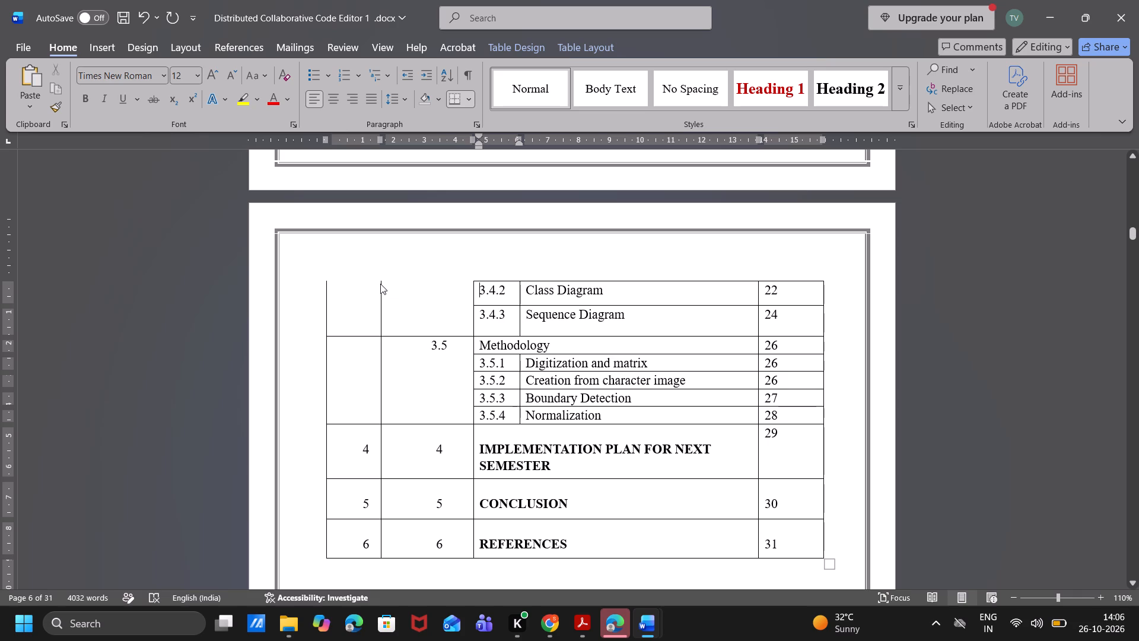
pyautogui.doubleClick(380, 284)
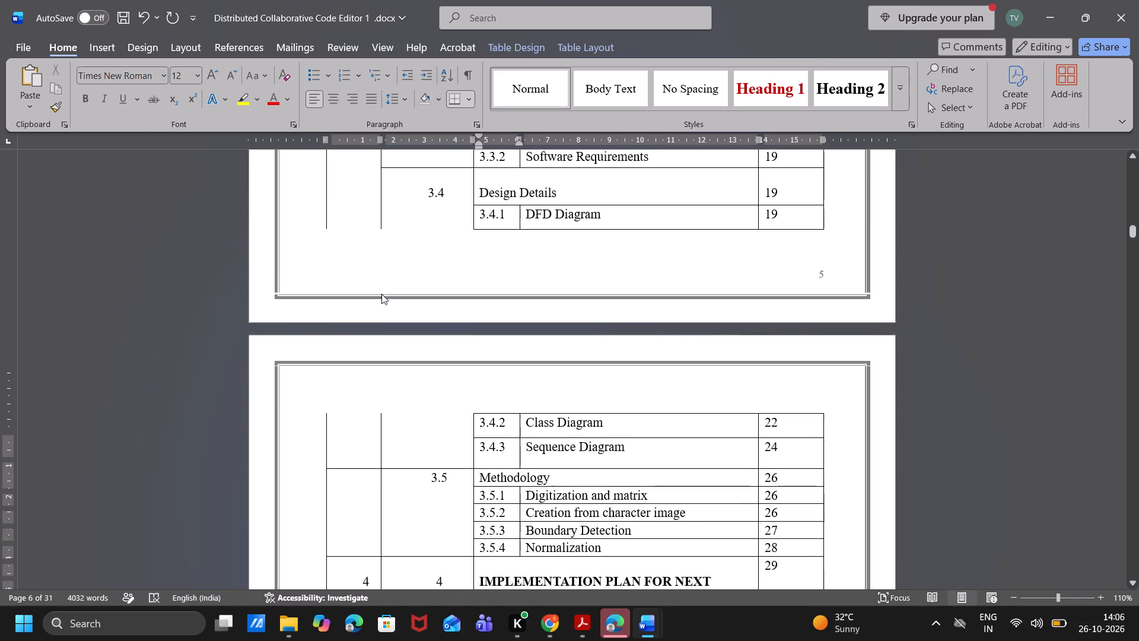
pyautogui.scroll(-1, 381, 294)
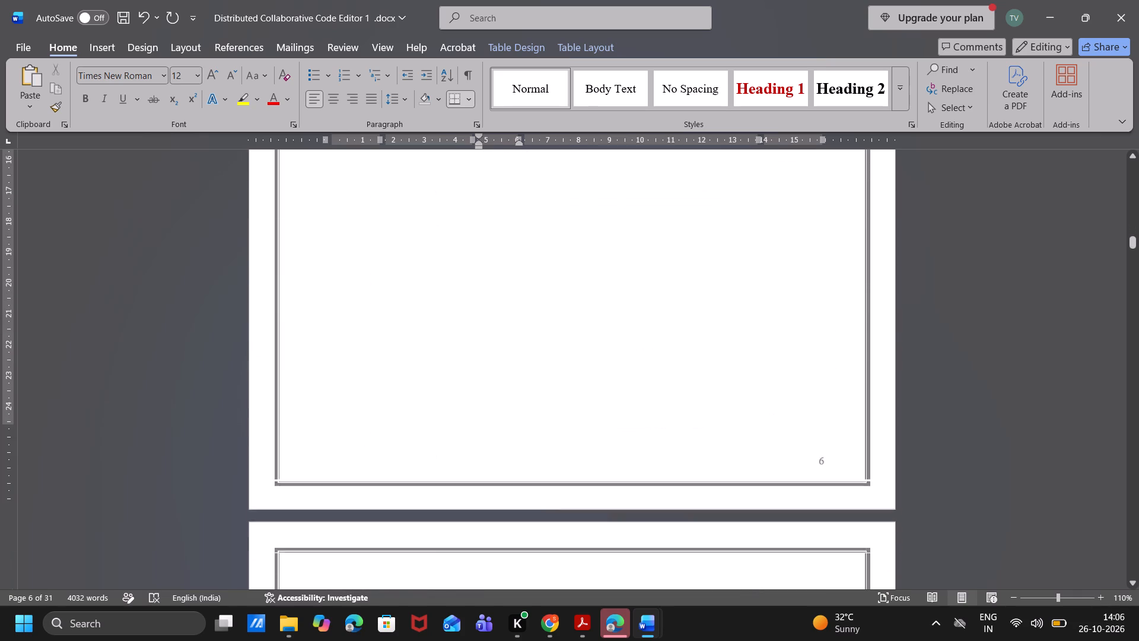
pyautogui.scroll(-1, 381, 294)
pyautogui.scroll(2, 381, 294)
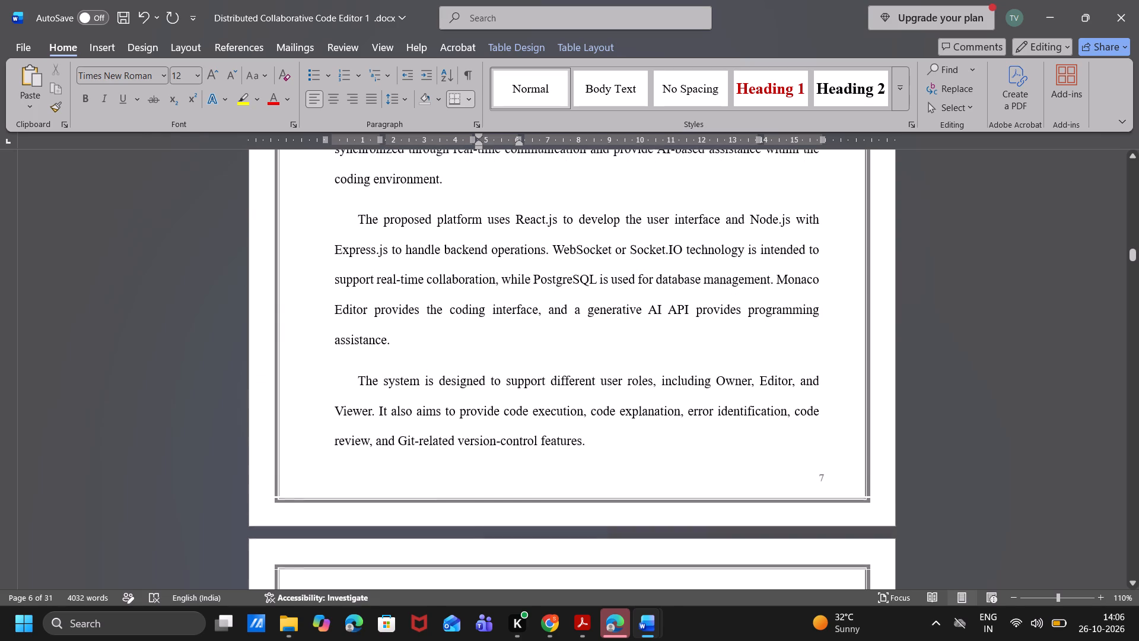
# Insert a blank line above the "Chapter 2" heading at the bottom of page 8 to push it onto the following page.
pyautogui.scroll(2, 381, 294)
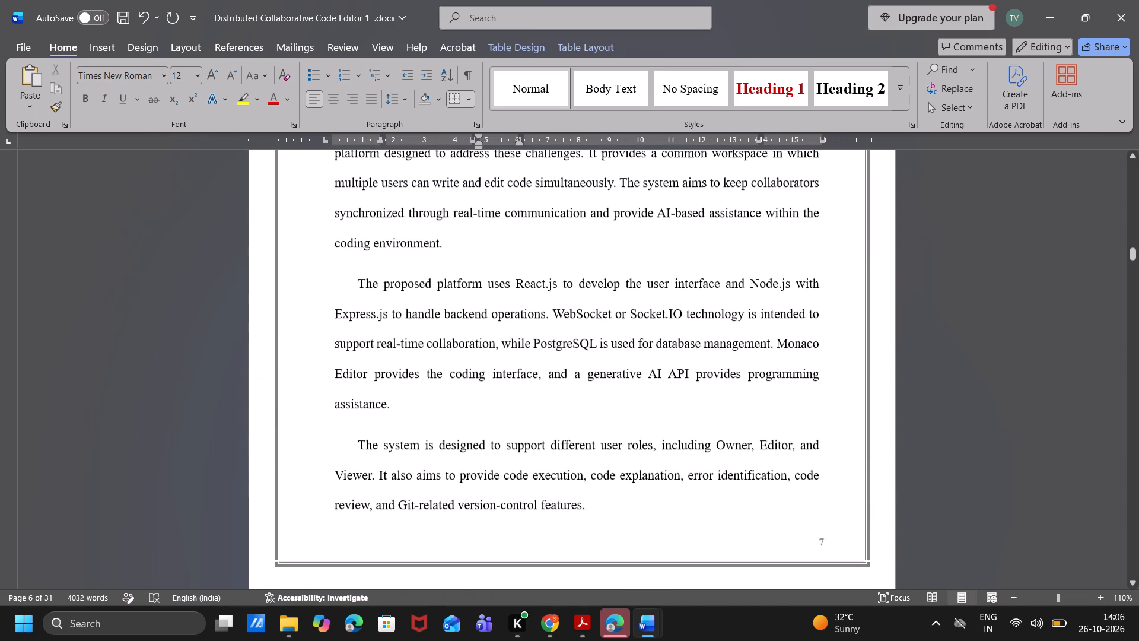
pyautogui.scroll(1, 381, 294)
pyautogui.scroll(-6, 381, 294)
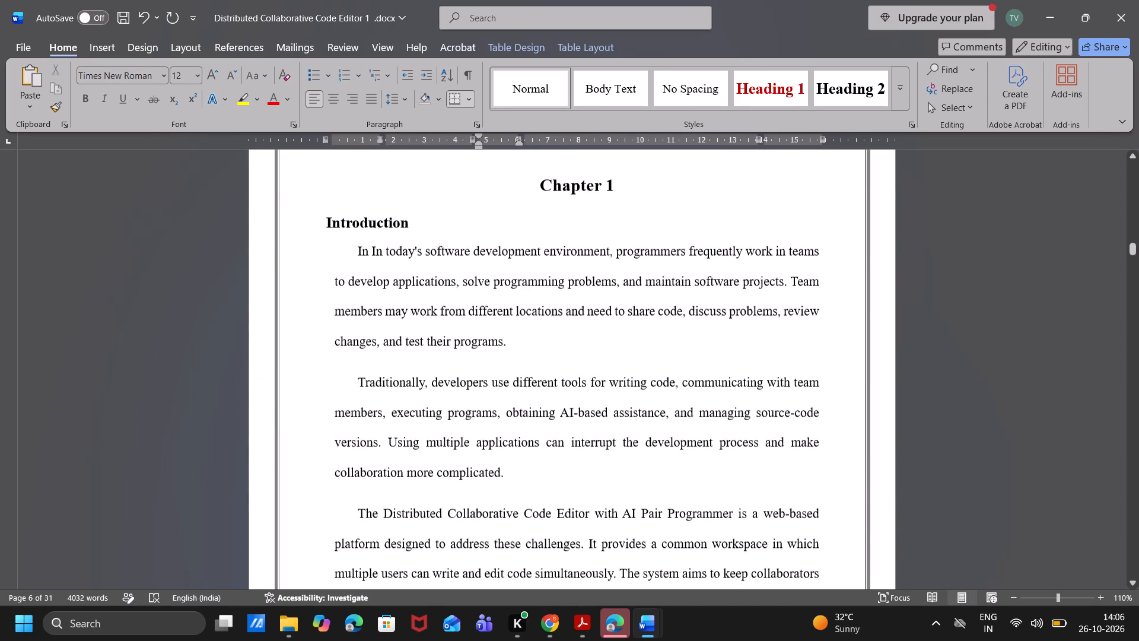
pyautogui.scroll(-6, 381, 294)
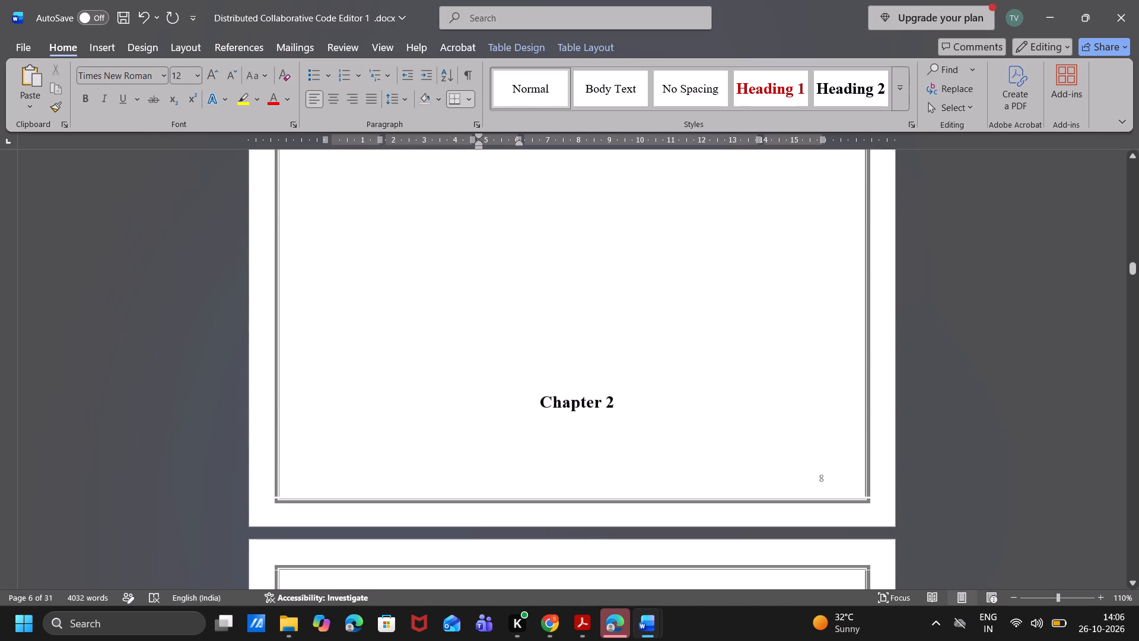
pyautogui.click(532, 361)
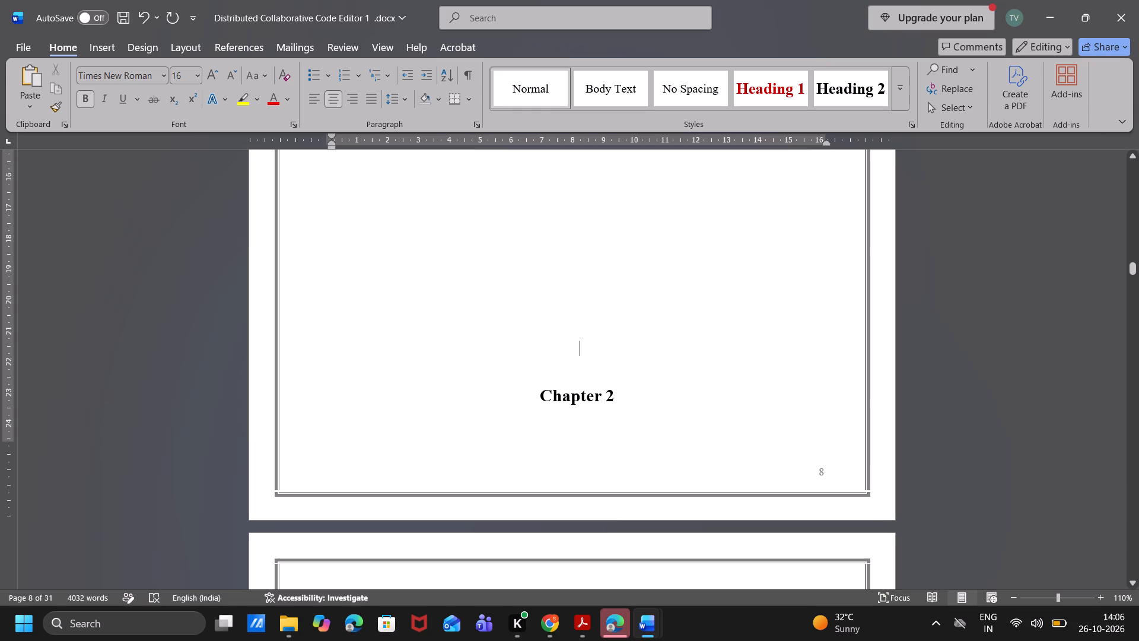
pyautogui.press('Return')
# Examine the Chapter 2 Literature Survey page and the start of section 2.1 Existing System on the page after it.
pyautogui.scroll(-2, 532, 361)
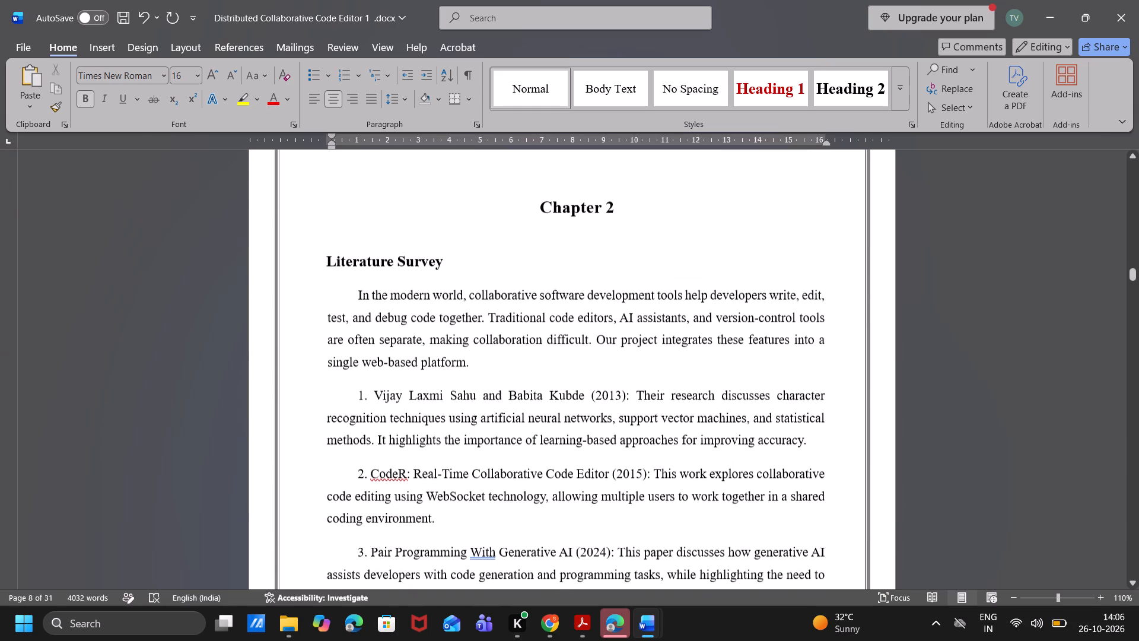
pyautogui.scroll(-3, 532, 361)
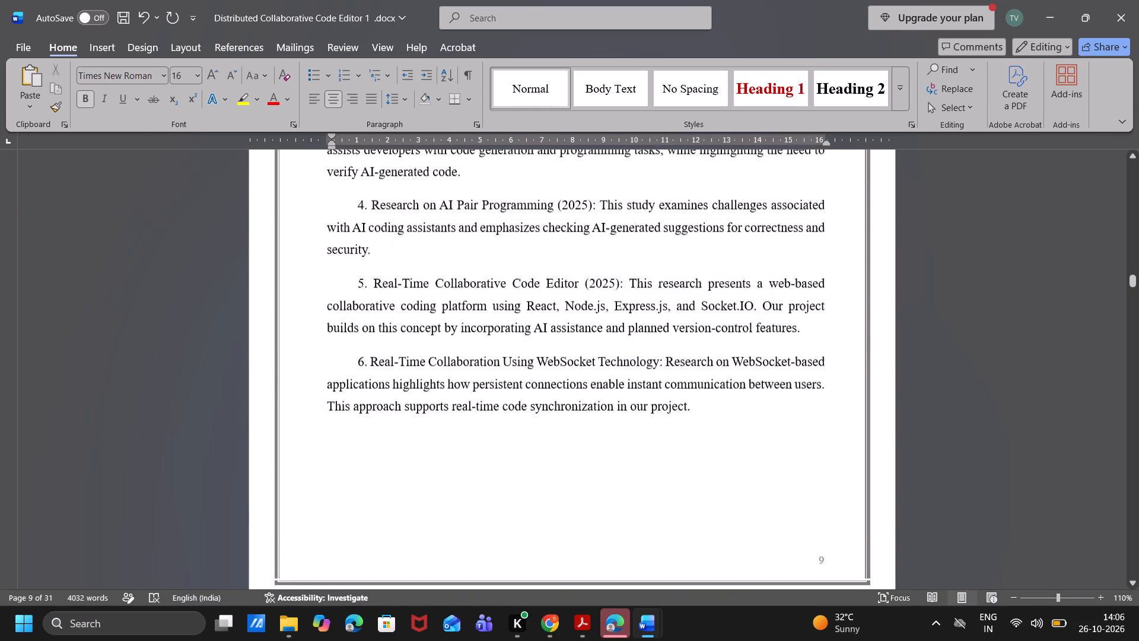
pyautogui.scroll(-2, 532, 361)
pyautogui.scroll(1, 532, 361)
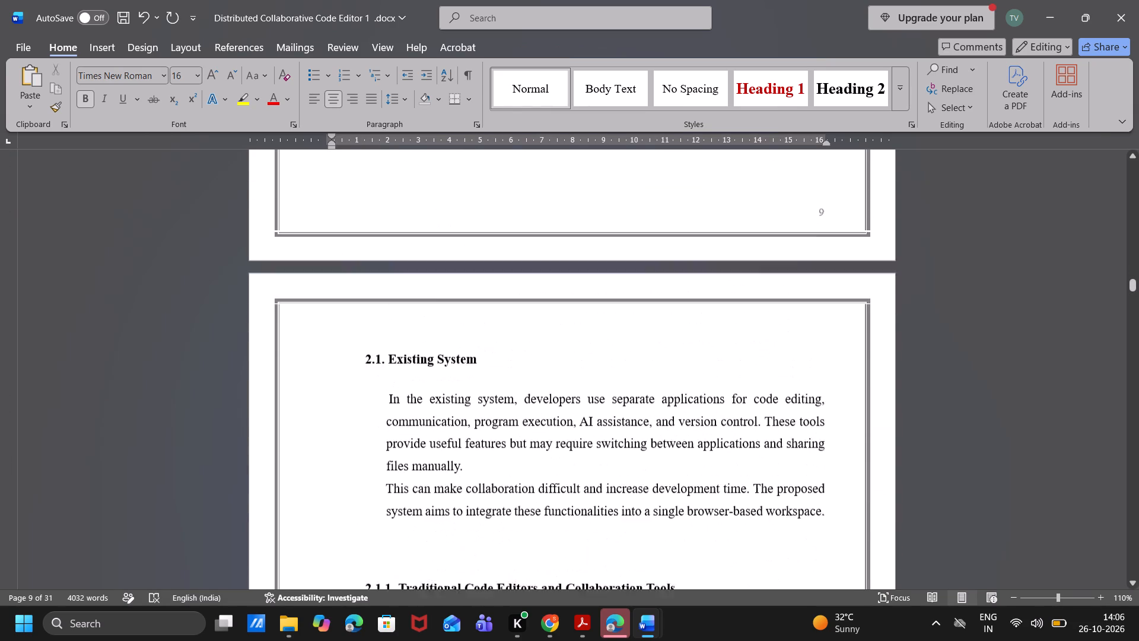
pyautogui.scroll(1, 532, 361)
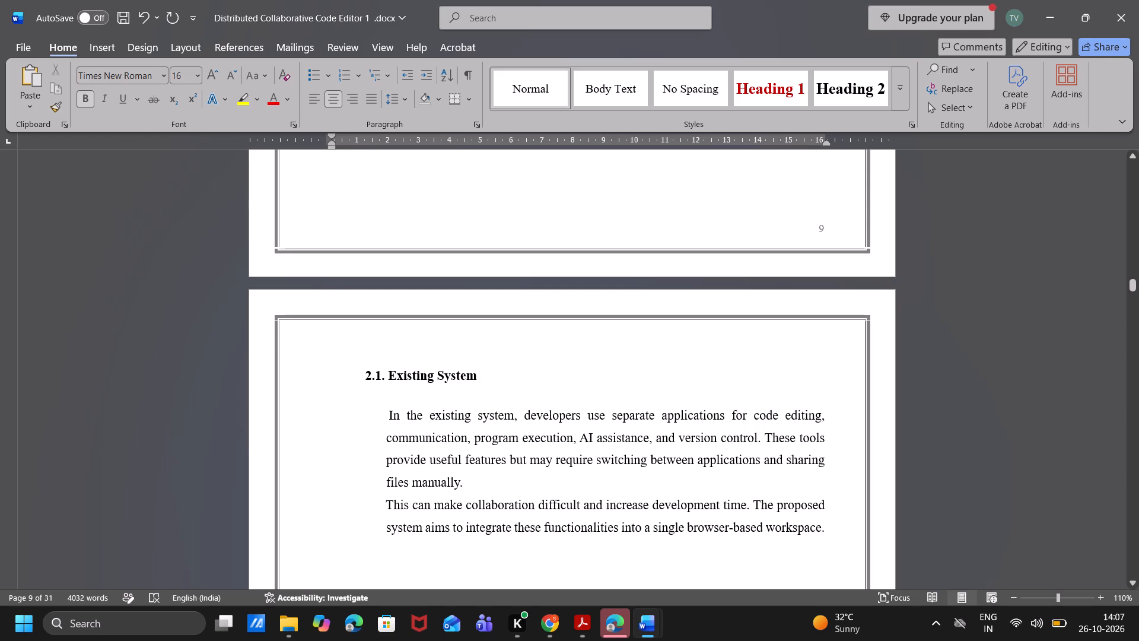
pyautogui.scroll(-1, 532, 361)
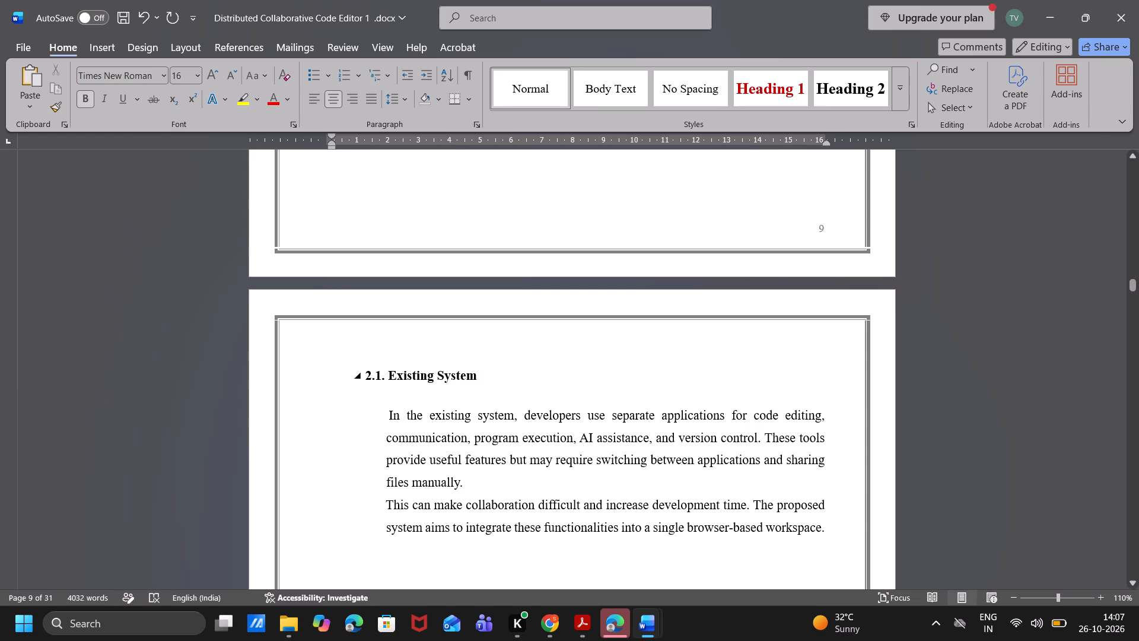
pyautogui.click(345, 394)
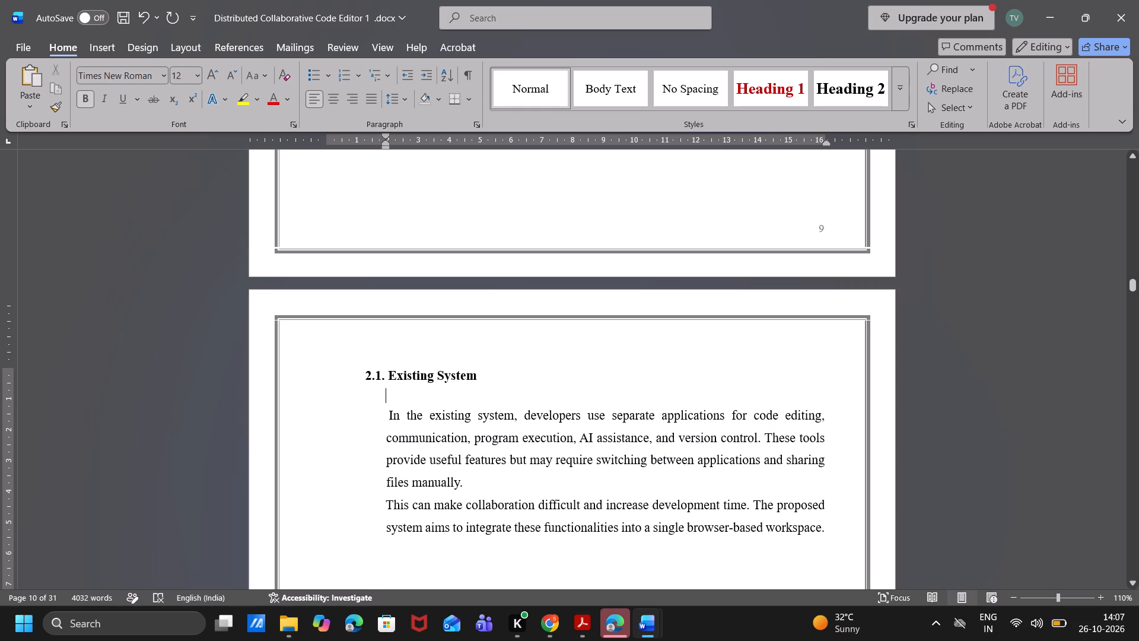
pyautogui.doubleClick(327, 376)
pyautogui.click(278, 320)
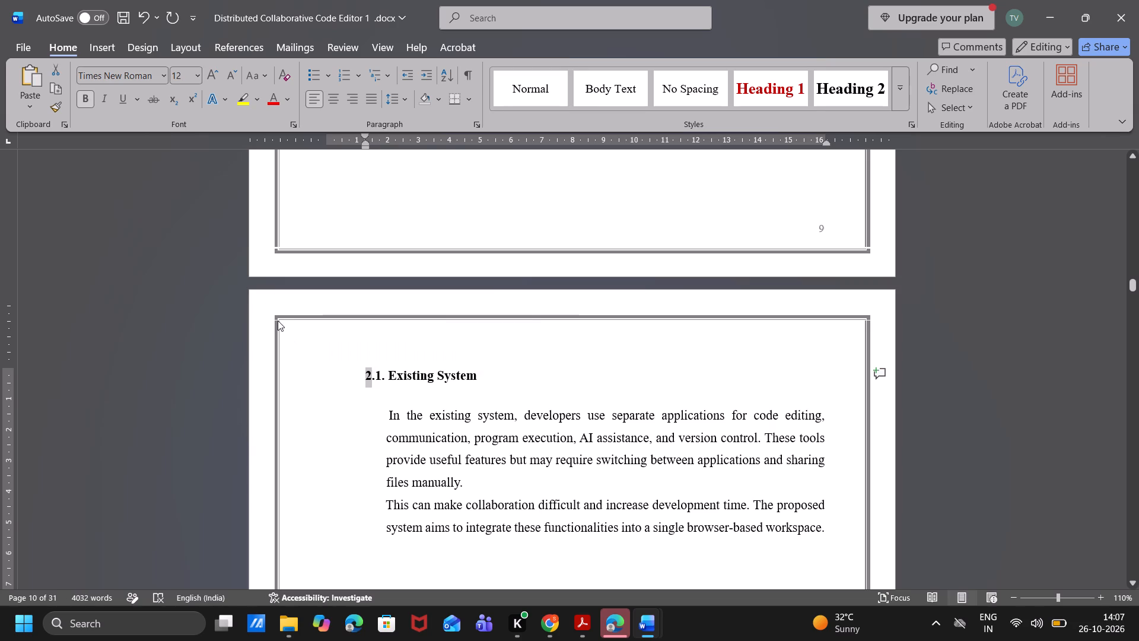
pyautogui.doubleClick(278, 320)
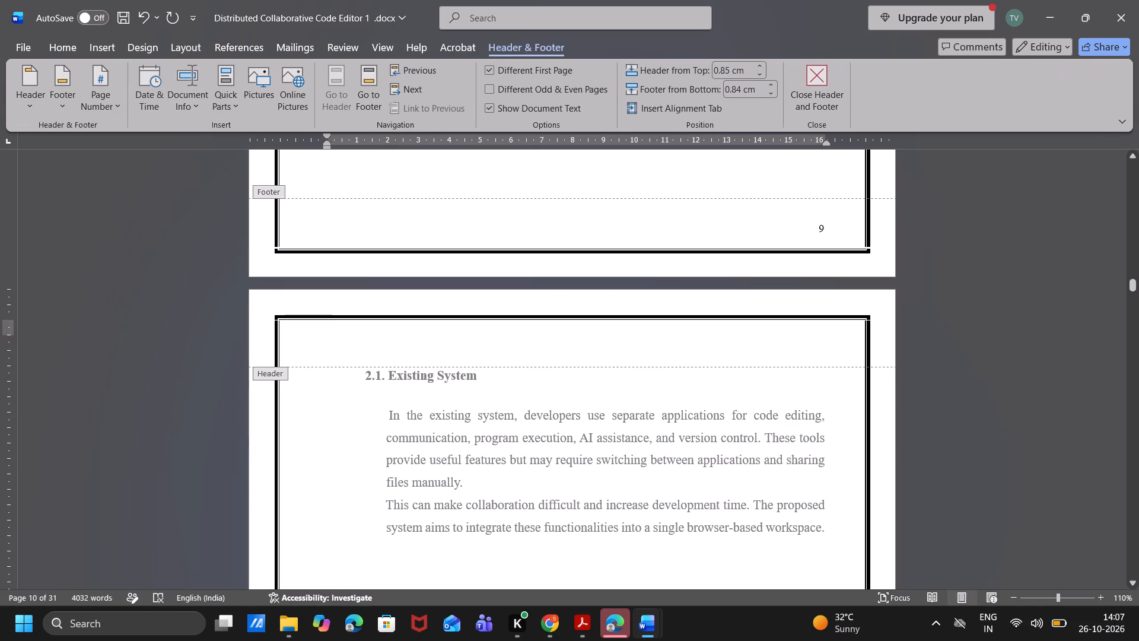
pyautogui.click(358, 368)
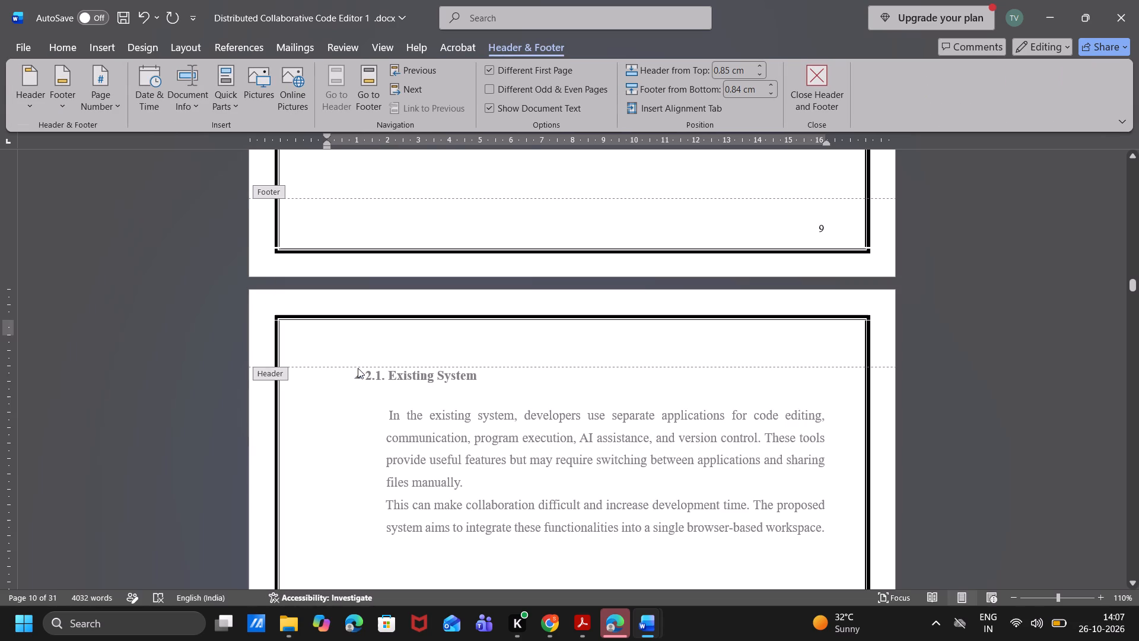
# Remove the left indent from the "2.1. Existing System" heading and the two paragraphs below it.
pyautogui.doubleClick(363, 387)
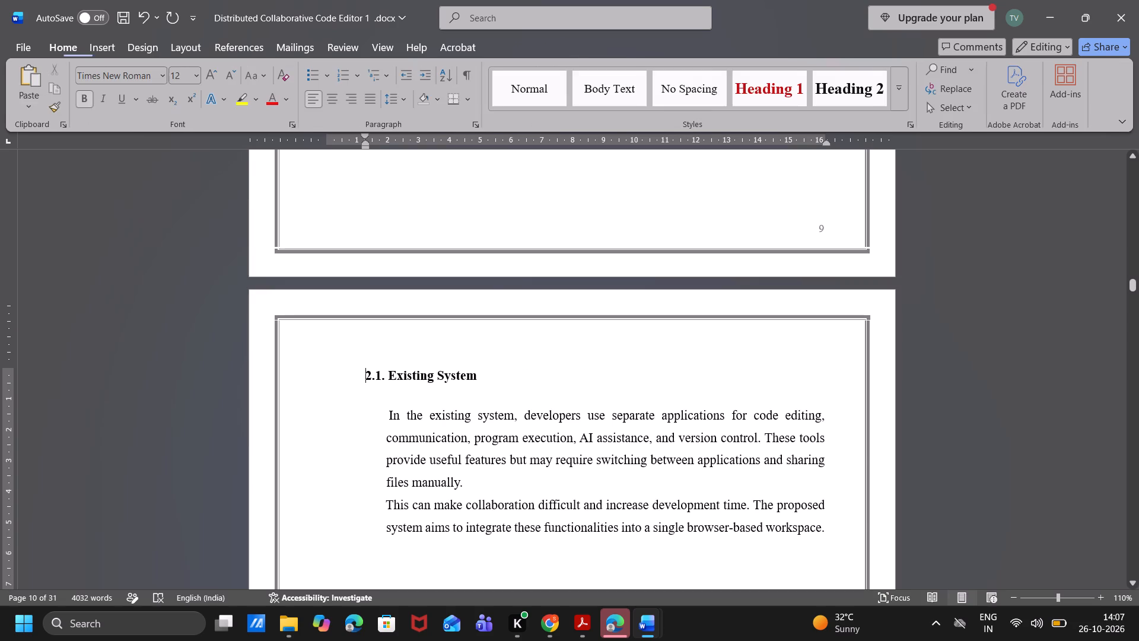
pyautogui.press('BackSpace')
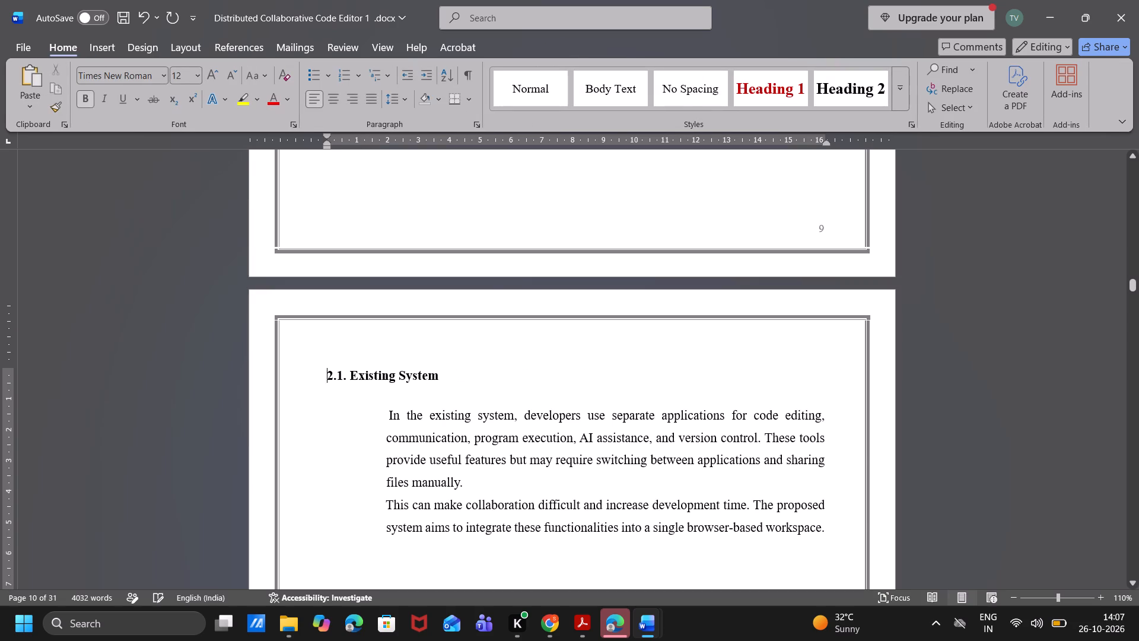
pyautogui.click(386, 424)
pyautogui.press('BackSpace')
pyautogui.press('BackSpace')
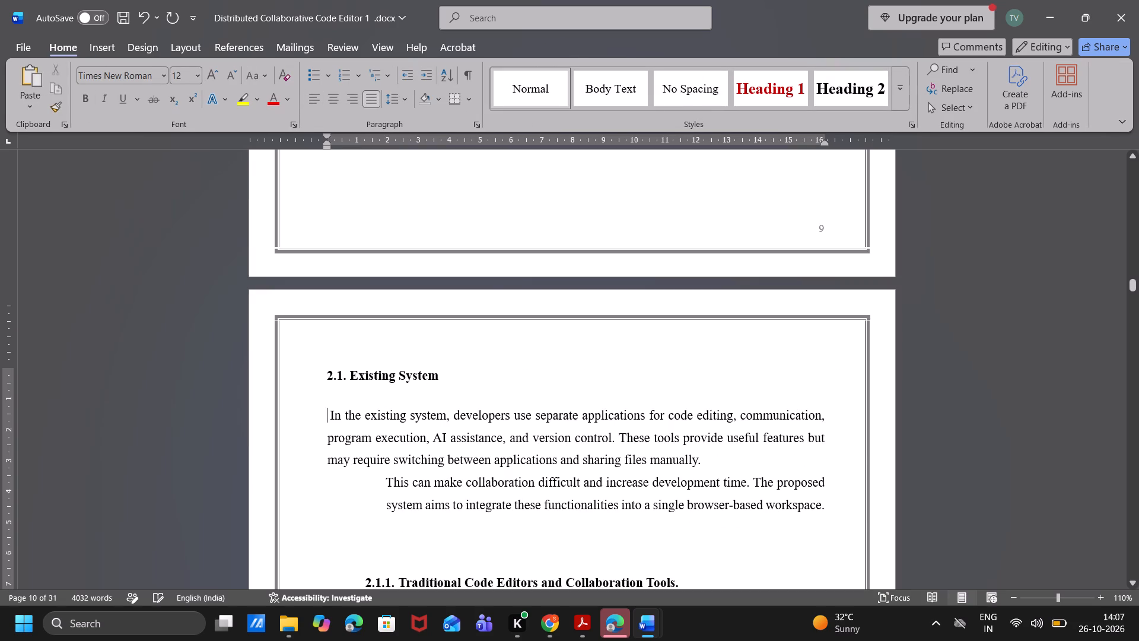
pyautogui.click(386, 483)
pyautogui.press('BackSpace')
pyautogui.press('BackSpace')
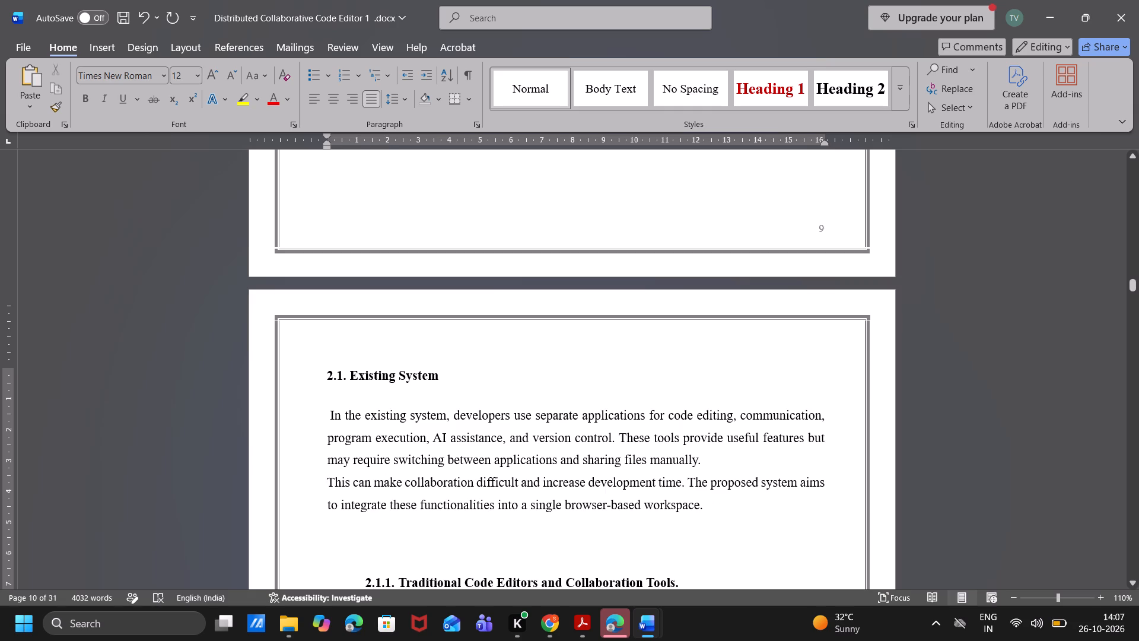
# Remove the left indent from the "2.1.1. Traditional Code Editors and Collaboration Tools." heading.
pyautogui.scroll(-1, 386, 483)
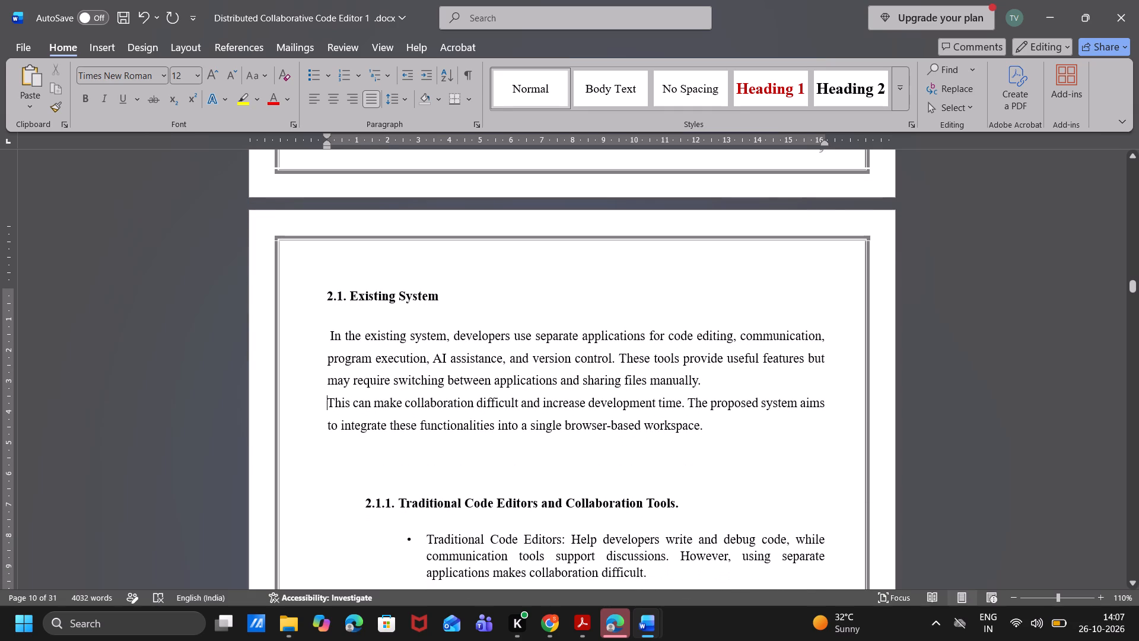
pyautogui.scroll(-1, 352, 411)
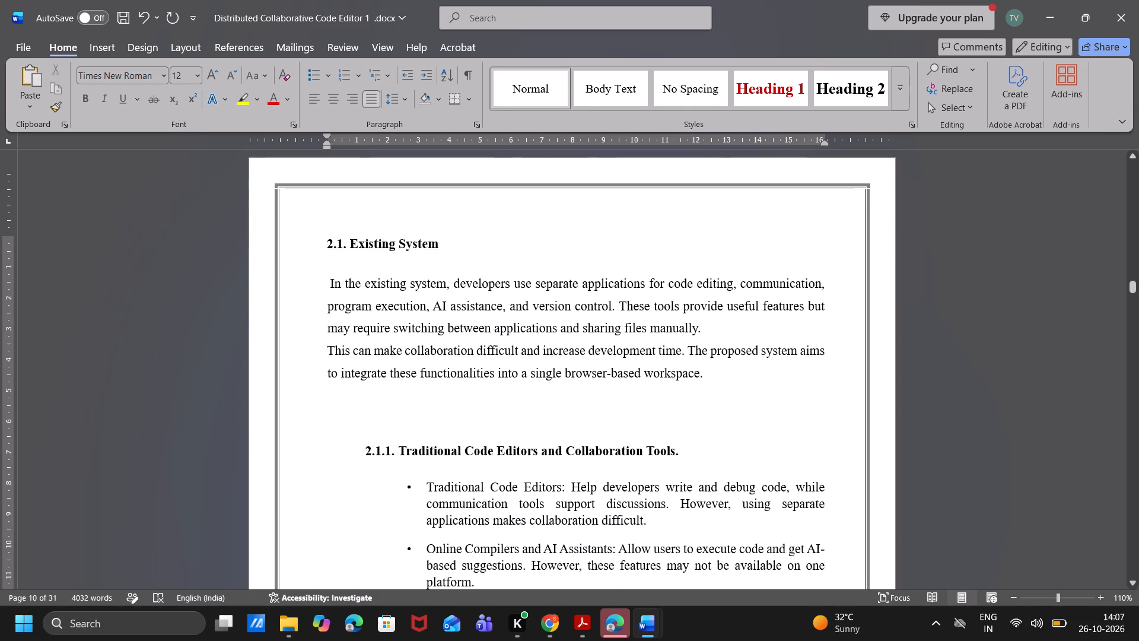
pyautogui.click(362, 450)
pyautogui.press('BackSpace')
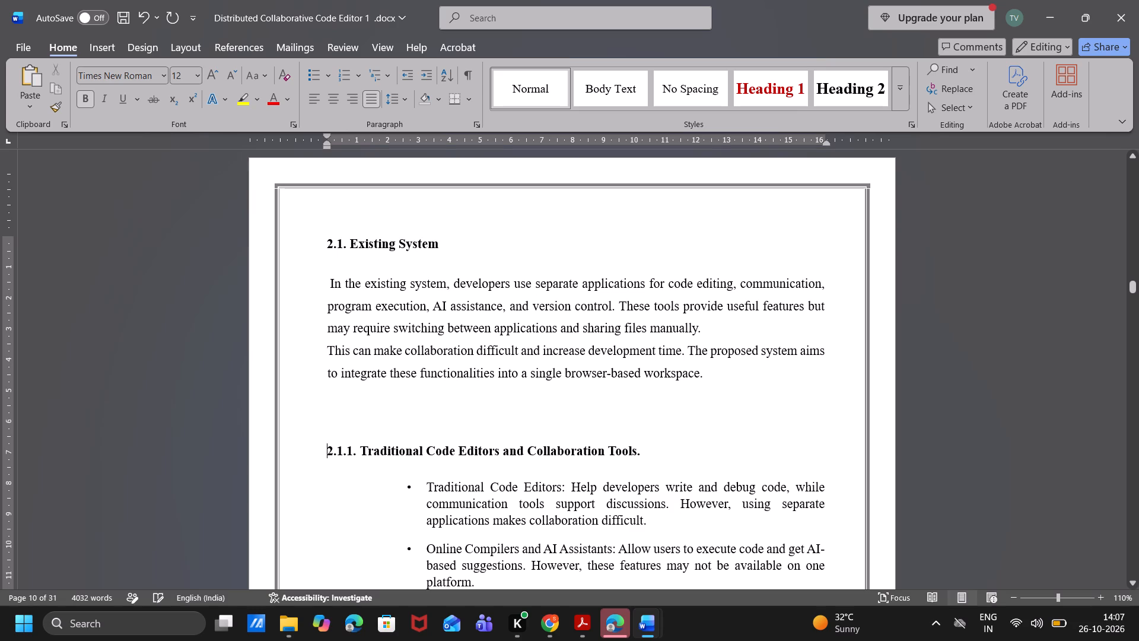
# Remove the bullets and left indents from the three items under heading 2.1.1.
pyautogui.scroll(-1, 362, 450)
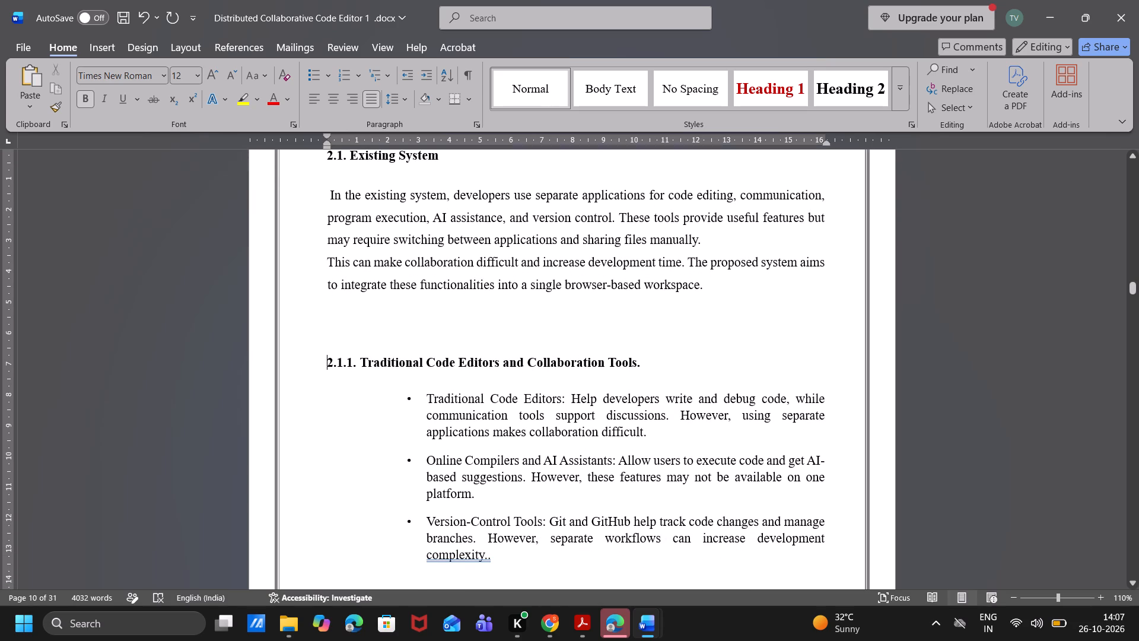
pyautogui.click(402, 402)
pyautogui.press('BackSpace')
pyautogui.press('BackSpace')
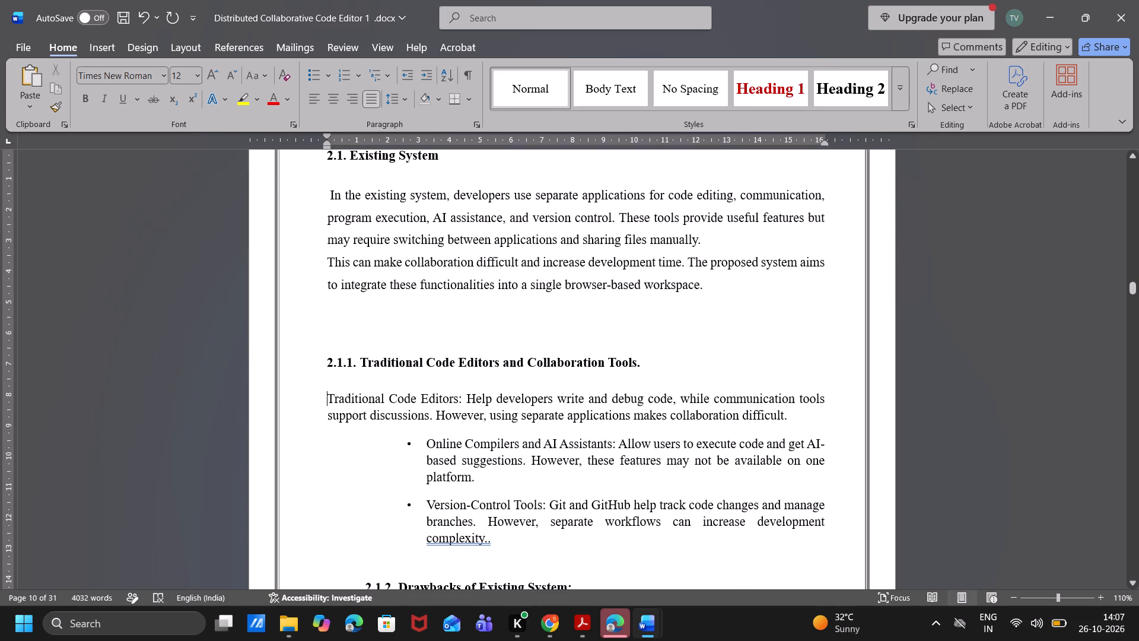
pyautogui.click(422, 443)
pyautogui.press('BackSpace')
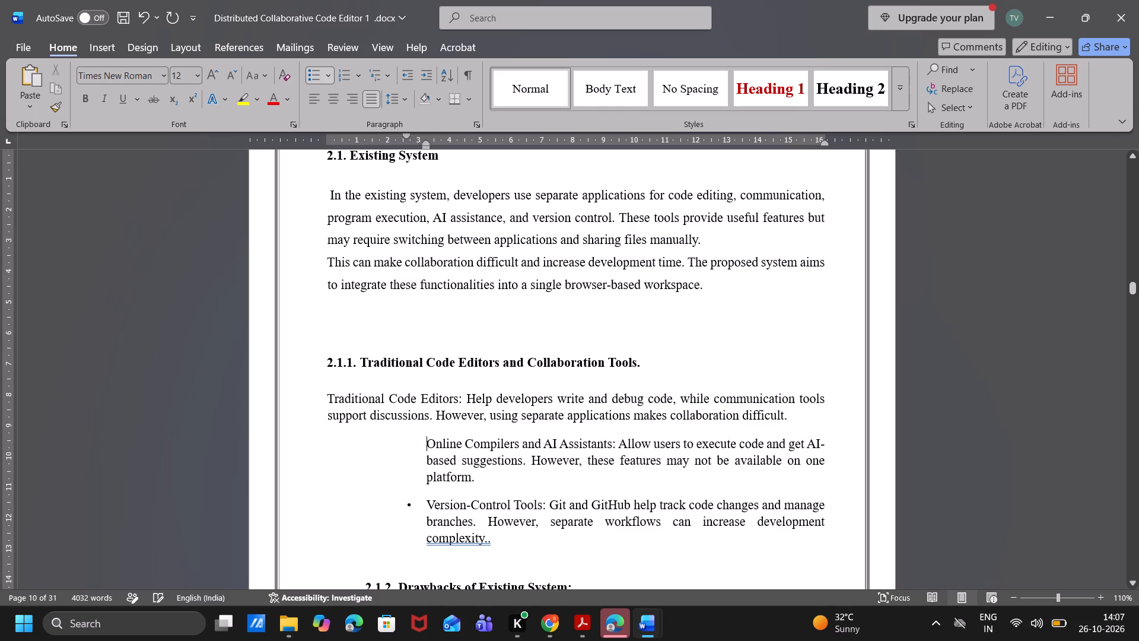
pyautogui.press('BackSpace')
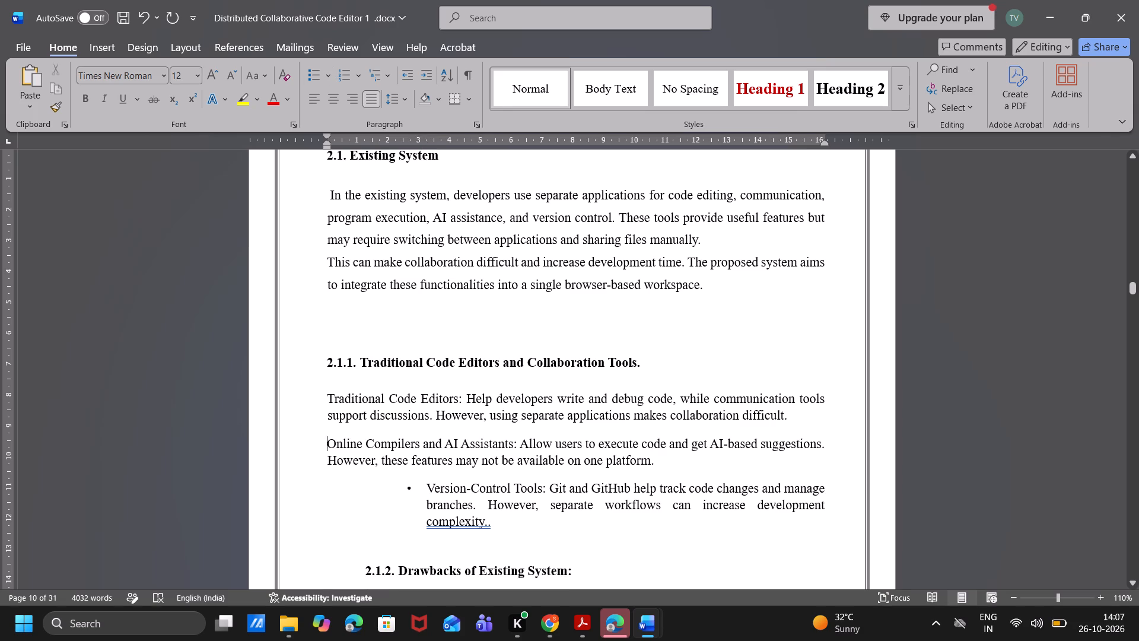
pyautogui.click(426, 489)
pyautogui.press('BackSpace')
pyautogui.press('BackSpace')
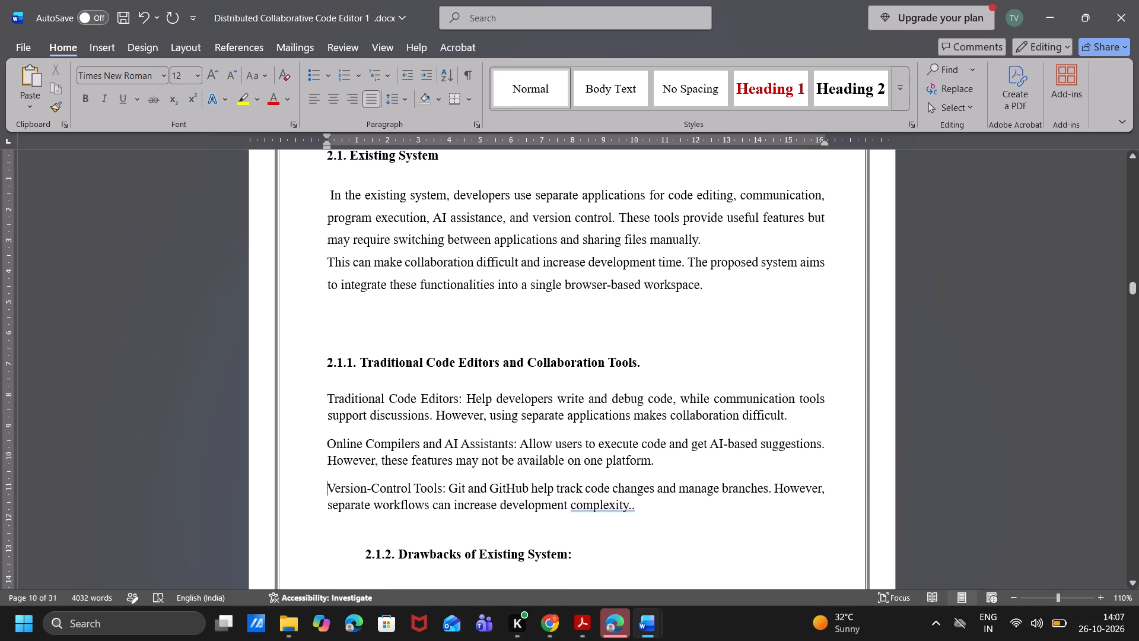
# Apply the small round document bullet to all three paragraphs under heading 2.1.1.
pyautogui.moveTo(326, 395); pyautogui.dragTo(526, 471)
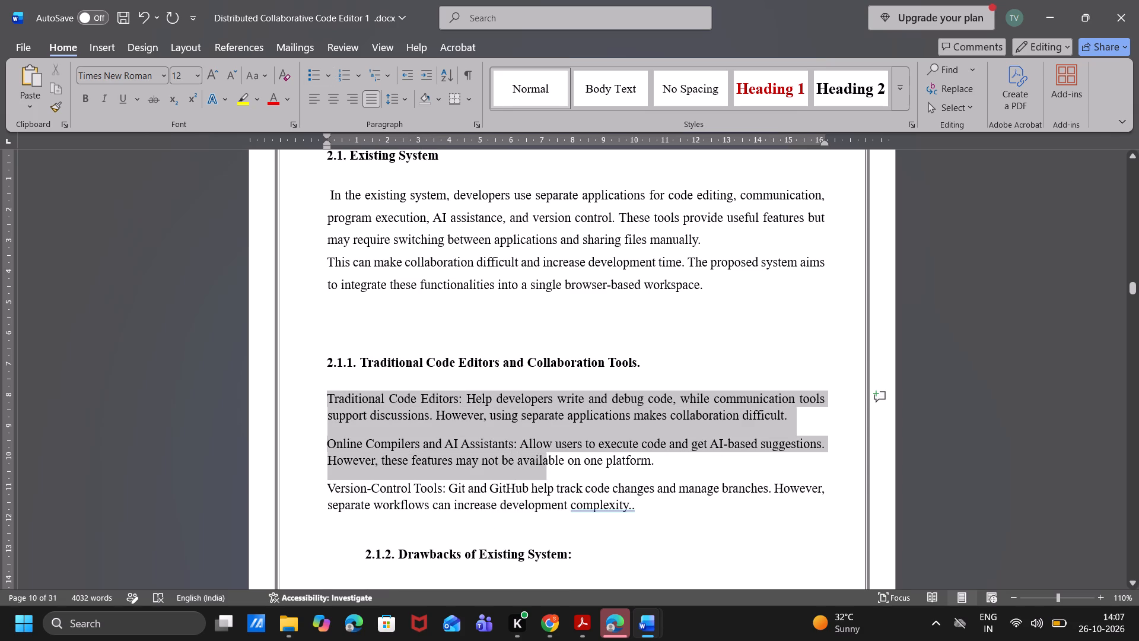
pyautogui.moveTo(526, 471); pyautogui.dragTo(638, 507)
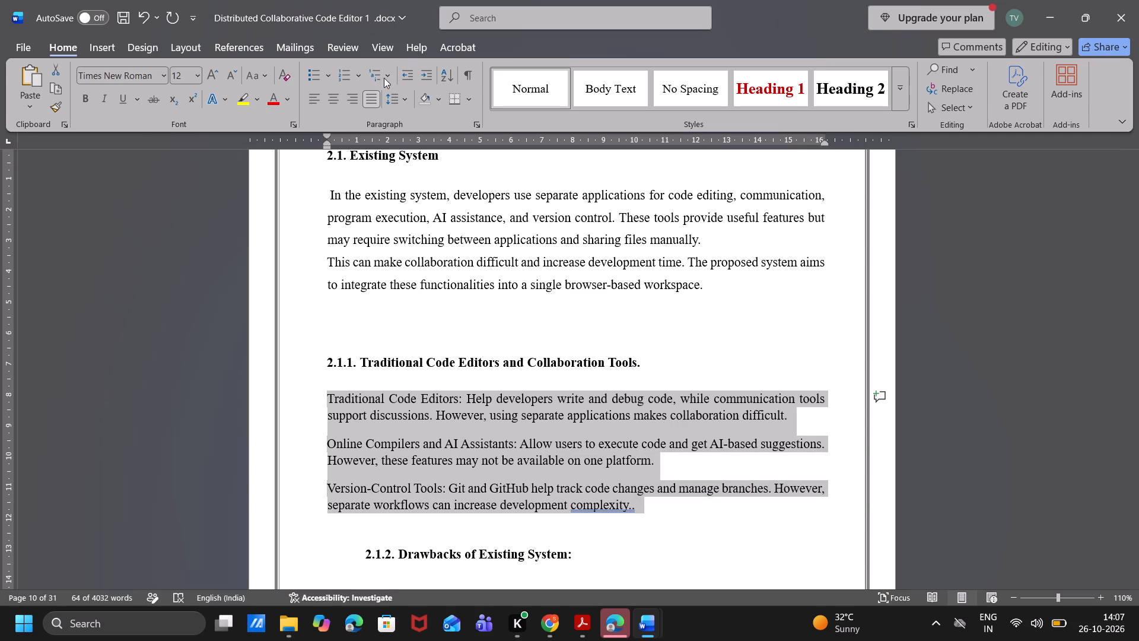
pyautogui.click(327, 71)
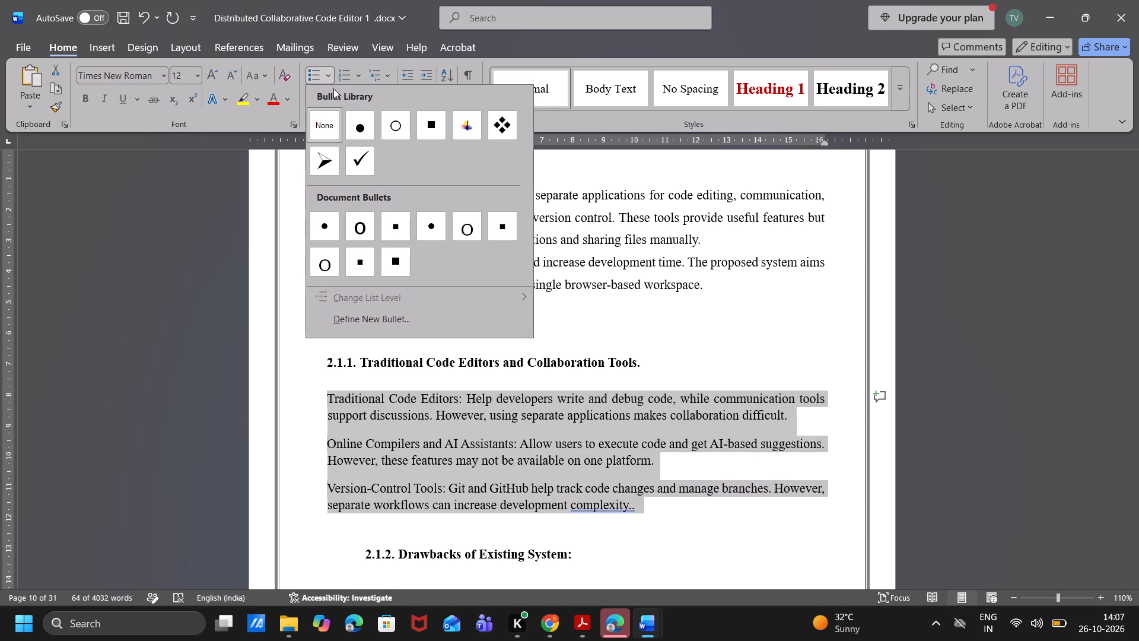
pyautogui.click(326, 218)
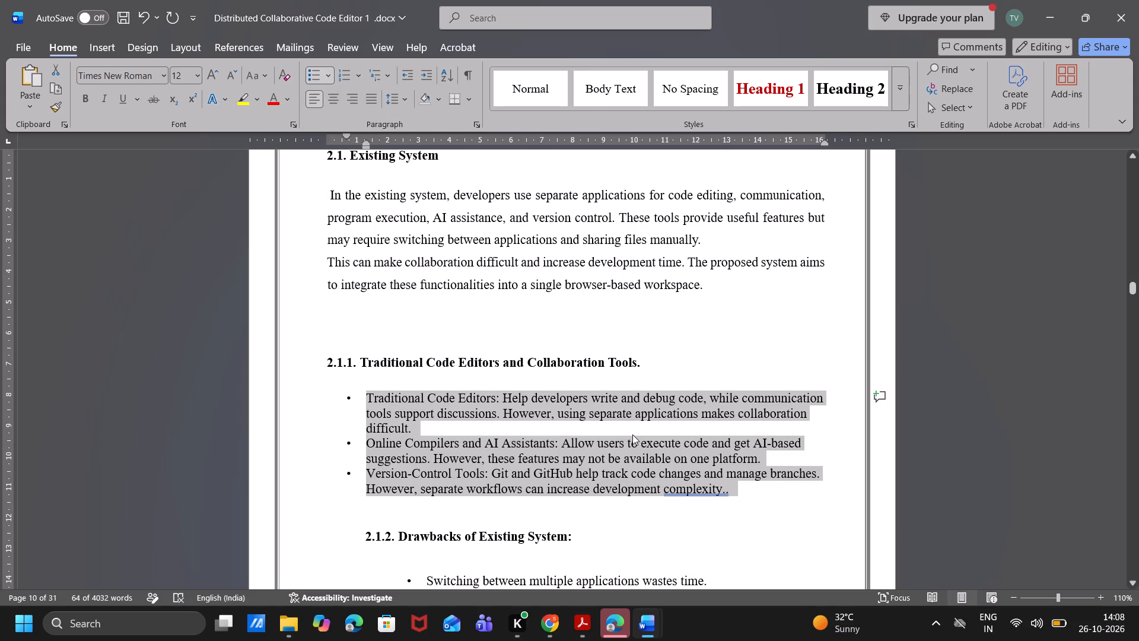
# Delete the extra full stop after "complexity" in the Version-Control Tools bullet.
pyautogui.click(728, 493)
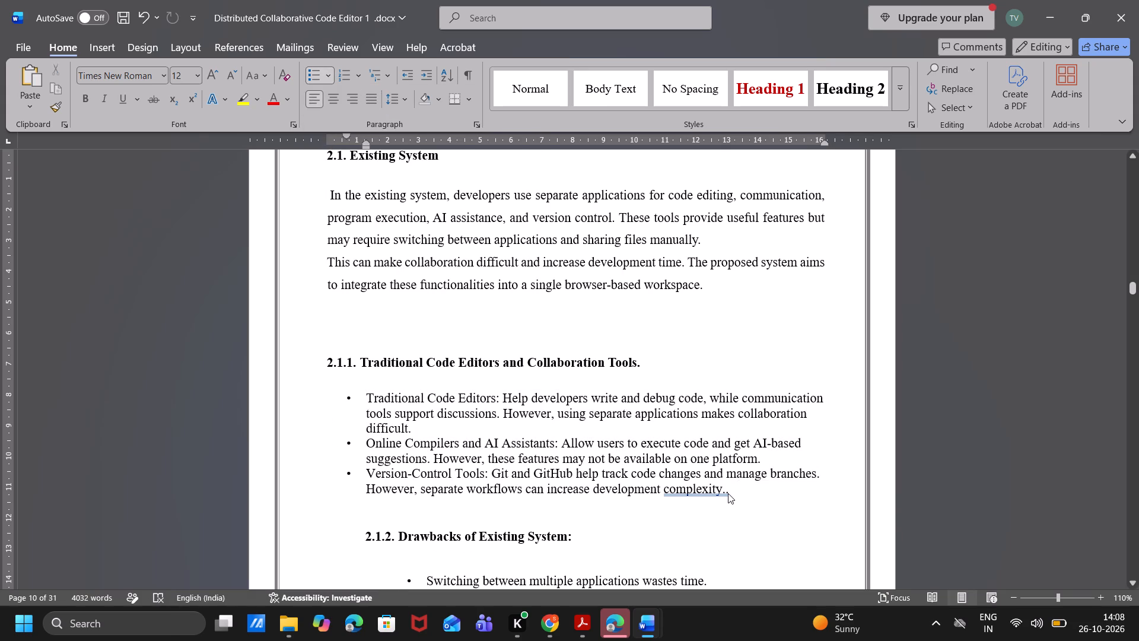
pyautogui.press('BackSpace')
pyautogui.scroll(-1, 728, 493)
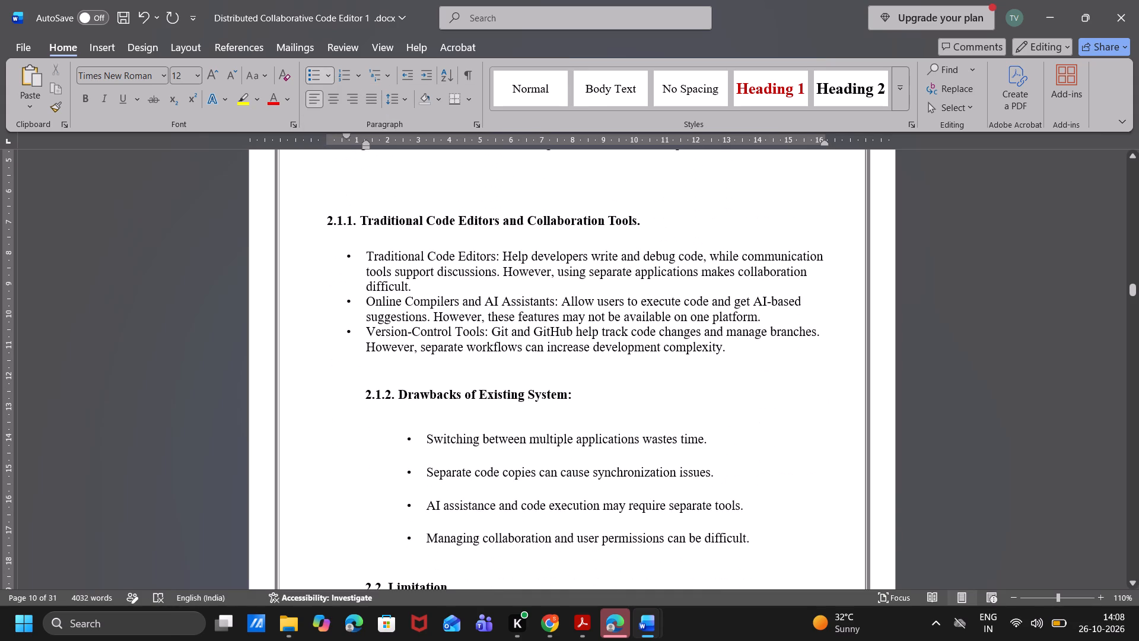
# Remove the left indent from the "2.1.2. Drawbacks of Existing System:" heading.
pyautogui.click(366, 398)
pyautogui.press('BackSpace')
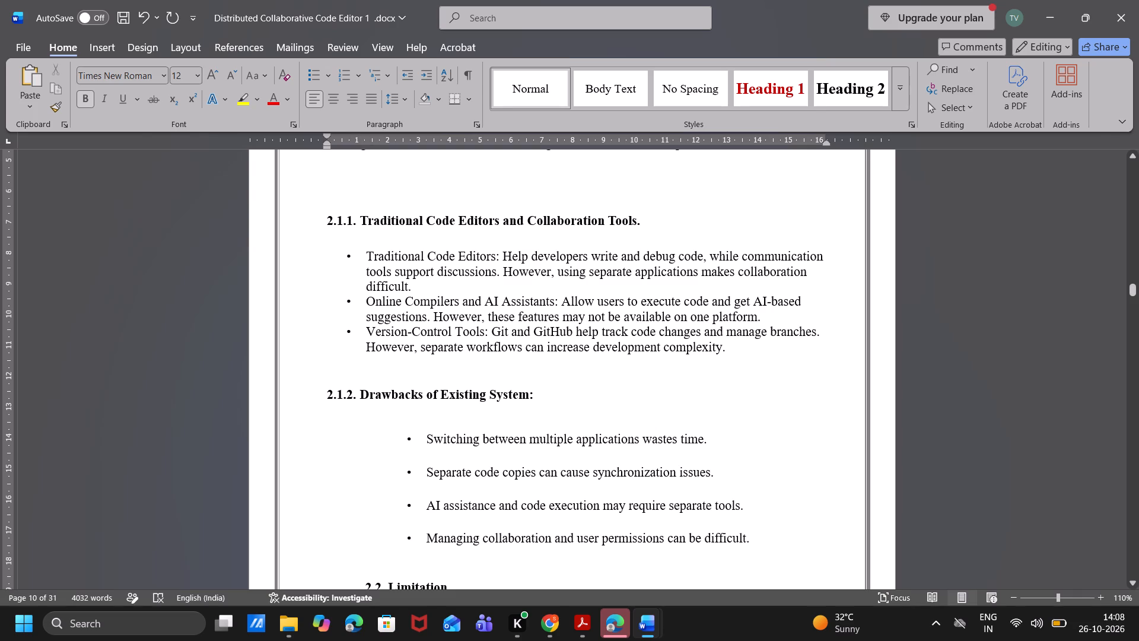
# Remove the bullets and left indents from the four items under heading 2.1.2.
pyautogui.click(428, 443)
pyautogui.press('BackSpace')
pyautogui.press('BackSpace')
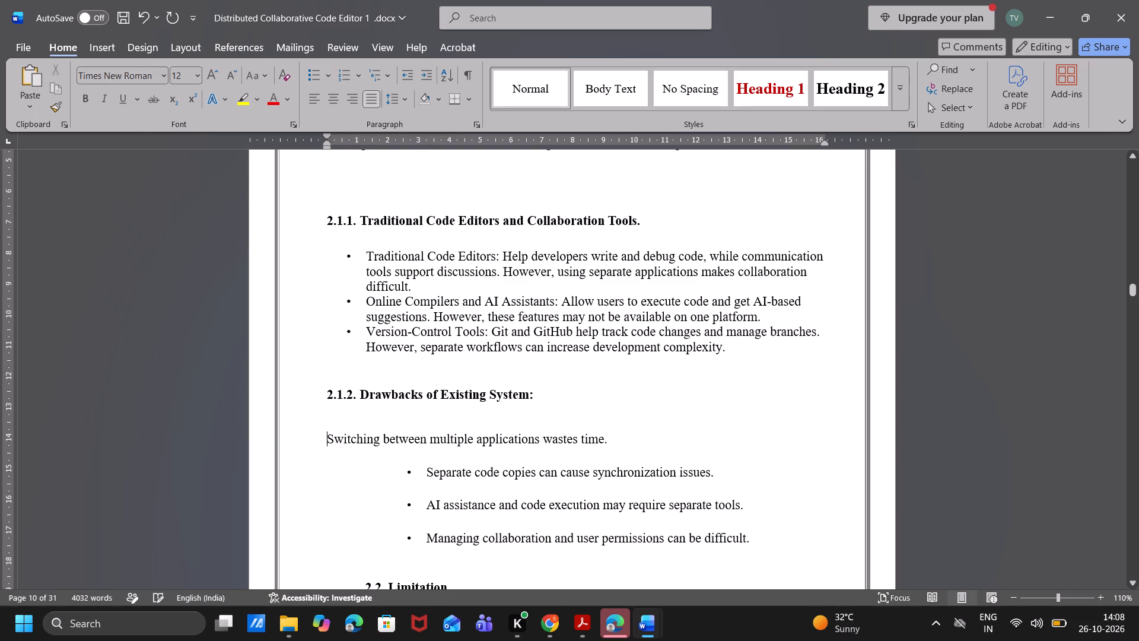
pyautogui.press('Down')
pyautogui.click(426, 478)
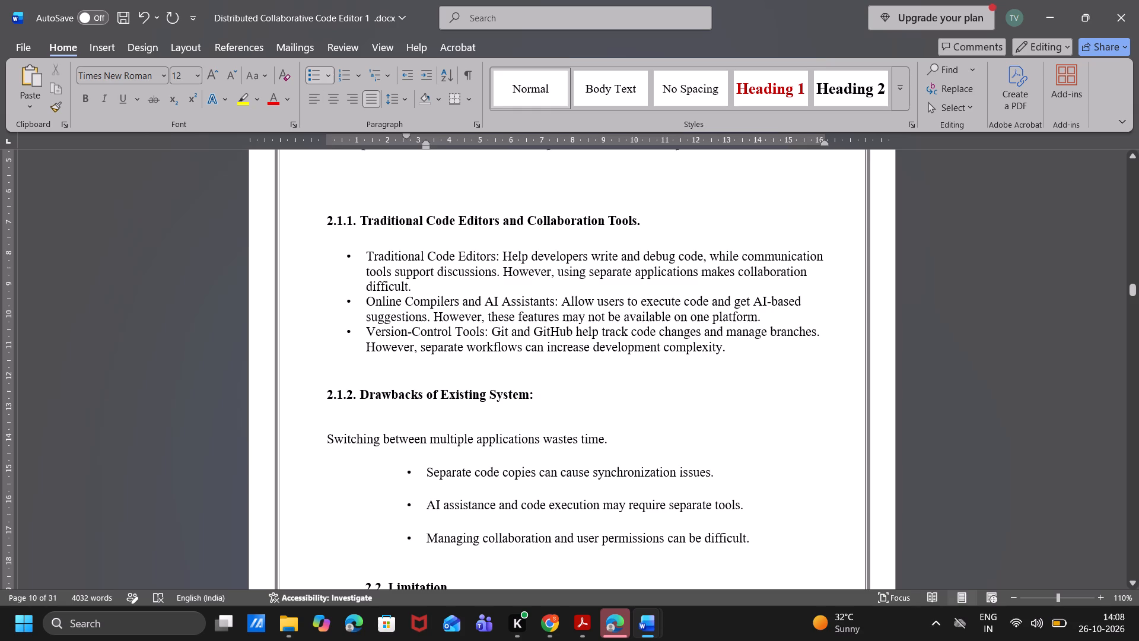
pyautogui.press('BackSpace')
pyautogui.press('BackSpace')
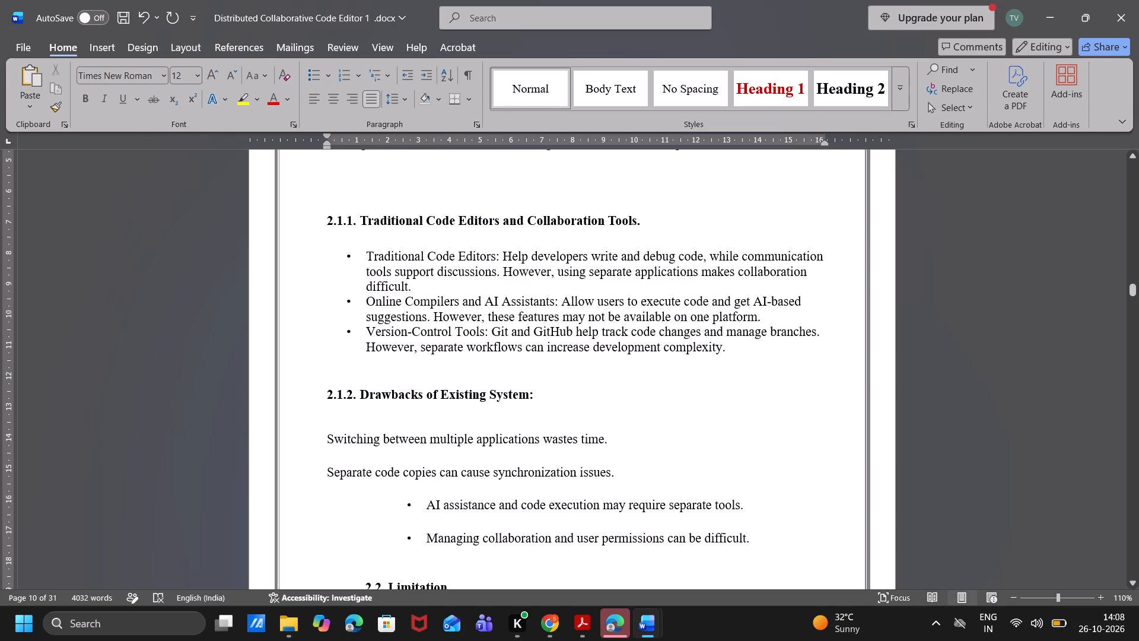
pyautogui.press('Down')
pyautogui.press('Down')
pyautogui.press('BackSpace')
pyautogui.press('BackSpace')
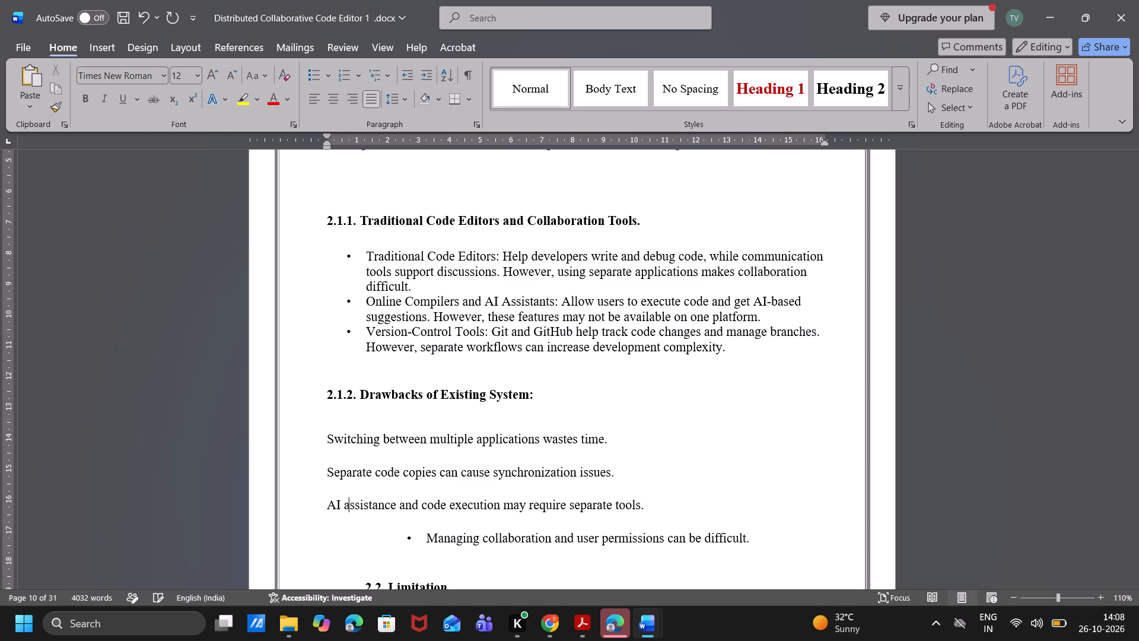
pyautogui.press('Down')
pyautogui.press('Down')
pyautogui.press('BackSpace')
pyautogui.press('BackSpace')
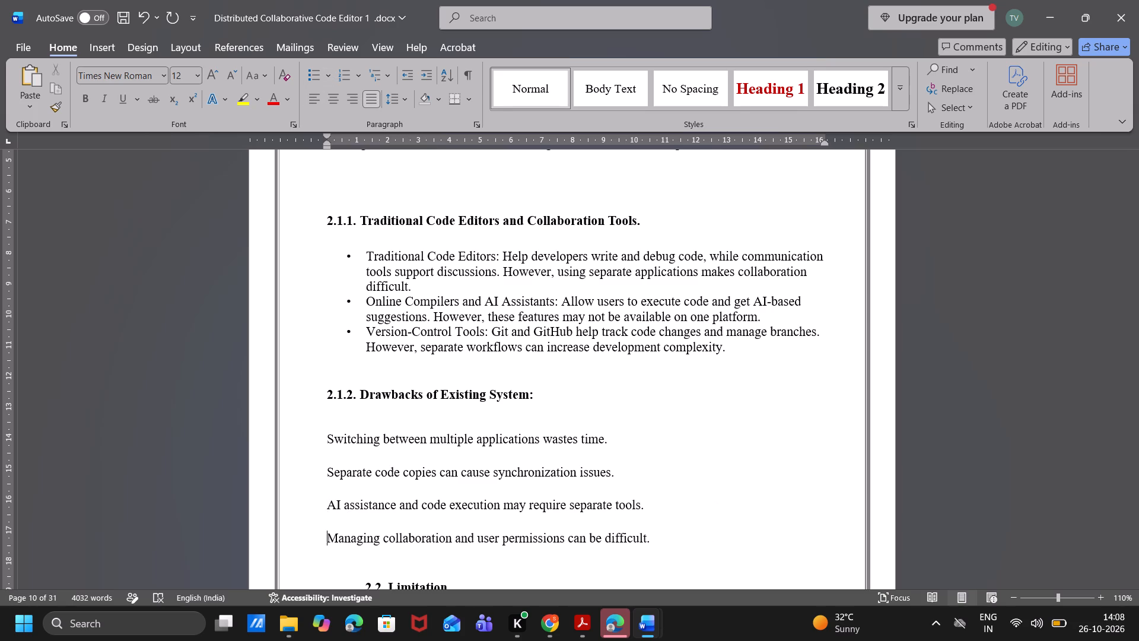
# Apply the small round document bullet to all four drawback items under heading 2.1.2.
pyautogui.moveTo(326, 435); pyautogui.dragTo(656, 529)
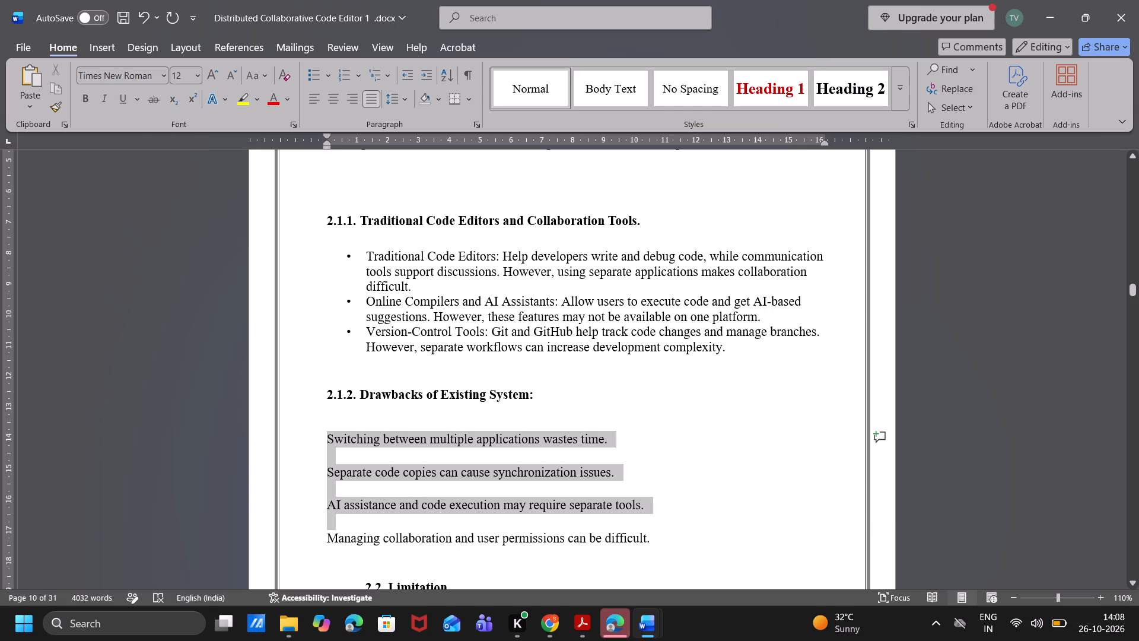
pyautogui.moveTo(656, 529); pyautogui.dragTo(660, 535)
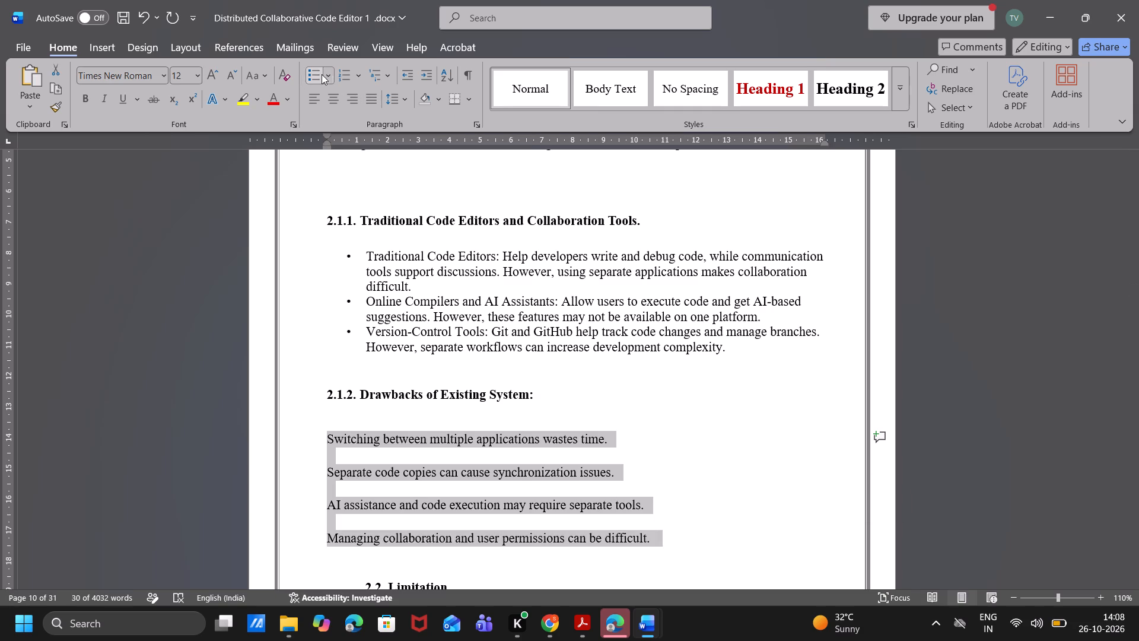
pyautogui.moveTo(328, 75); pyautogui.dragTo(333, 290)
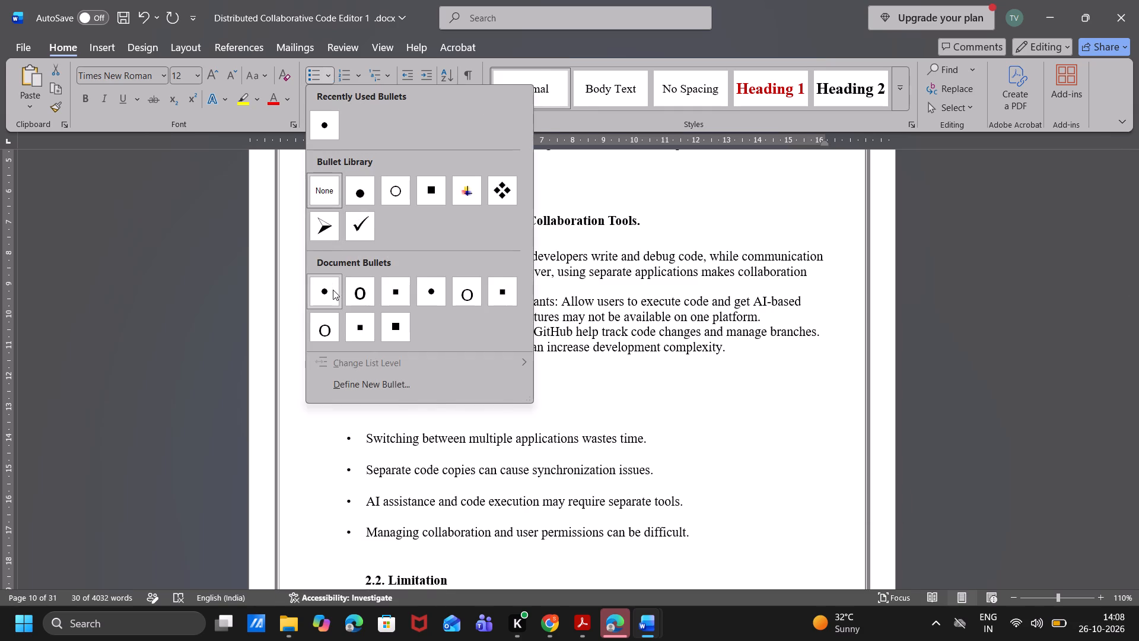
pyautogui.moveTo(333, 290); pyautogui.dragTo(333, 291)
pyautogui.scroll(-1, 333, 291)
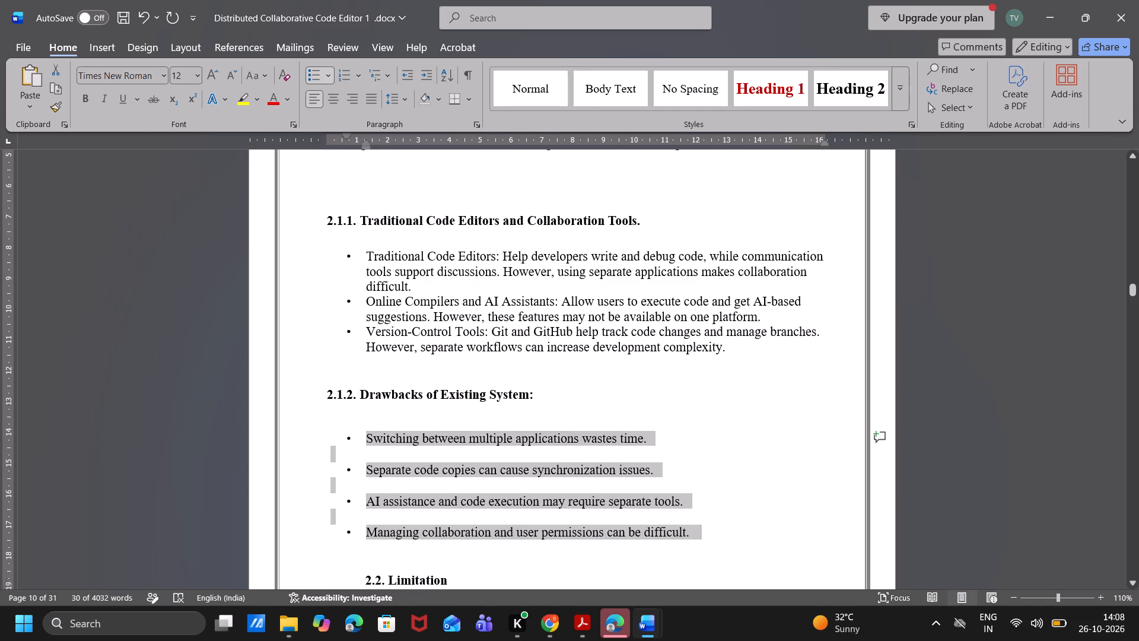
pyautogui.scroll(-1, 333, 291)
pyautogui.click(747, 325)
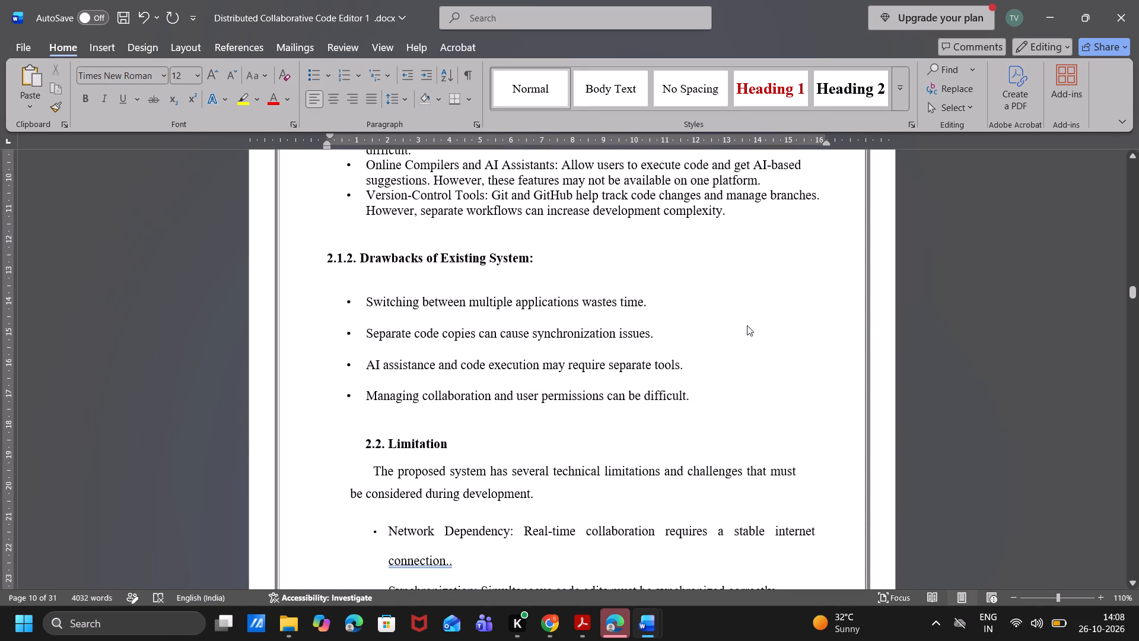
# Remove the left indent from the "2.2. Limitation" heading.
pyautogui.scroll(-1, 747, 325)
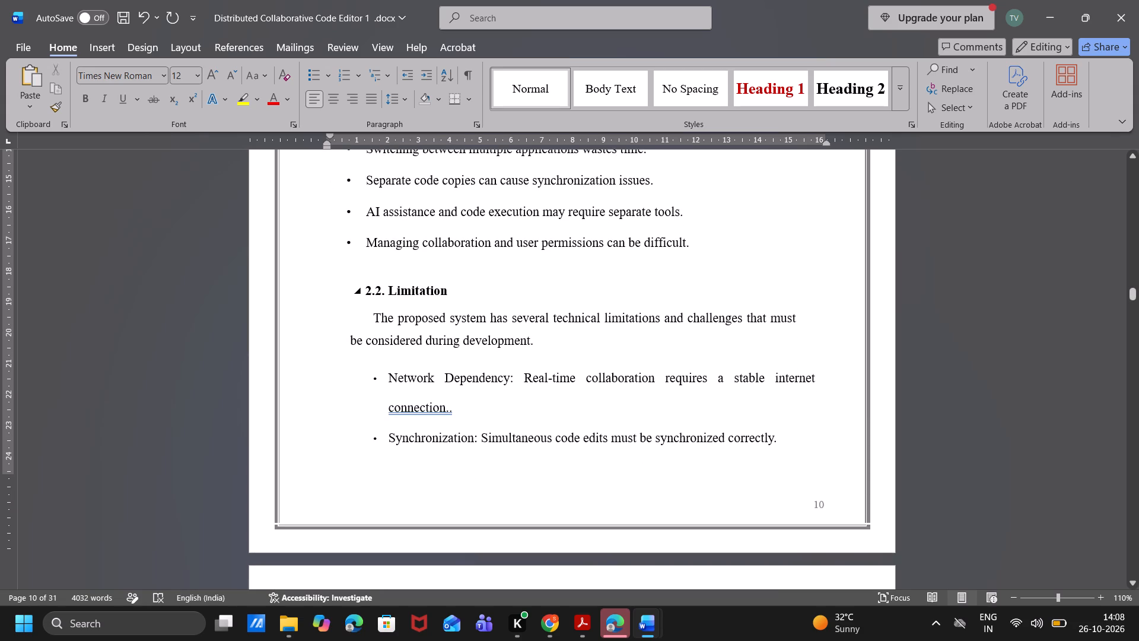
pyautogui.click(349, 288)
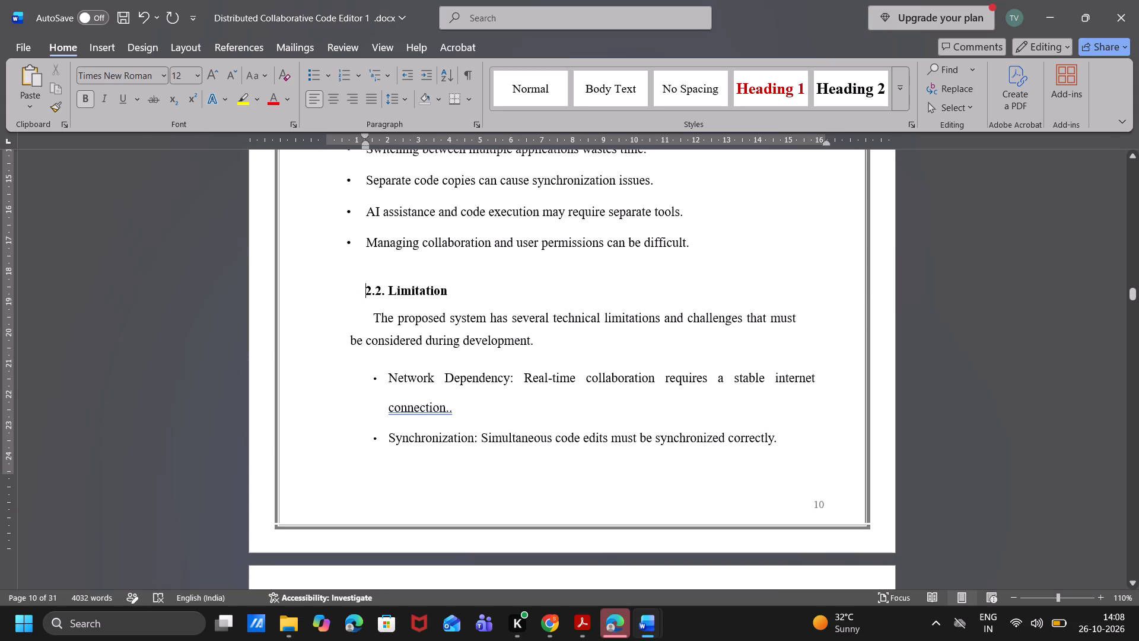
pyautogui.press('BackSpace')
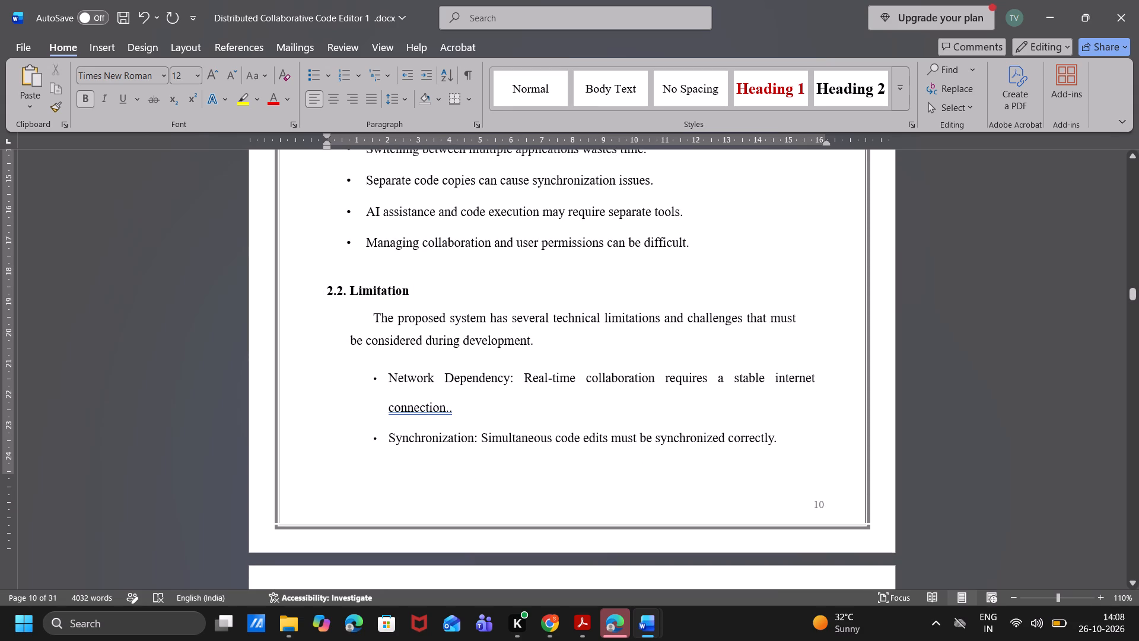
# Remove the first-line indent from the introductory paragraph under "2.2. Limitation".
pyautogui.click(374, 315)
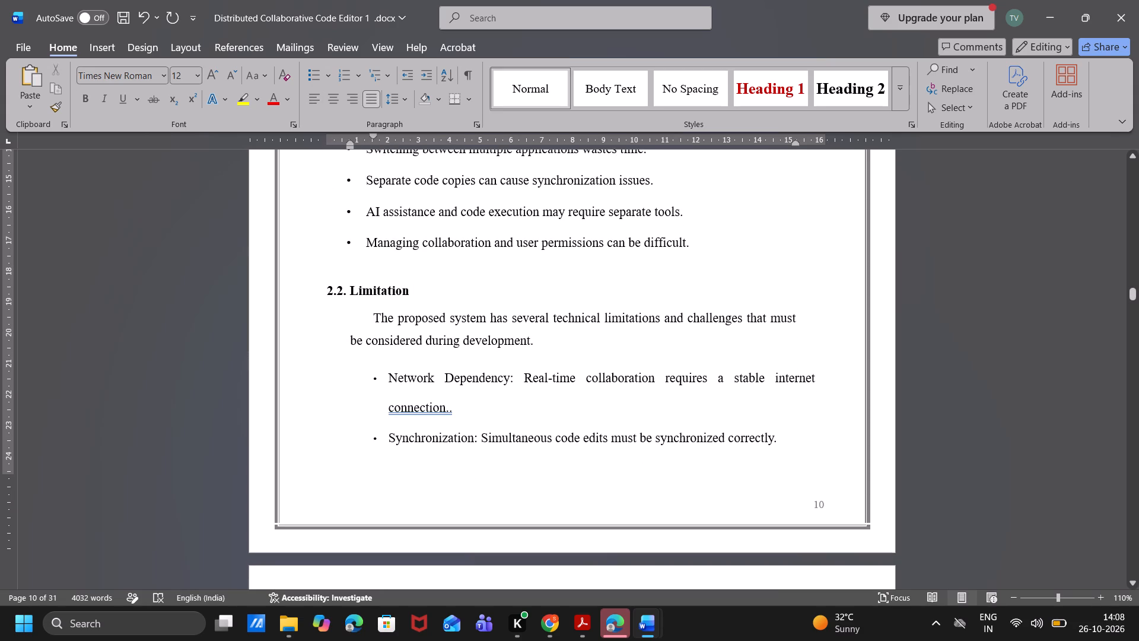
pyautogui.press('BackSpace')
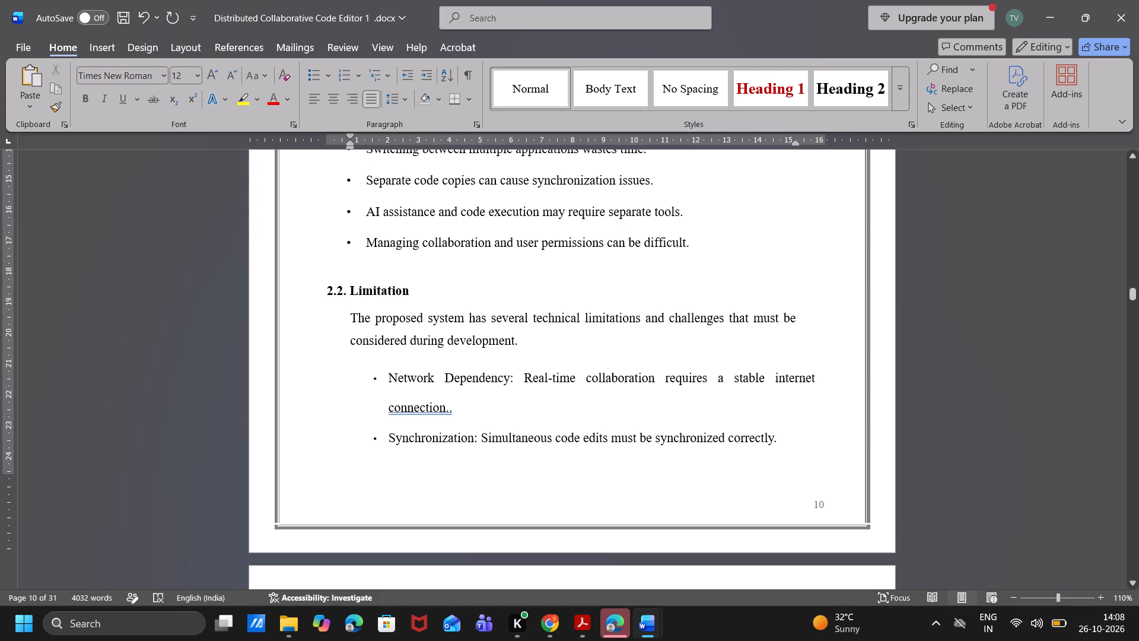
# Remove the bullets and left indents from the Network Dependency, Synchronization and AI Reliability items under 2.2.
pyautogui.click(387, 377)
pyautogui.press('BackSpace')
pyautogui.press('BackSpace')
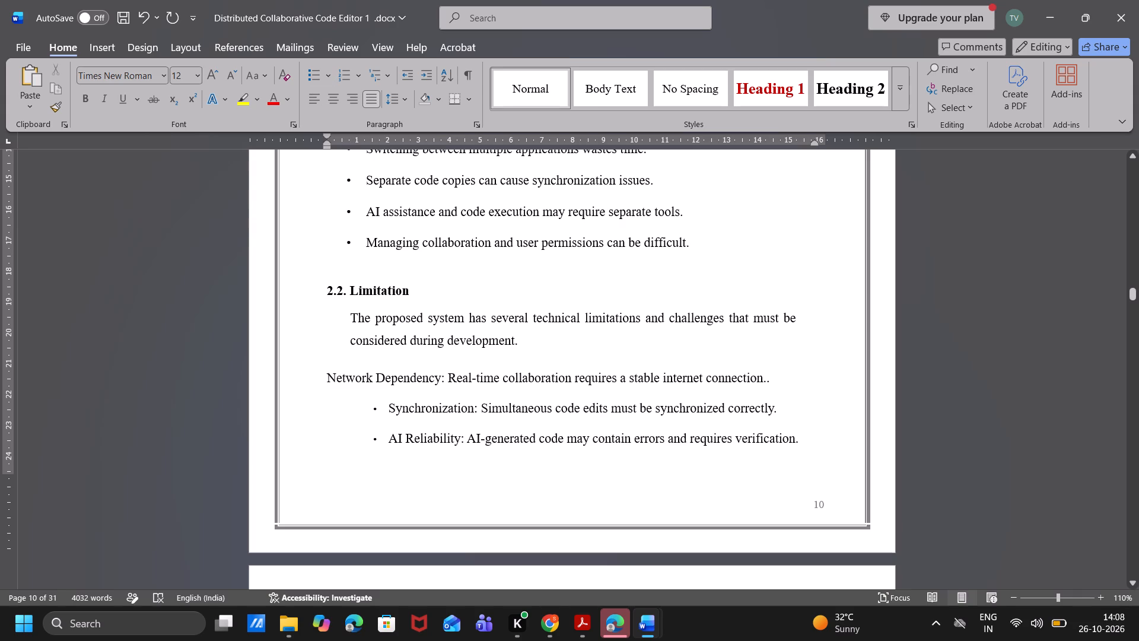
pyautogui.press('Down')
pyautogui.press('BackSpace')
pyautogui.press('BackSpace')
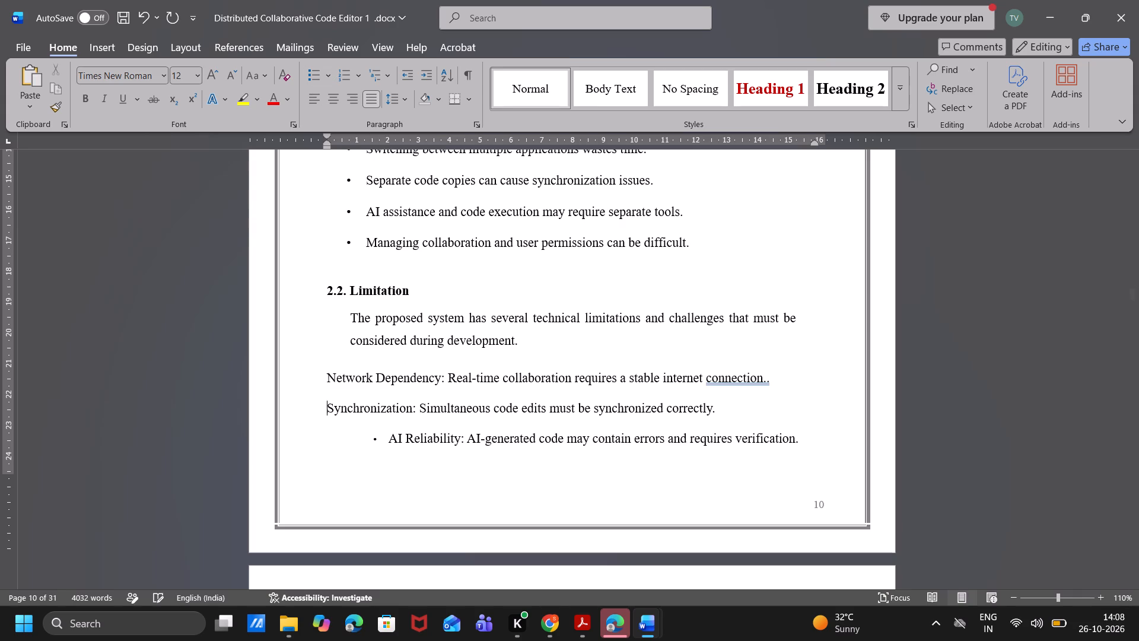
pyautogui.press('Down')
pyautogui.press('BackSpace')
pyautogui.press('BackSpace')
# Apply the small round document bullet to the Network Dependency, Synchronization and AI Reliability paragraphs.
pyautogui.moveTo(325, 379); pyautogui.dragTo(336, 382)
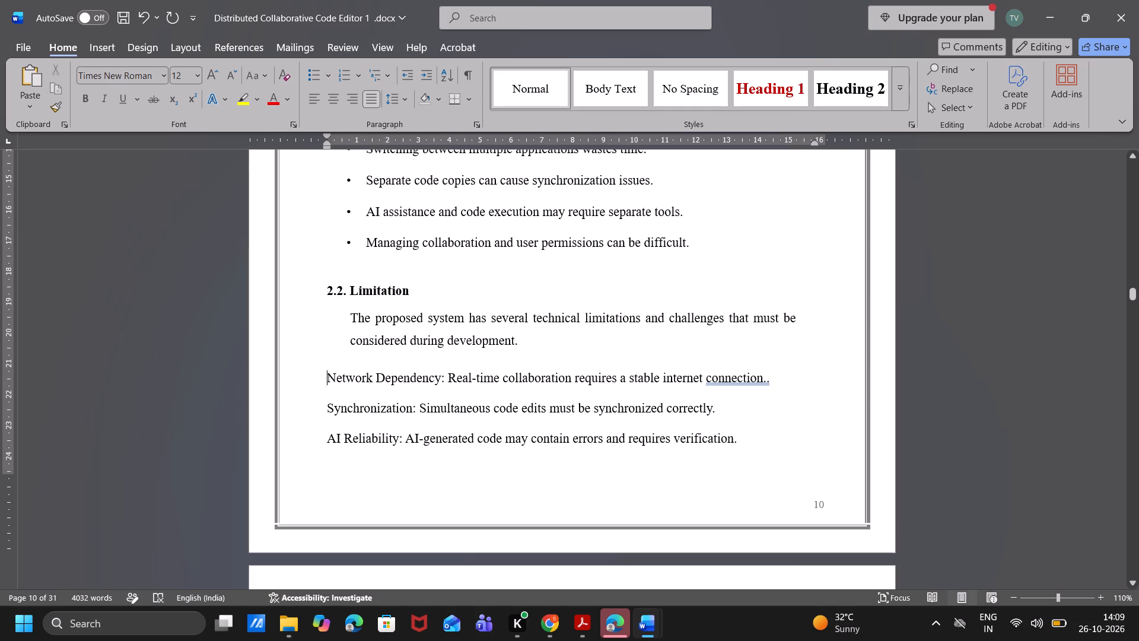
pyautogui.moveTo(336, 382); pyautogui.dragTo(718, 448)
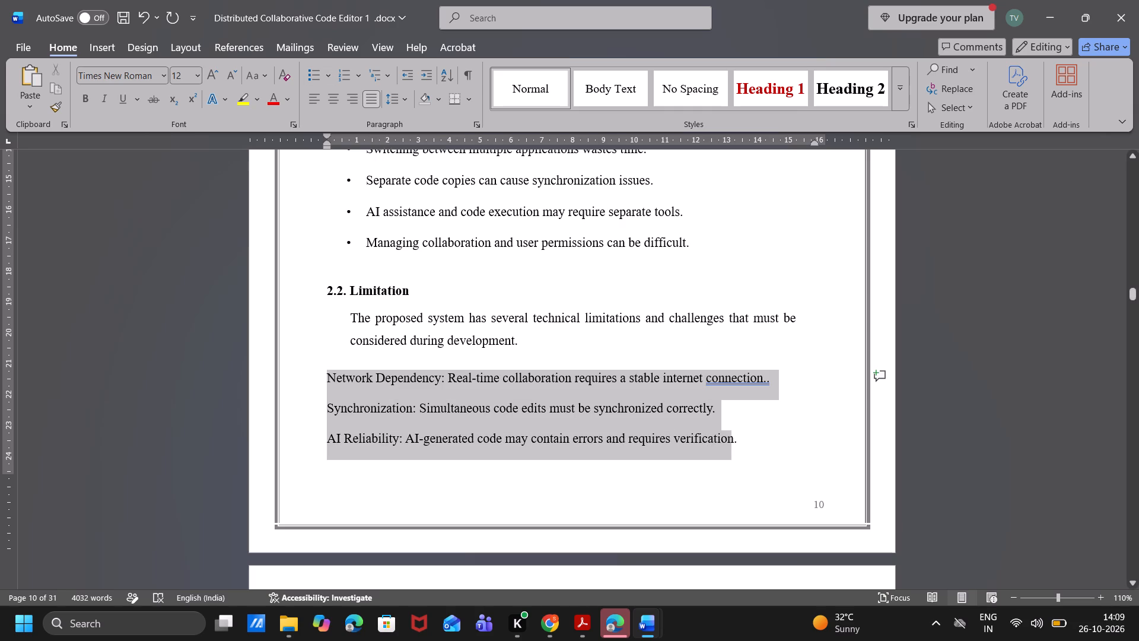
pyautogui.moveTo(718, 448); pyautogui.dragTo(737, 446)
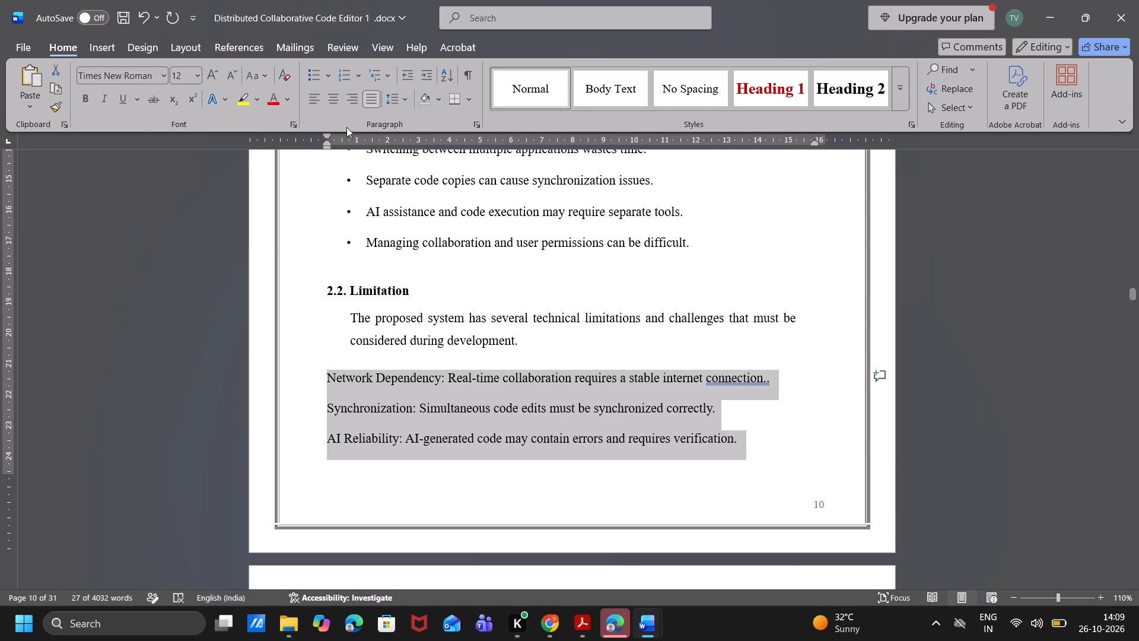
pyautogui.click(311, 75)
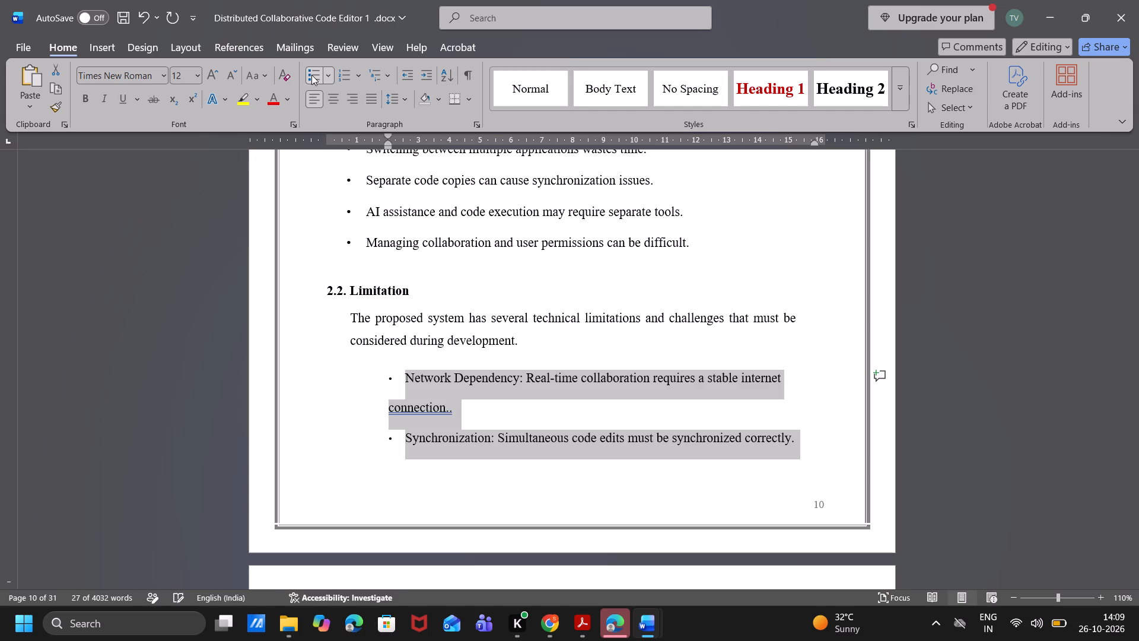
pyautogui.click(311, 75)
pyautogui.click(328, 76)
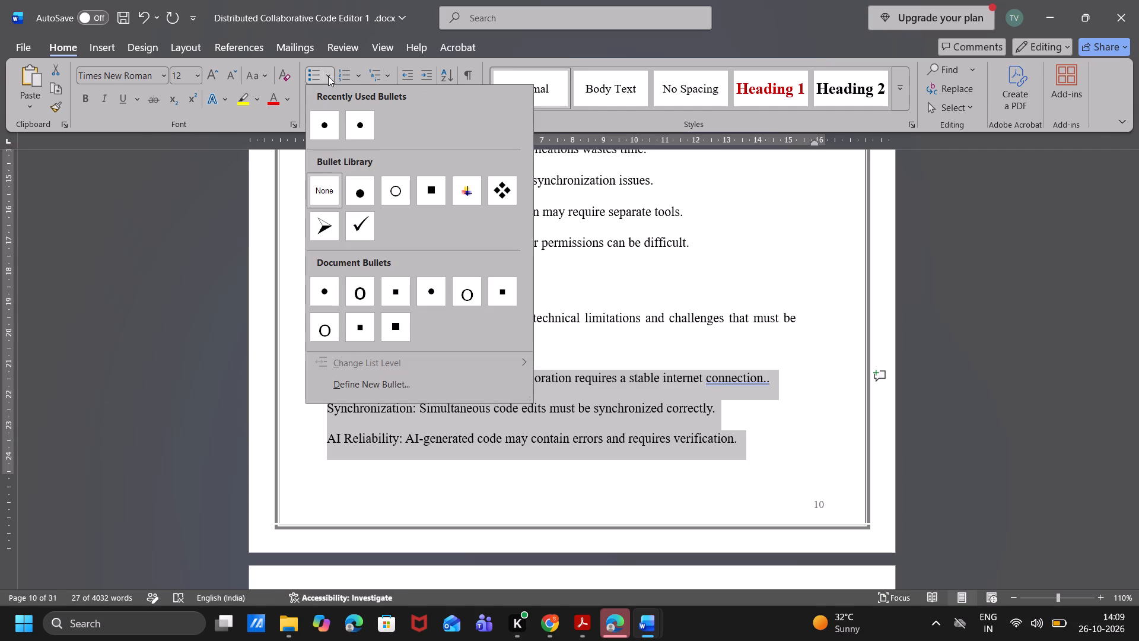
pyautogui.click(325, 297)
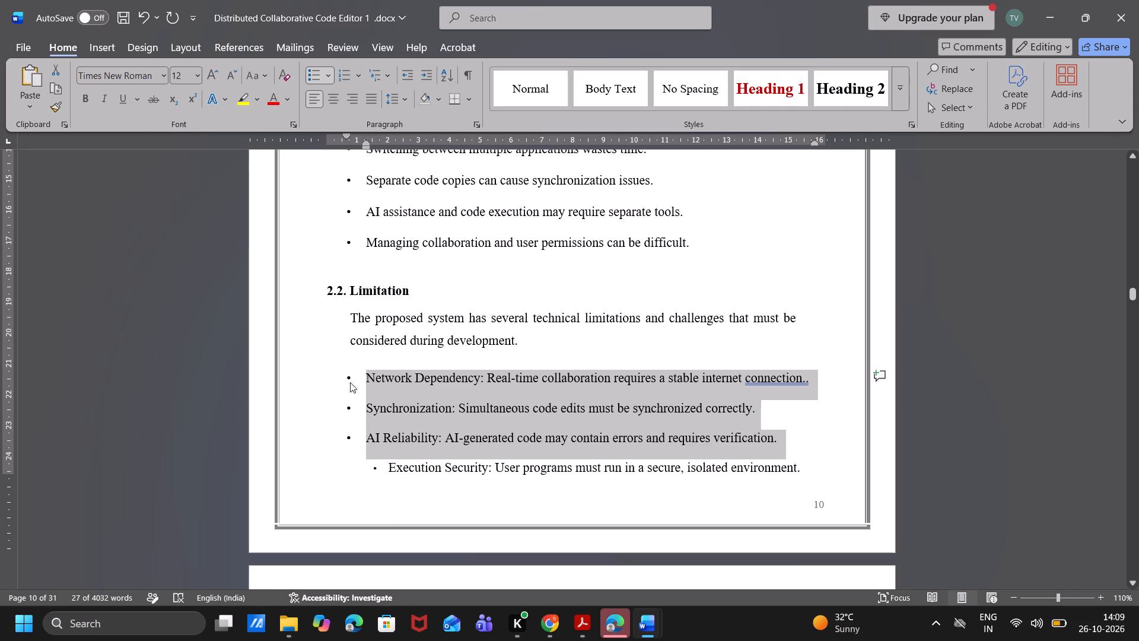
# Remove the bullet and left indent from the Execution Security item at the end of page 10.
pyautogui.click(387, 490)
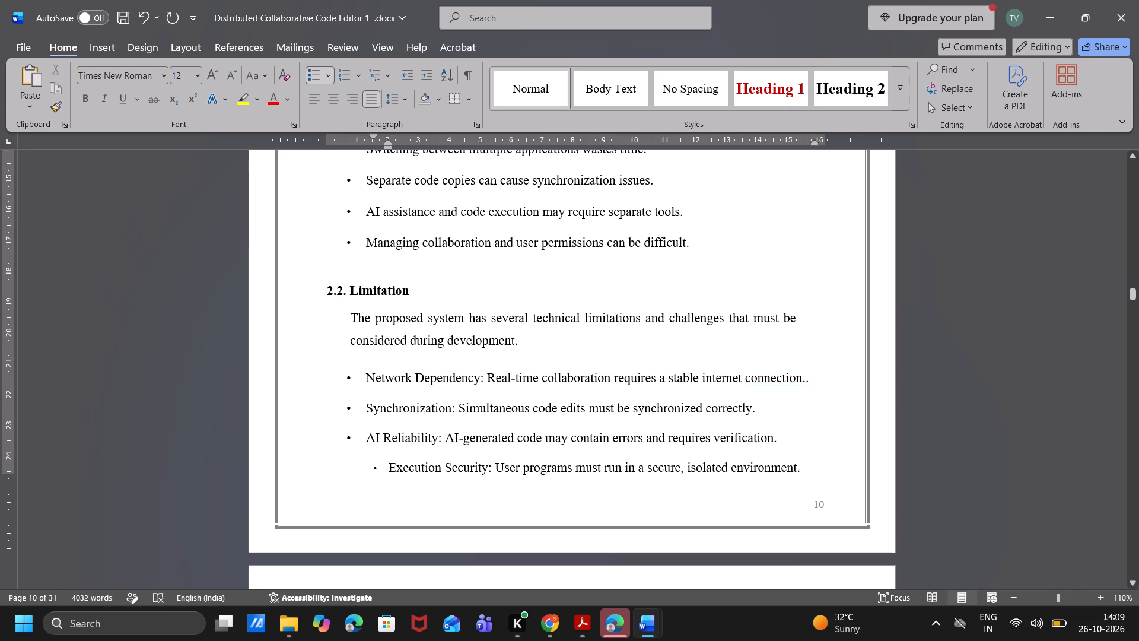
pyautogui.press('BackSpace')
pyautogui.press('BackSpace')
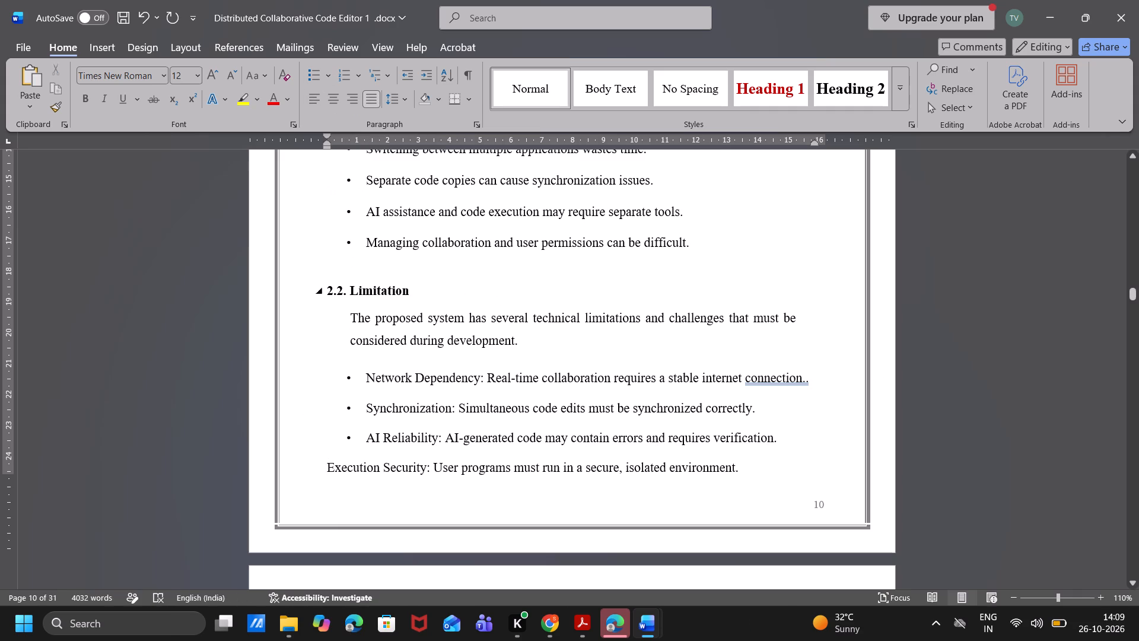
# Apply the small round document bullet to the Execution Security paragraph at the end of page 10.
pyautogui.click(327, 72)
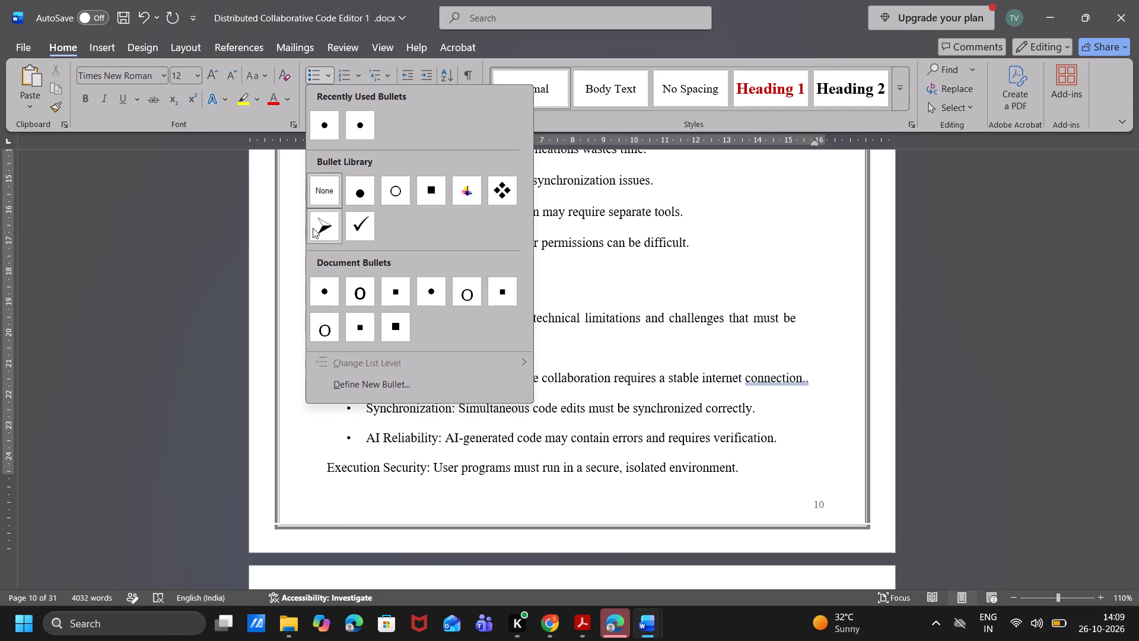
pyautogui.click(331, 284)
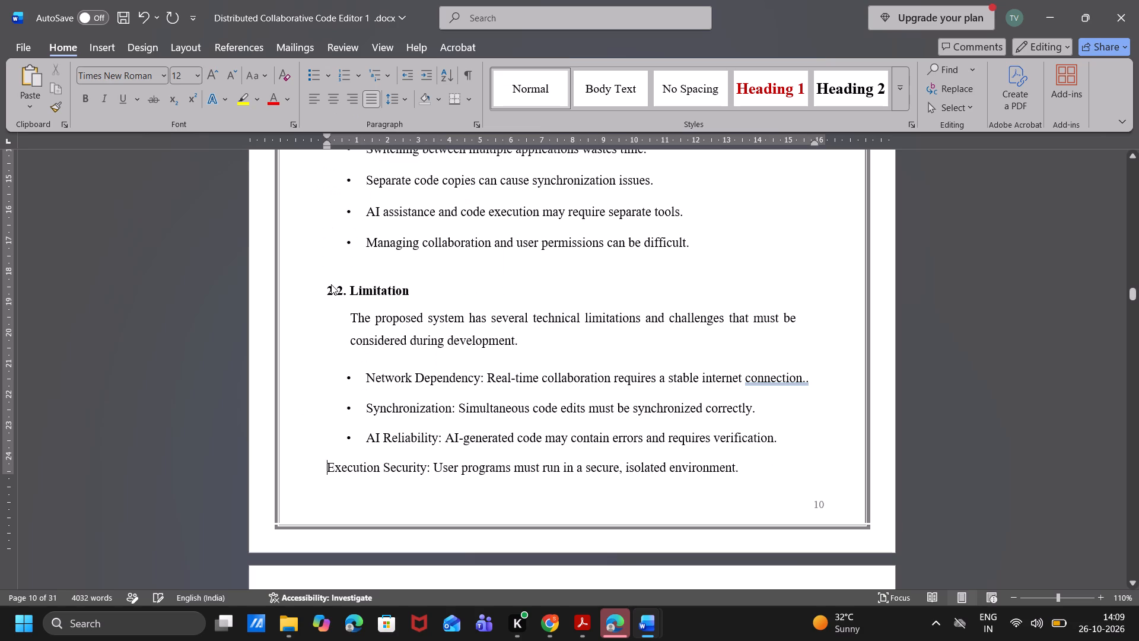
# Remove the bullet and left indent from the Performance item at the start of page 11.
pyautogui.scroll(-1, 357, 448)
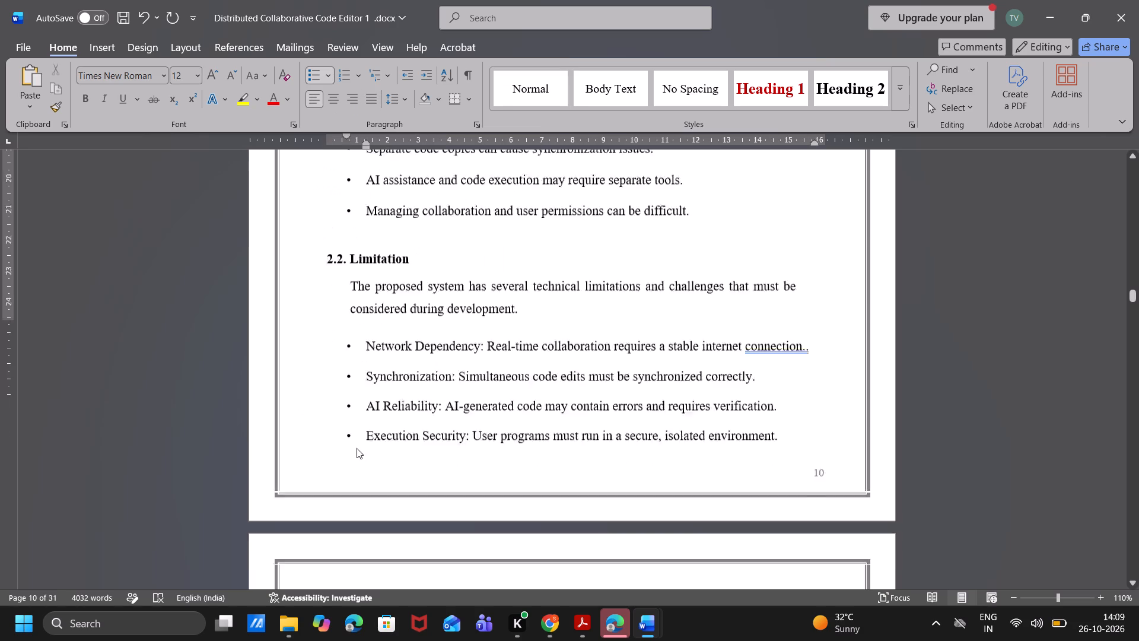
pyautogui.scroll(-2, 357, 448)
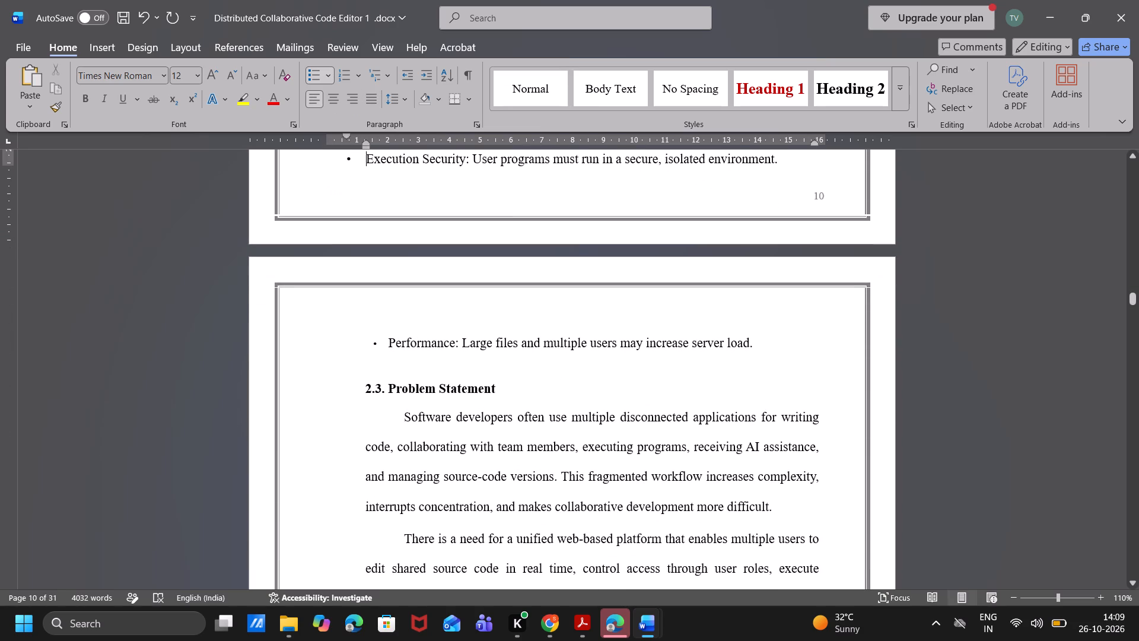
pyautogui.moveTo(760, 341); pyautogui.dragTo(682, 325)
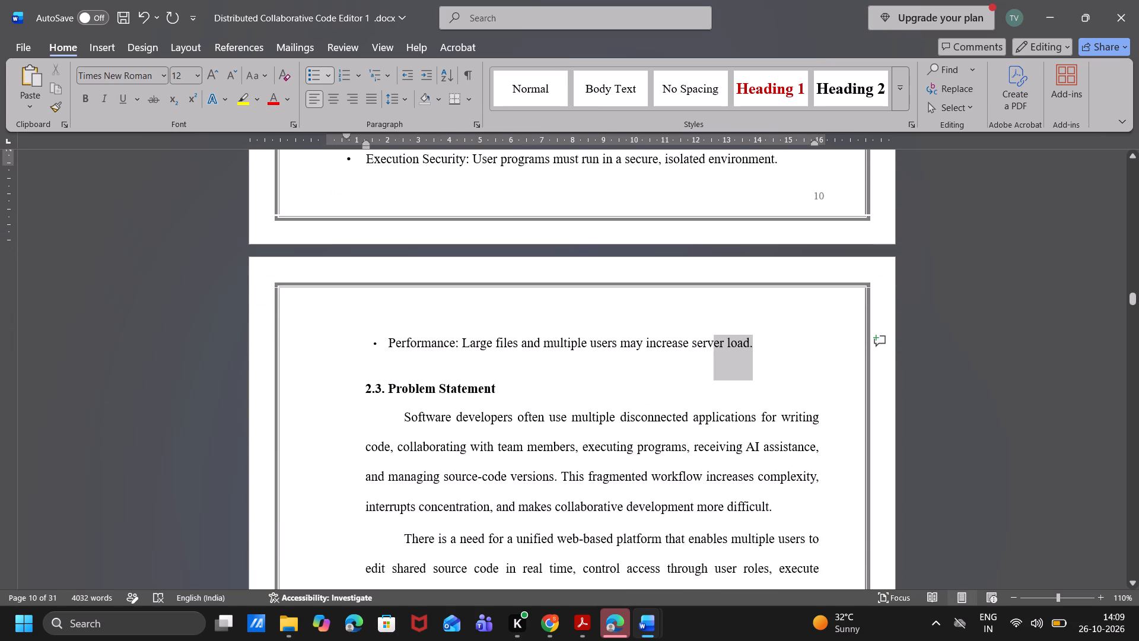
pyautogui.moveTo(682, 325); pyautogui.dragTo(409, 310)
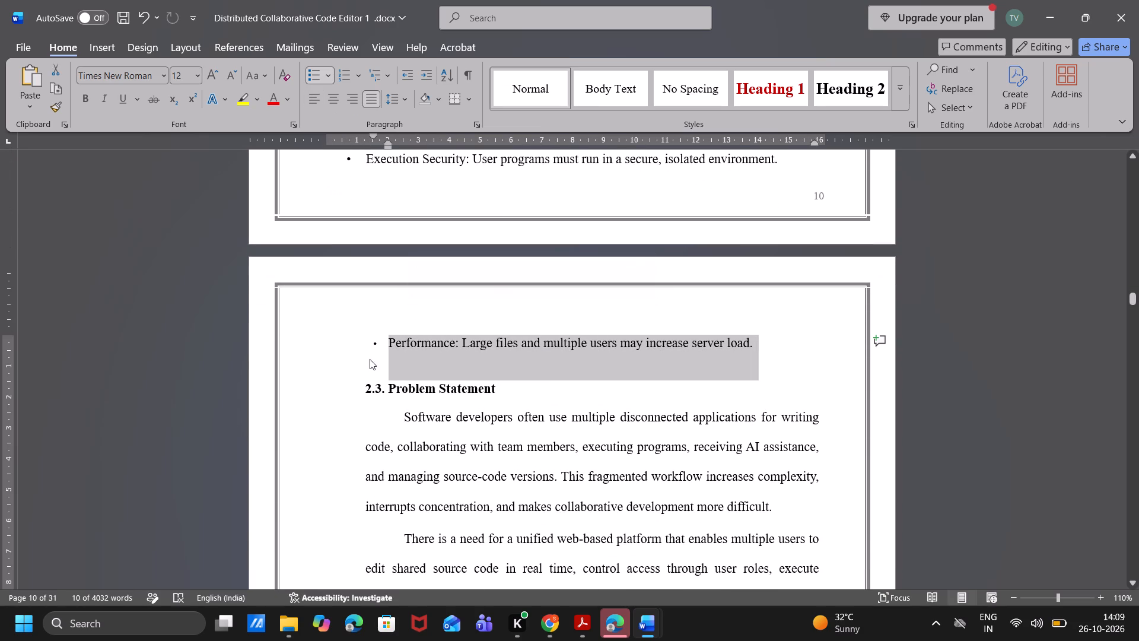
pyautogui.click(378, 357)
pyautogui.press('BackSpace')
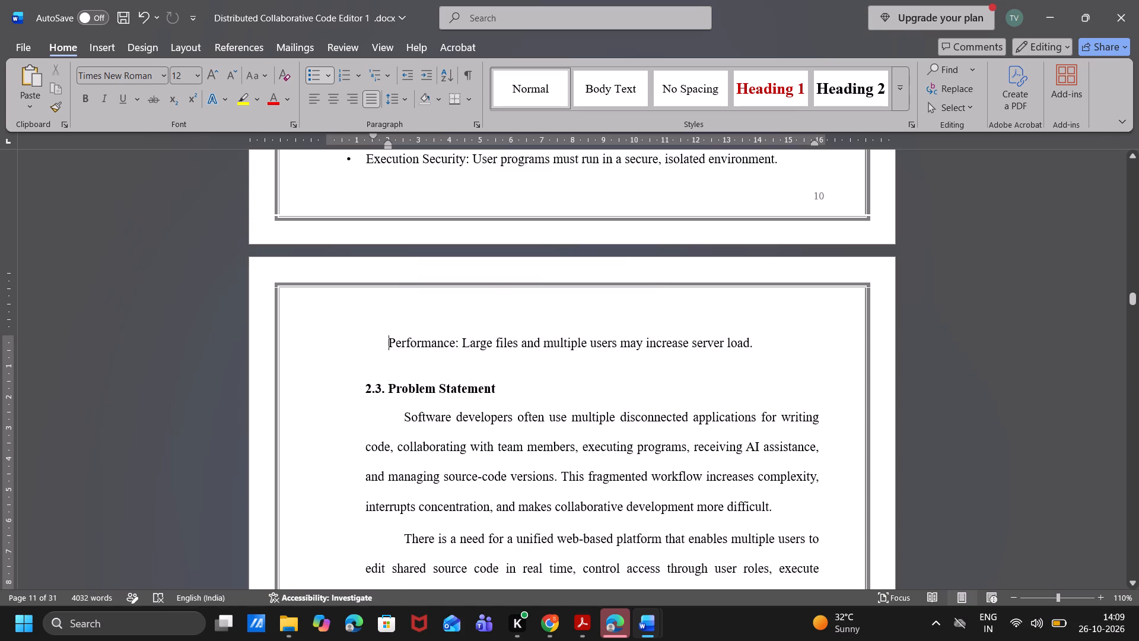
pyautogui.press('BackSpace')
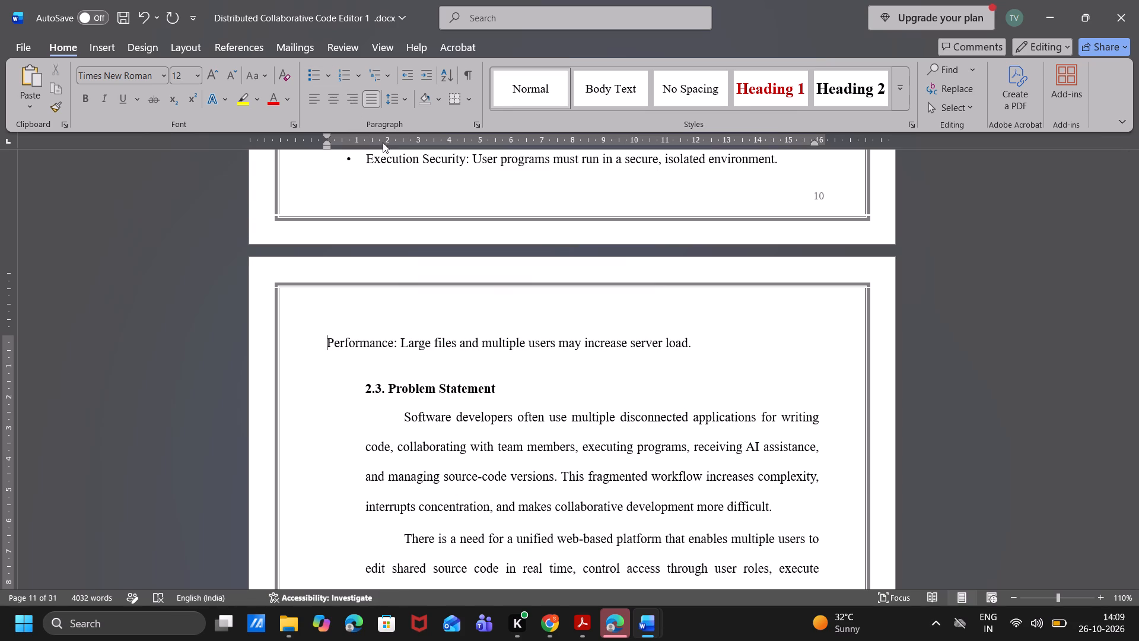
# Apply the small round document bullet to the Performance paragraph.
pyautogui.moveTo(743, 345); pyautogui.dragTo(338, 357)
pyautogui.click(325, 80)
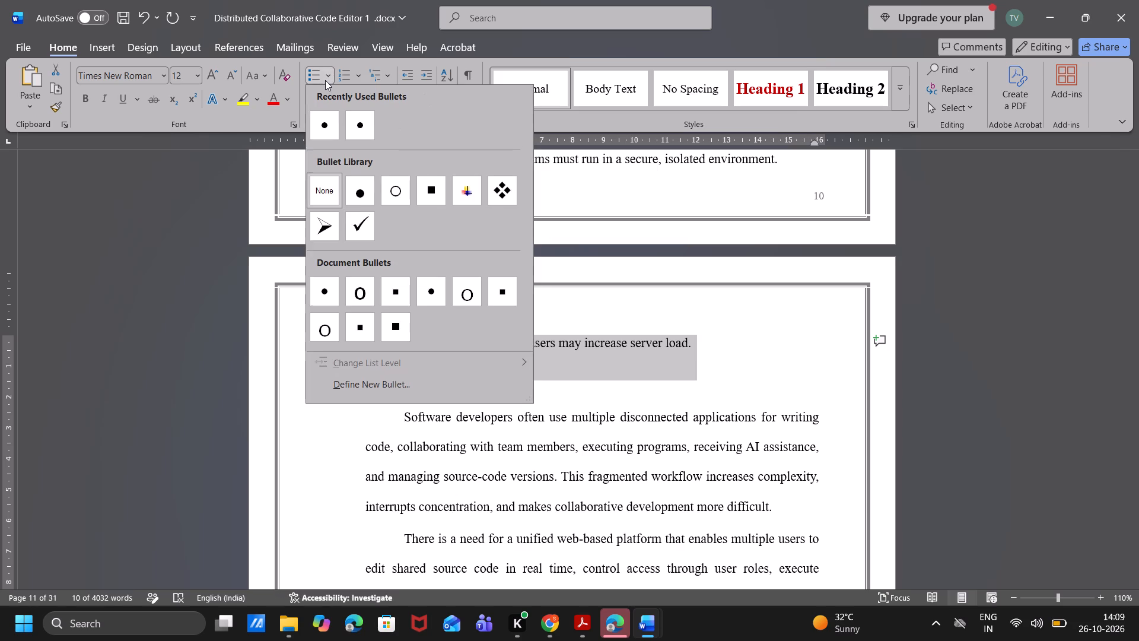
pyautogui.click(332, 288)
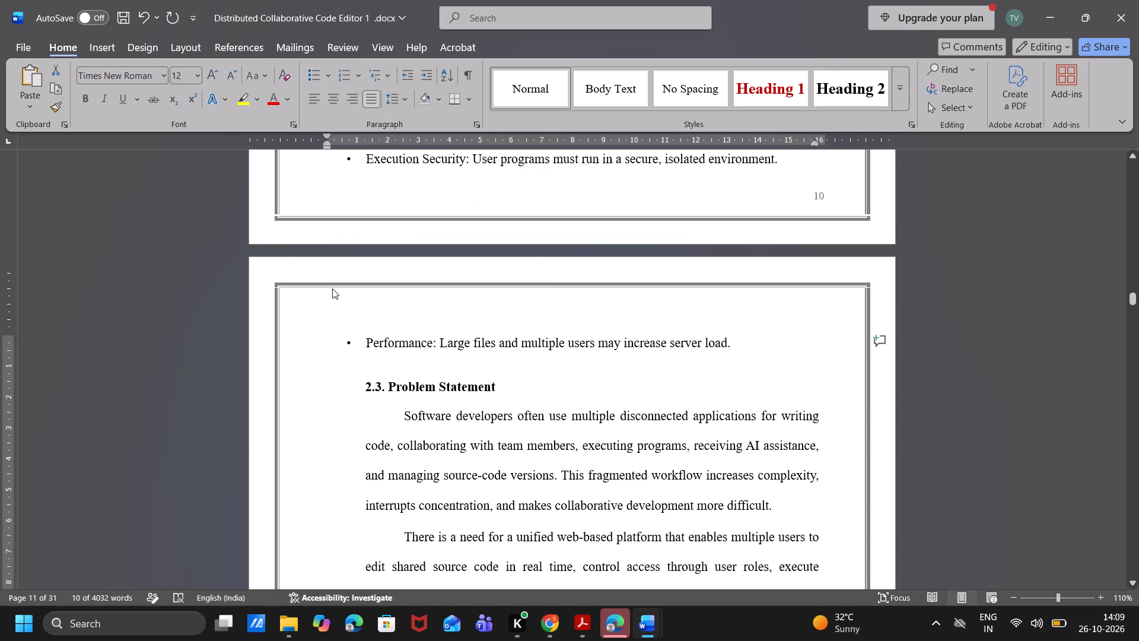
# Remove the left indent from the "2.3. Problem Statement" heading.
pyautogui.click(597, 382)
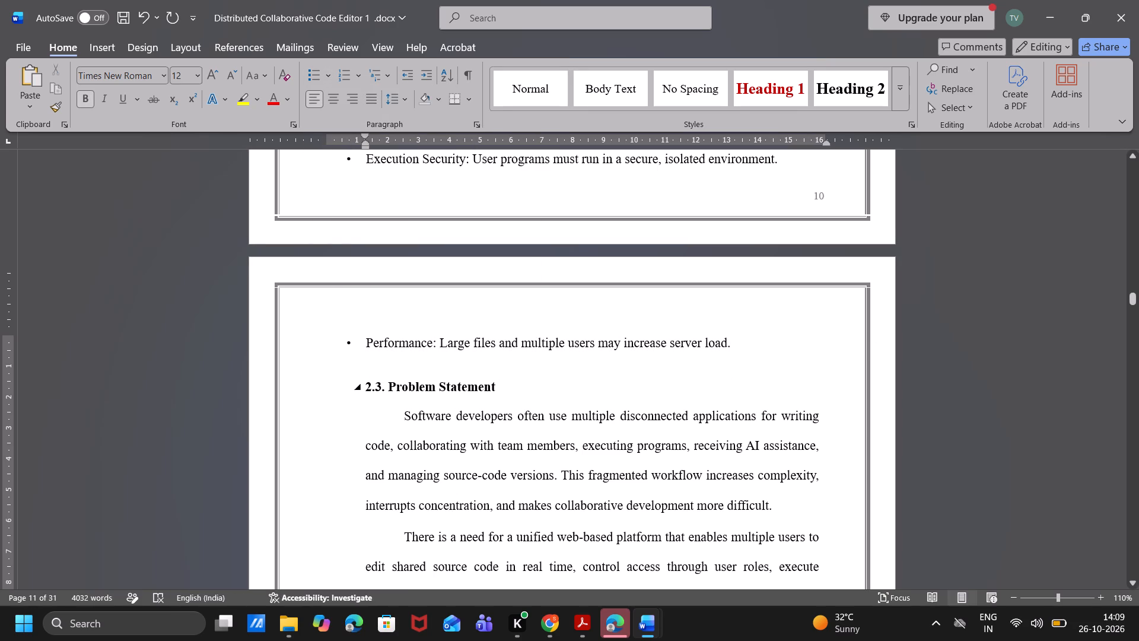
pyautogui.click(344, 395)
pyautogui.press('BackSpace')
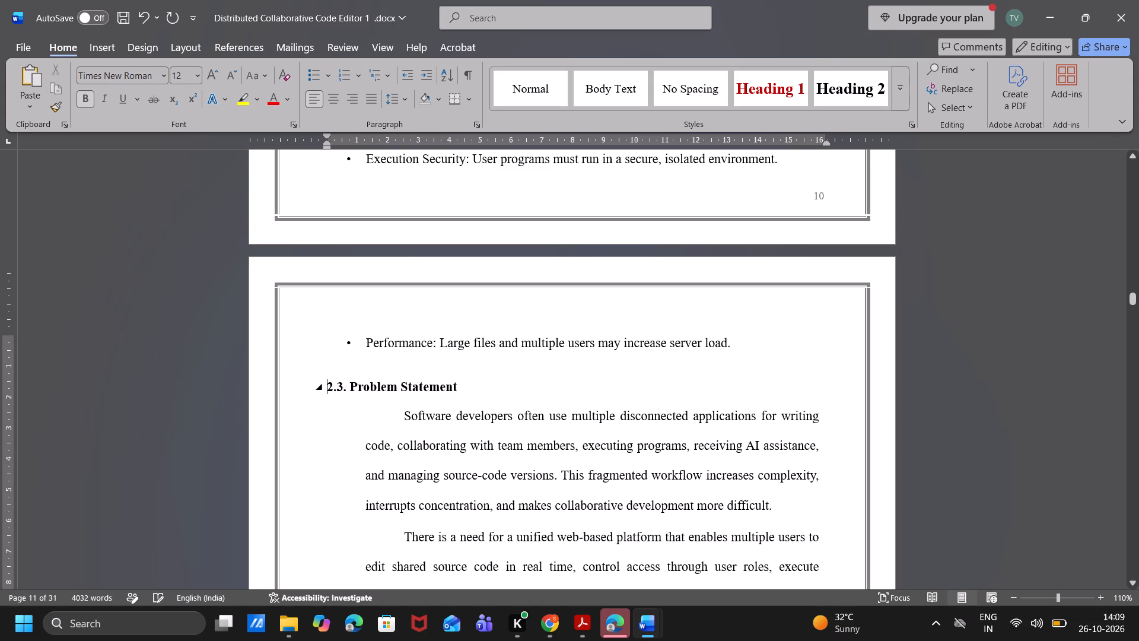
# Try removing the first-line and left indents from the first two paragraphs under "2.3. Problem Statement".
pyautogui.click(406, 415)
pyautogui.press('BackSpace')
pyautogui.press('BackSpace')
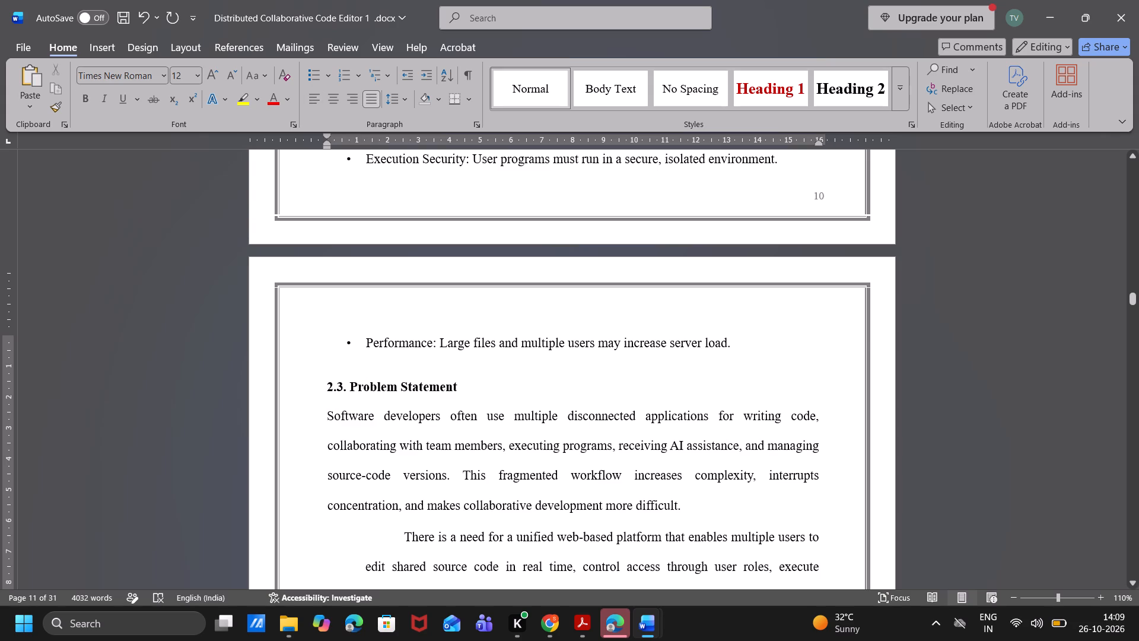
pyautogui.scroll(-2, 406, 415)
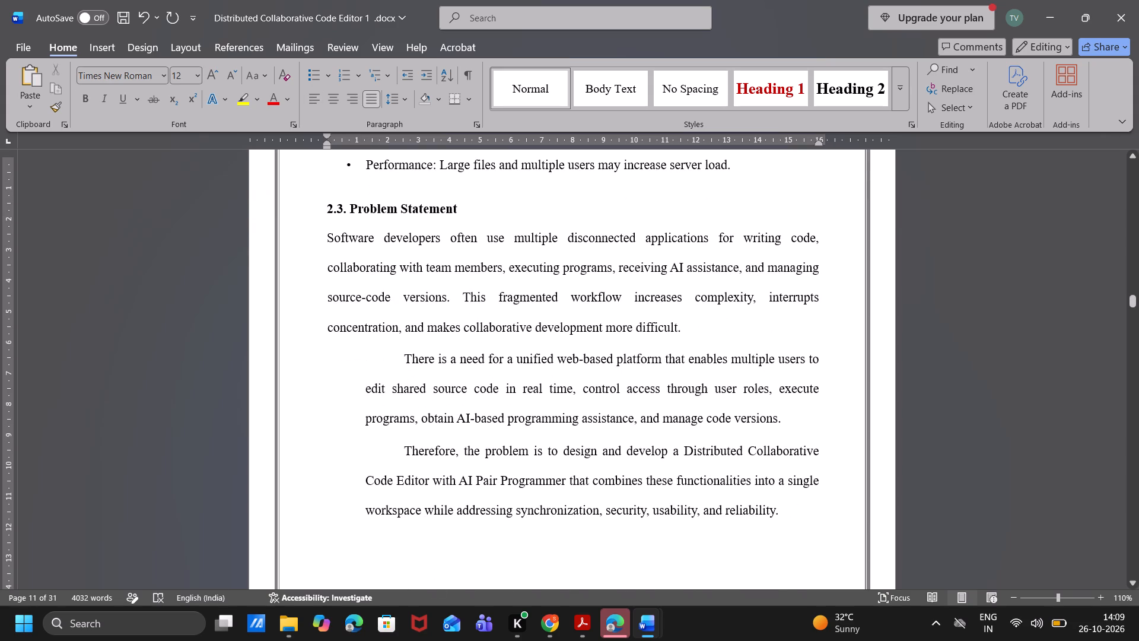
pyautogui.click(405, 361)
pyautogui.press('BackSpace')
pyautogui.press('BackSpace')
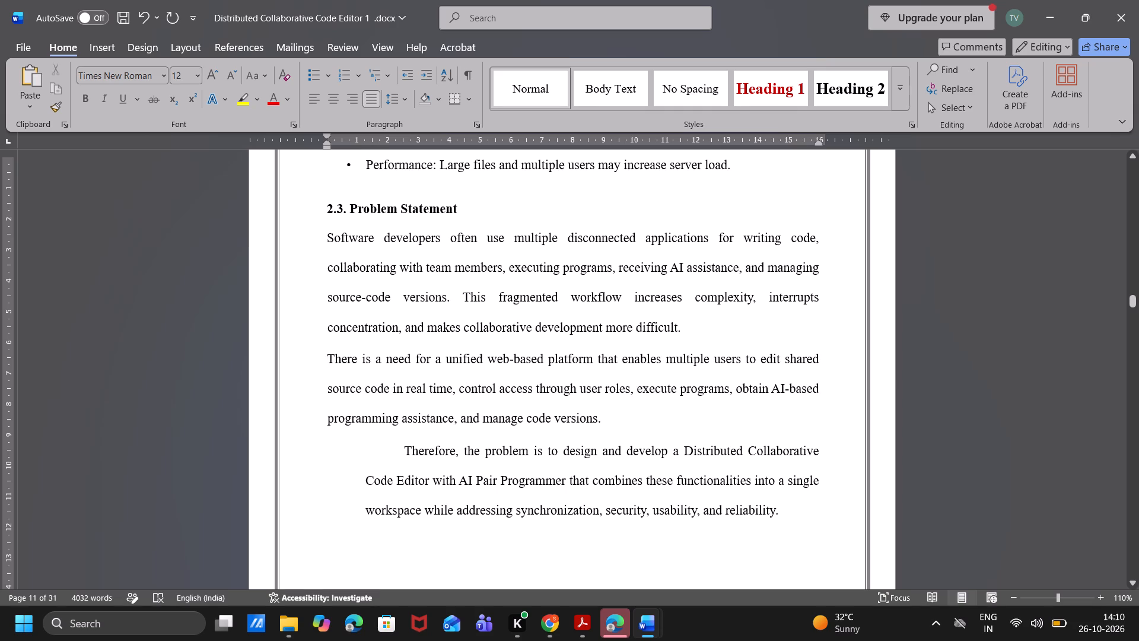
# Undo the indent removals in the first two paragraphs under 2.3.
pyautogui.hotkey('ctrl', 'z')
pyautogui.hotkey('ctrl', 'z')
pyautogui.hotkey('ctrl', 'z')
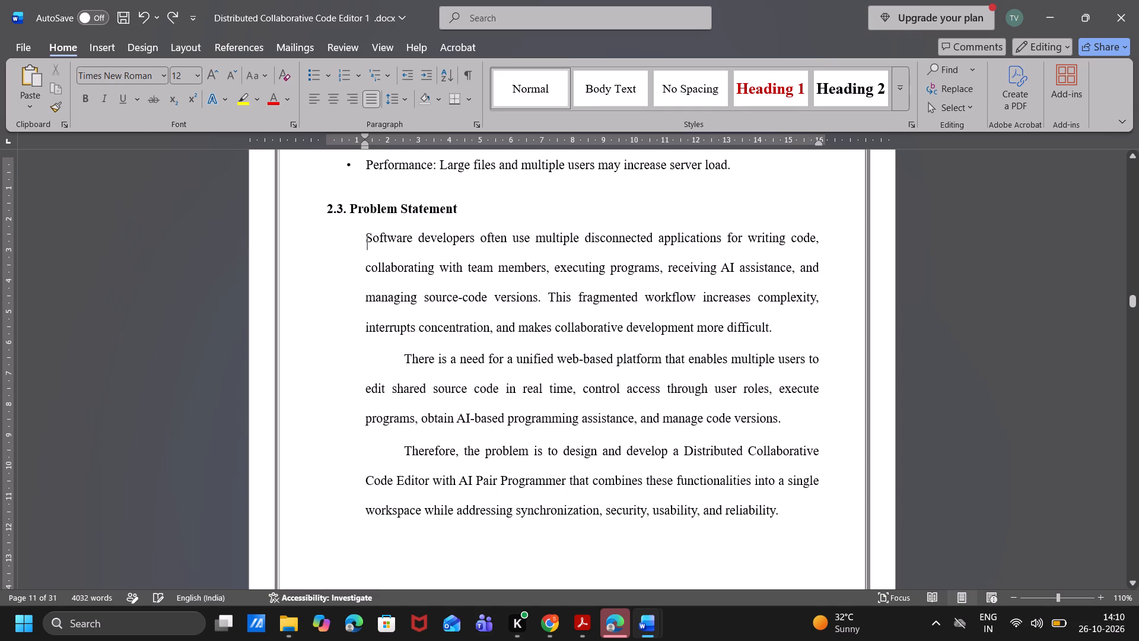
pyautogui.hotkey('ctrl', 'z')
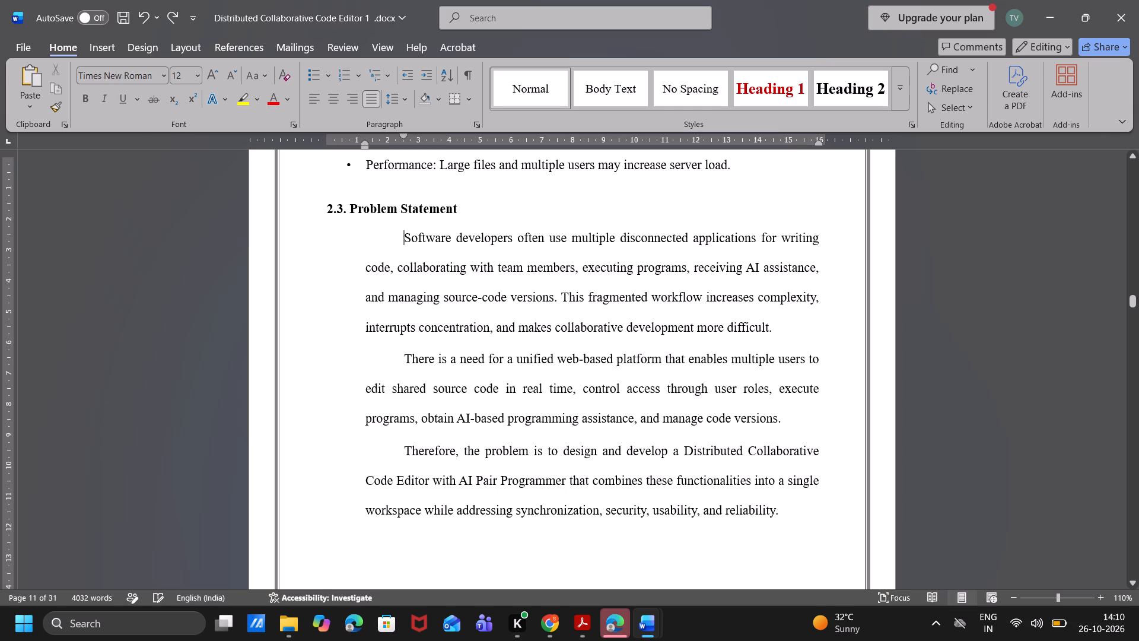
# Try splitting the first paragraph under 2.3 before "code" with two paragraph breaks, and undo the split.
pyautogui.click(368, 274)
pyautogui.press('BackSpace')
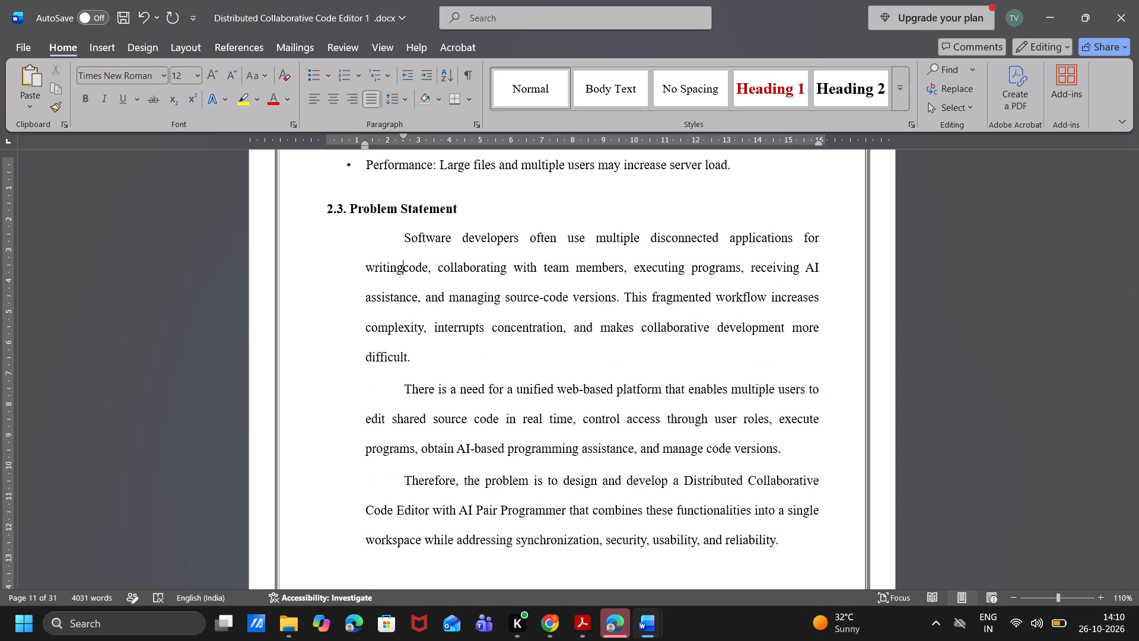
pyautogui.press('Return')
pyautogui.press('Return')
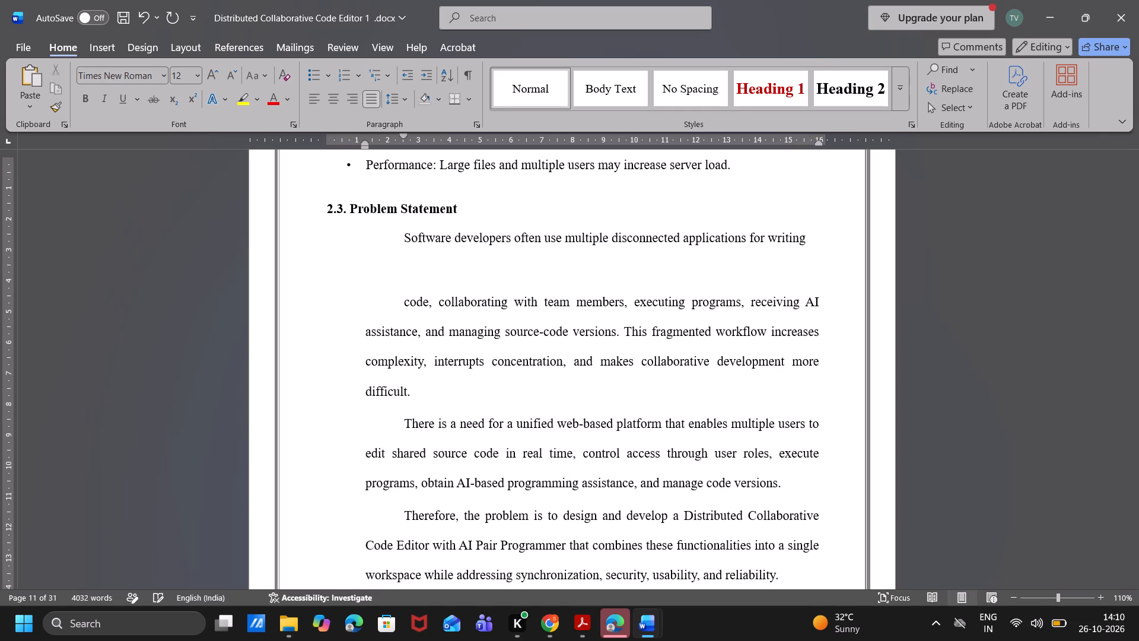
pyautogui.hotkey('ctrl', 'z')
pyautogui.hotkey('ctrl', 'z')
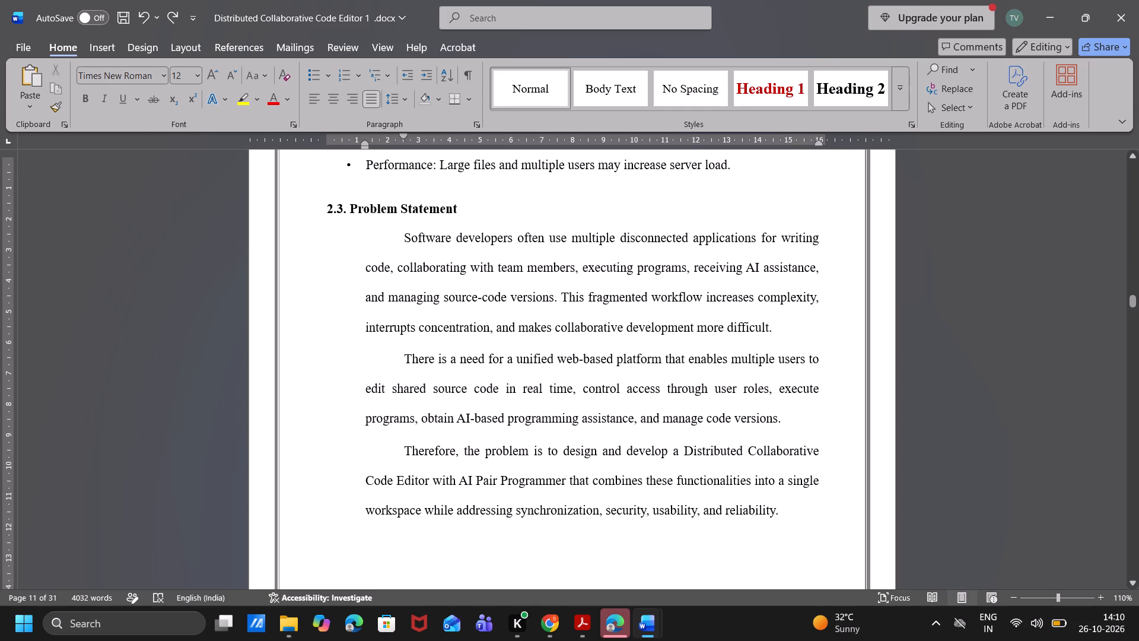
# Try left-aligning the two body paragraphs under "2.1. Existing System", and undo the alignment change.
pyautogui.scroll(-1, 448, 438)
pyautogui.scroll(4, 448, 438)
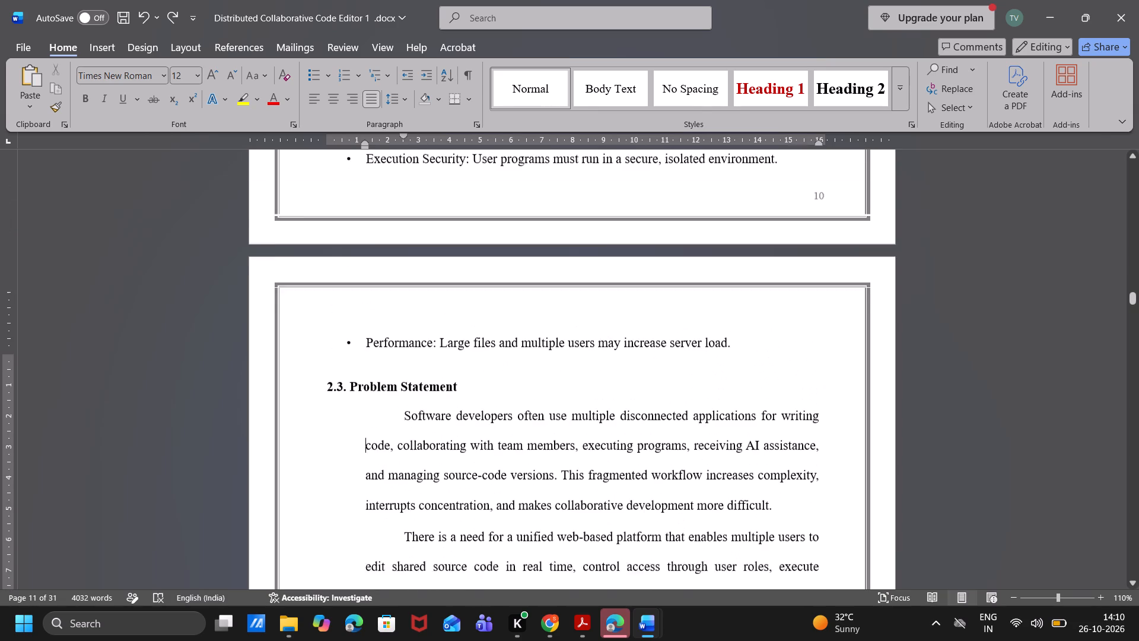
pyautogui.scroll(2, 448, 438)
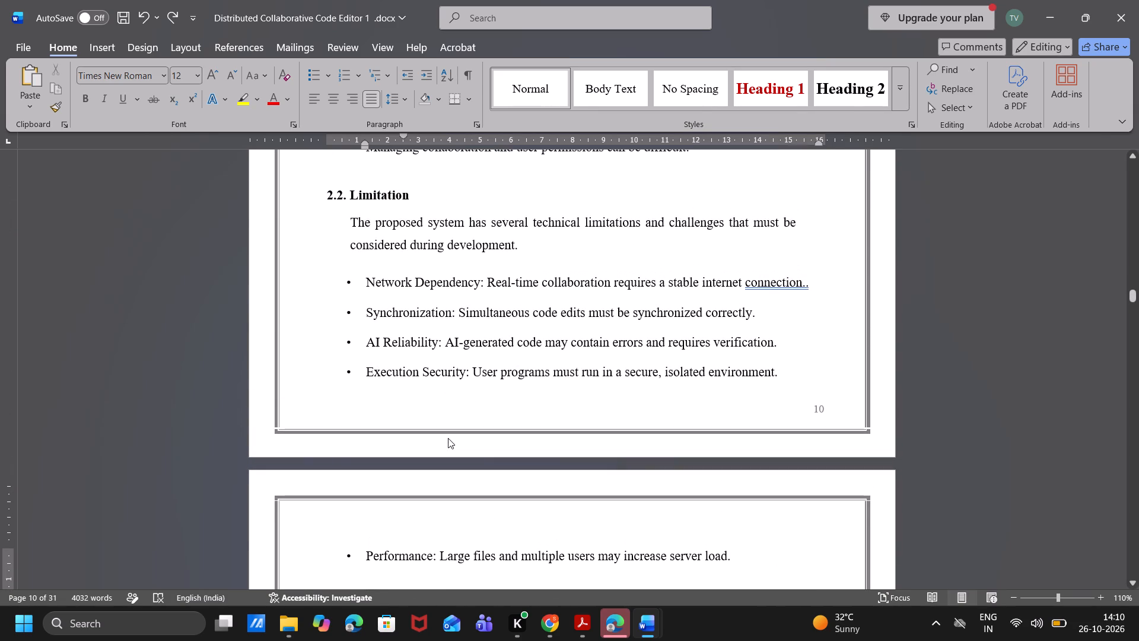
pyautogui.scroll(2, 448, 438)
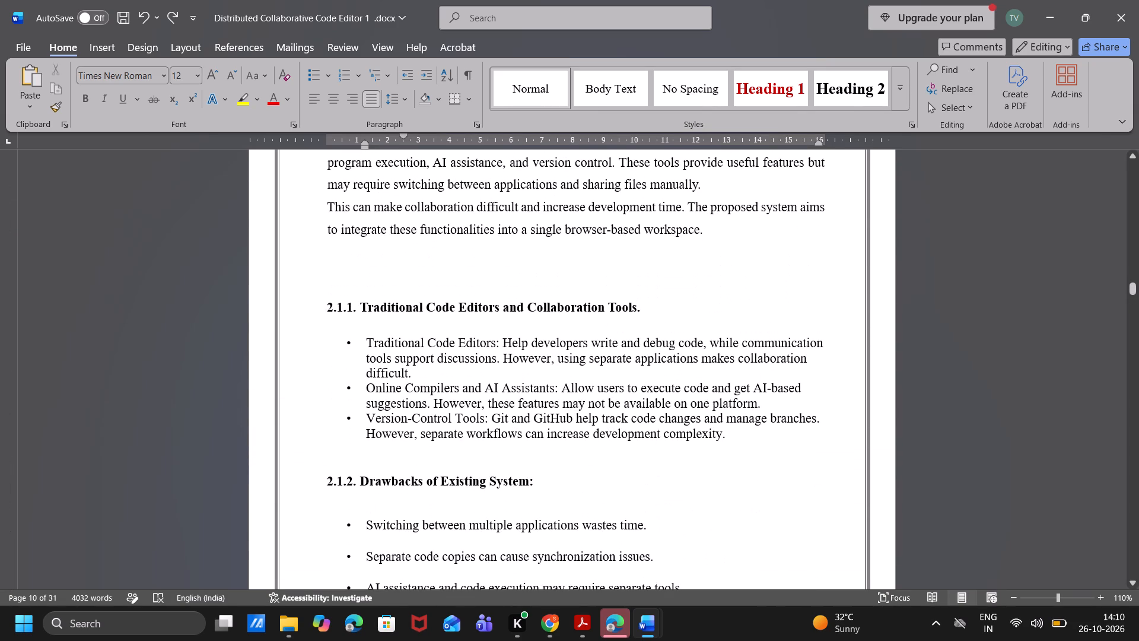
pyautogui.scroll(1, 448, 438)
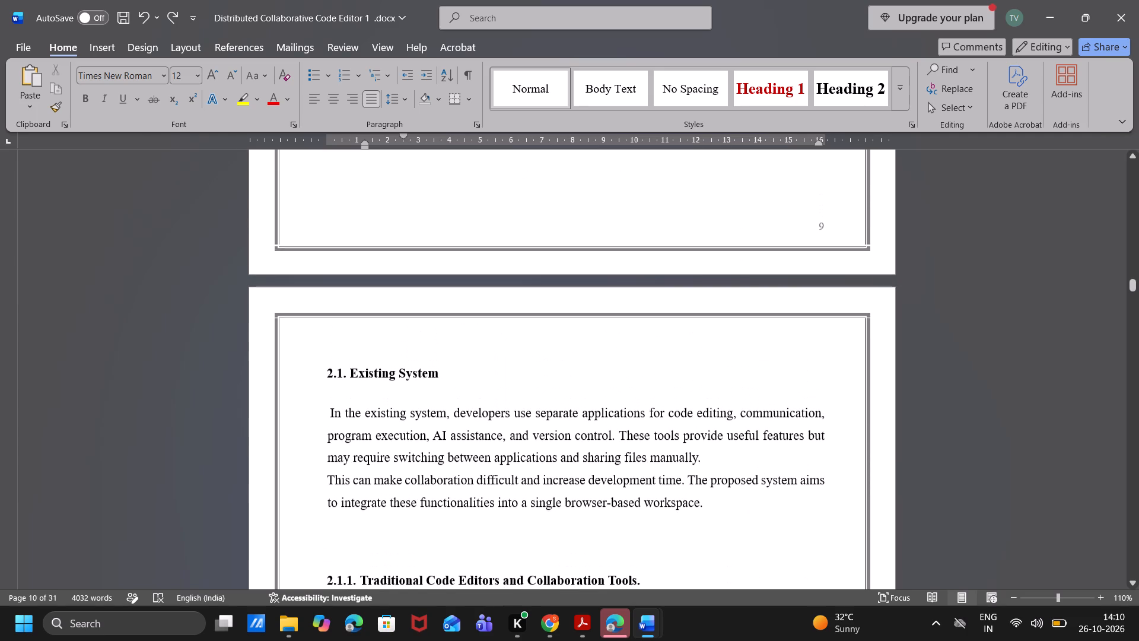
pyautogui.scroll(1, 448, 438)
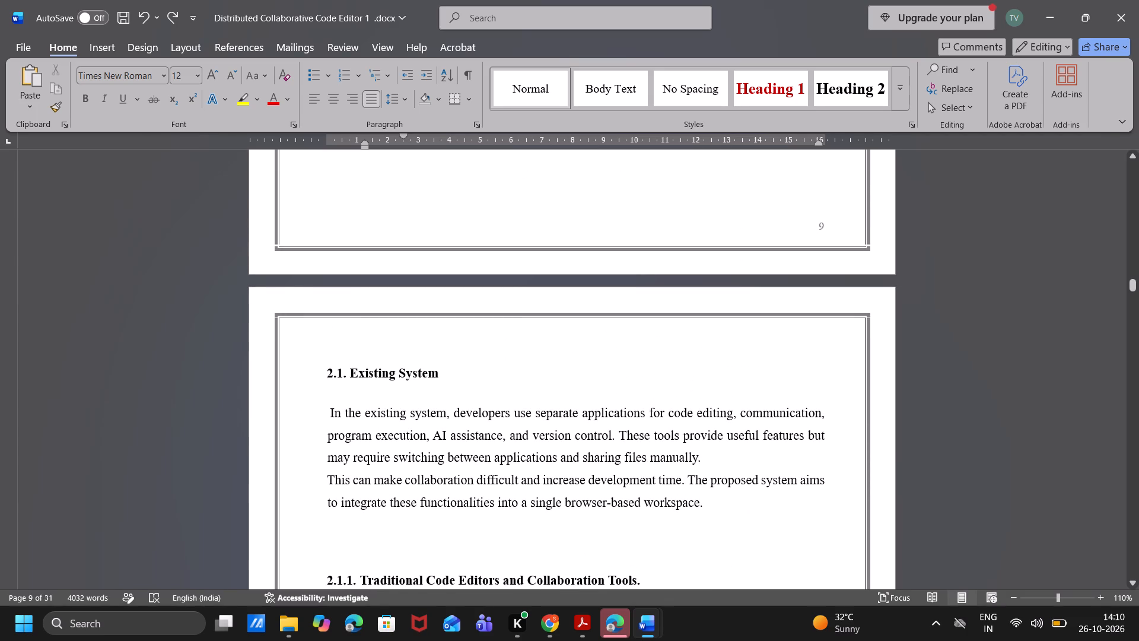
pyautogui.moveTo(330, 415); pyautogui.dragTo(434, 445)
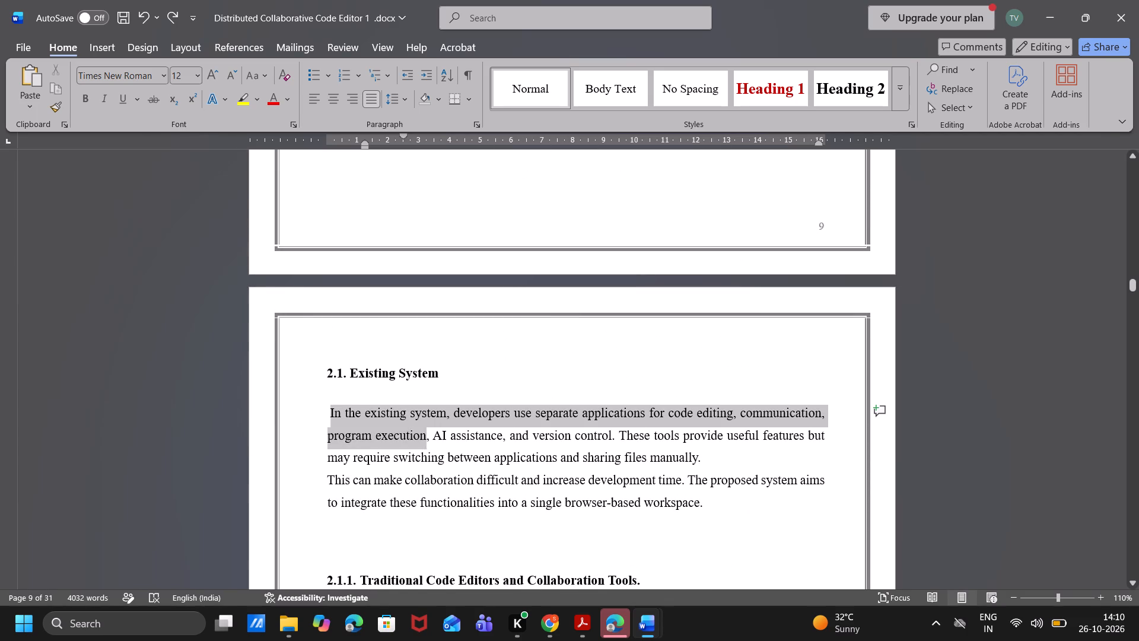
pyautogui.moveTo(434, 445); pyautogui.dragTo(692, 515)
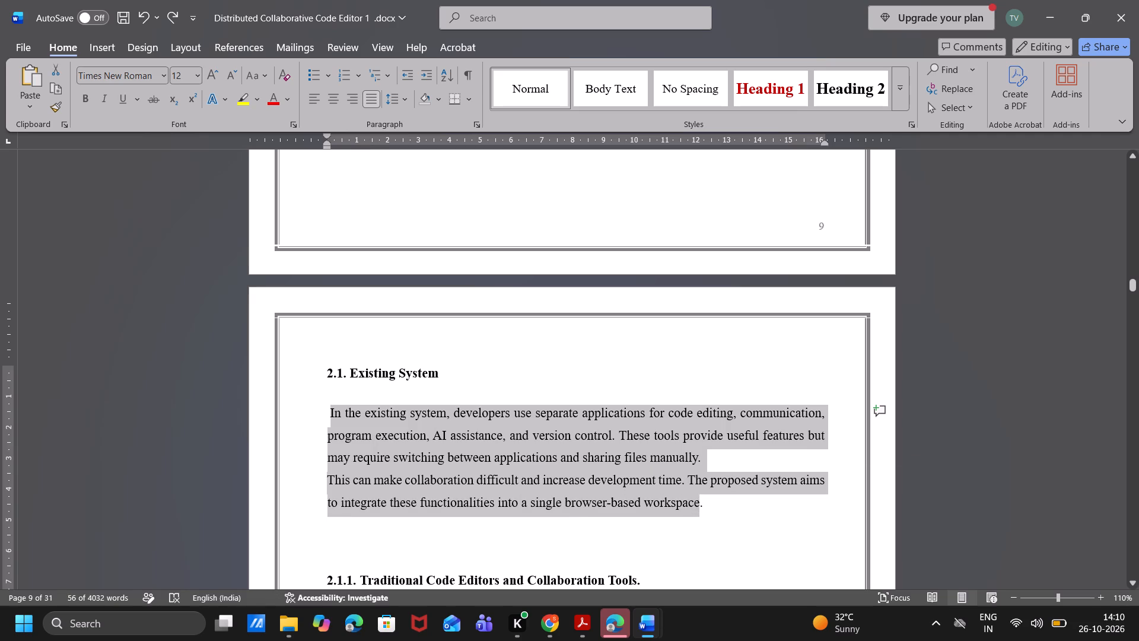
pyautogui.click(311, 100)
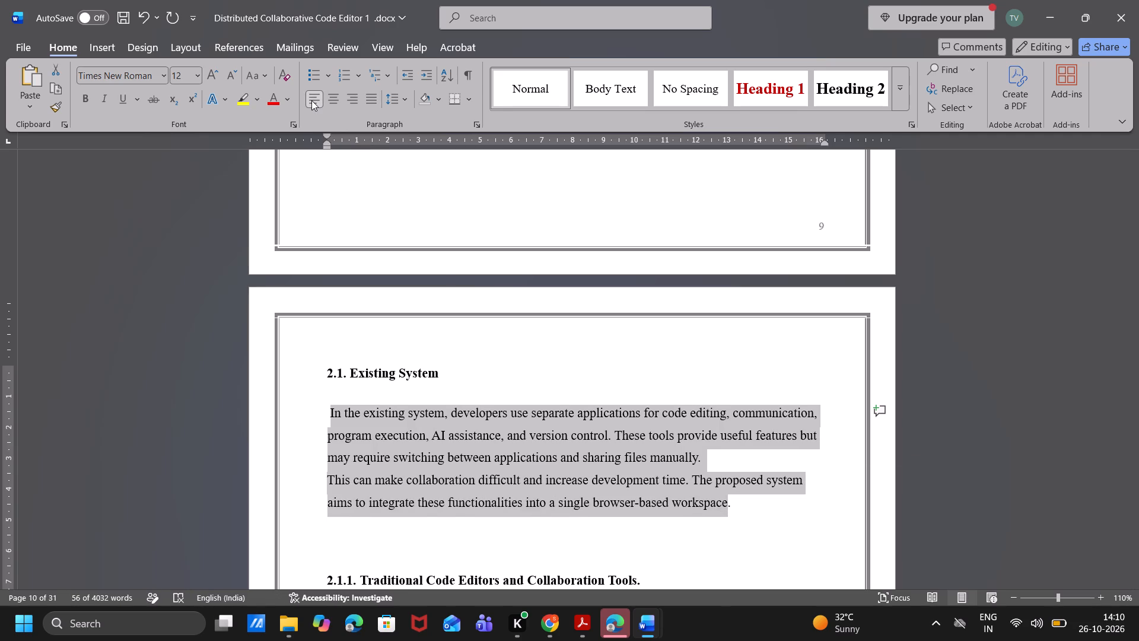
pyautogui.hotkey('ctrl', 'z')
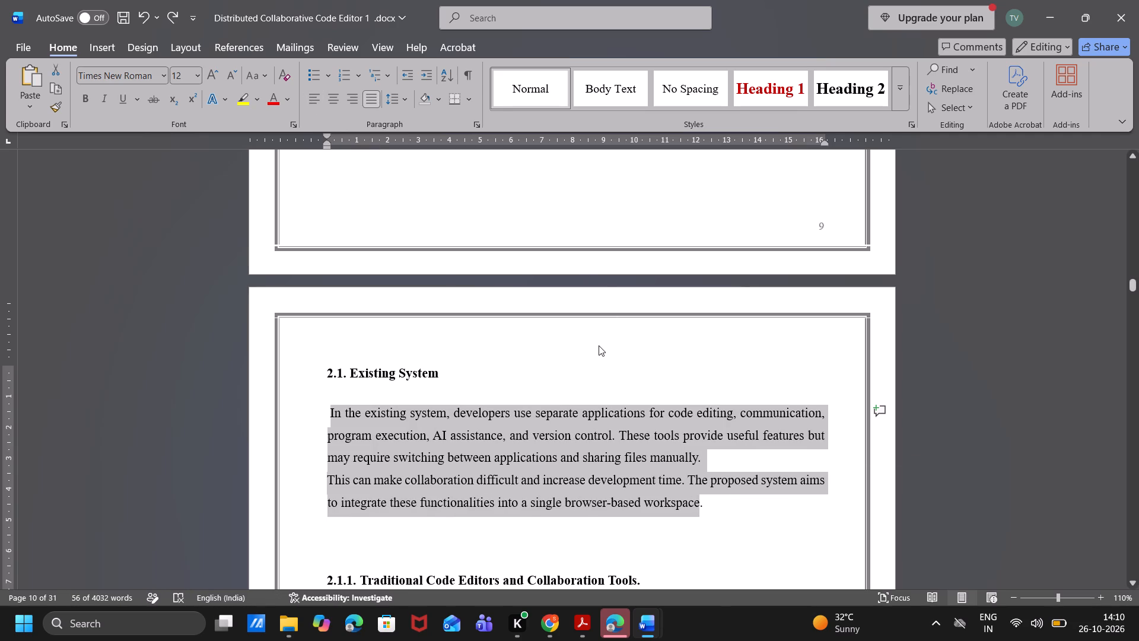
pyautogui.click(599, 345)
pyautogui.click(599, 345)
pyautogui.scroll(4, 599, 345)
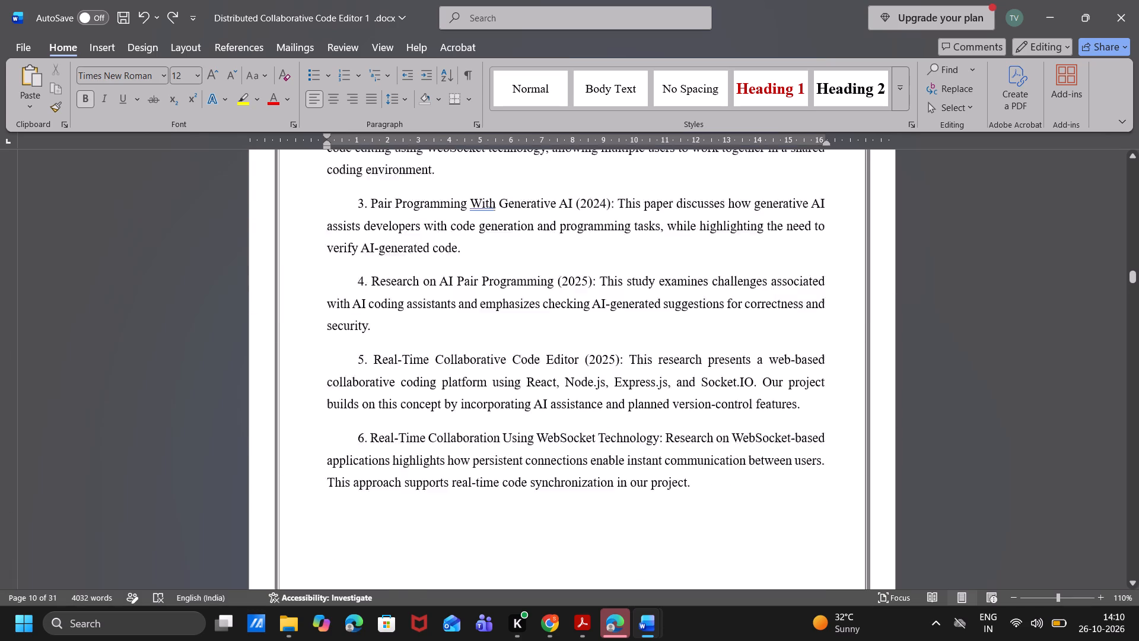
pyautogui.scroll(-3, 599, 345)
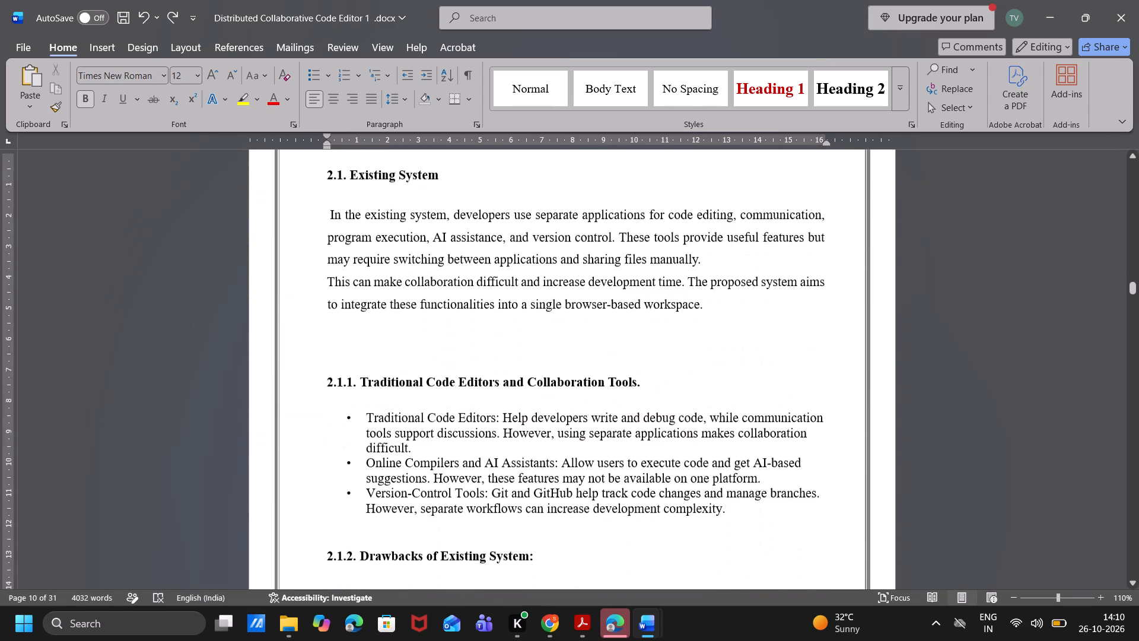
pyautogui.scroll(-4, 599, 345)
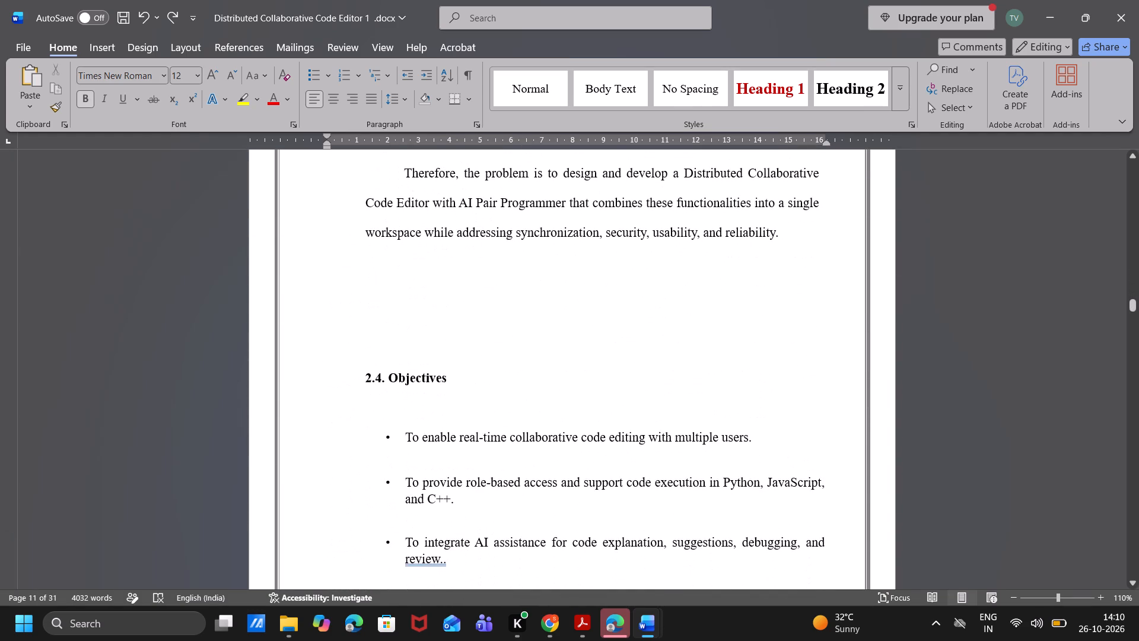
# Delete the extra blank lines above the "2.4. Objectives" heading, keeping a single blank line after the Problem Statement text.
pyautogui.scroll(1, 599, 345)
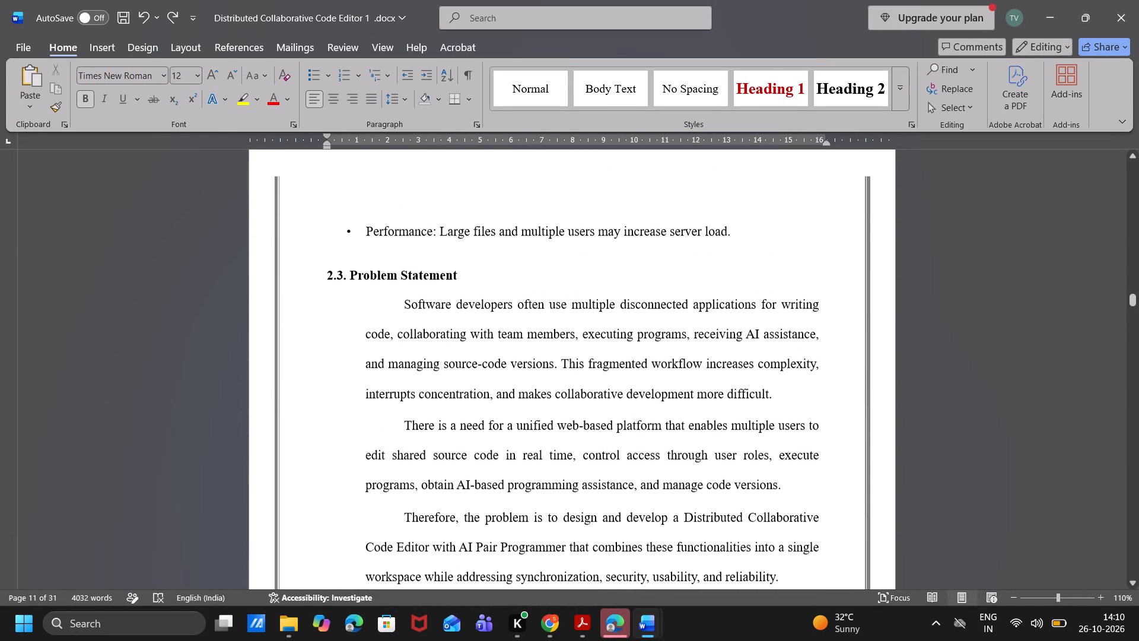
pyautogui.scroll(-2, 576, 370)
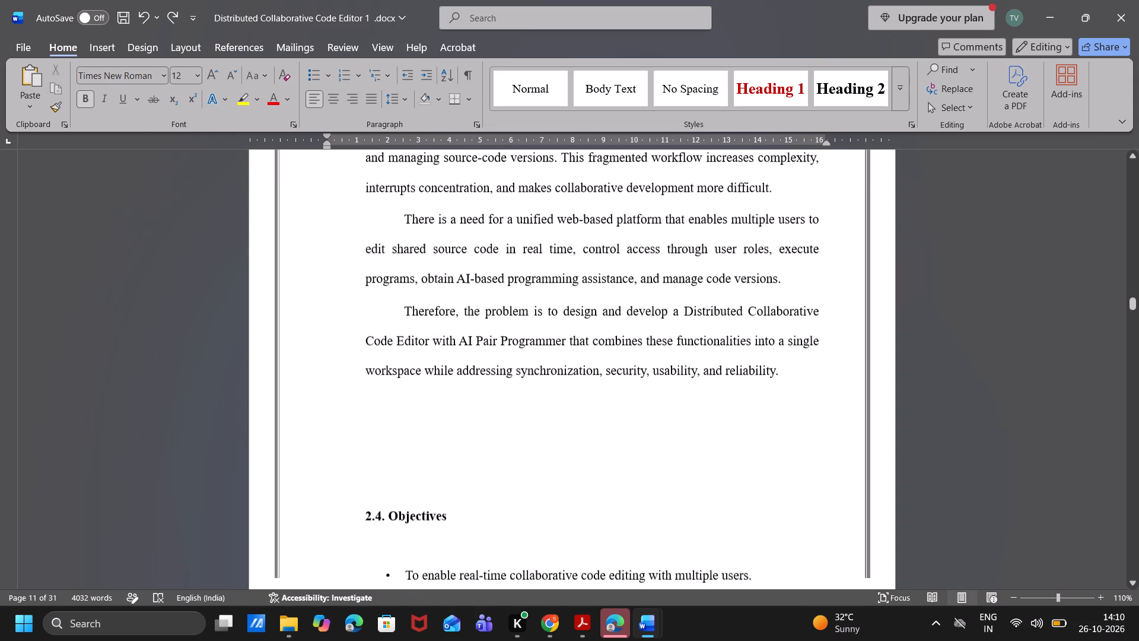
pyautogui.scroll(-1, 576, 378)
pyautogui.click(414, 412)
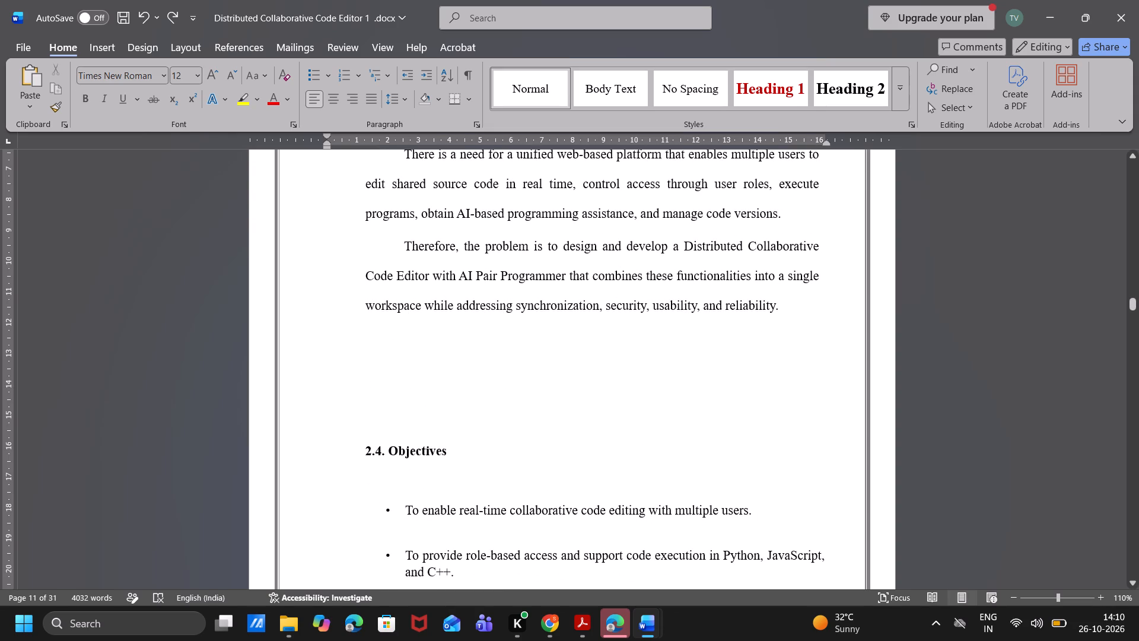
pyautogui.press('BackSpace')
pyautogui.press('BackSpace')
pyautogui.press('BackSpace')
pyautogui.press('BackSpace')
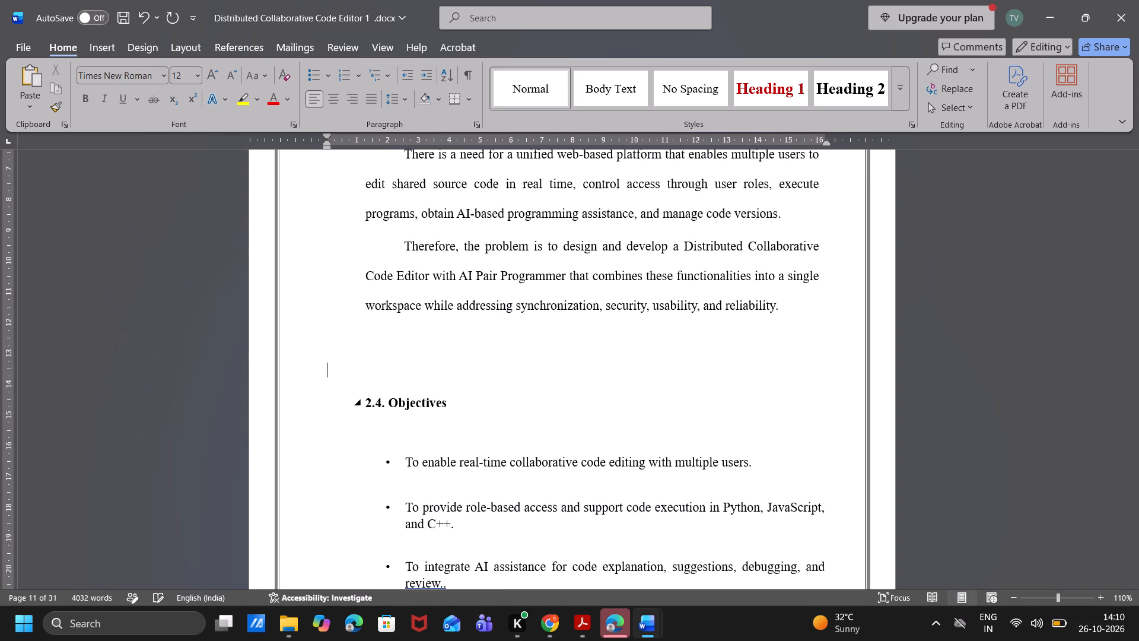
pyautogui.press('BackSpace')
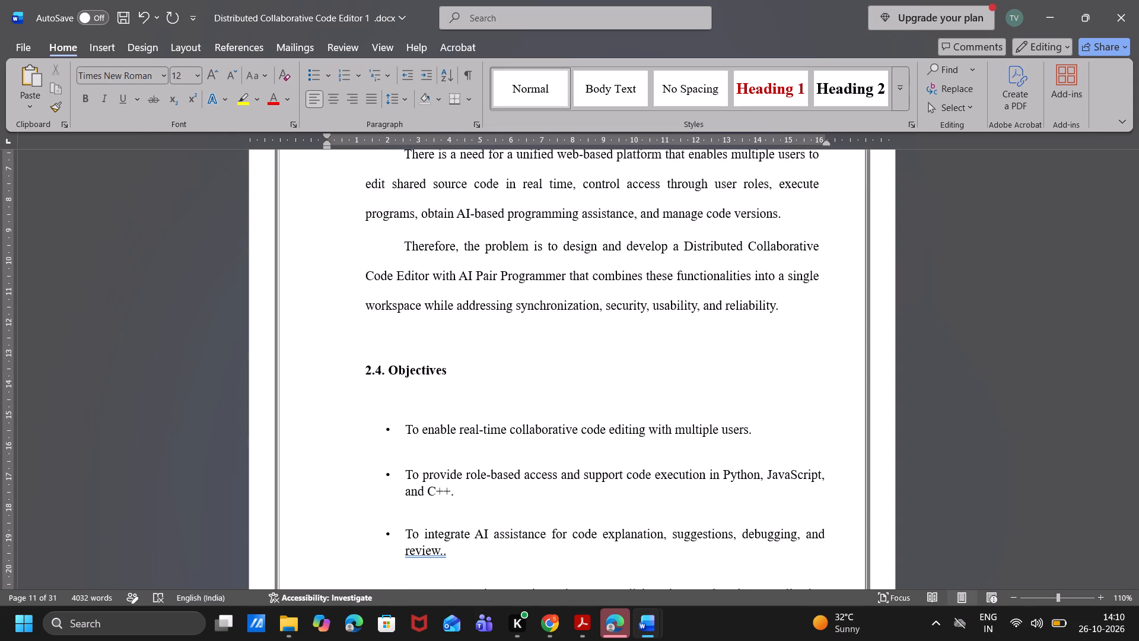
# Remove the left indent from the "2.4. Objectives" heading so it starts at the page margin.
pyautogui.click(375, 375)
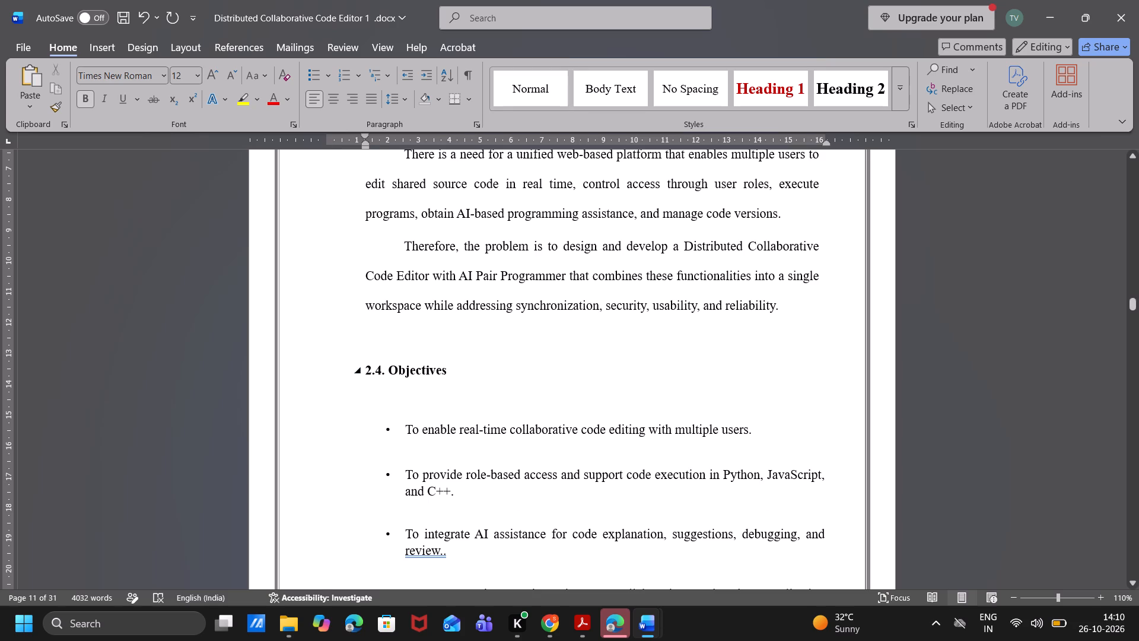
pyautogui.press('Left')
pyautogui.press('Left')
pyautogui.press('BackSpace')
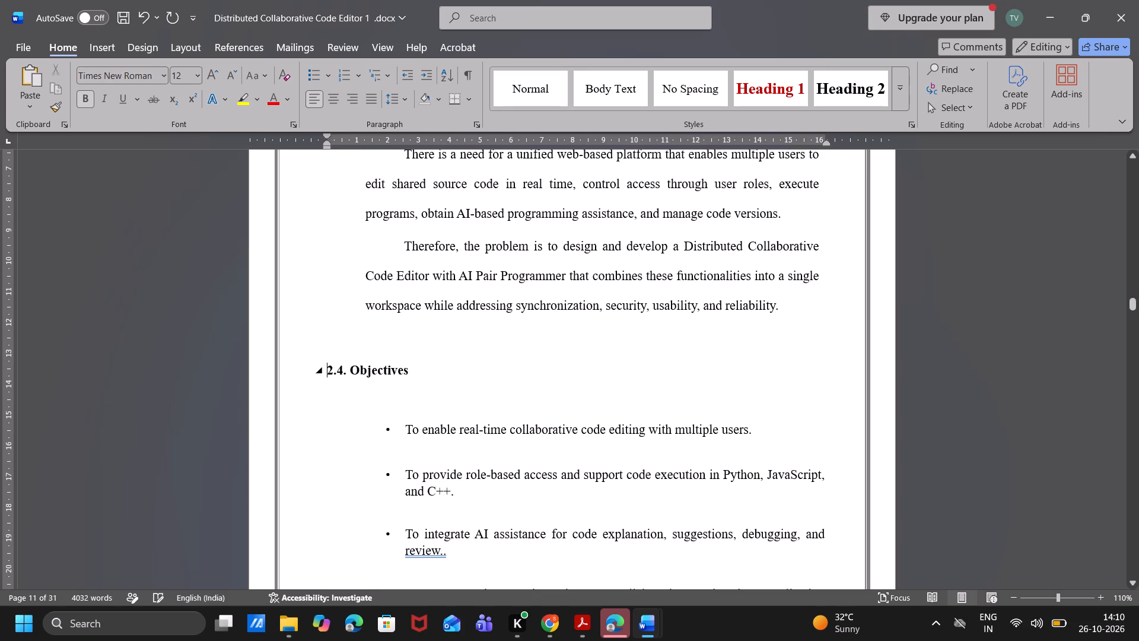
# Delete the blank line between the "2.4. Objectives" heading and its first bullet.
pyautogui.click(406, 410)
pyautogui.press('BackSpace')
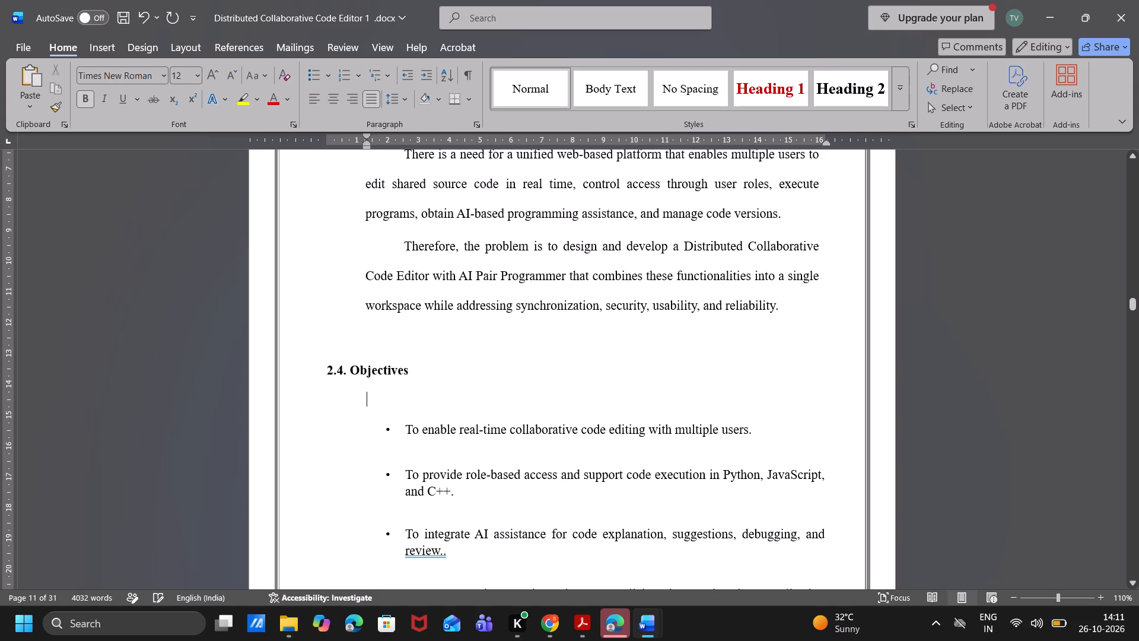
pyautogui.press('BackSpace')
pyautogui.press('BackSpace')
pyautogui.press('BackSpace')
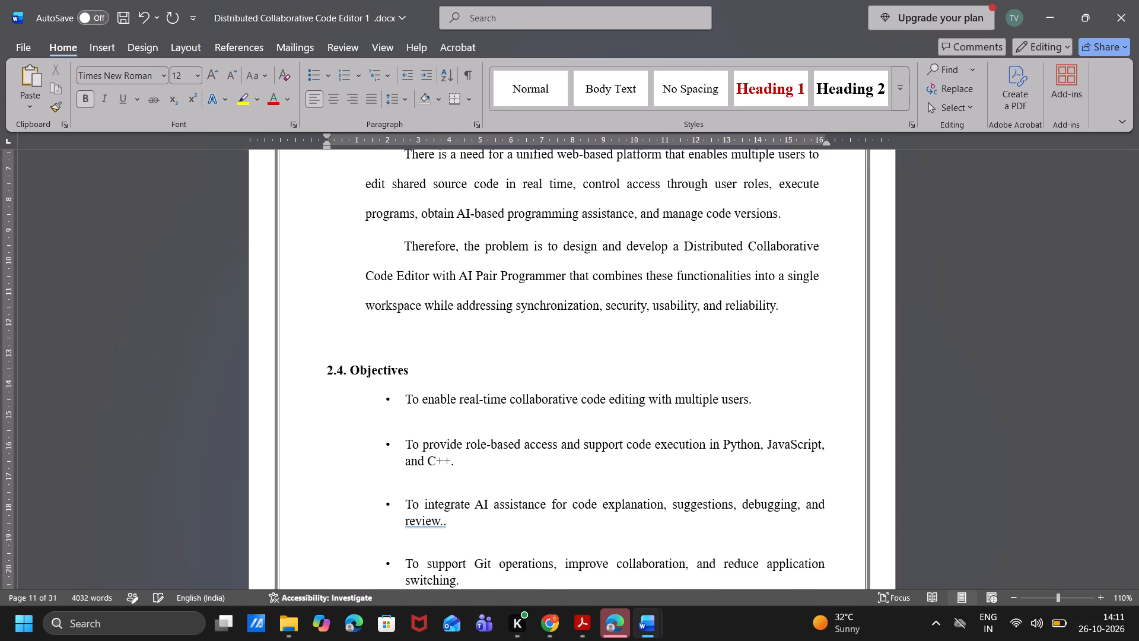
# Remove the bullets and left indents from the first two objectives under "2.4. Objectives".
pyautogui.hscroll(1, 564, 503)
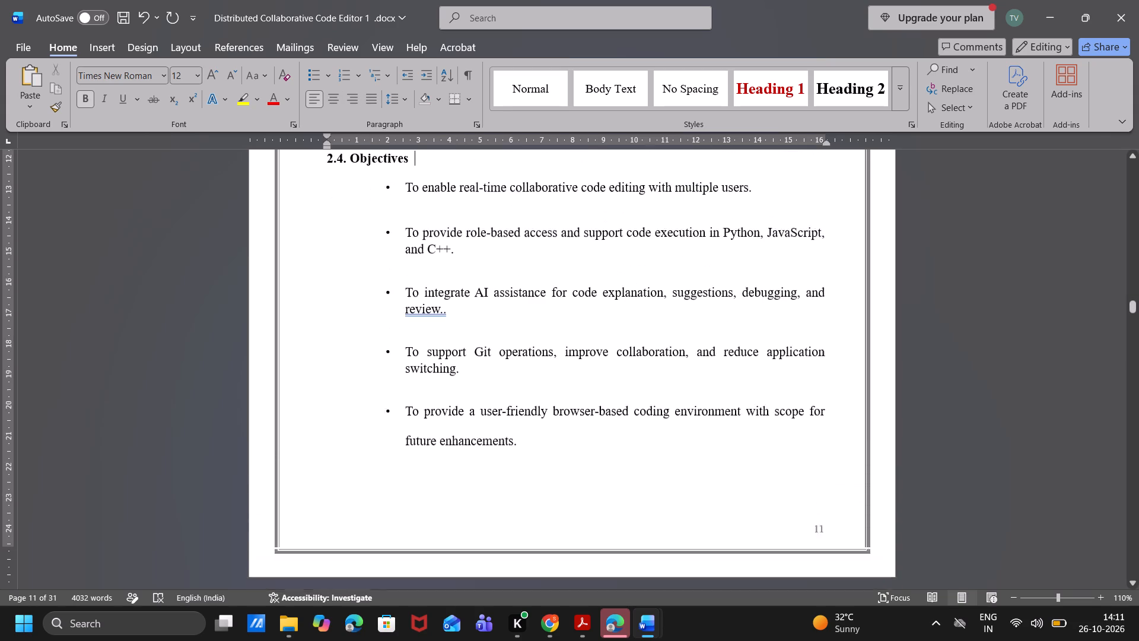
pyautogui.hscroll(1, 564, 503)
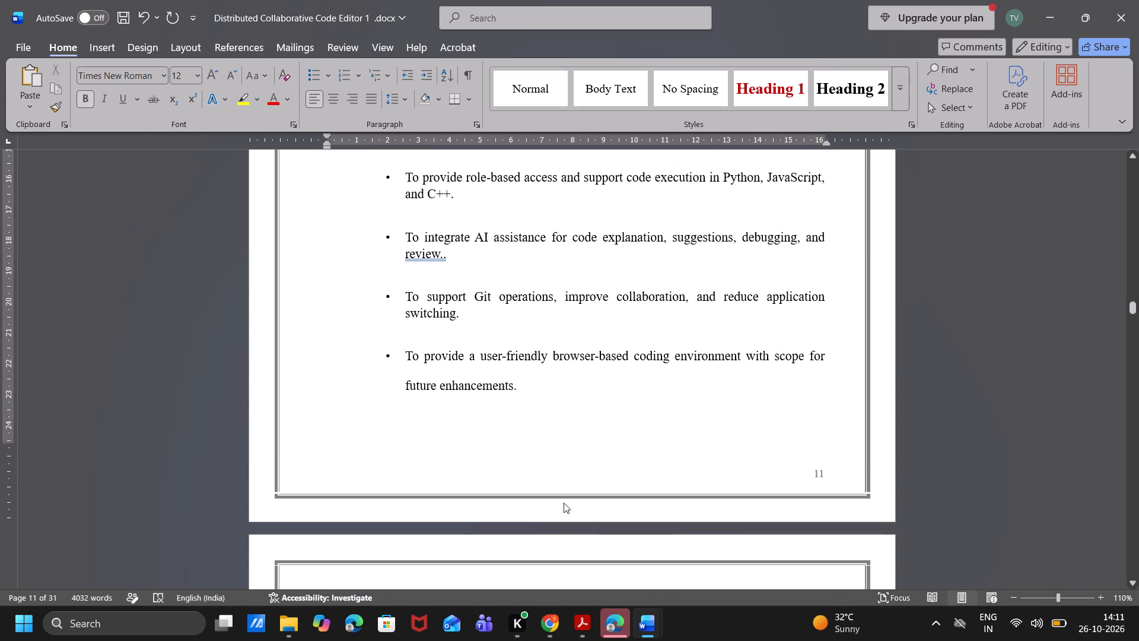
pyautogui.scroll(1, 564, 503)
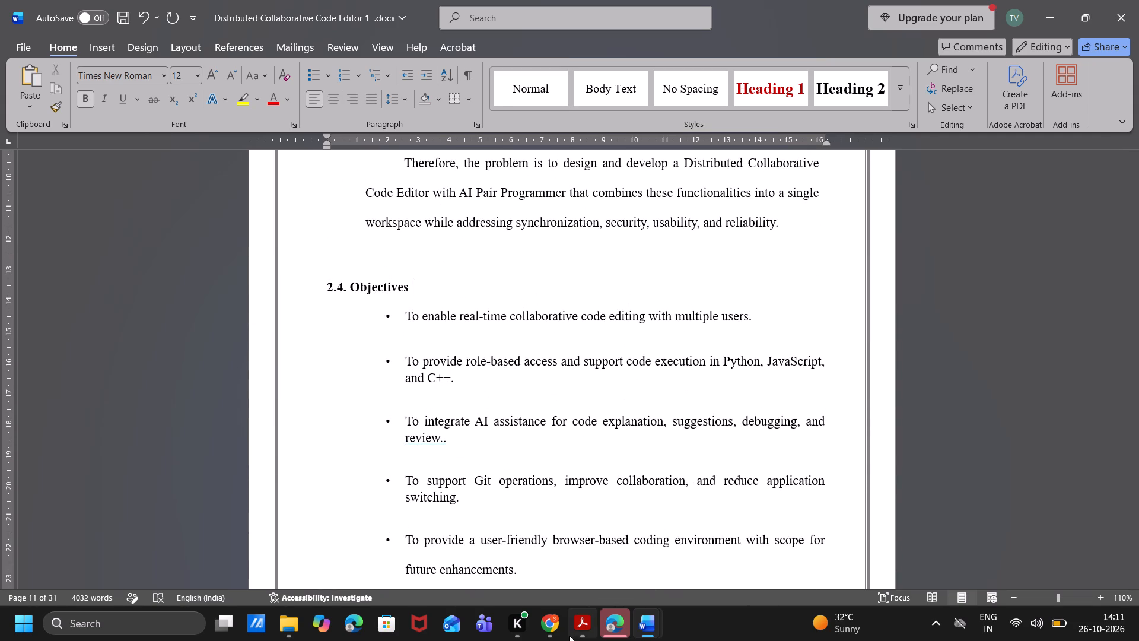
pyautogui.moveTo(533, 572); pyautogui.dragTo(435, 442)
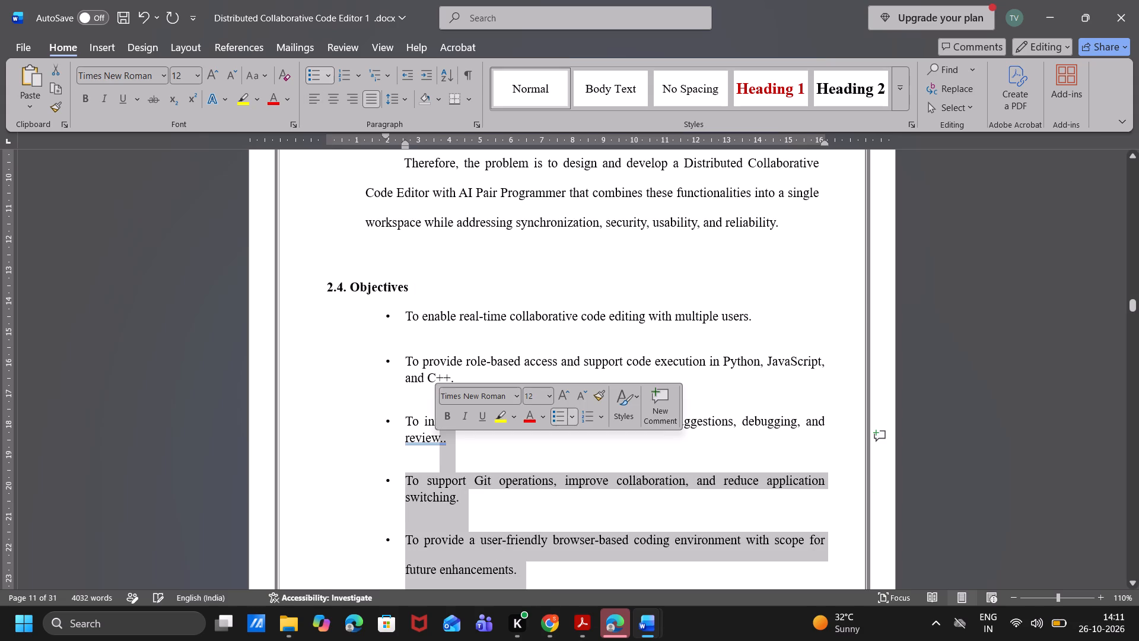
pyautogui.click(401, 326)
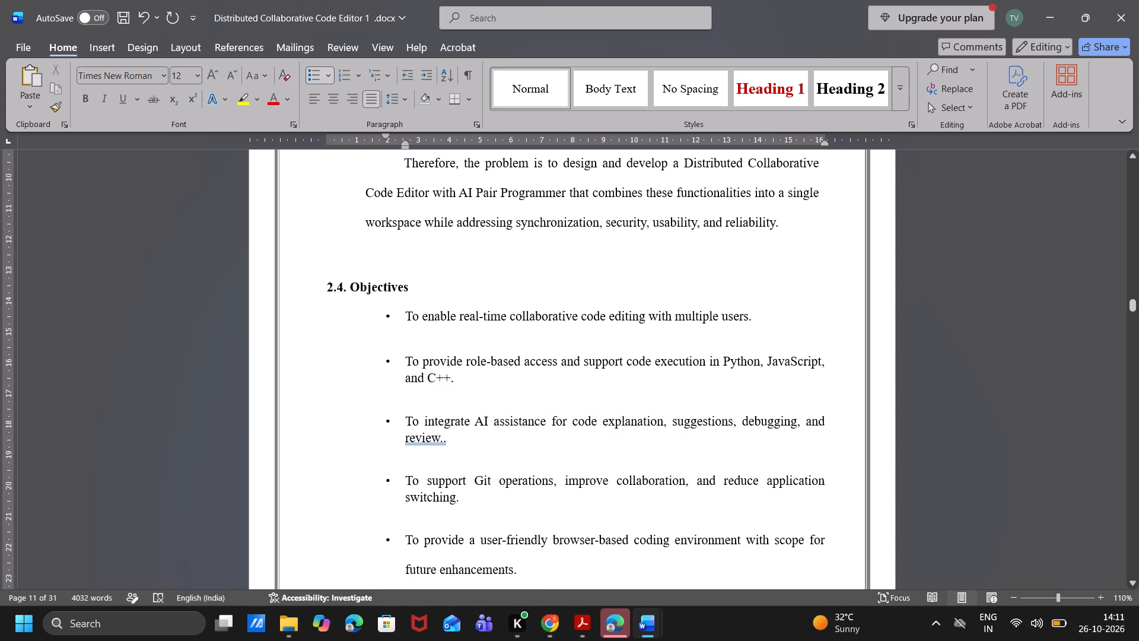
pyautogui.press('BackSpace')
pyautogui.press('BackSpace')
pyautogui.press('Down')
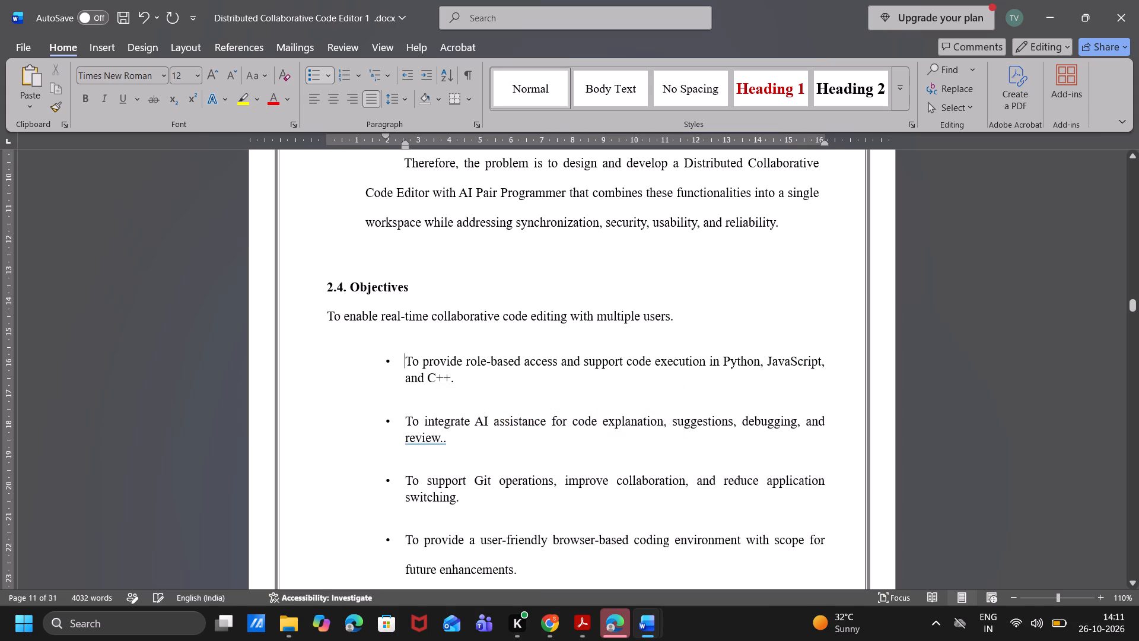
pyautogui.press('BackSpace')
pyautogui.press('BackSpace')
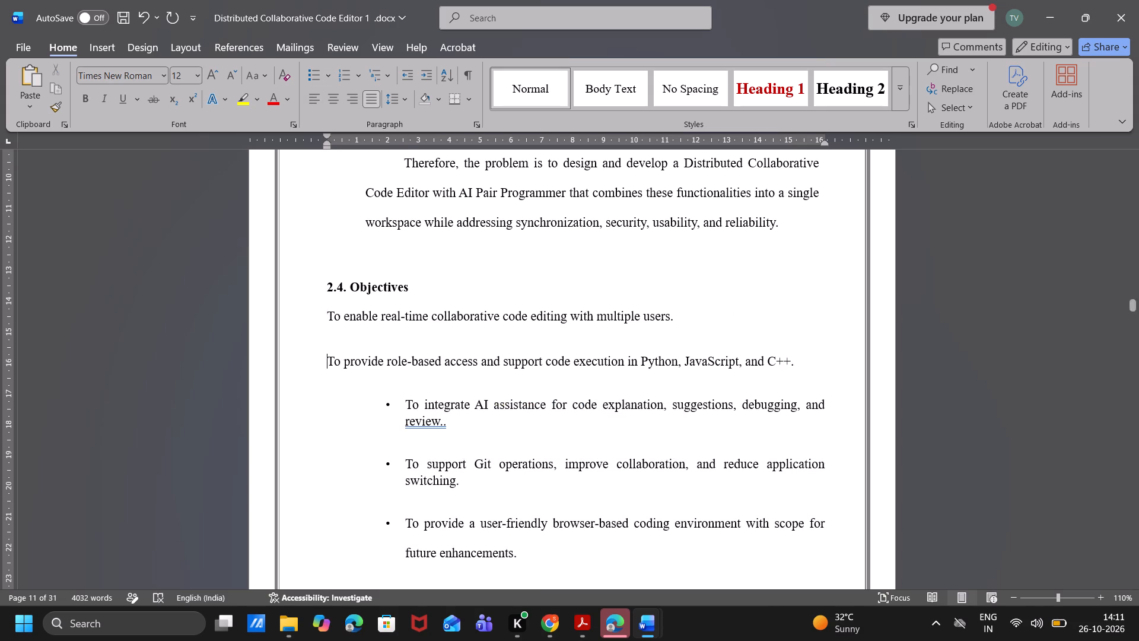
# Remove the bullets and left indents from the last three objectives, from "To integrate AI assistance" to "To provide a user-friendly".
pyautogui.press('Down')
pyautogui.press('Down')
pyautogui.press('Up')
pyautogui.press('BackSpace')
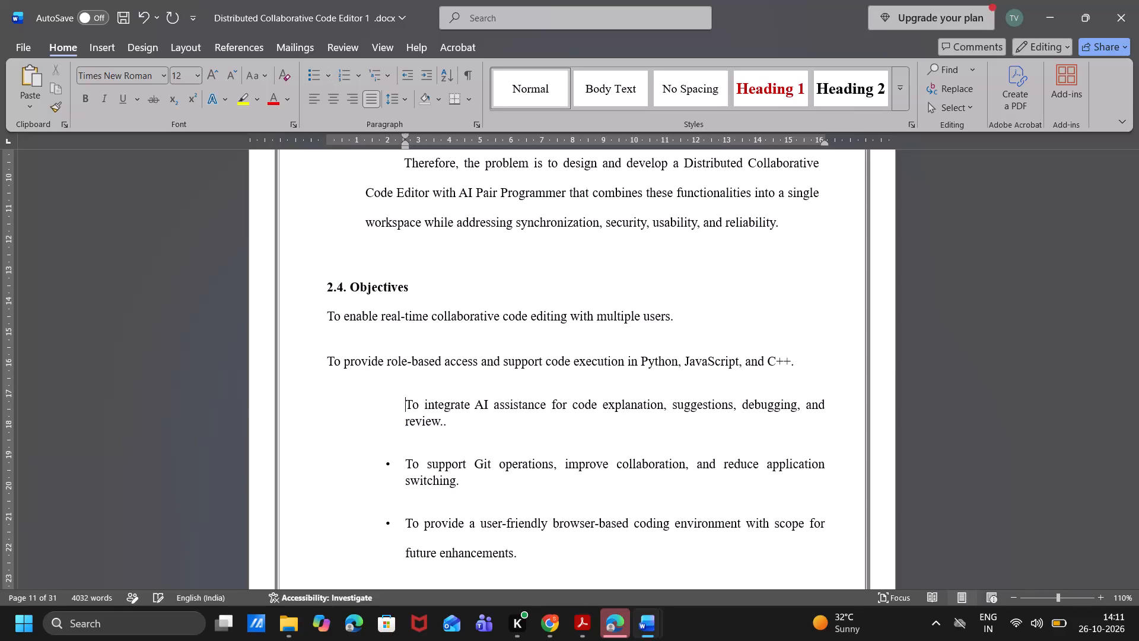
pyautogui.press('BackSpace')
pyautogui.press('Down')
pyautogui.press('BackSpace')
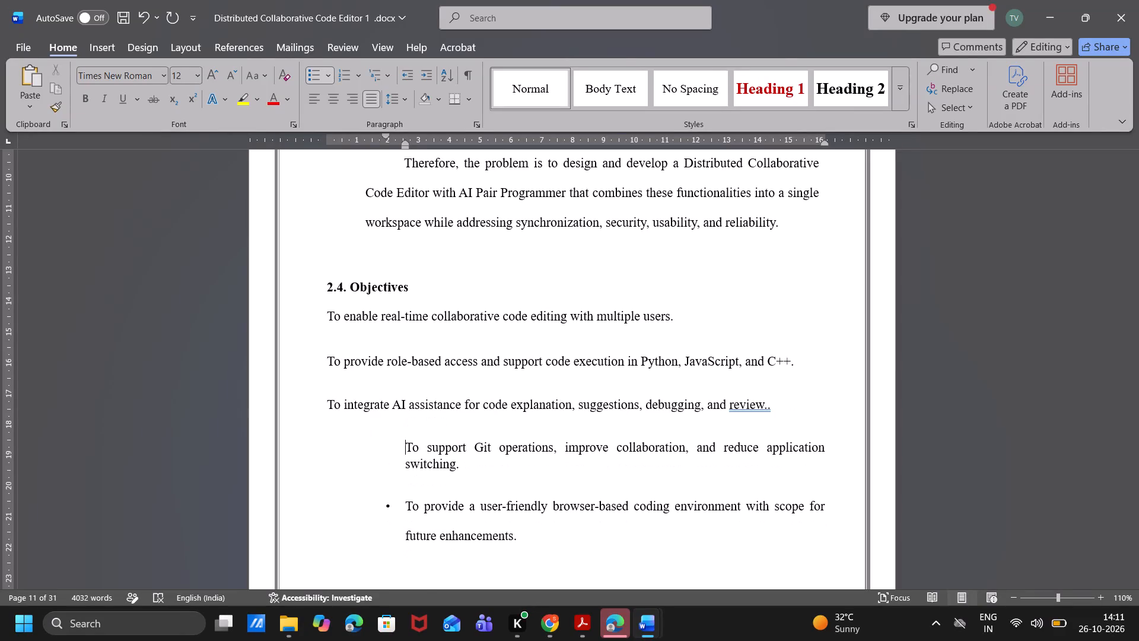
pyautogui.press('BackSpace')
pyautogui.press('Down')
pyautogui.press('BackSpace')
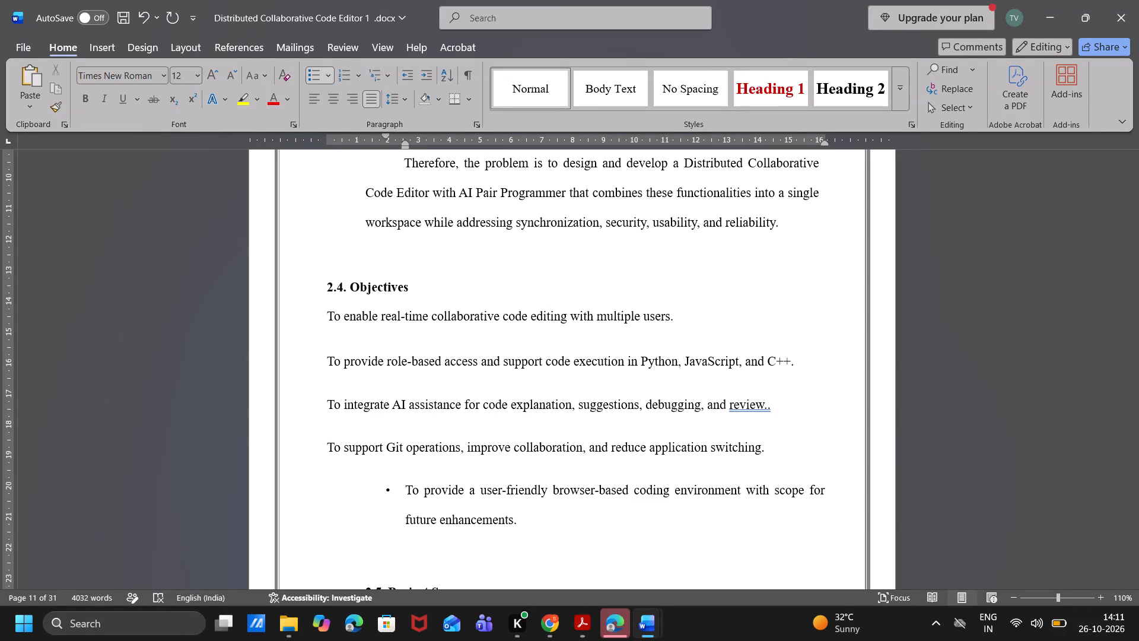
pyautogui.press('BackSpace')
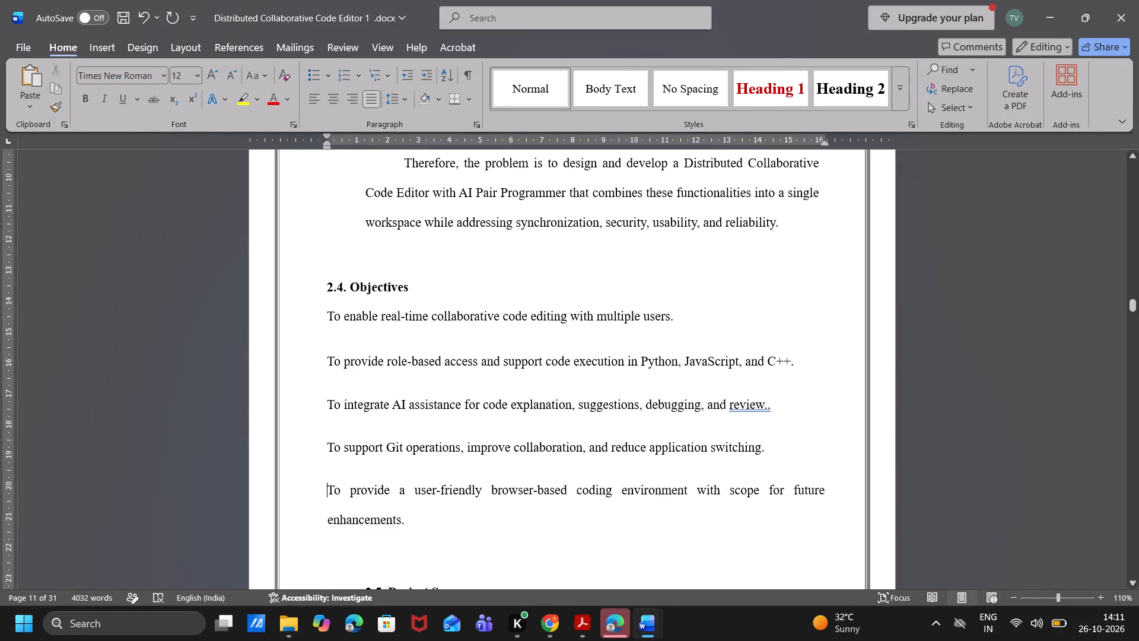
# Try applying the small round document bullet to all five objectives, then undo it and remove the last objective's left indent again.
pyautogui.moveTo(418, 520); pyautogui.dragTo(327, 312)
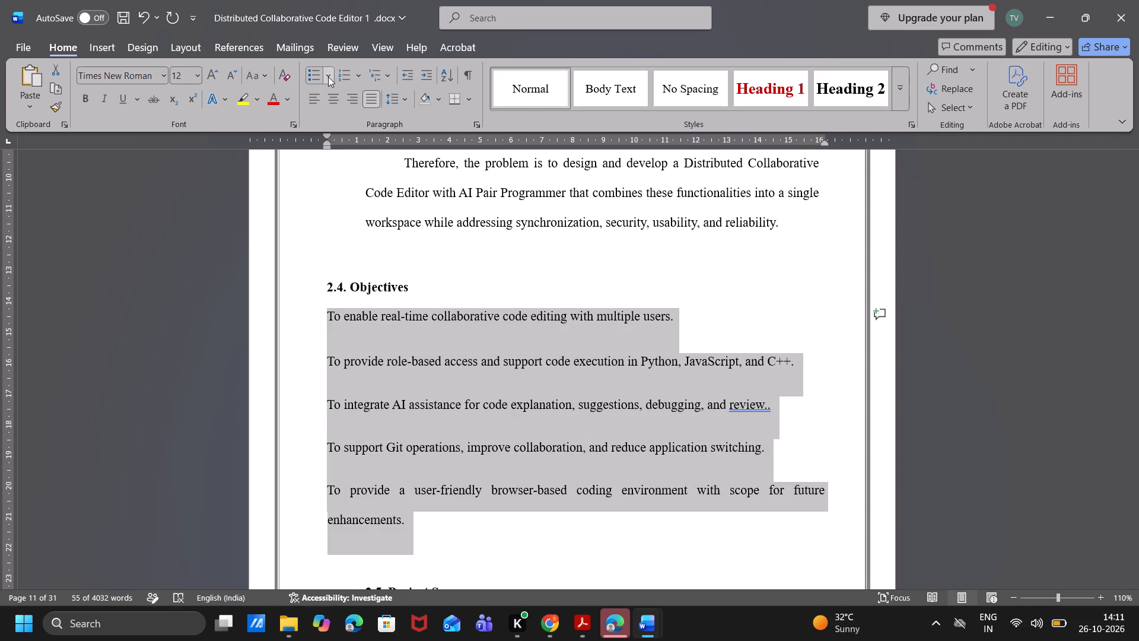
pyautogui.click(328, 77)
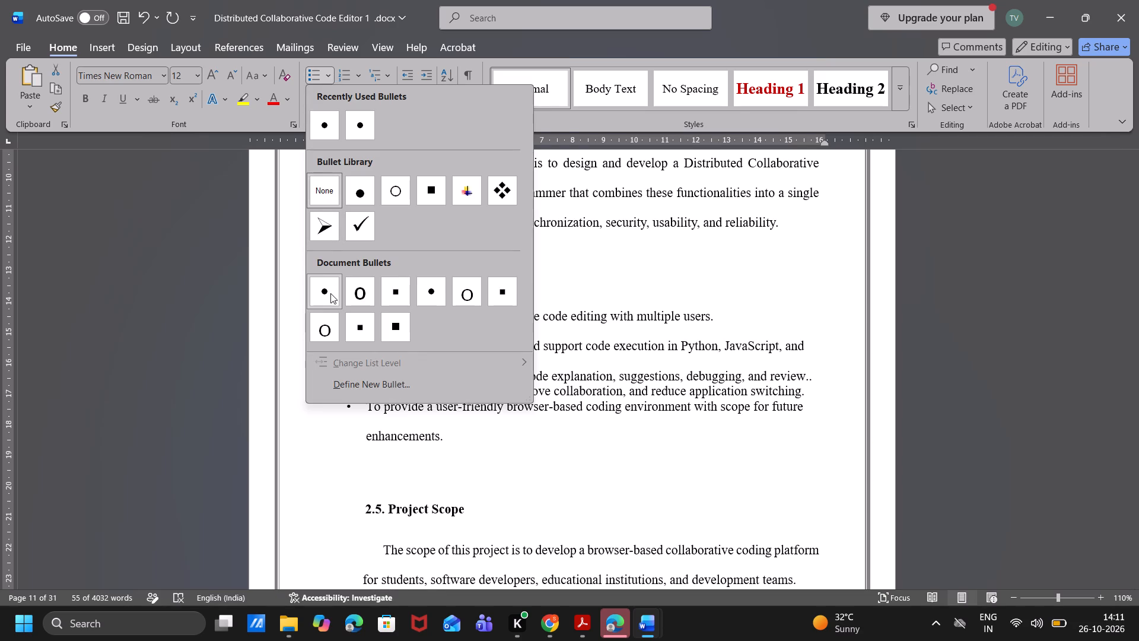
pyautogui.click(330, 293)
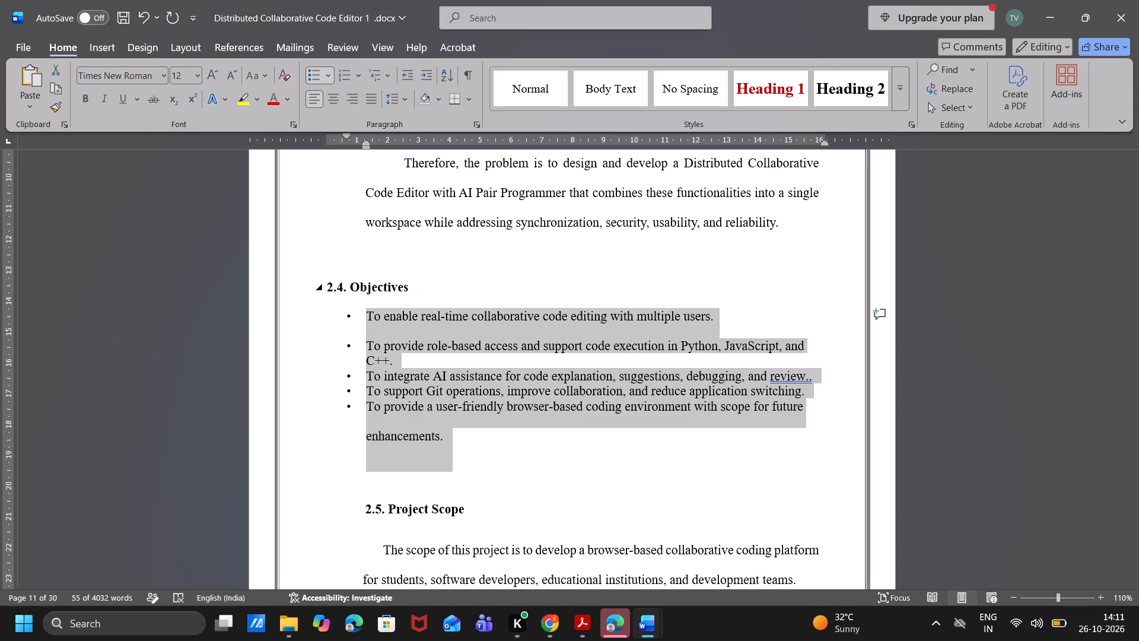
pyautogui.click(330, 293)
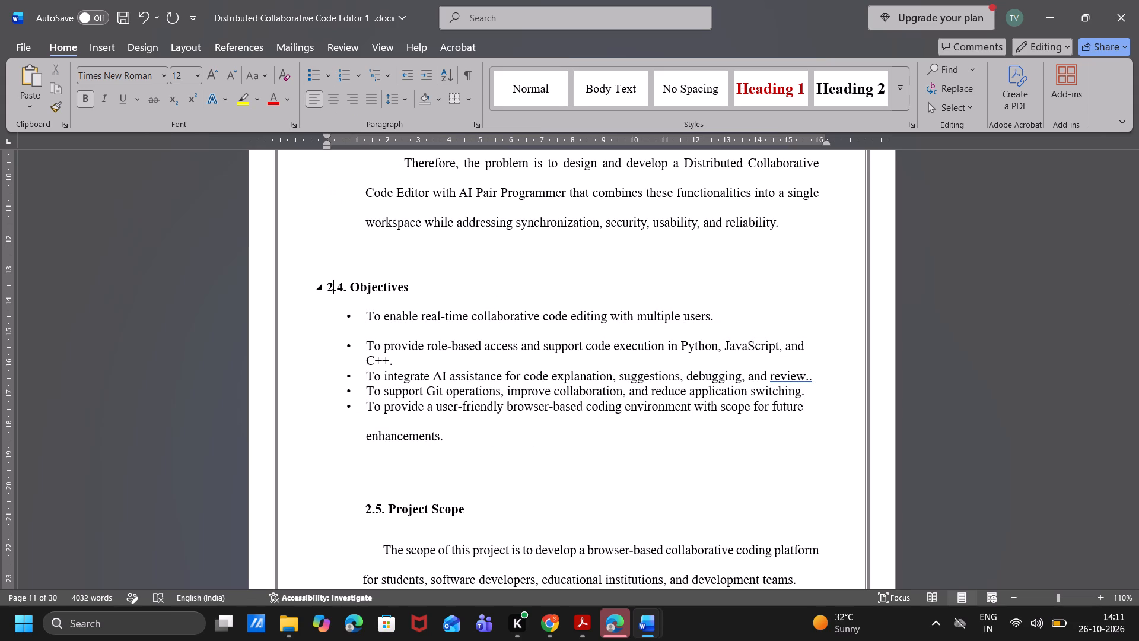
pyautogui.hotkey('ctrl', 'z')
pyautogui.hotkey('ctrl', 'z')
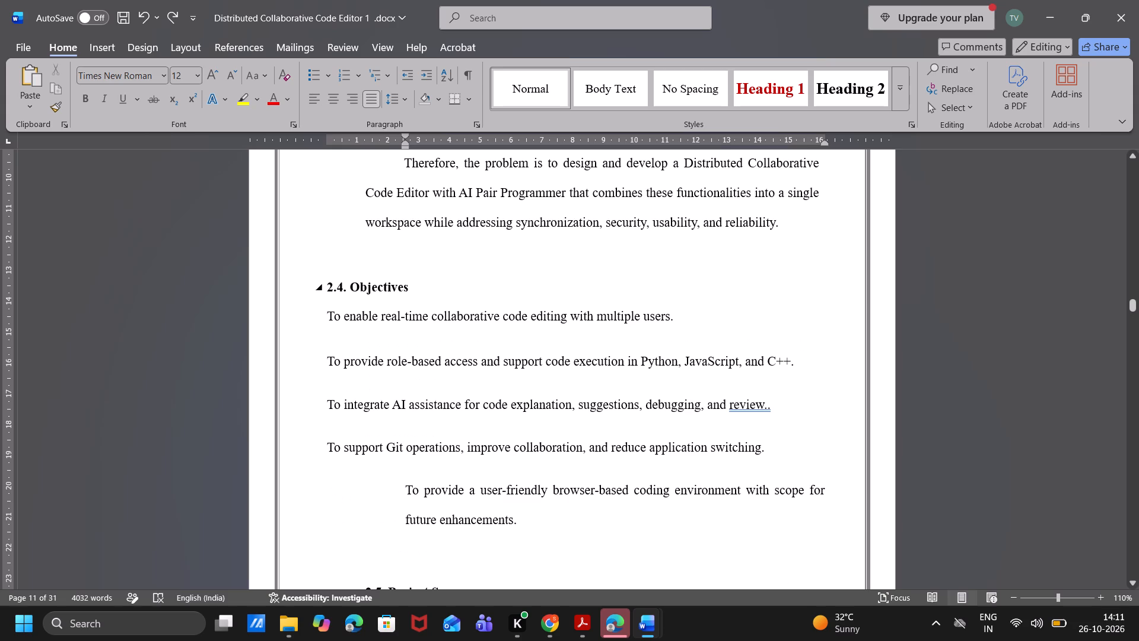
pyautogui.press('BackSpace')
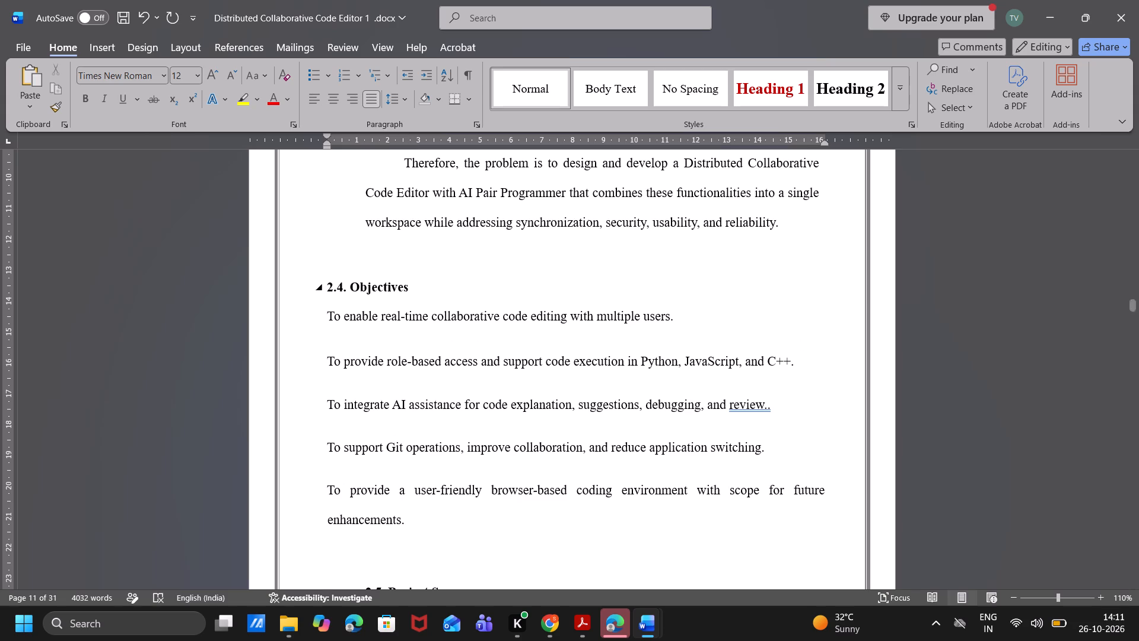
# Insert a blank line above the "2.5. Project Scope" heading.
pyautogui.scroll(-1, 397, 387)
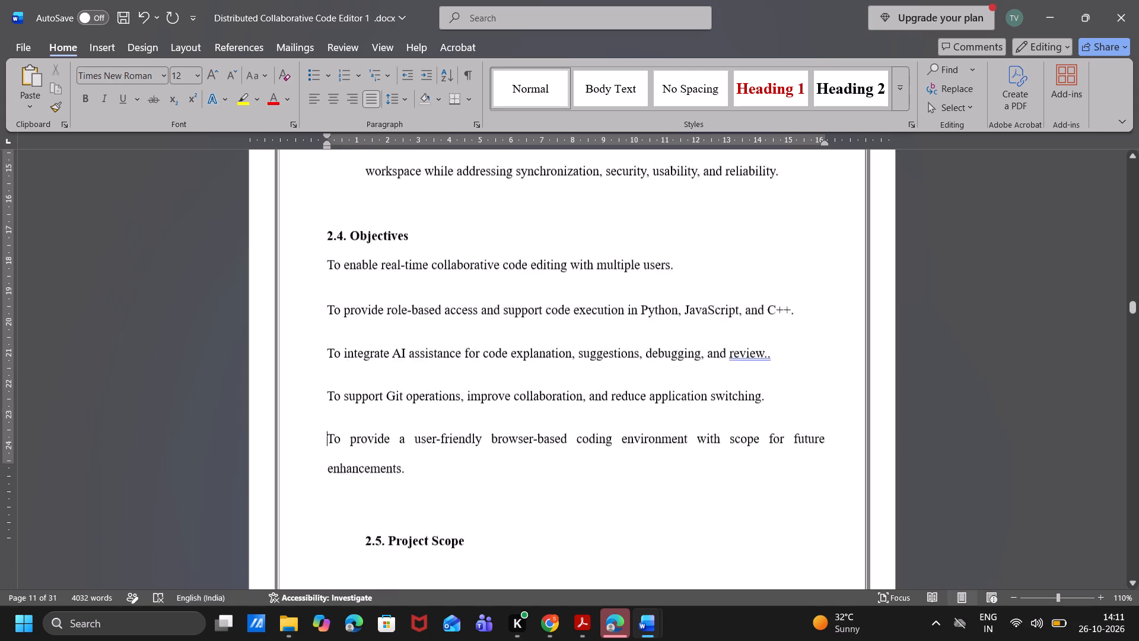
pyautogui.scroll(-1, 397, 387)
pyautogui.click(379, 381)
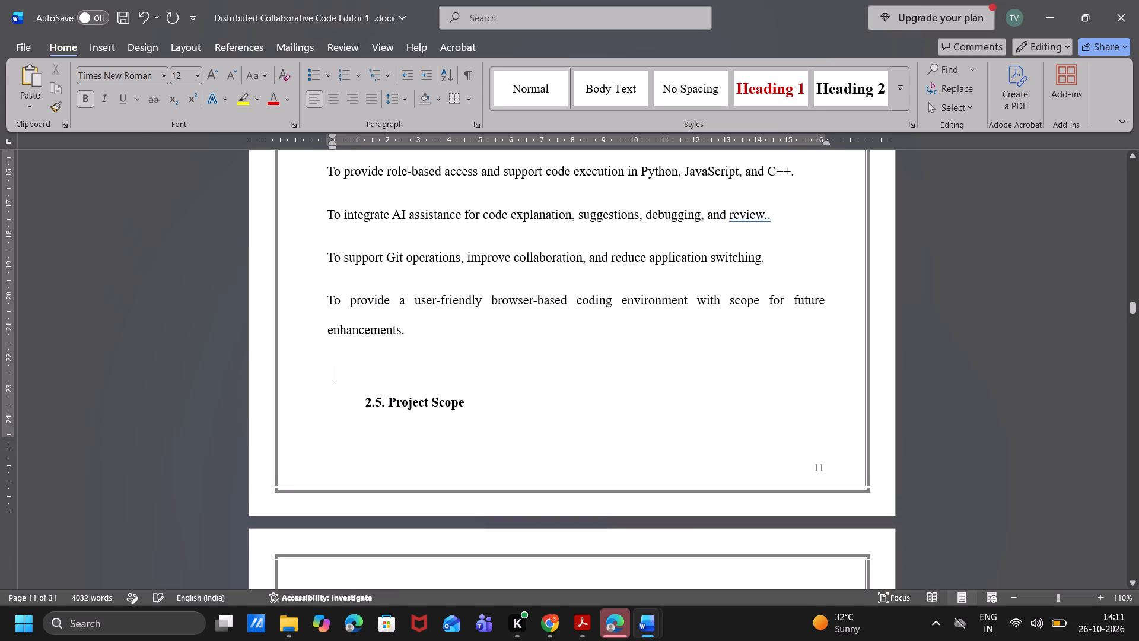
pyautogui.press('Return')
# Apply the default round bullets to all five objectives under "2.4. Objectives".
pyautogui.scroll(1, 379, 381)
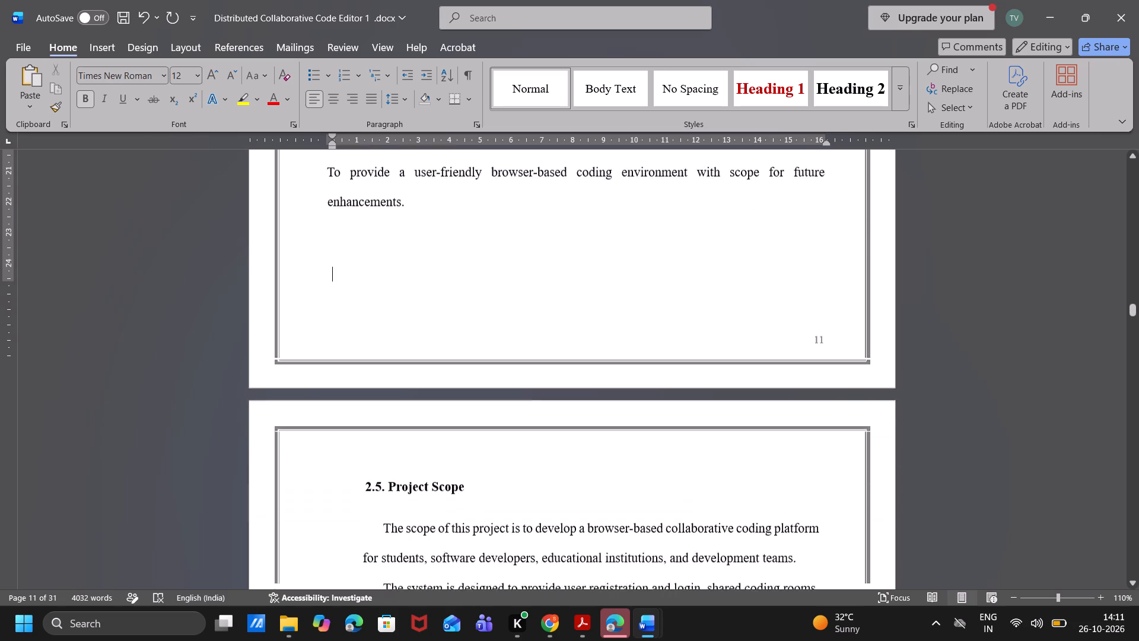
pyautogui.scroll(1, 379, 381)
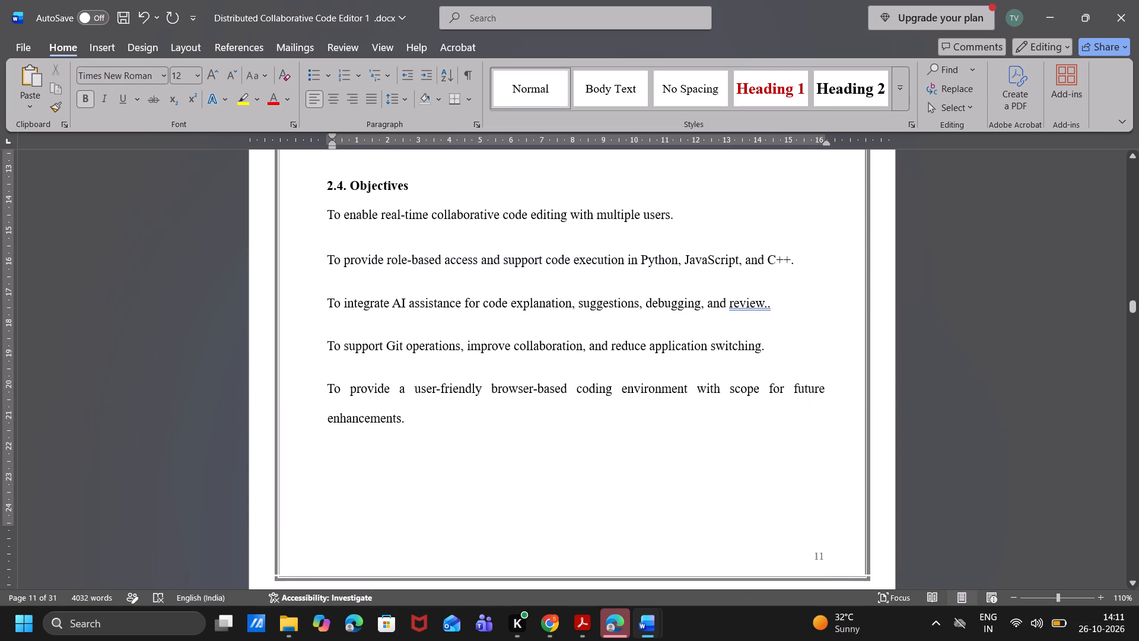
pyautogui.moveTo(329, 213); pyautogui.dragTo(379, 275)
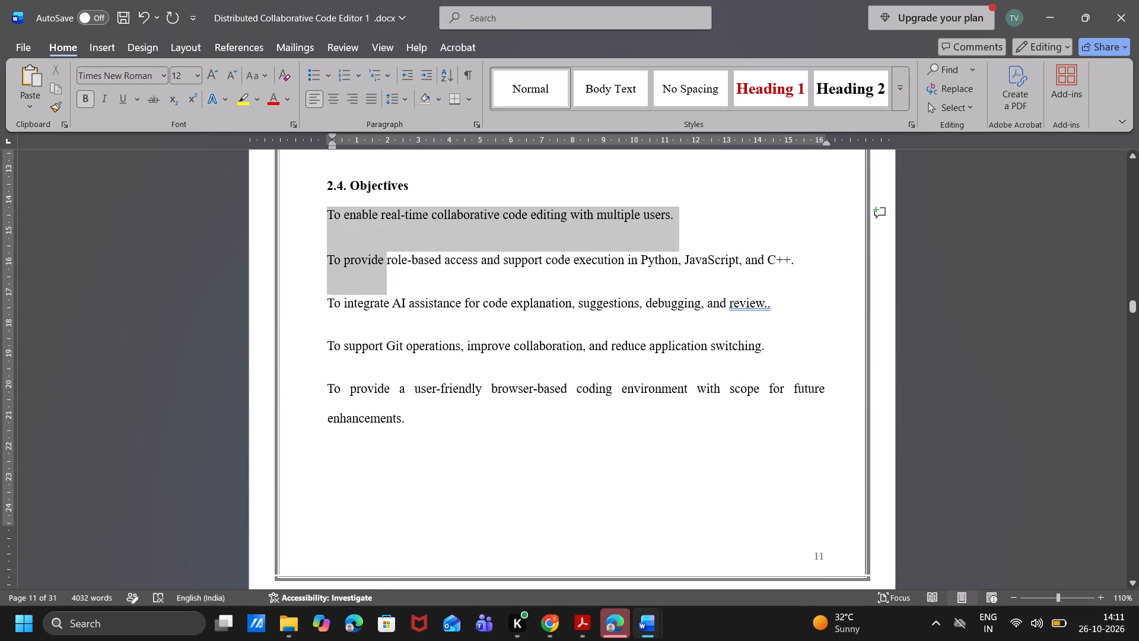
pyautogui.moveTo(379, 275); pyautogui.dragTo(411, 412)
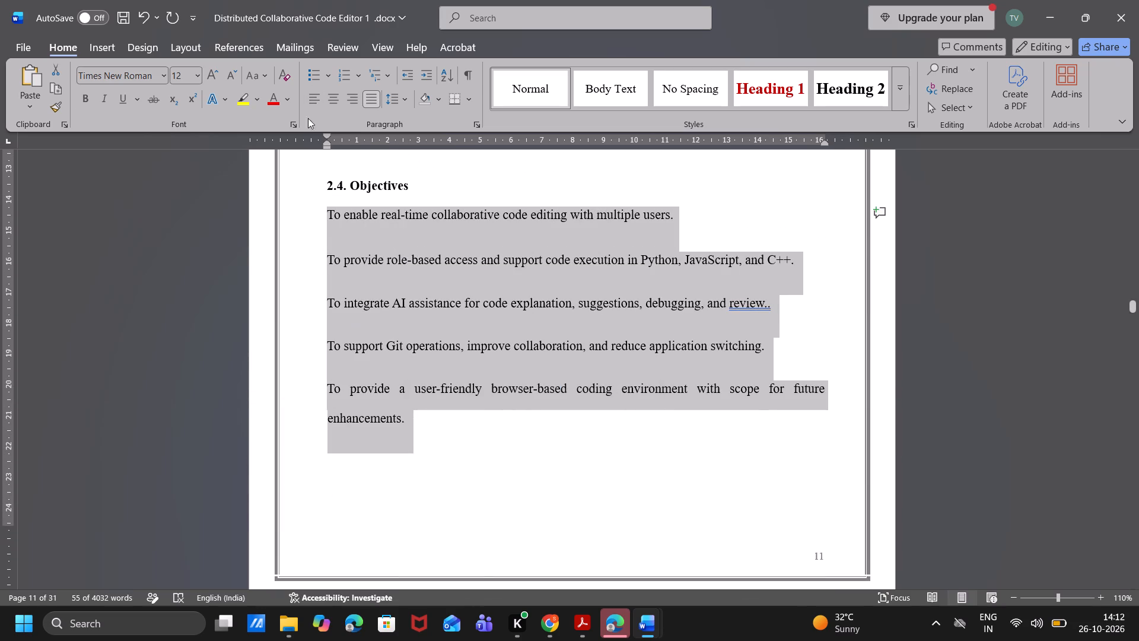
pyautogui.click(323, 78)
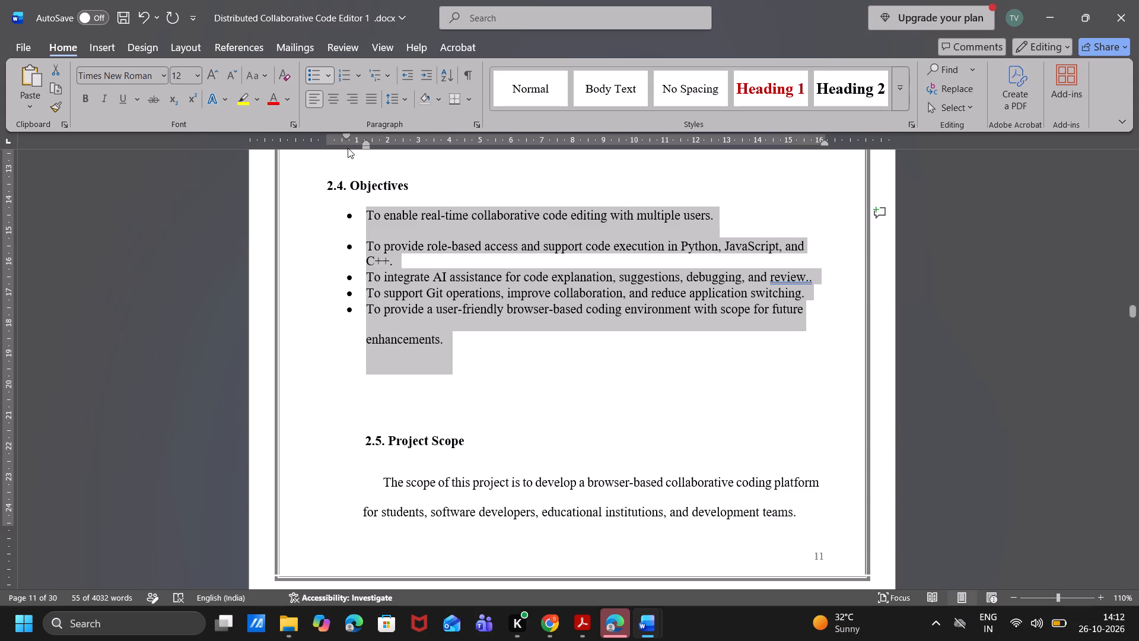
# Justify the five bulleted objectives under "2.4. Objectives".
pyautogui.click(311, 104)
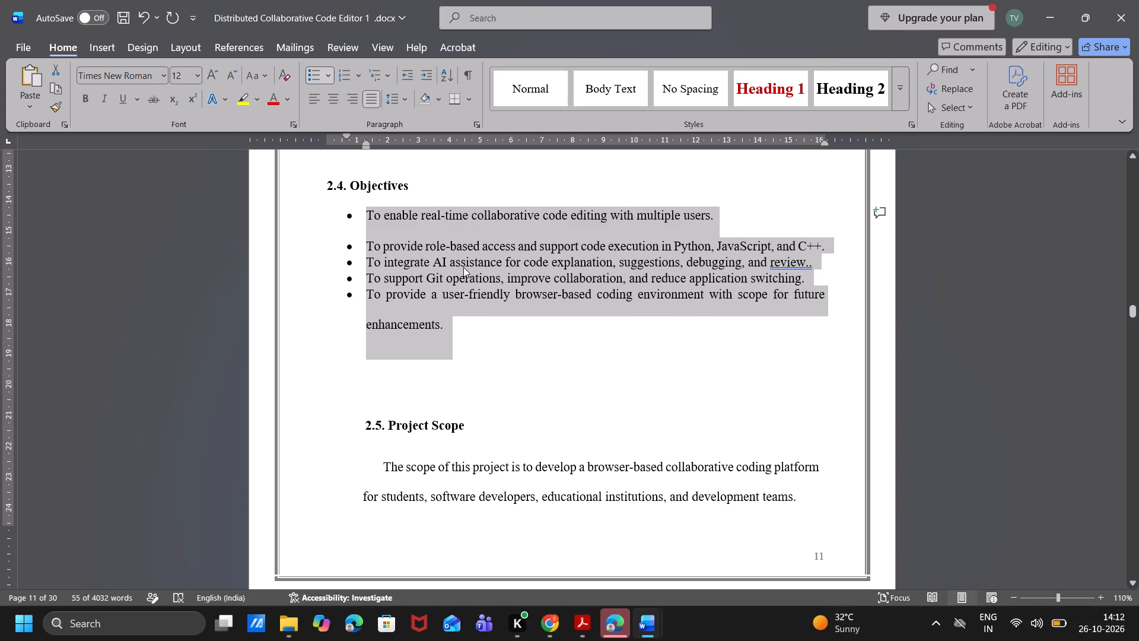
pyautogui.scroll(1, 463, 267)
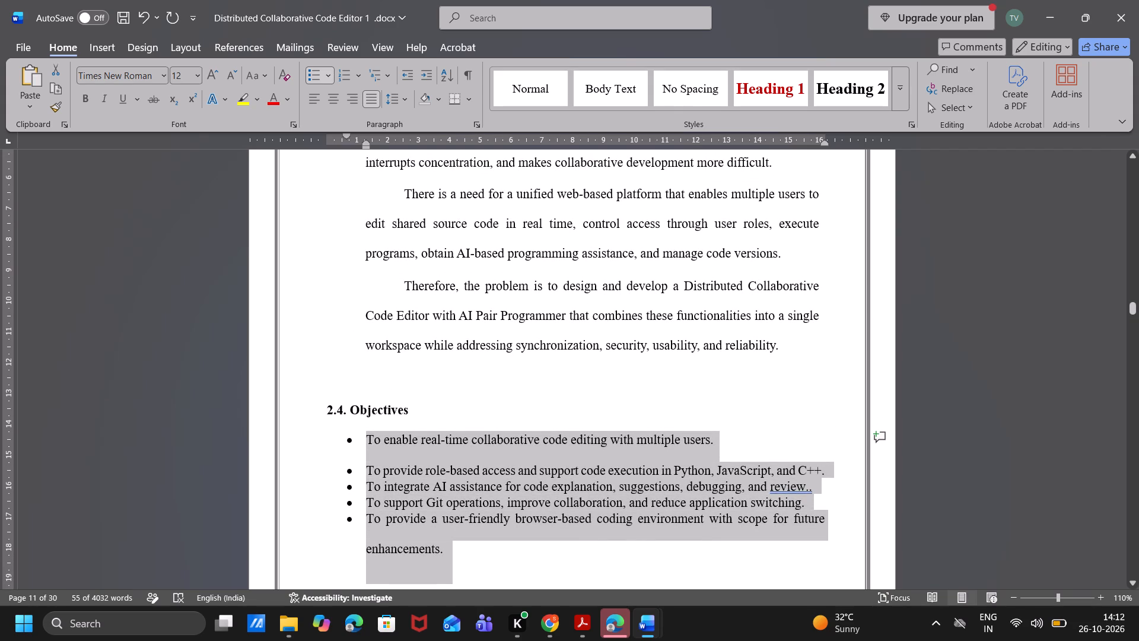
# Undo the justification and the default round bullets on the five objectives under "2.4. Objectives".
pyautogui.moveTo(403, 287); pyautogui.dragTo(691, 326)
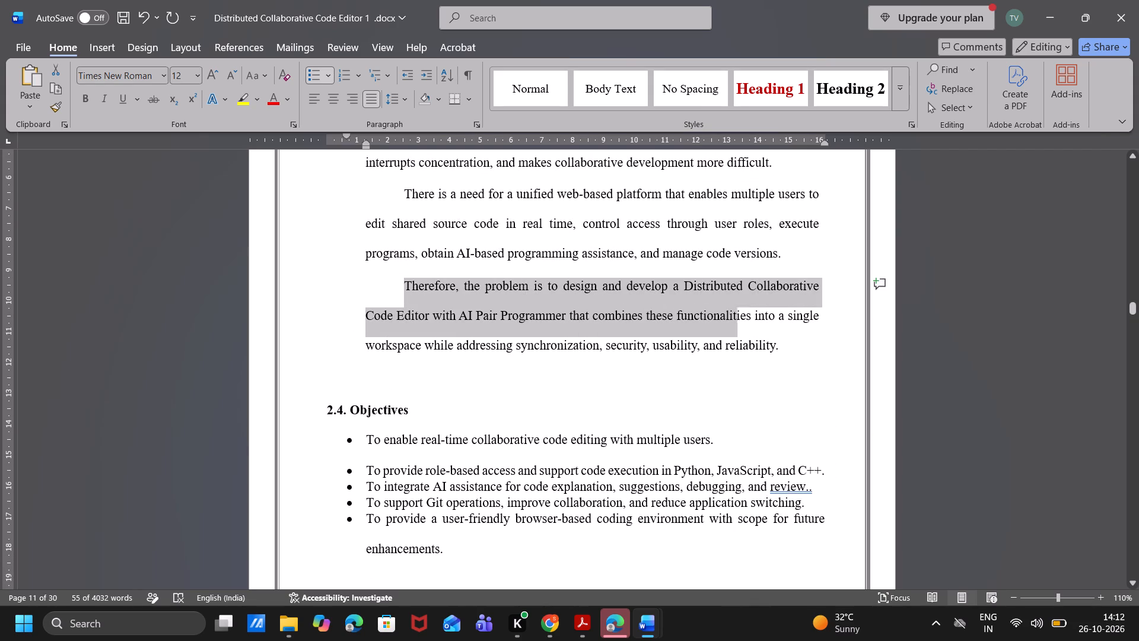
pyautogui.moveTo(691, 326); pyautogui.dragTo(736, 330)
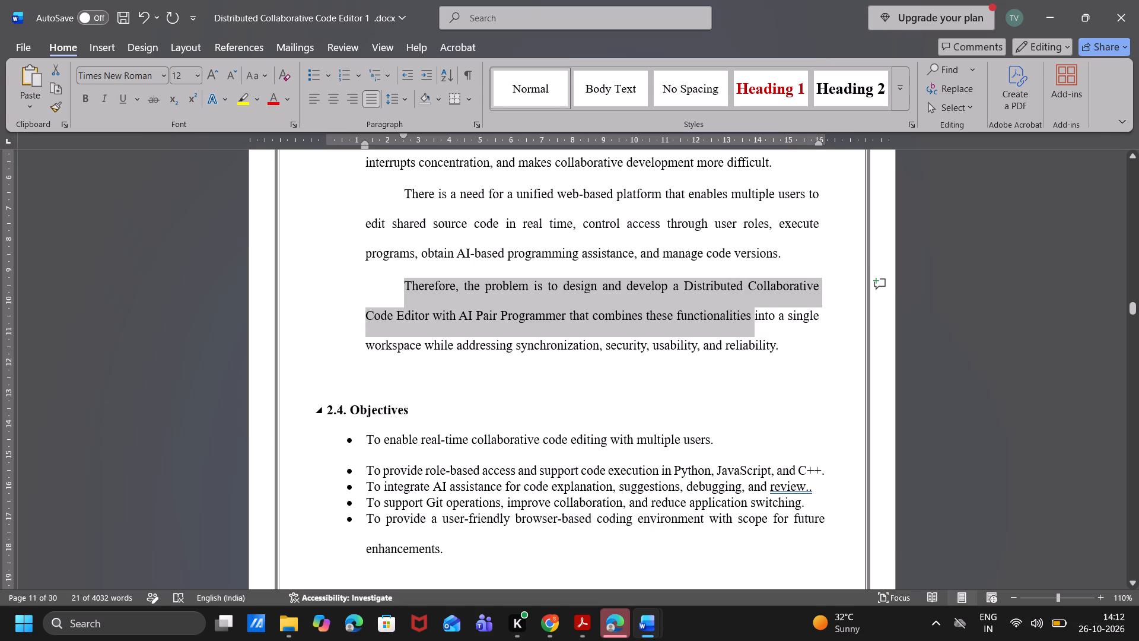
pyautogui.click(616, 426)
pyautogui.hotkey('ctrl', 'z')
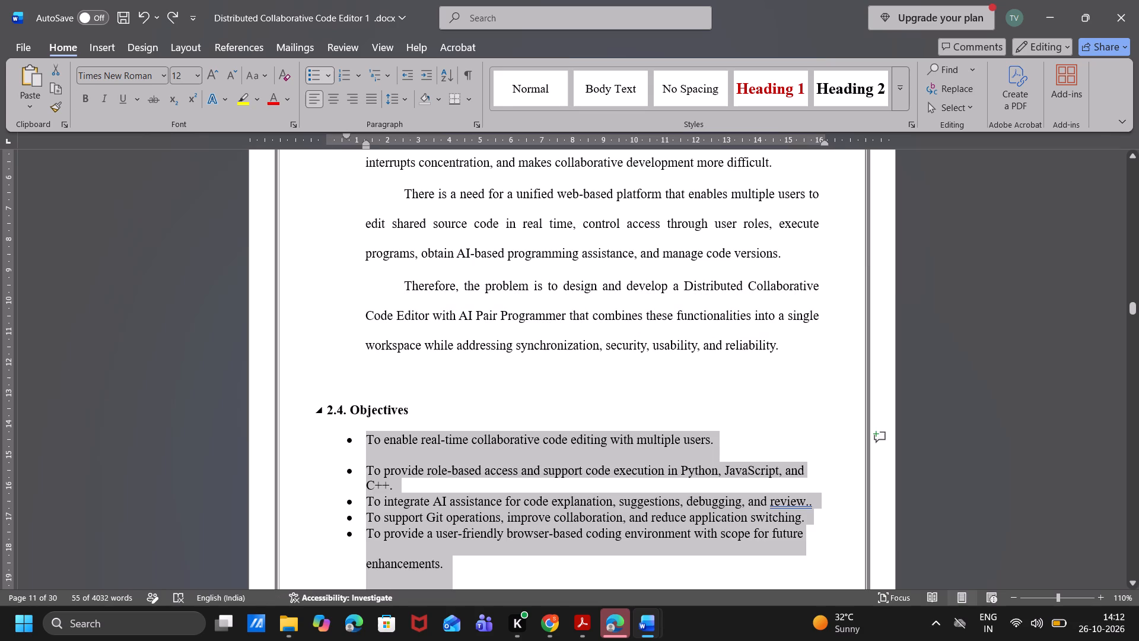
pyautogui.hotkey('ctrl', 'z')
pyautogui.click(544, 449)
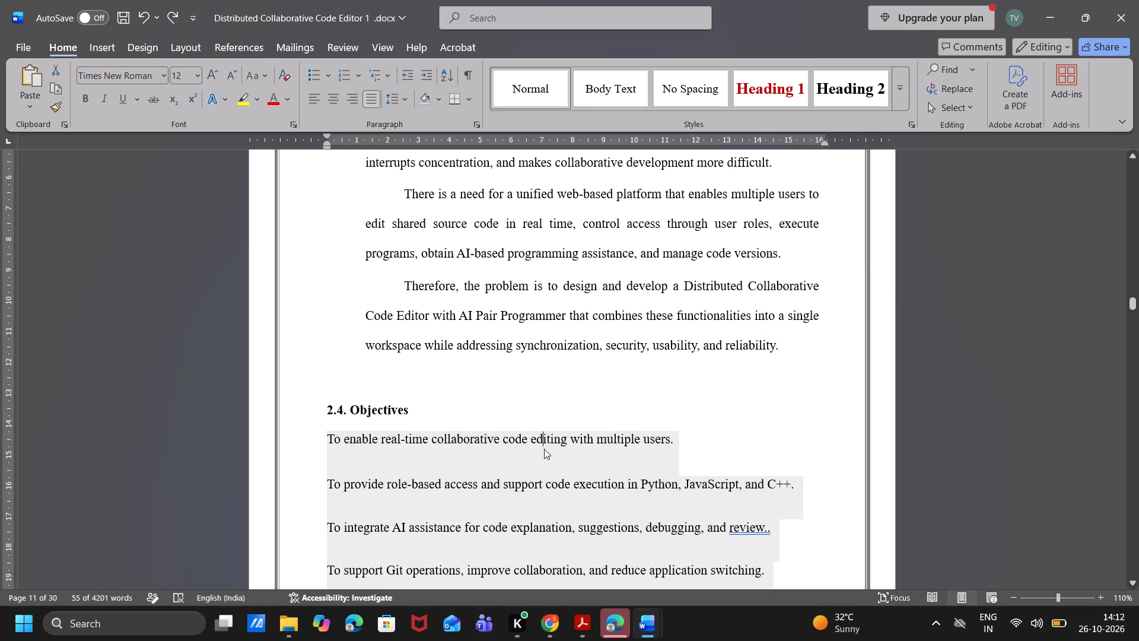
# Apply the small round document bullet individually to each of the first three objectives under "2.4. Objectives".
pyautogui.moveTo(676, 442); pyautogui.dragTo(457, 443)
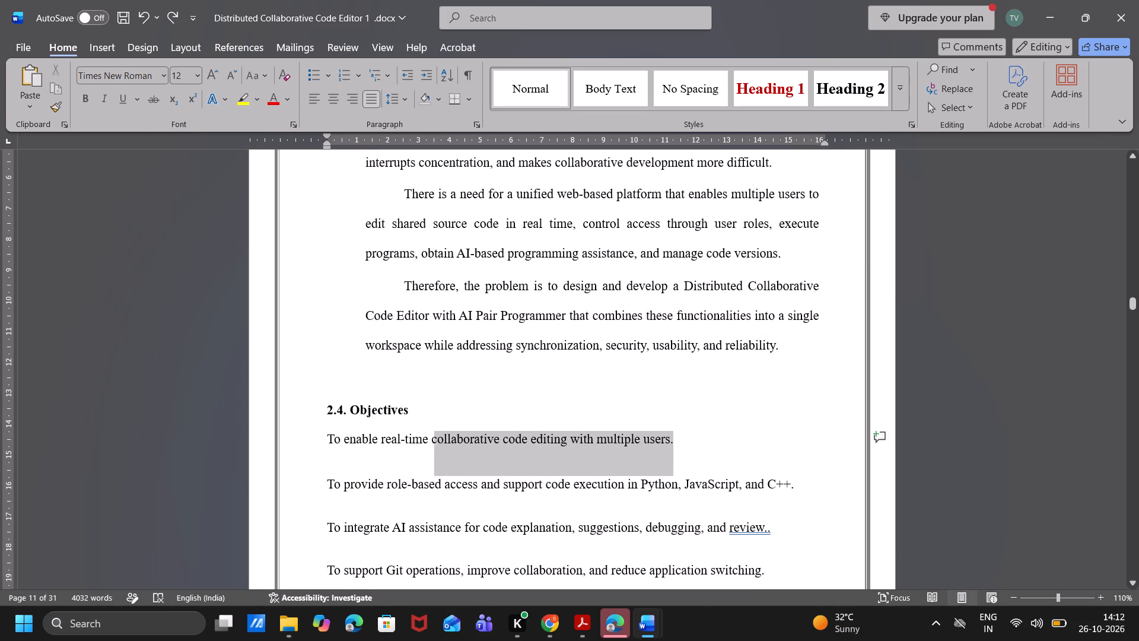
pyautogui.moveTo(457, 443); pyautogui.dragTo(334, 437)
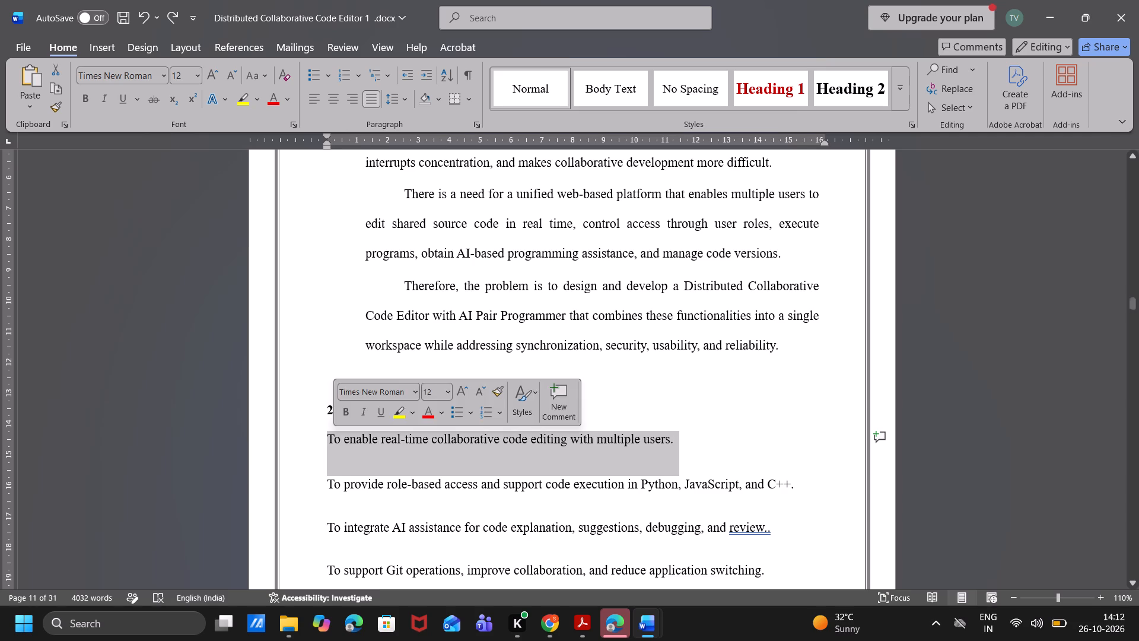
pyautogui.moveTo(328, 77); pyautogui.dragTo(322, 197)
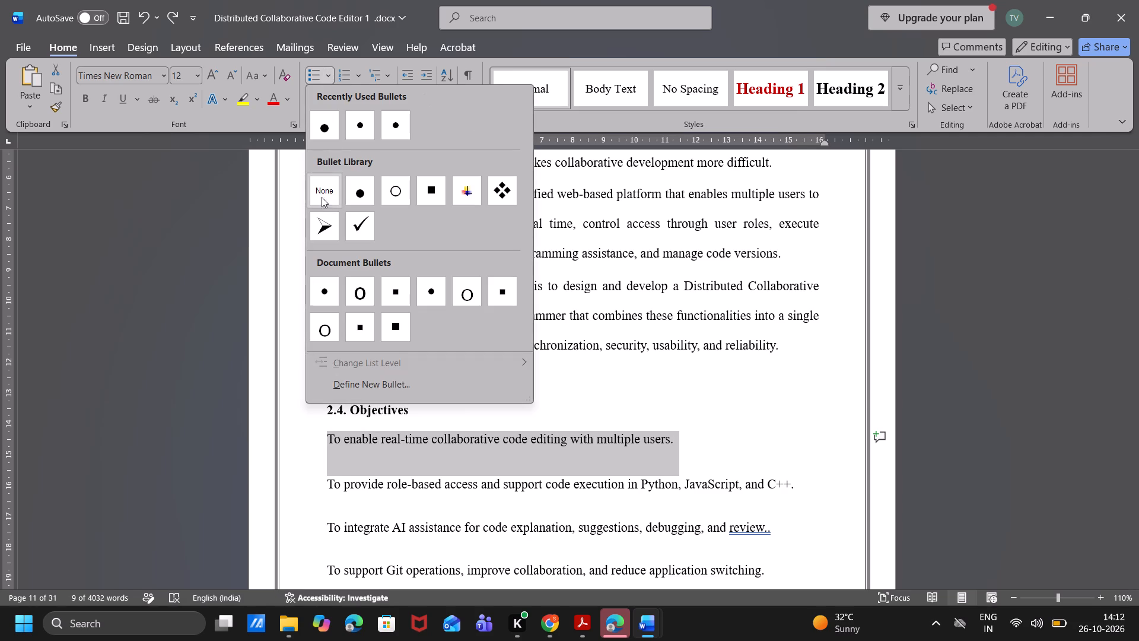
pyautogui.moveTo(322, 197); pyautogui.dragTo(329, 301)
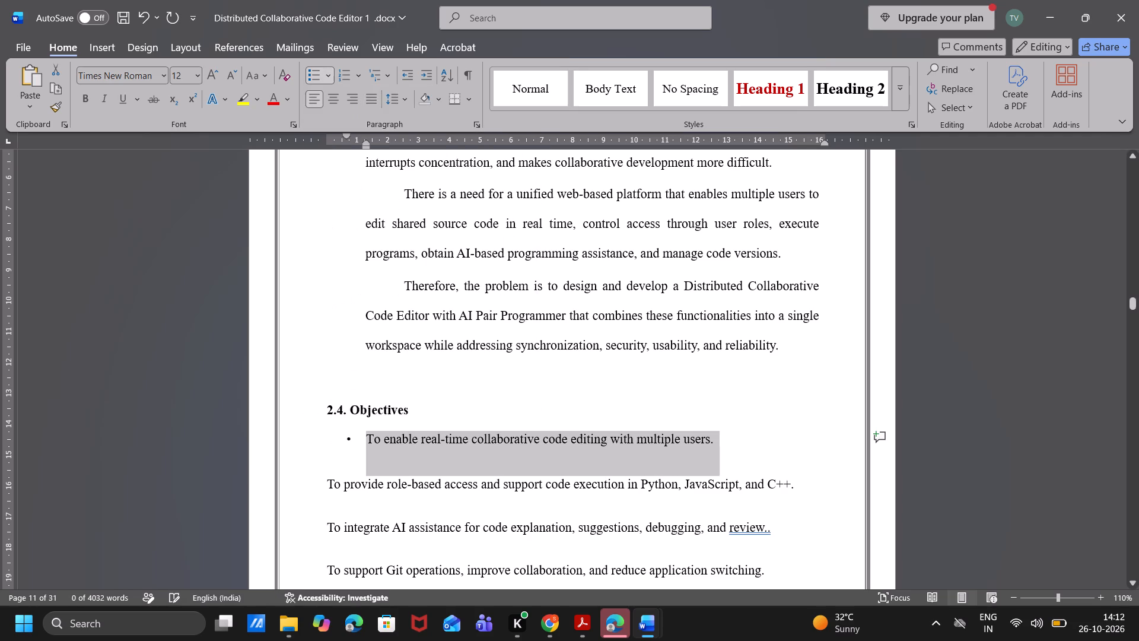
pyautogui.click(329, 301)
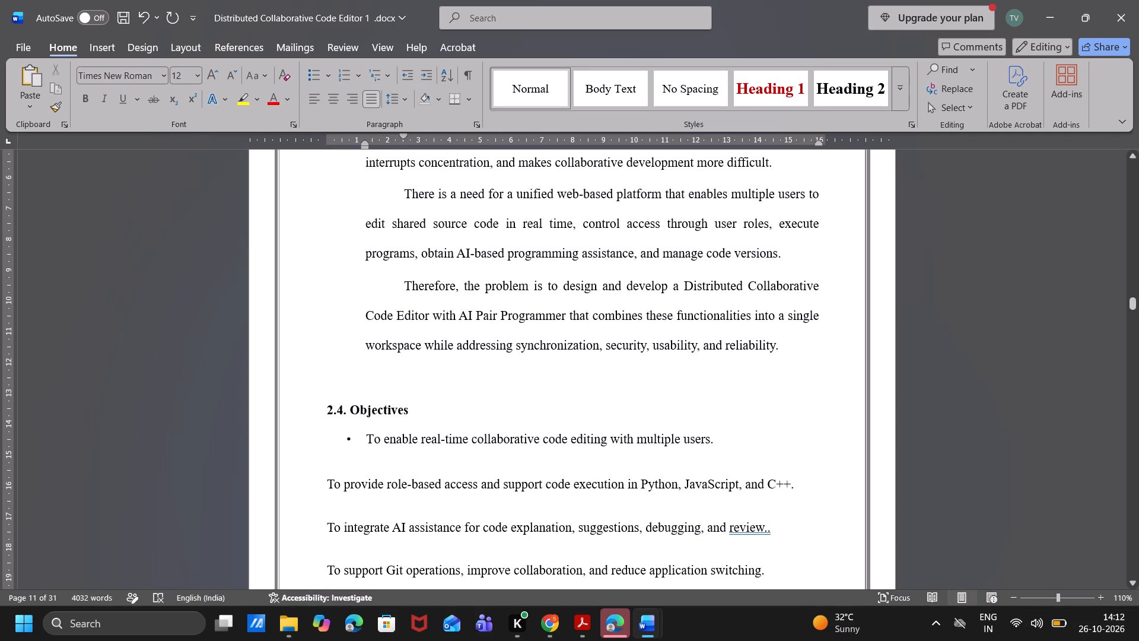
pyautogui.moveTo(817, 486); pyautogui.dragTo(332, 478)
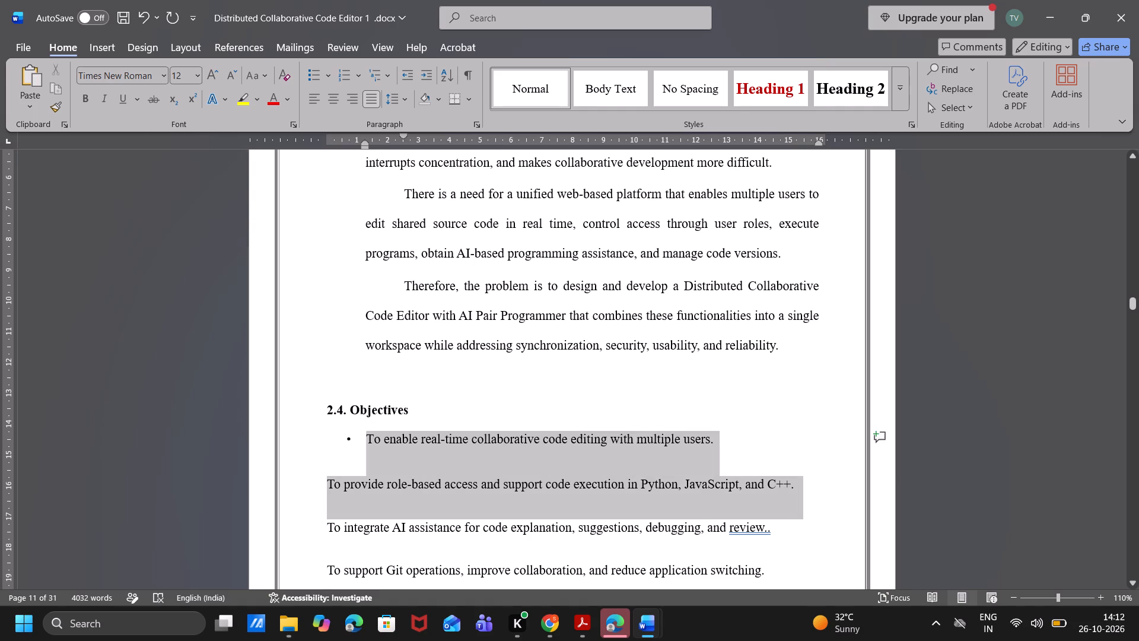
pyautogui.moveTo(332, 478); pyautogui.dragTo(329, 483)
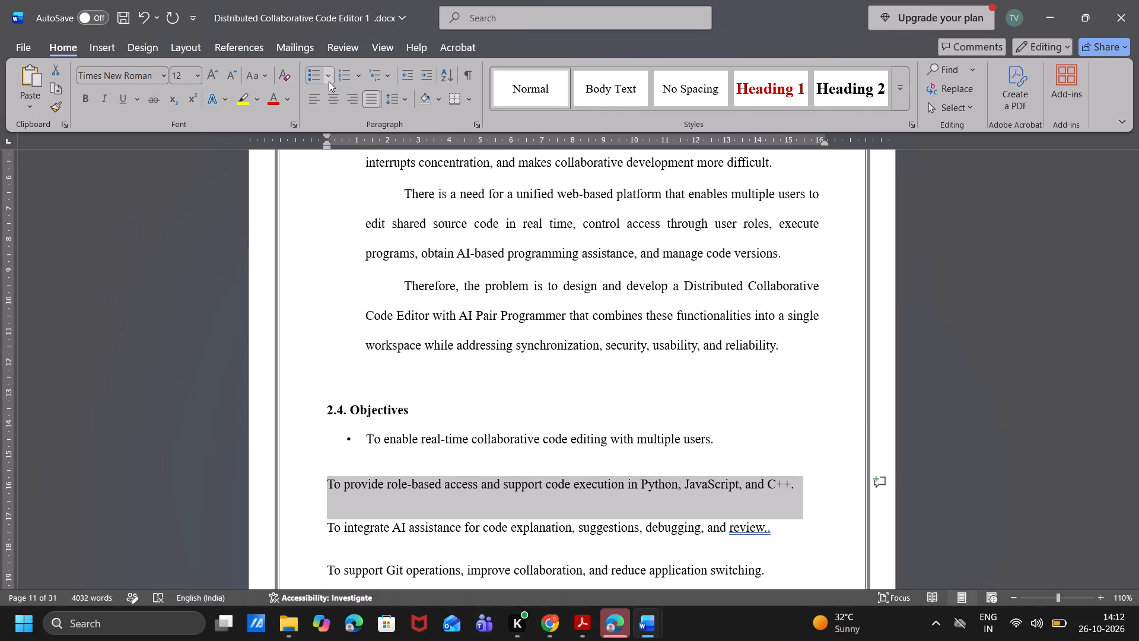
pyautogui.moveTo(328, 78); pyautogui.dragTo(319, 289)
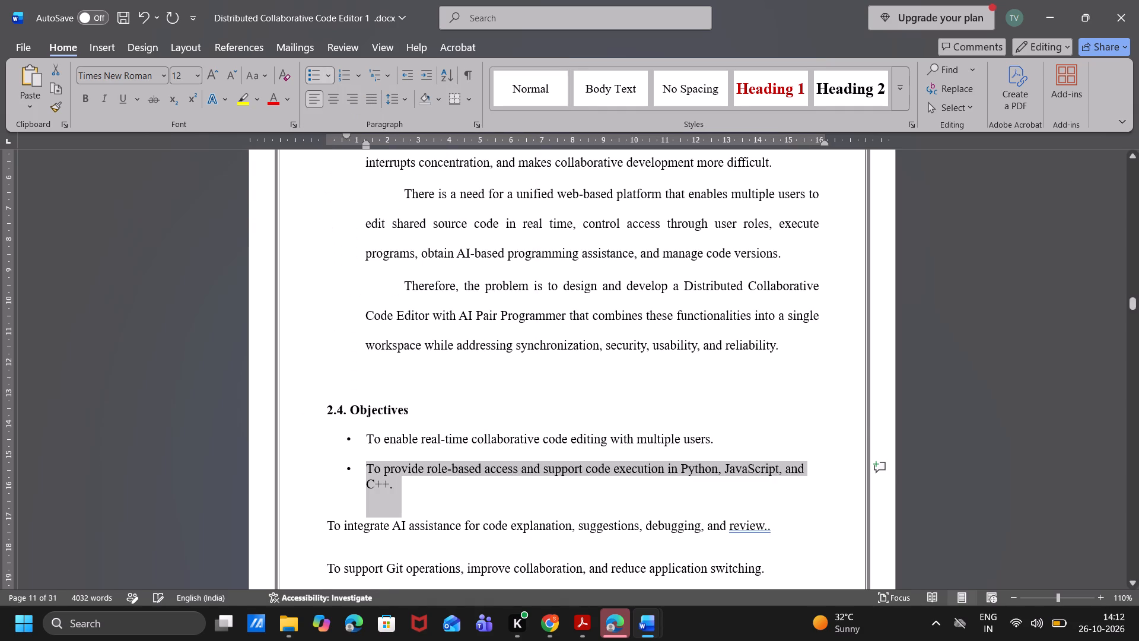
pyautogui.click(319, 289)
pyautogui.scroll(-1, 460, 473)
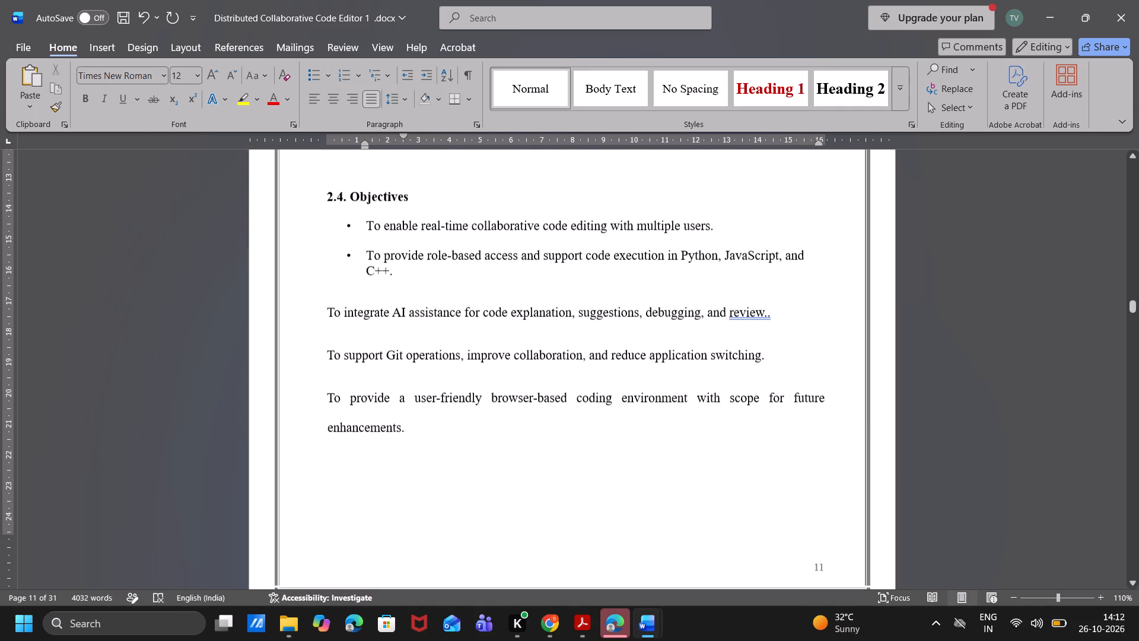
pyautogui.moveTo(781, 311); pyautogui.dragTo(485, 320)
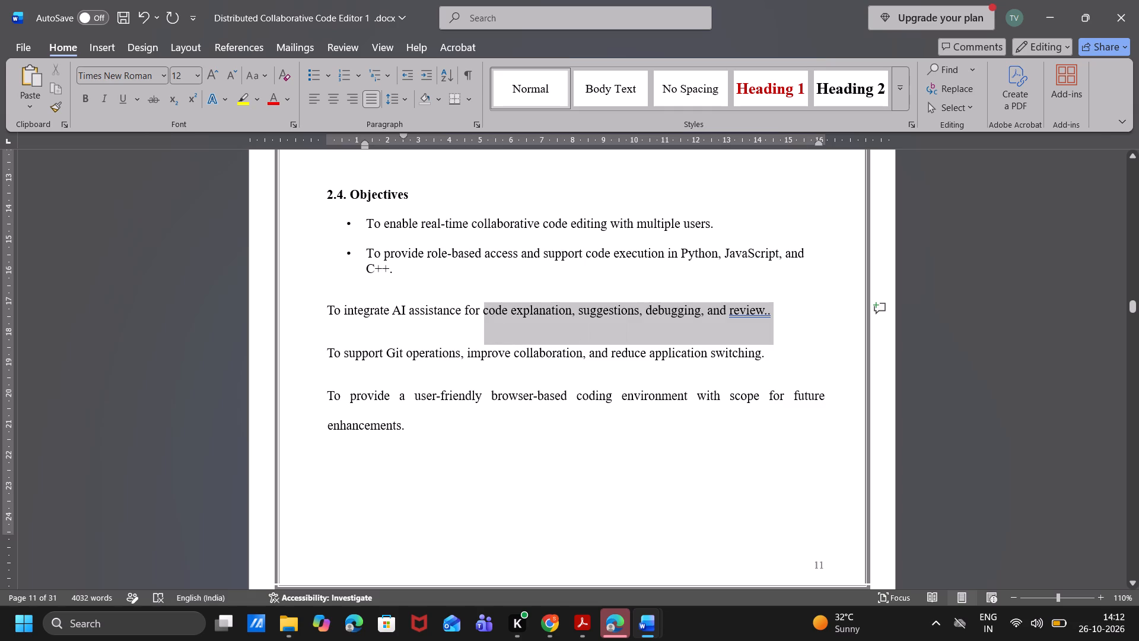
pyautogui.moveTo(485, 320); pyautogui.dragTo(339, 310)
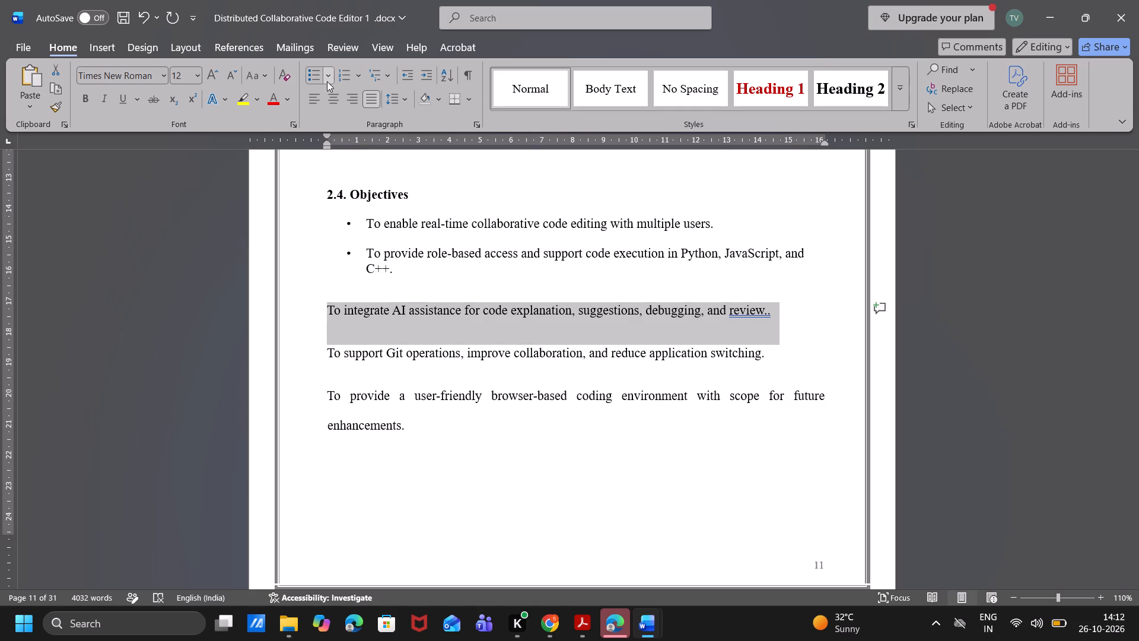
pyautogui.moveTo(327, 74); pyautogui.dragTo(324, 287)
pyautogui.click(324, 287)
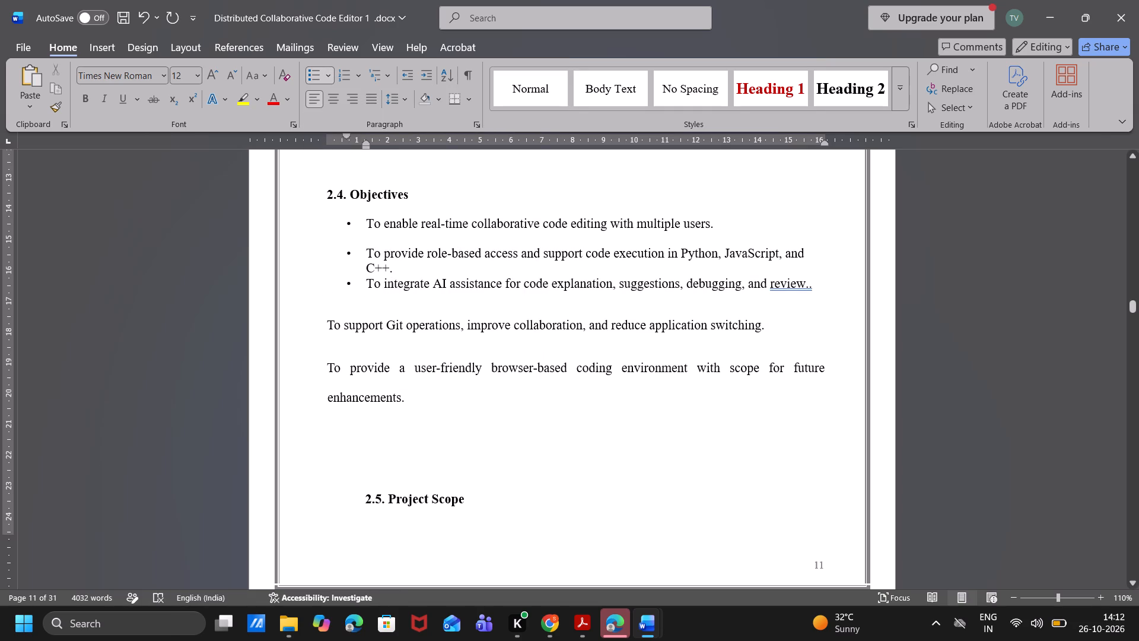
# Insert a blank line without a bullet between the second and third objectives.
pyautogui.moveTo(777, 341); pyautogui.dragTo(526, 351)
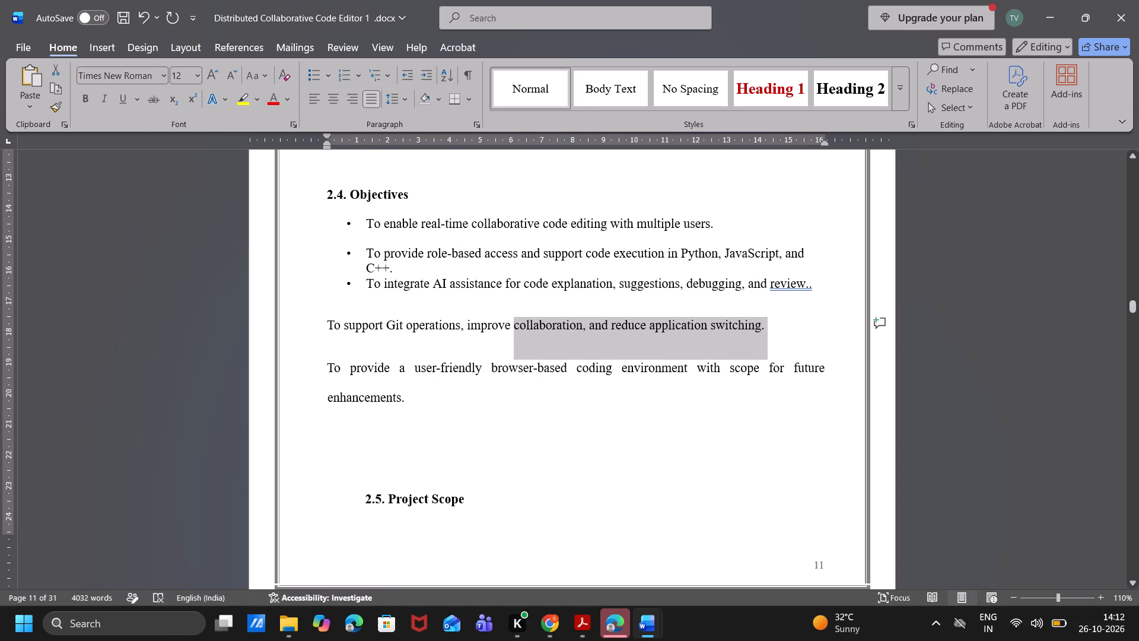
pyautogui.click(397, 264)
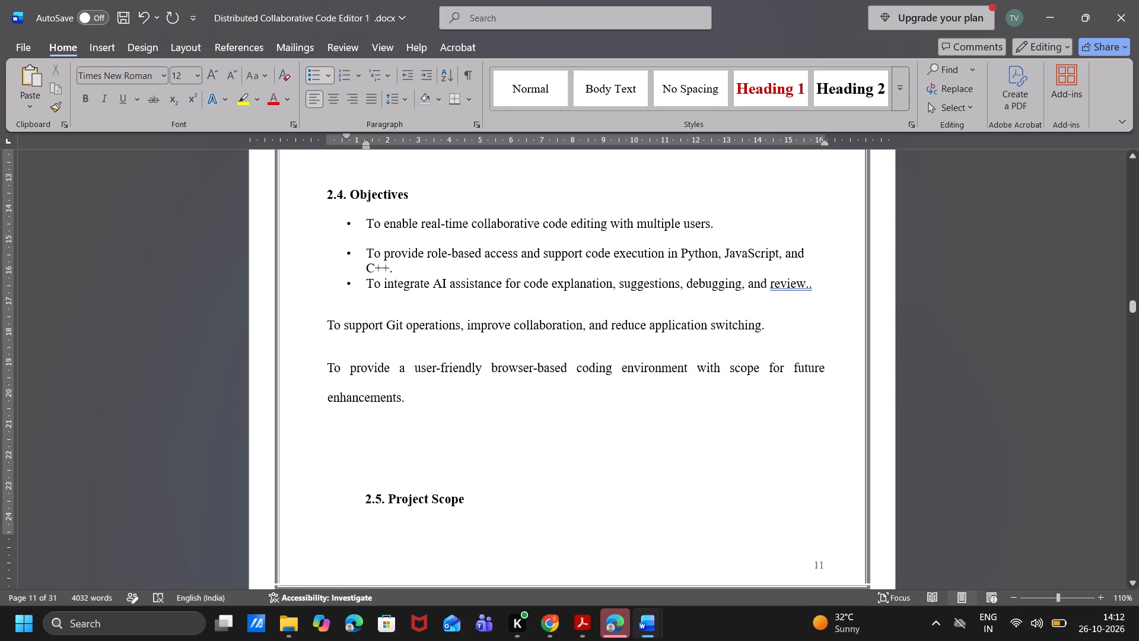
pyautogui.press('Return')
pyautogui.press('BackSpace')
pyautogui.press('BackSpace')
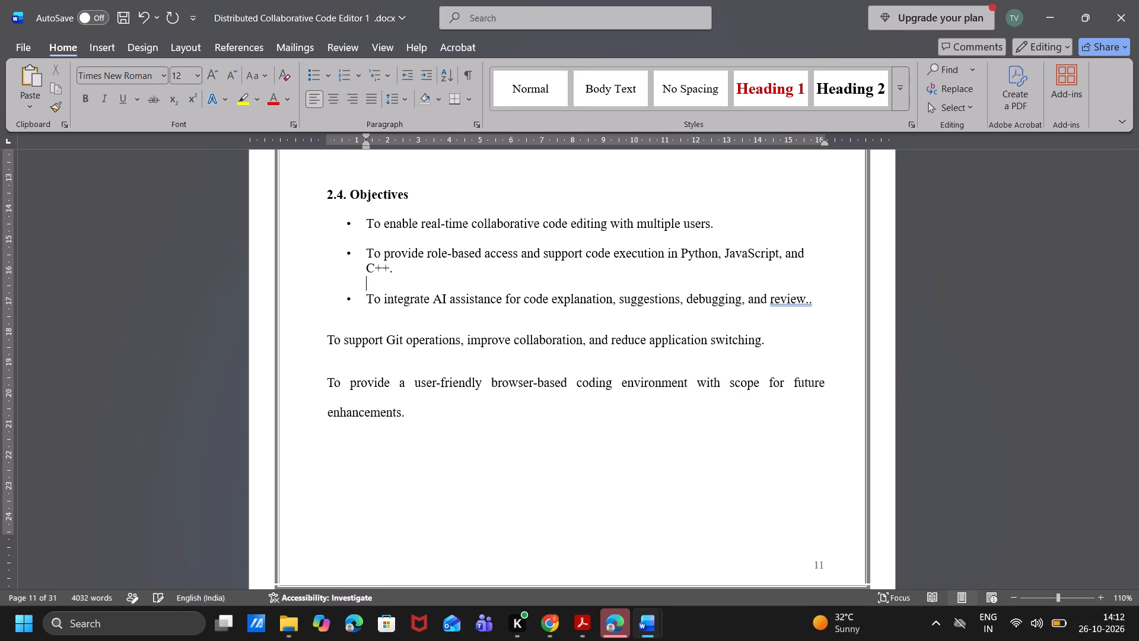
pyautogui.press('BackSpace')
pyautogui.press('BackSpace')
pyautogui.press('BackSpace')
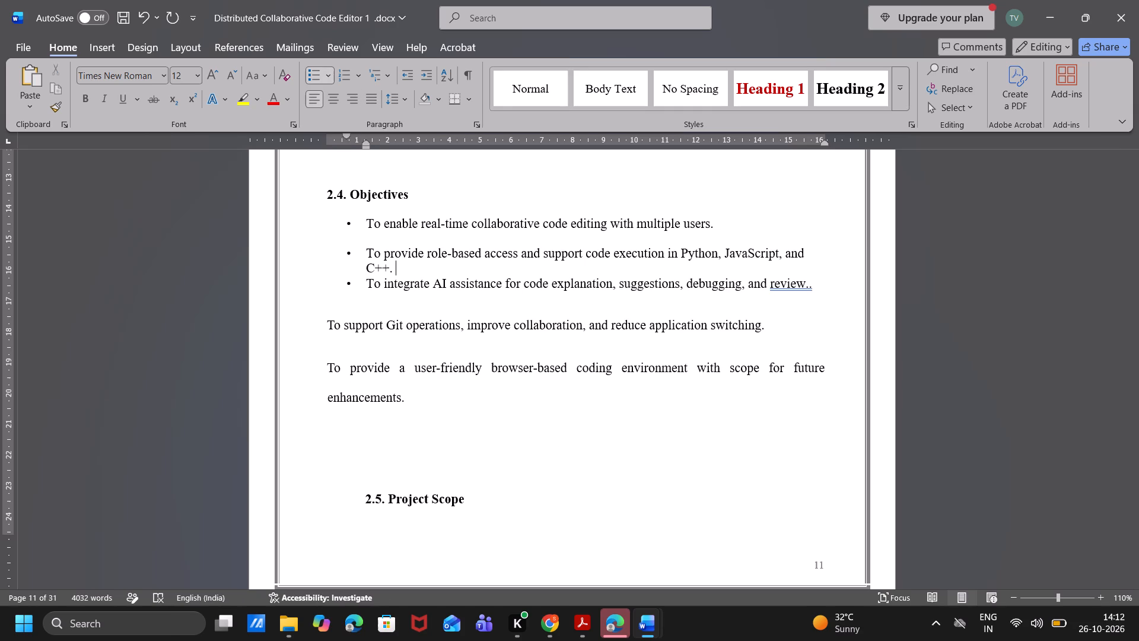
pyautogui.press('Return')
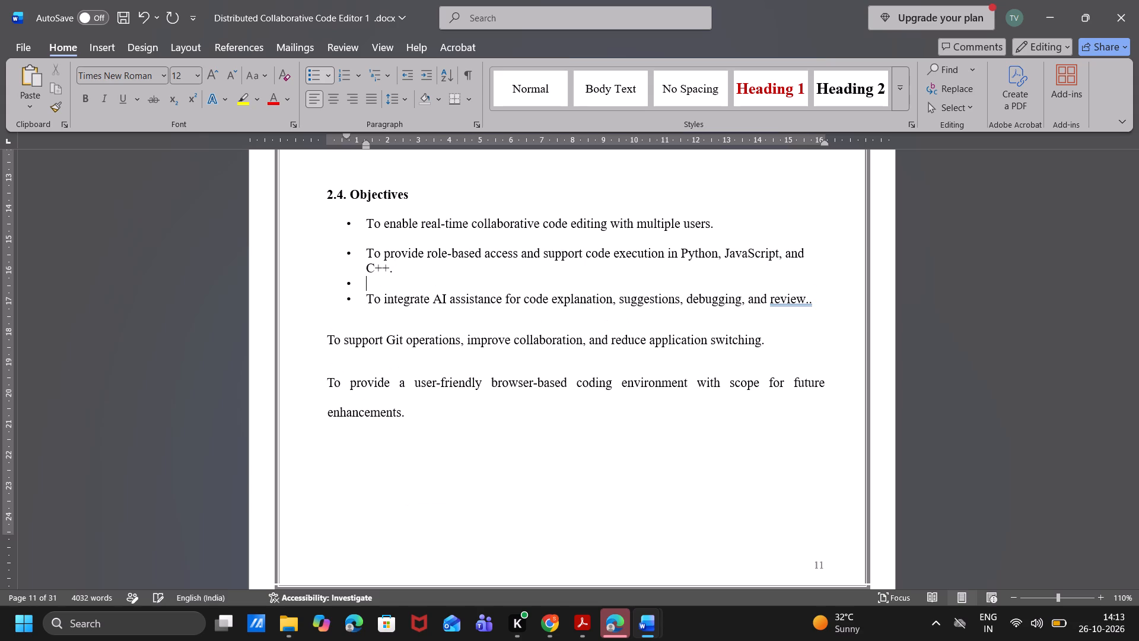
pyautogui.press('BackSpace')
# Apply the small round document bullet to the fourth objective, about supporting Git operations.
pyautogui.moveTo(774, 343); pyautogui.dragTo(434, 351)
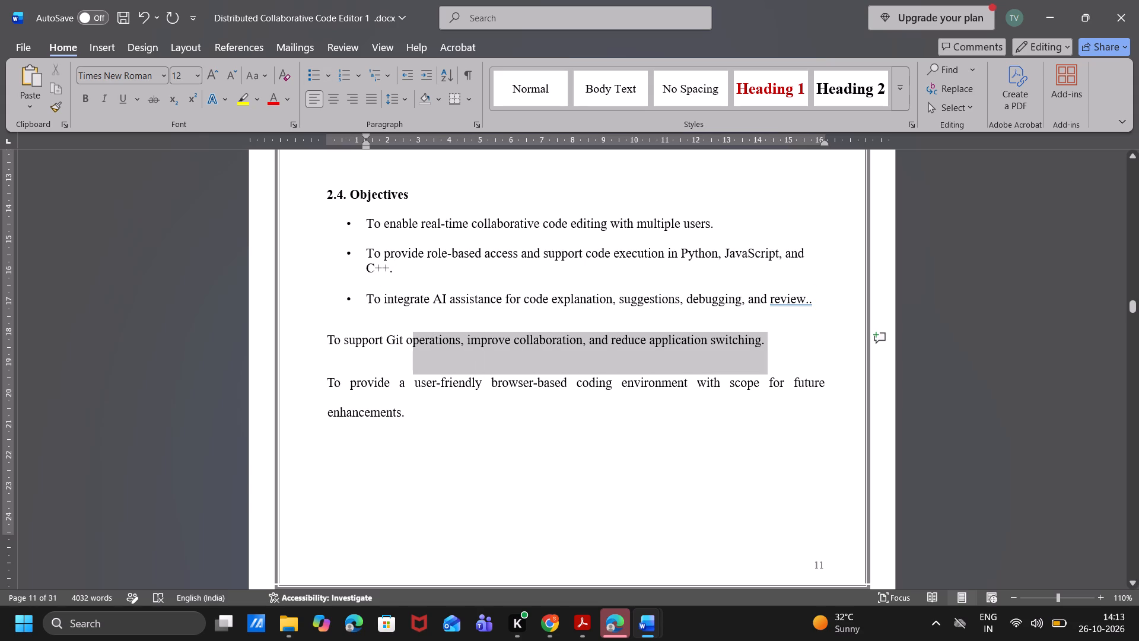
pyautogui.moveTo(434, 351); pyautogui.dragTo(324, 335)
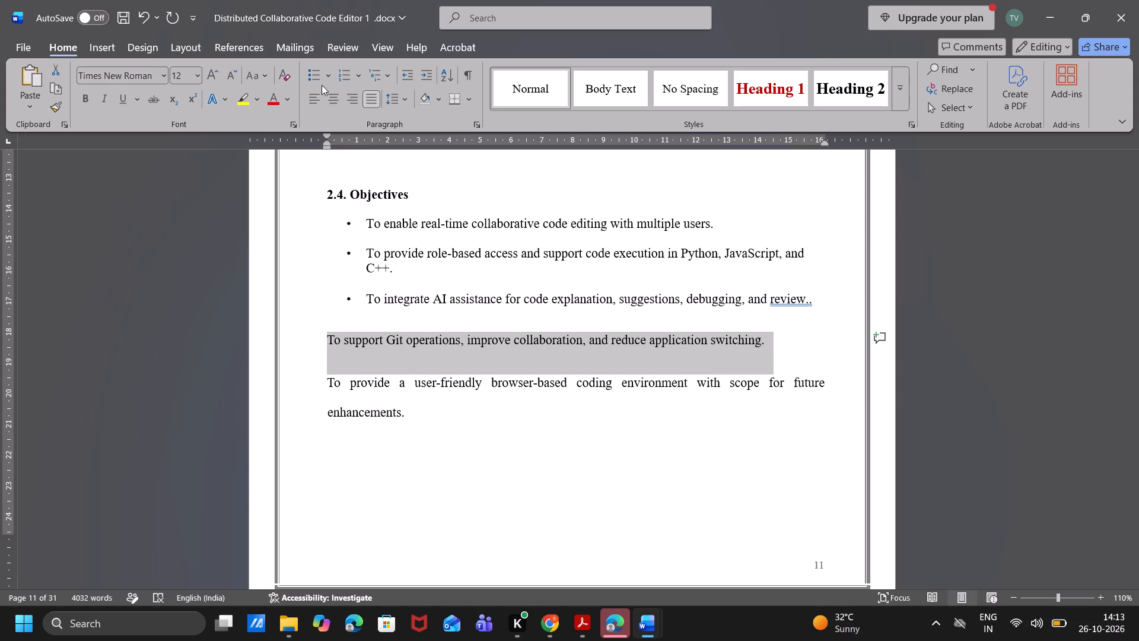
pyautogui.click(325, 74)
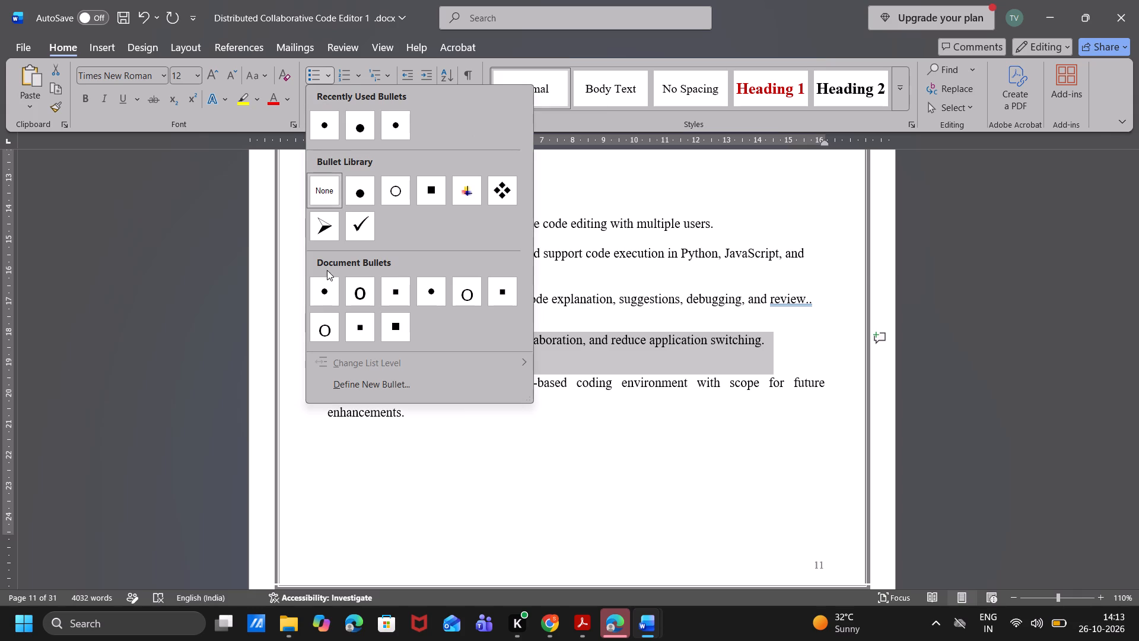
pyautogui.click(327, 281)
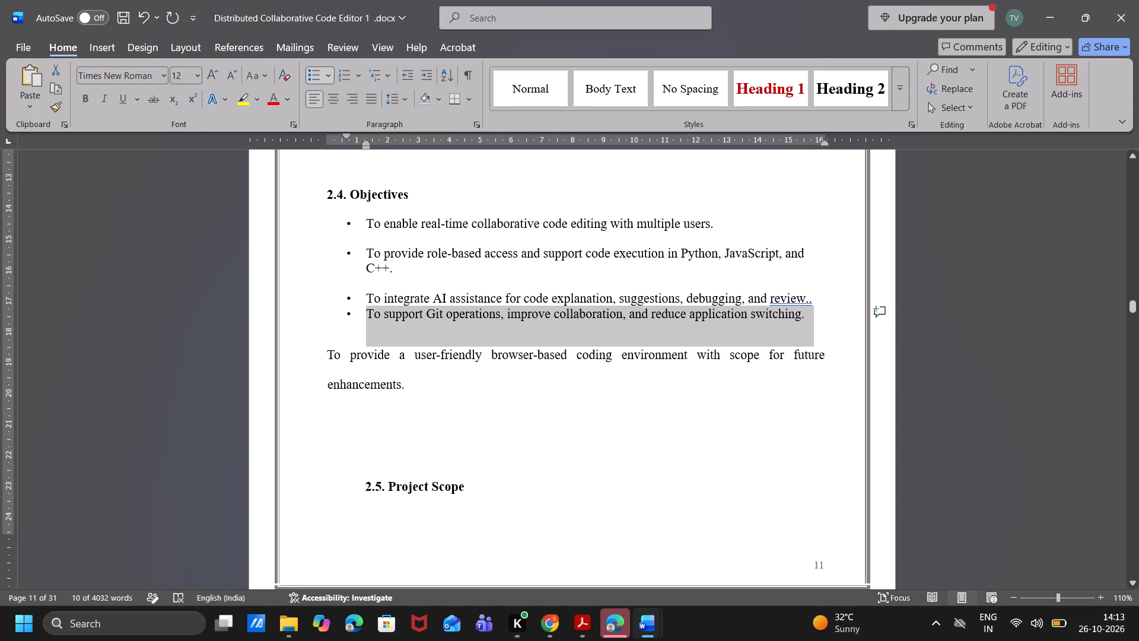
# Delete the extra full stop after "review" in the third objective and insert a blank unbulleted line below it.
pyautogui.click(813, 306)
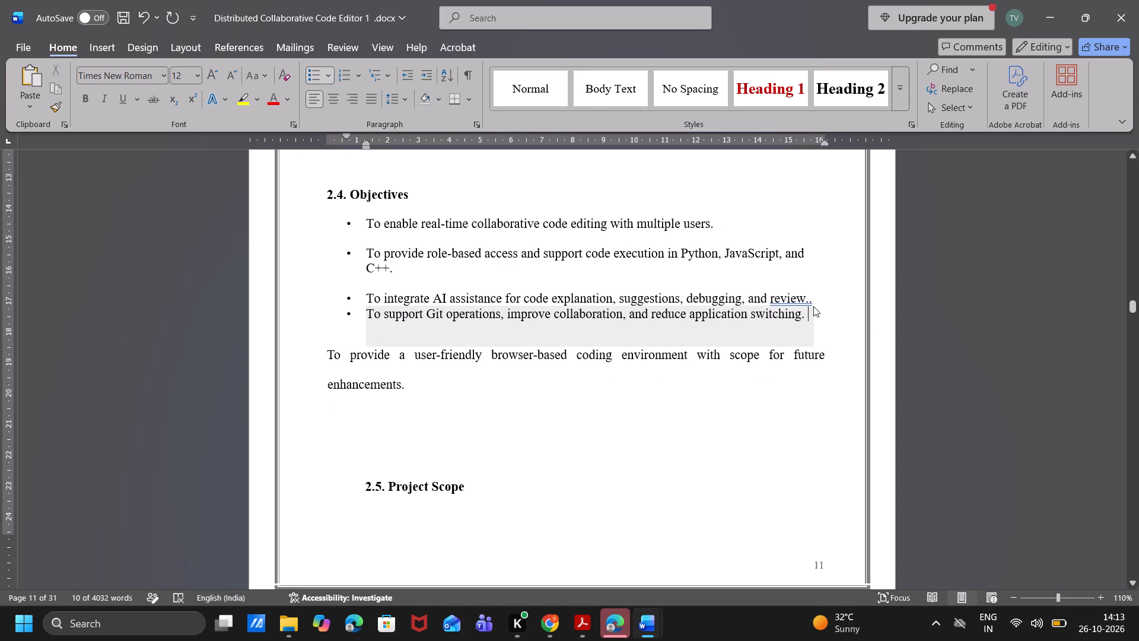
pyautogui.click(814, 299)
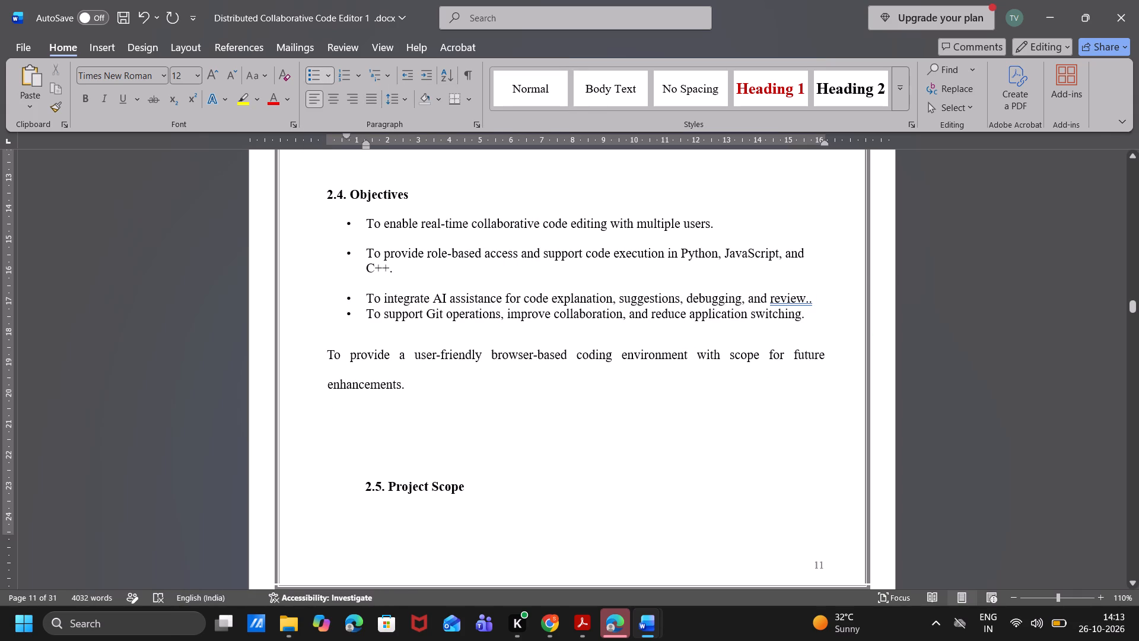
pyautogui.press('BackSpace')
pyautogui.press('BackSpace')
pyautogui.press('Return')
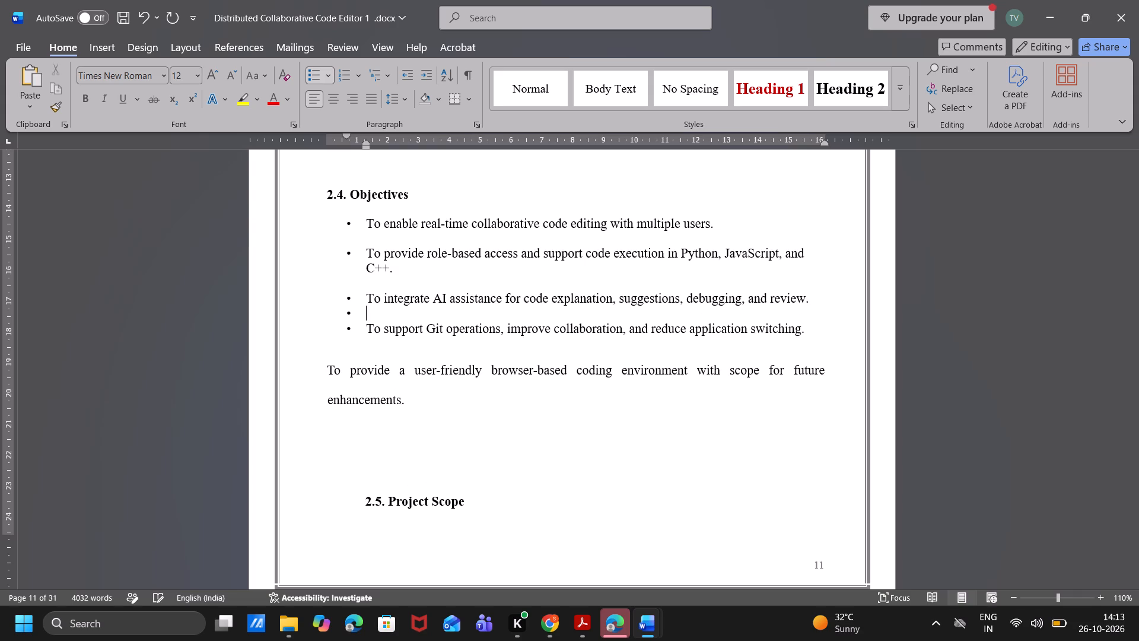
pyautogui.press('BackSpace')
# Apply the small round document bullet to the last objective, about the browser-based coding environment, and justify it.
pyautogui.moveTo(412, 412); pyautogui.dragTo(326, 380)
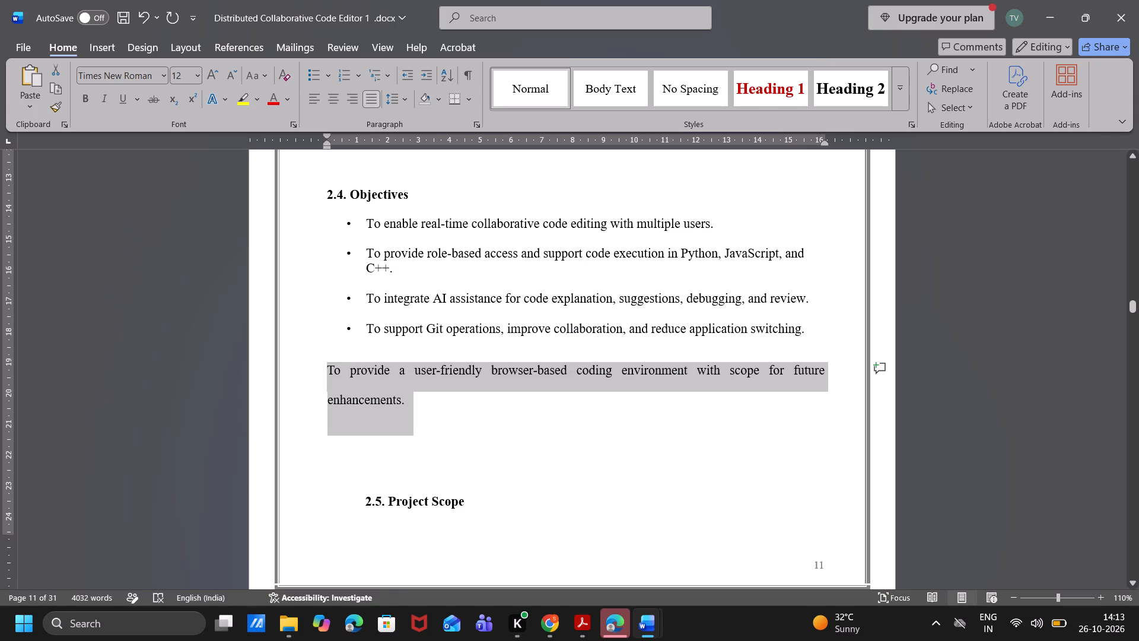
pyautogui.click(328, 74)
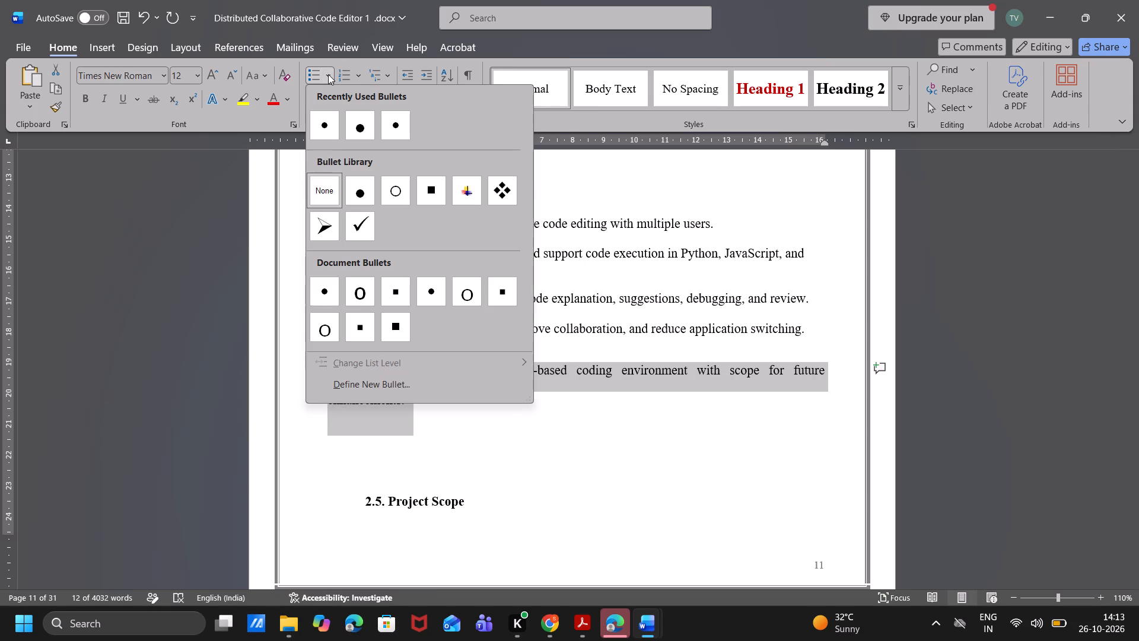
pyautogui.click(331, 287)
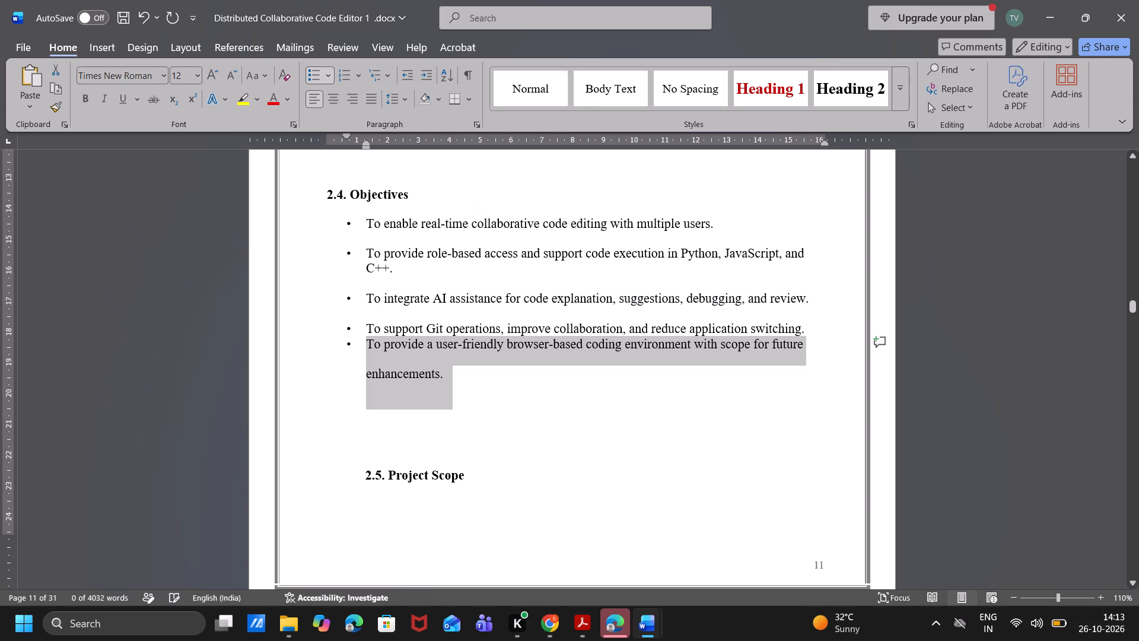
pyautogui.click(374, 105)
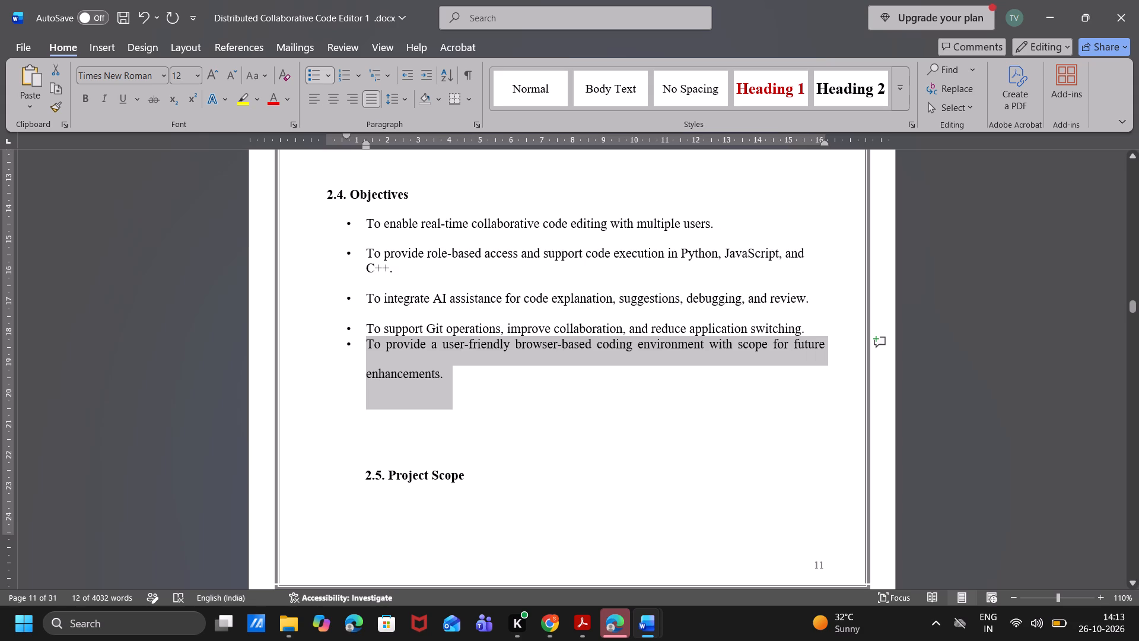
pyautogui.click(610, 367)
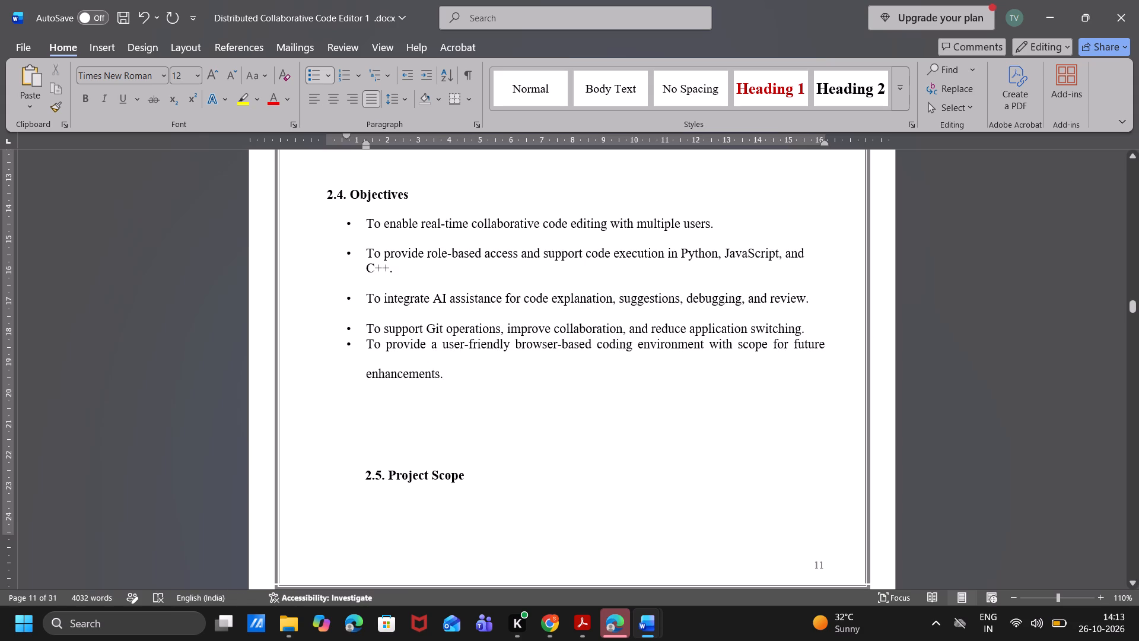
# Insert a blank line without a bullet between the fourth objective and the last one.
pyautogui.click(807, 333)
pyautogui.press('Return')
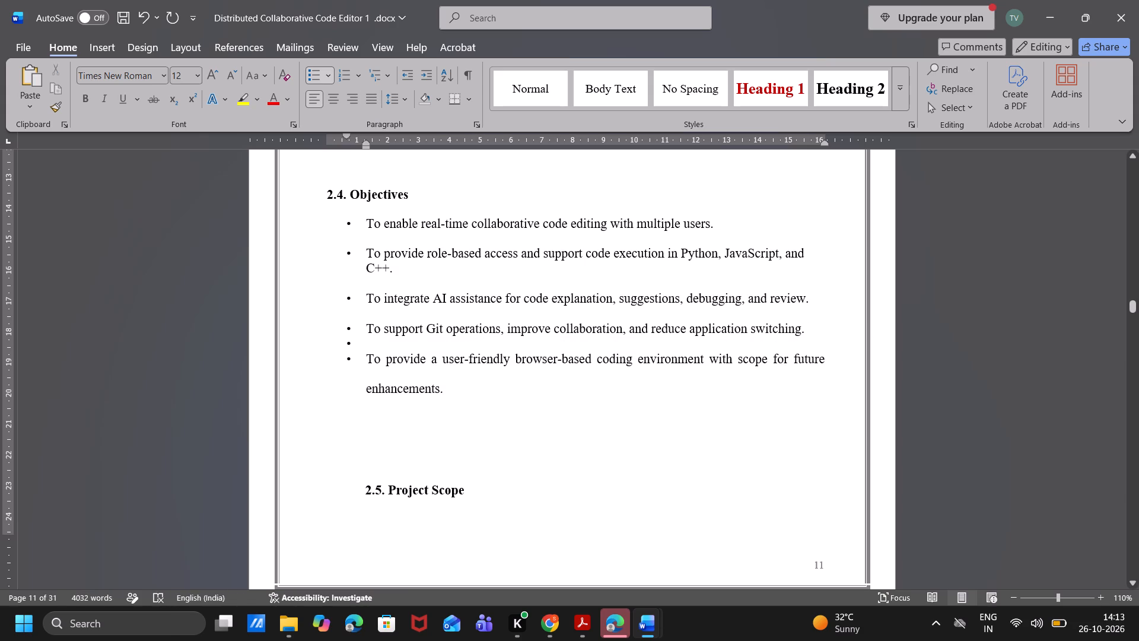
pyautogui.press('BackSpace')
pyautogui.press('BackSpace')
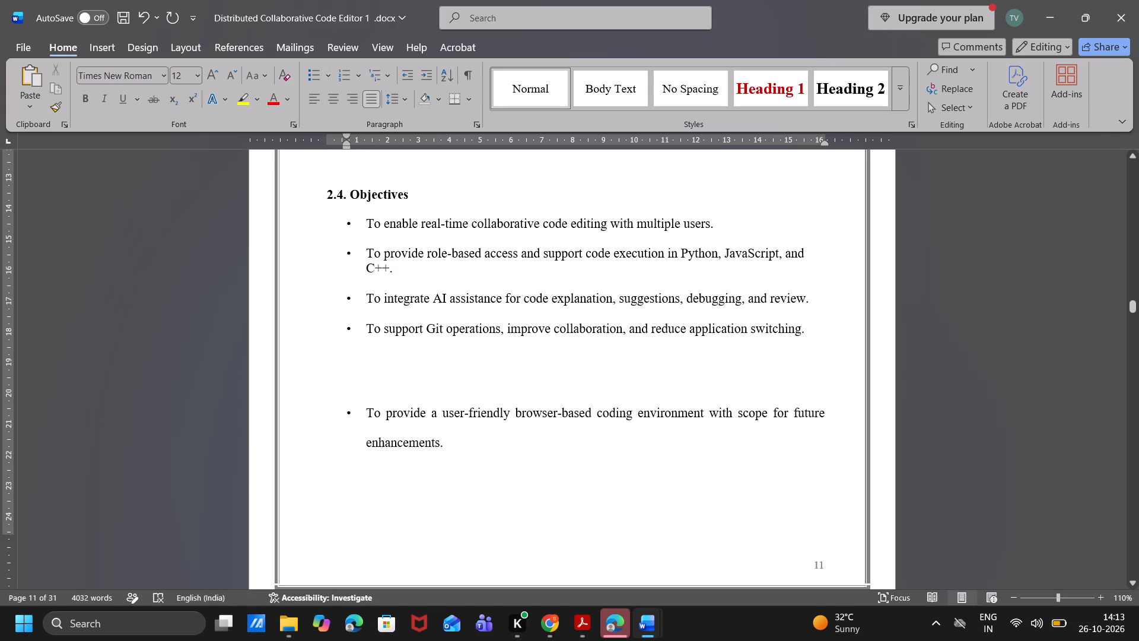
pyautogui.press('BackSpace')
pyautogui.press('BackSpace')
pyautogui.press('BackSpace')
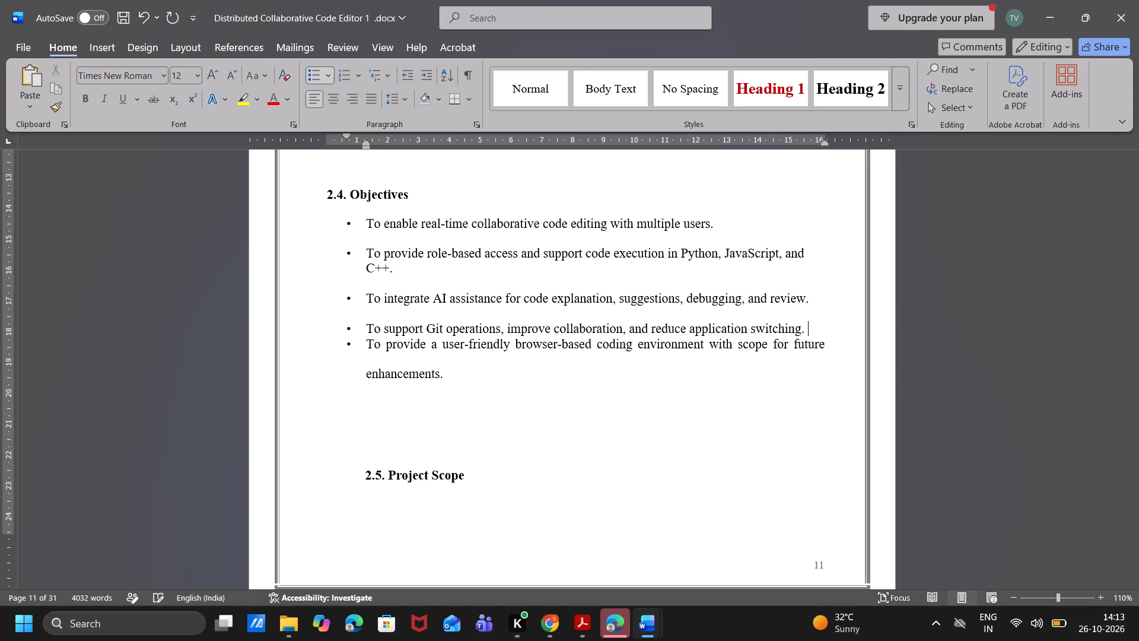
pyautogui.press('Return')
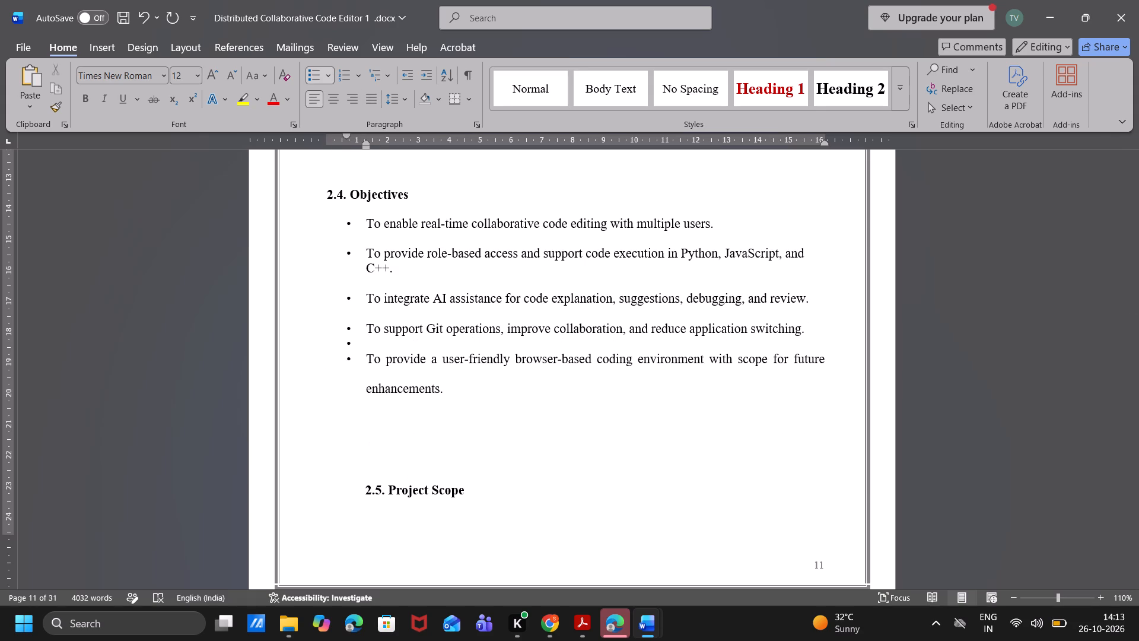
pyautogui.press('BackSpace')
# Retype the final word of the last objective as "enhancement.".
pyautogui.click(483, 391)
pyautogui.press('BackSpace')
pyautogui.press('BackSpace')
pyautogui.press('BackSpace')
pyautogui.press('BackSpace')
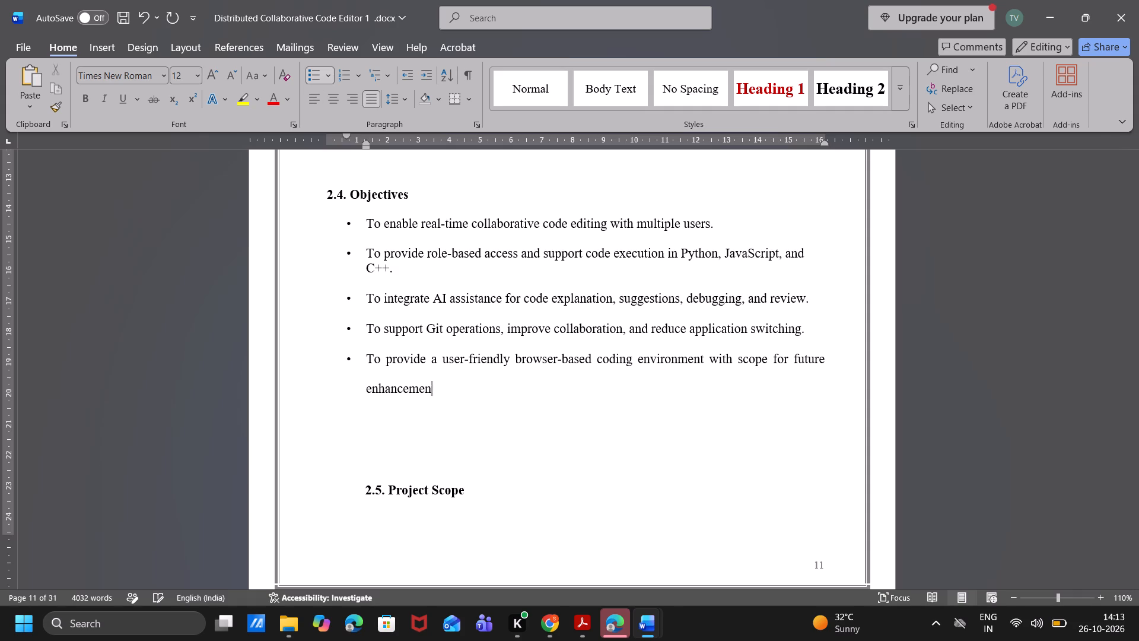
pyautogui.press('BackSpace')
pyautogui.press('BackSpace')
pyautogui.press('BackSpace')
pyautogui.press('BackSpace')
pyautogui.press('BackSpace')
pyautogui.press('BackSpace')
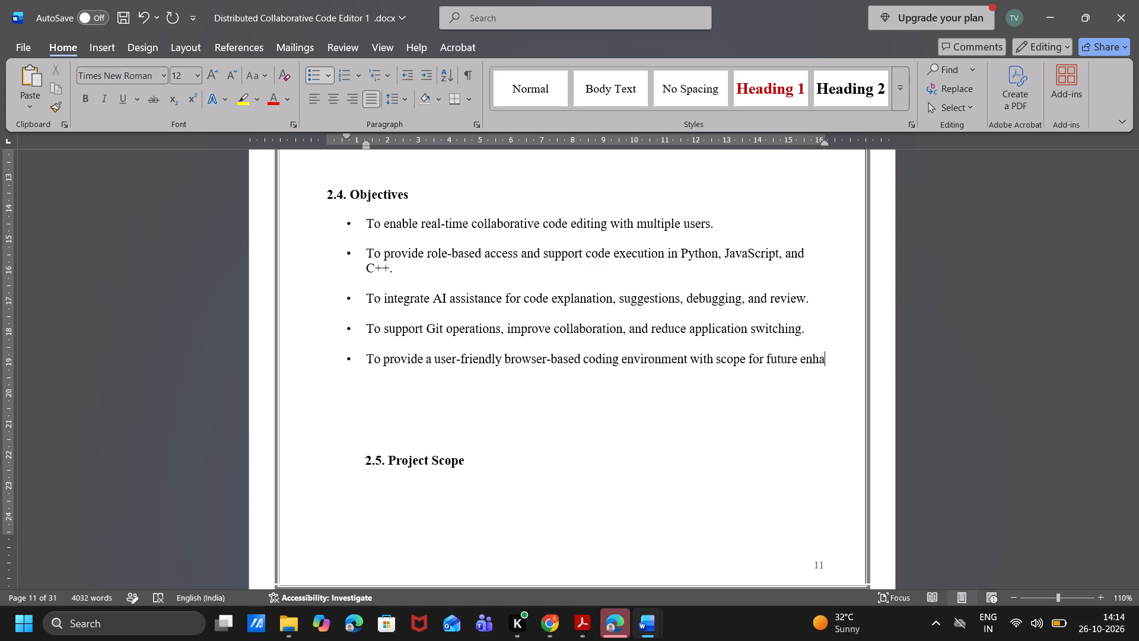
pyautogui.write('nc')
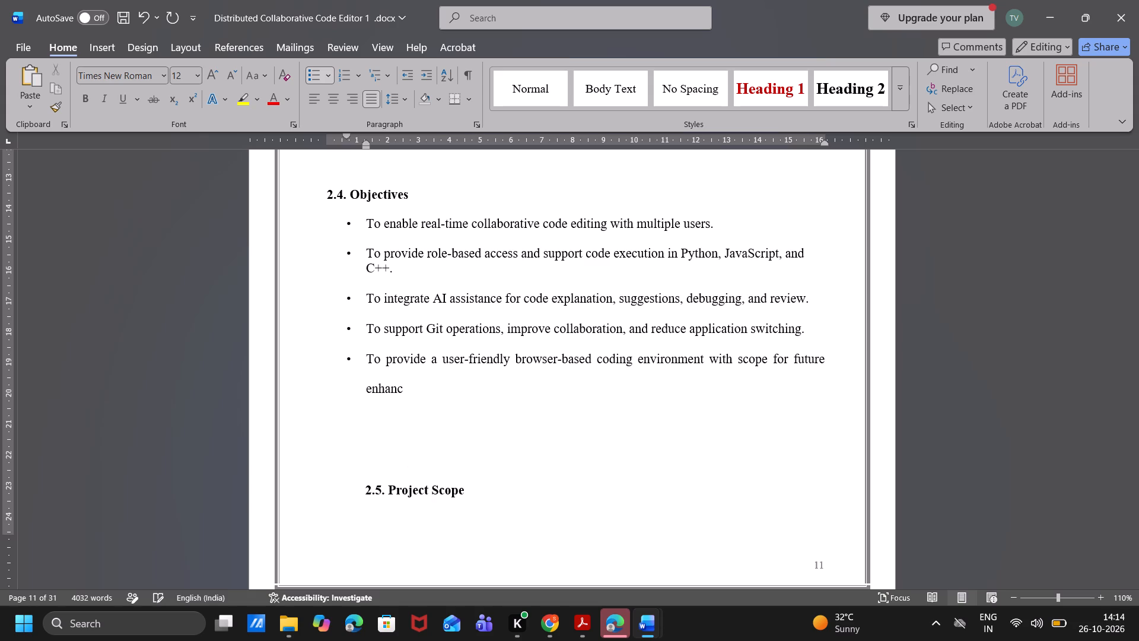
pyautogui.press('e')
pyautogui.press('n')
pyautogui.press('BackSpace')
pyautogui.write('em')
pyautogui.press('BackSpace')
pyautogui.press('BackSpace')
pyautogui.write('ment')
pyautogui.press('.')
# Insert a blank line between the 2.4. Objectives heading and its first bullet.
pyautogui.click(434, 196)
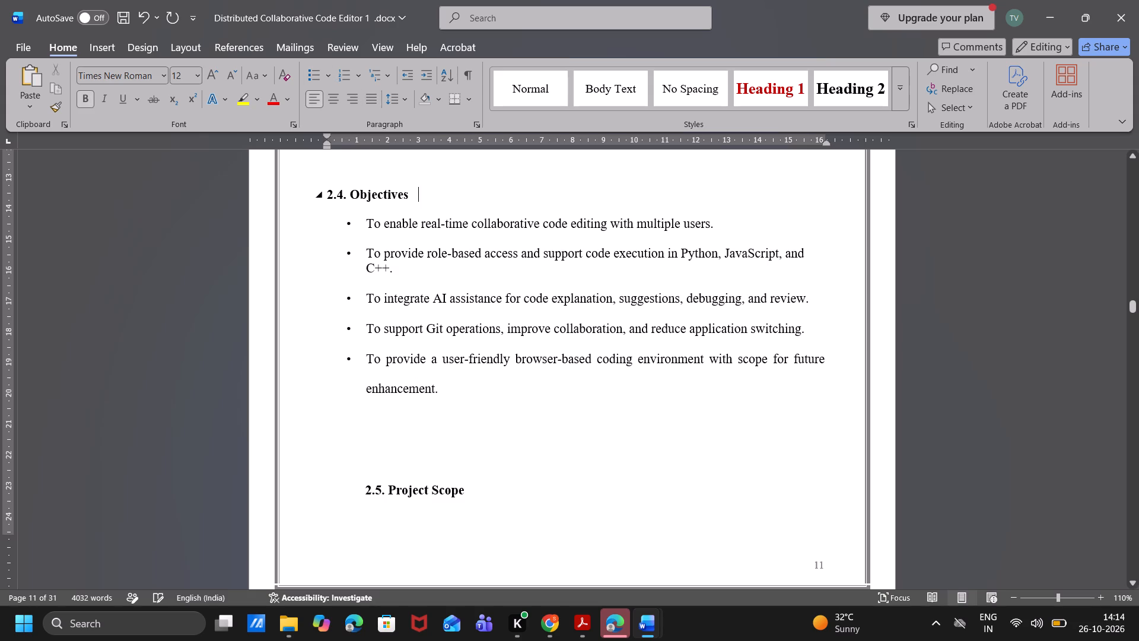
pyautogui.press('Return')
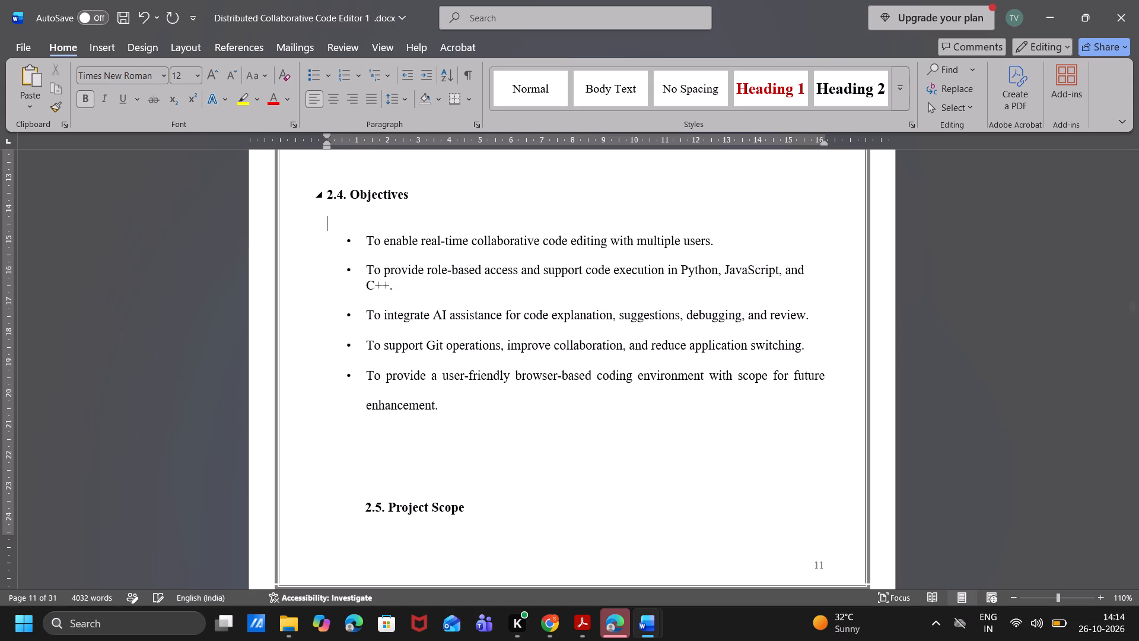
# Review the spacing and layout of sections 2.2 to 2.5 against the edited Objectives section.
pyautogui.scroll(1, 468, 325)
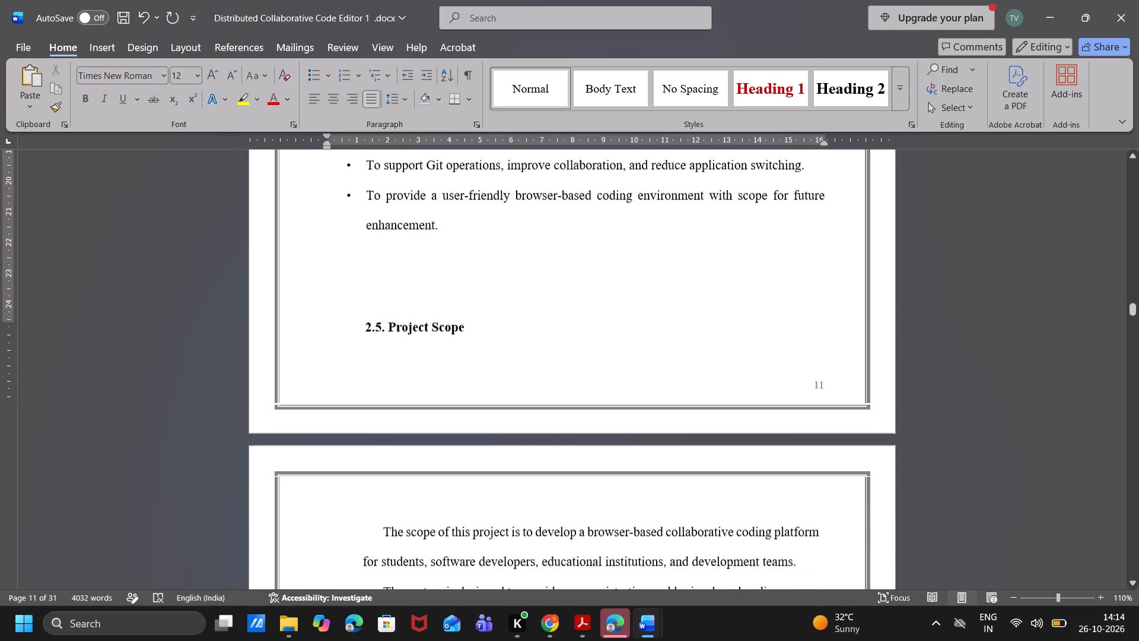
pyautogui.scroll(1, 468, 325)
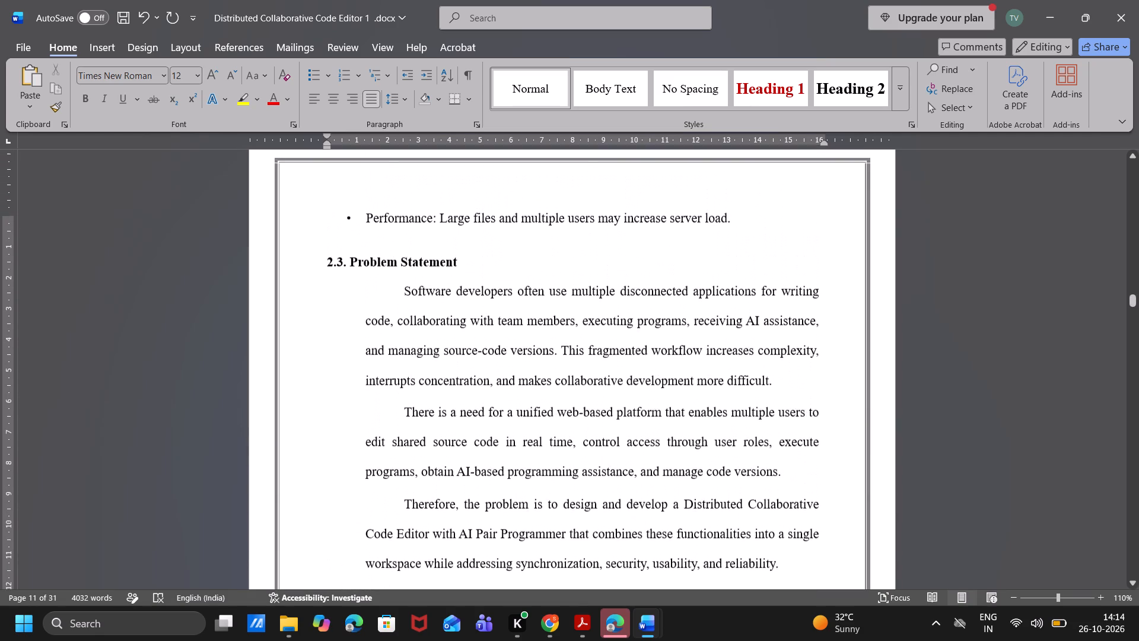
pyautogui.scroll(1, 468, 325)
pyautogui.hscroll(1, 468, 325)
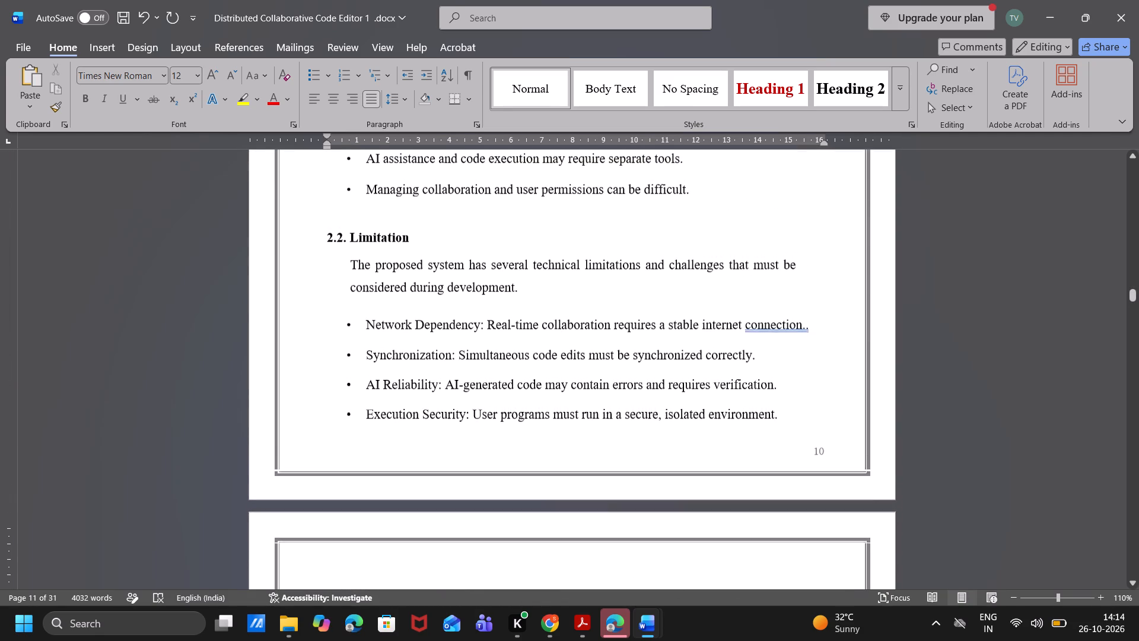
pyautogui.hscroll(1, 468, 325)
pyautogui.scroll(-1, 468, 325)
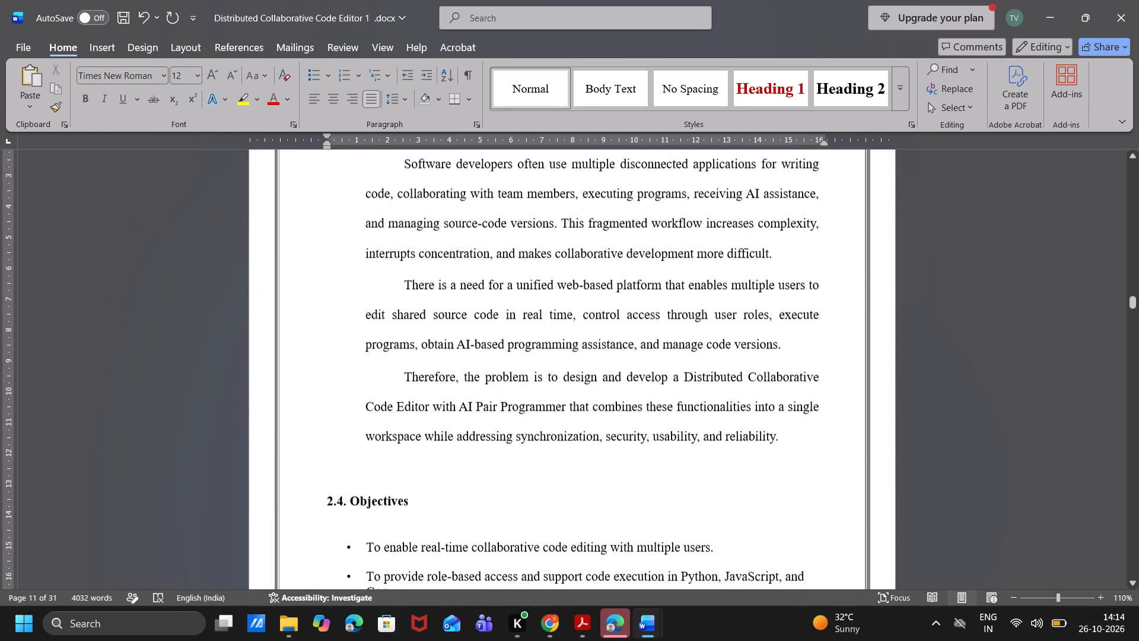
pyautogui.scroll(-1, 468, 325)
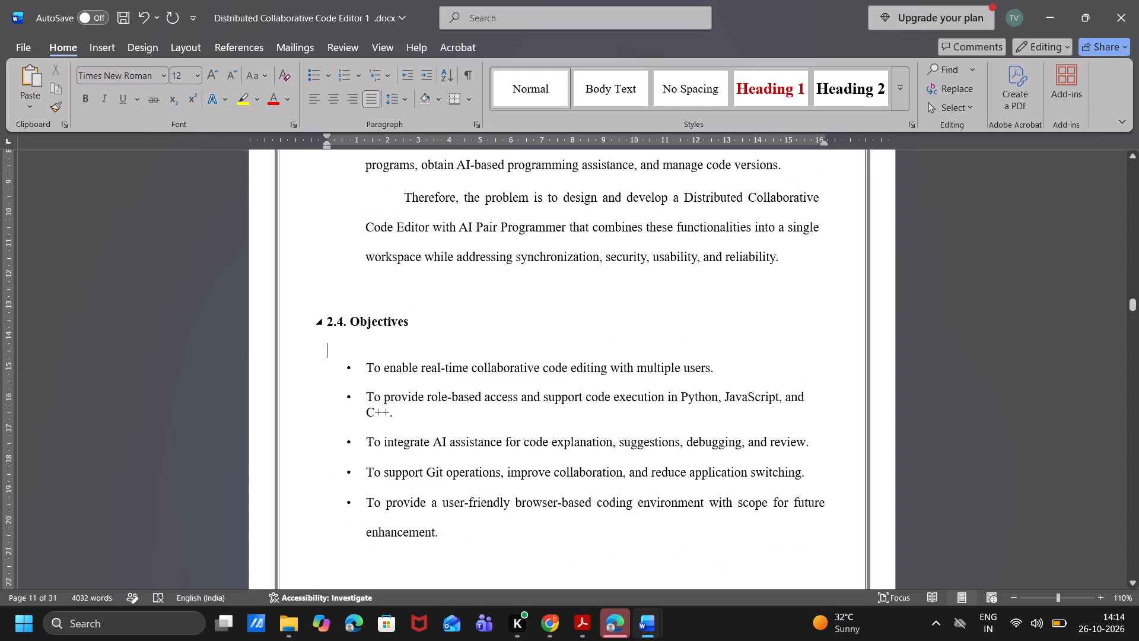
pyautogui.scroll(-1, 468, 325)
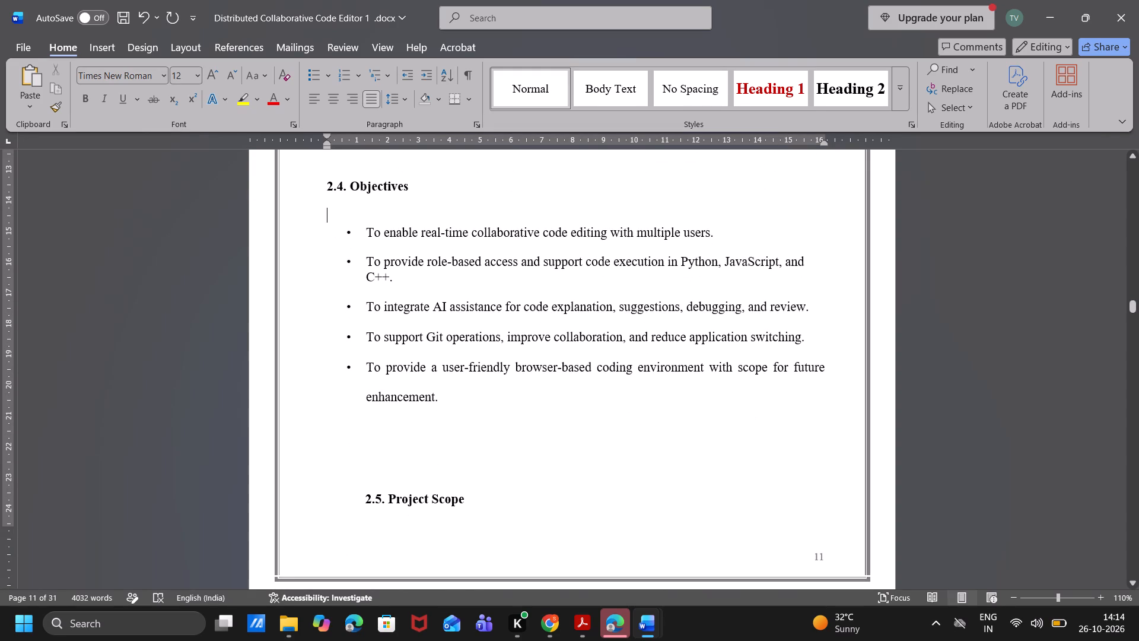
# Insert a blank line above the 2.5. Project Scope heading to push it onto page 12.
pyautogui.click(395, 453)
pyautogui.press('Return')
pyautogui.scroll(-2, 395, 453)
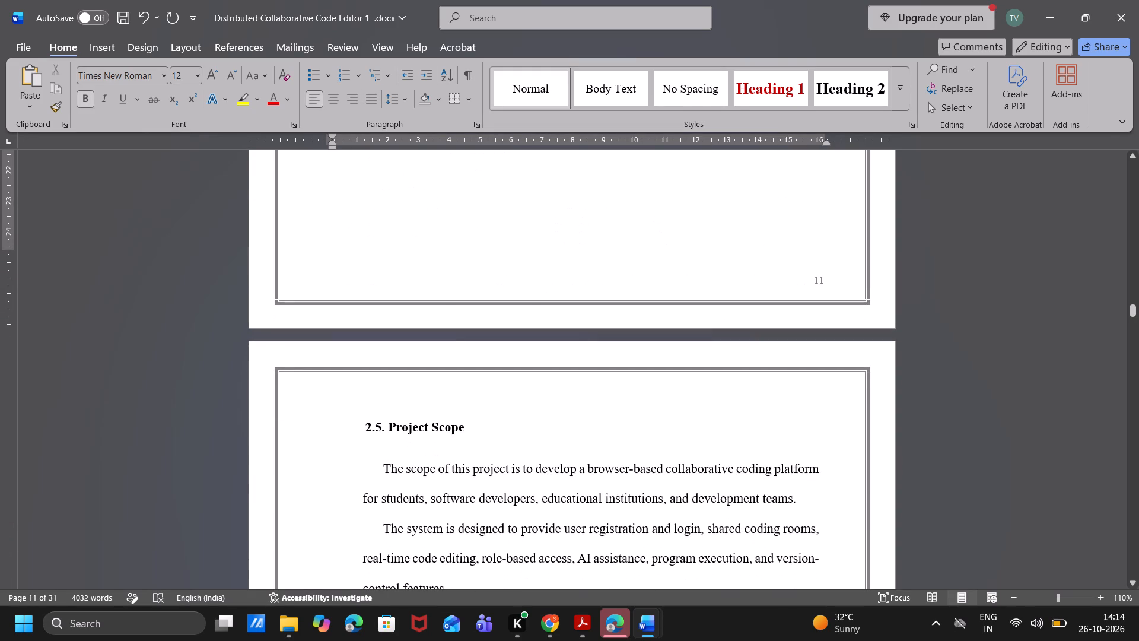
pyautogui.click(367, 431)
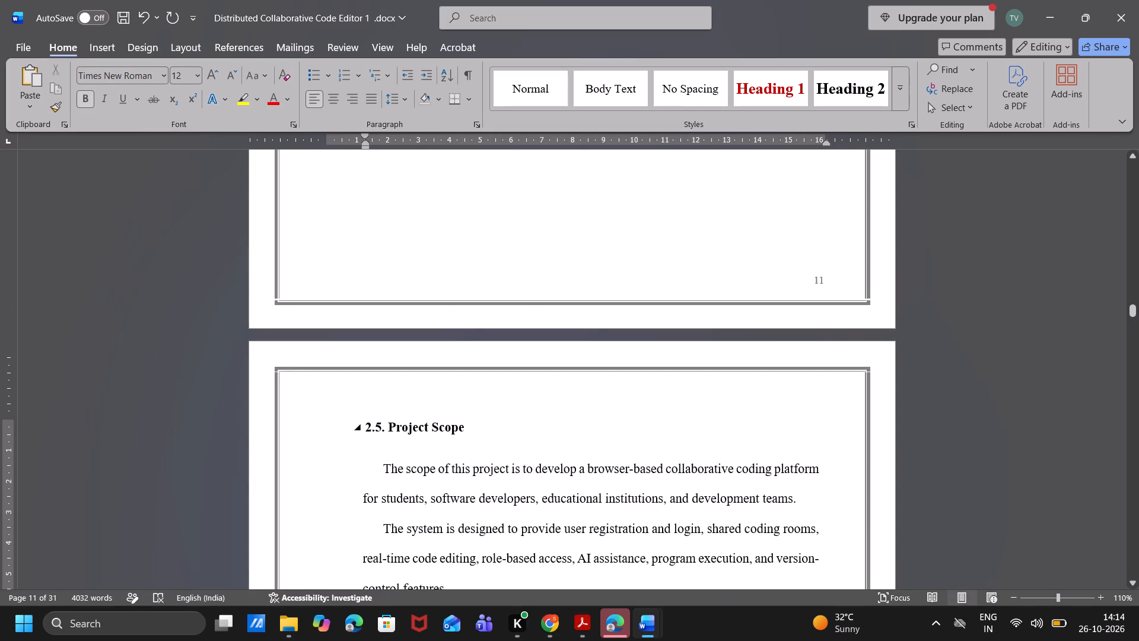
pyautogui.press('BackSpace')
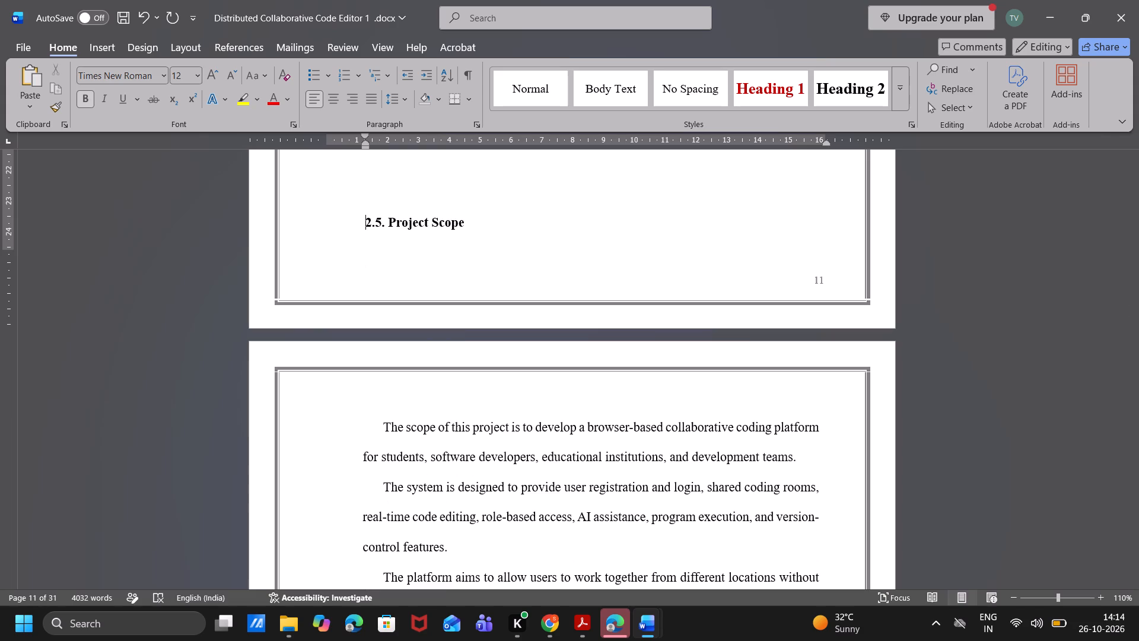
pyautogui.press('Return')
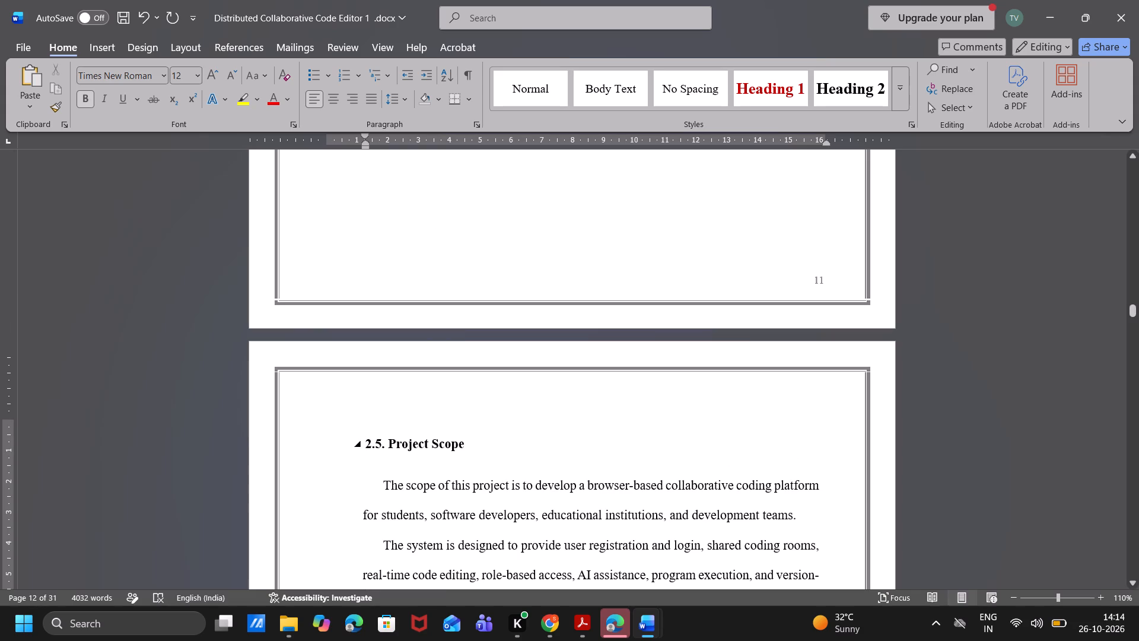
# Remove blank lines above the 2.5. Project Scope heading and its left indent, aligning it with the 2.4 heading.
pyautogui.click(345, 449)
pyautogui.press('BackSpace')
pyautogui.press('BackSpace')
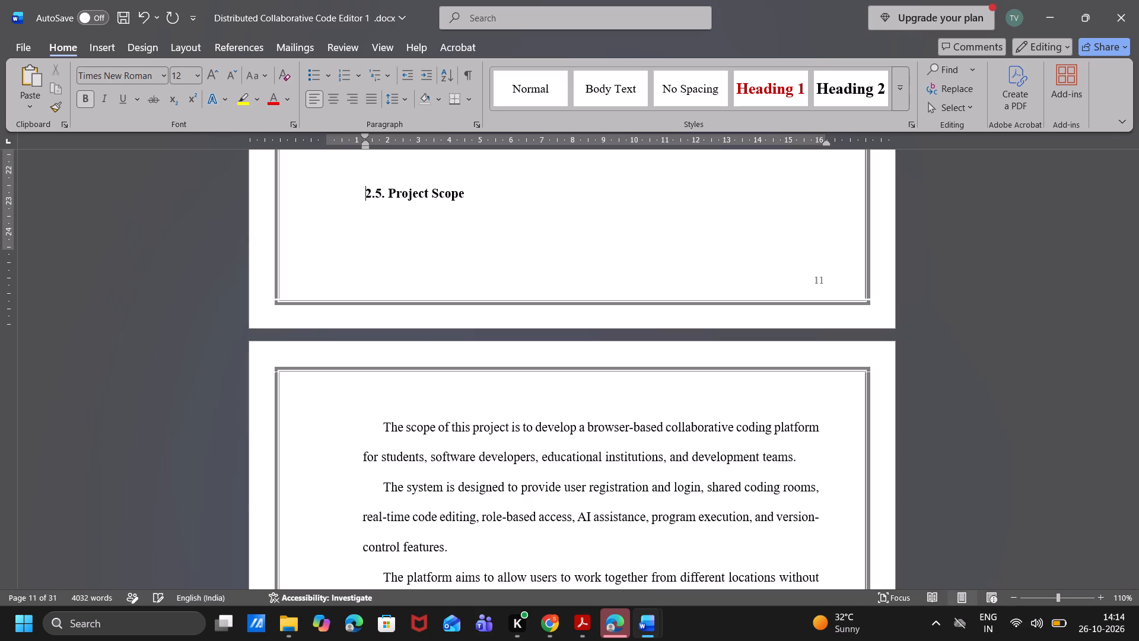
pyautogui.press('BackSpace')
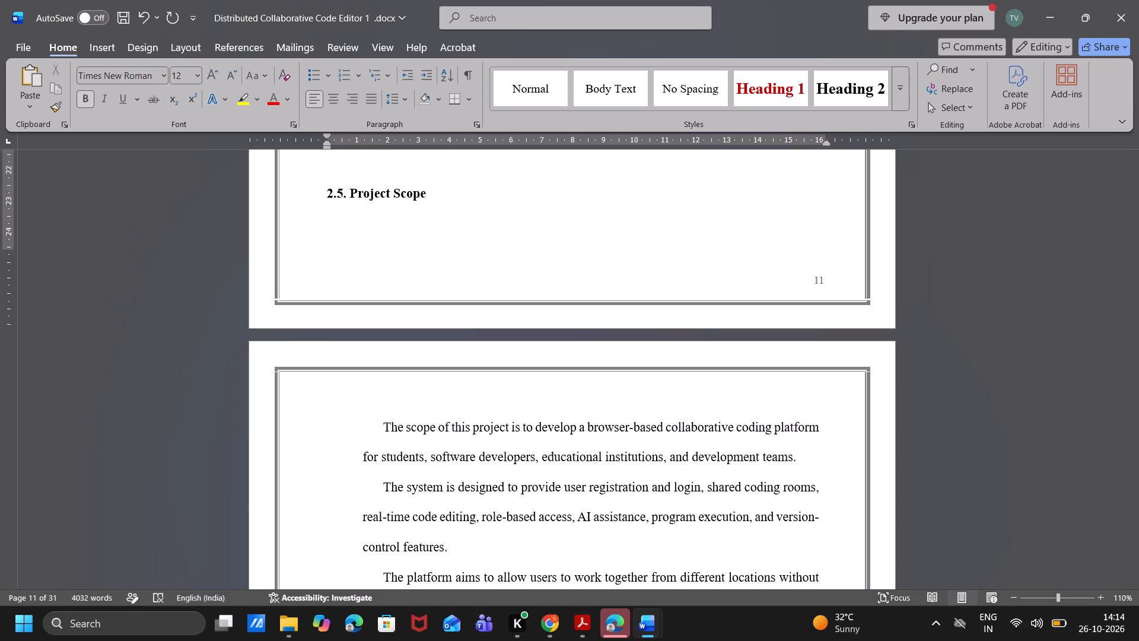
# Insert blank lines above the 2.5. Project Scope heading to move it onto page 12 above its body text.
pyautogui.press('Return')
pyautogui.press('Return')
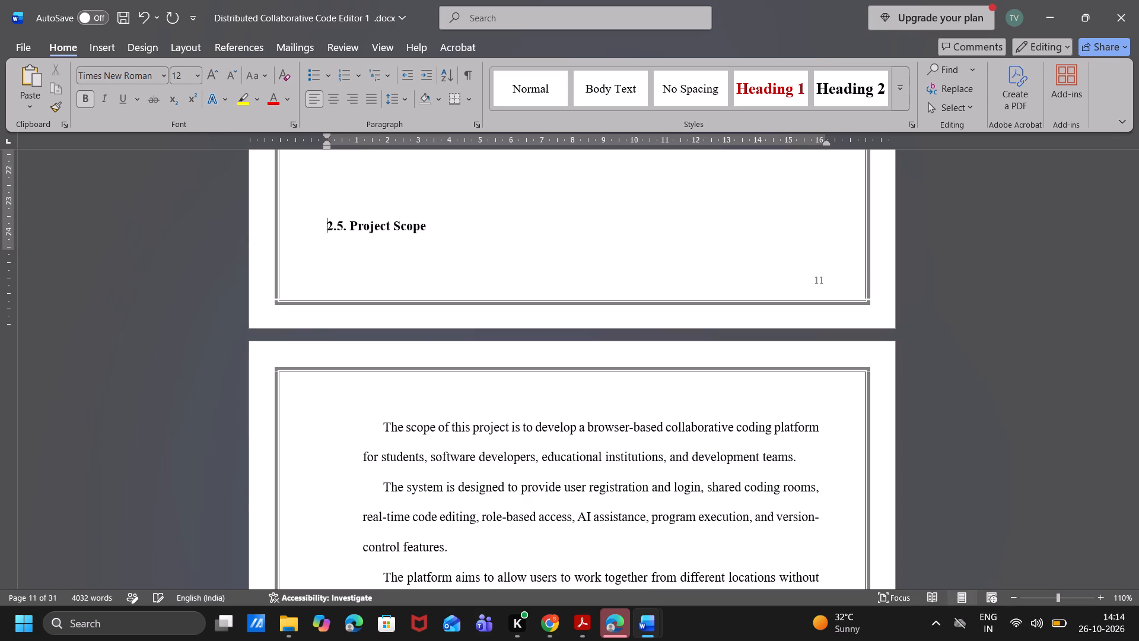
pyautogui.press('Return')
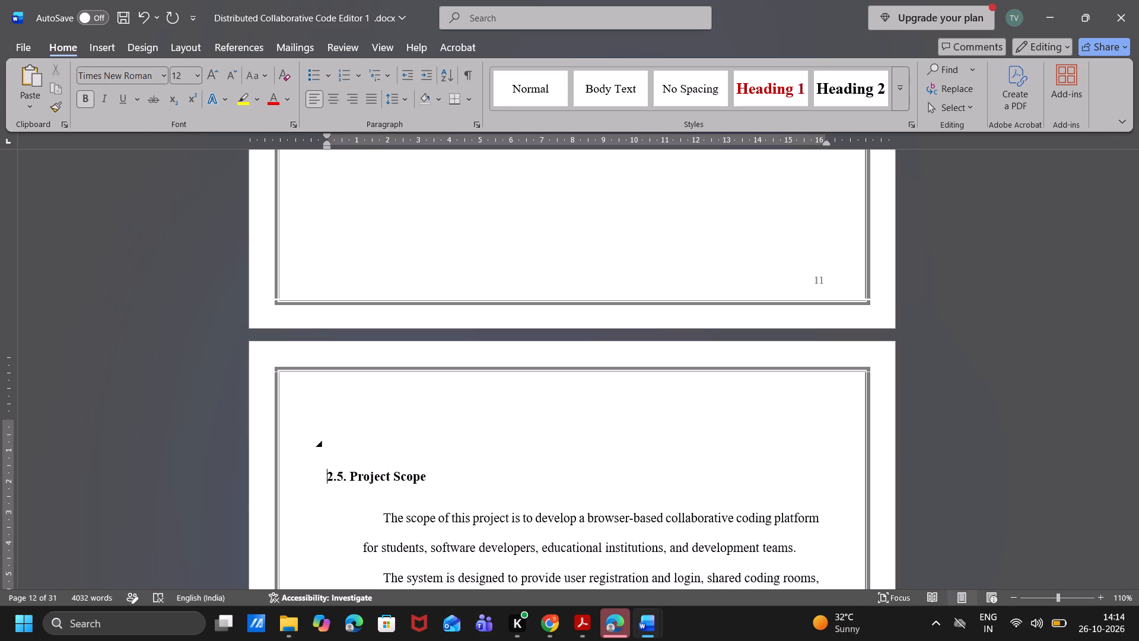
pyautogui.press('BackSpace')
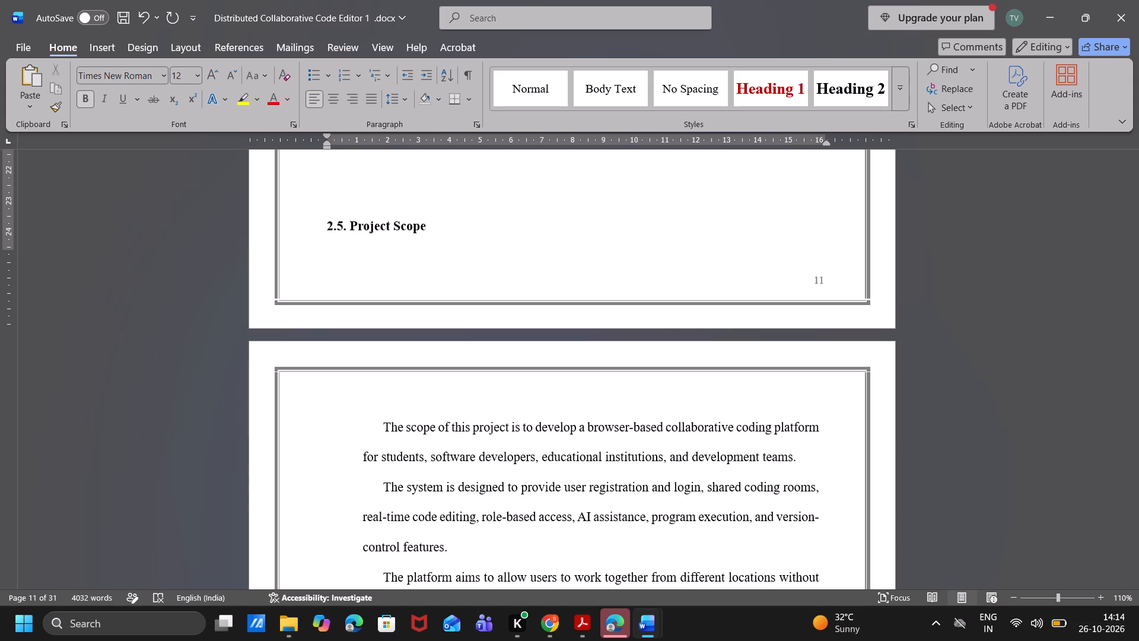
pyautogui.press('Return')
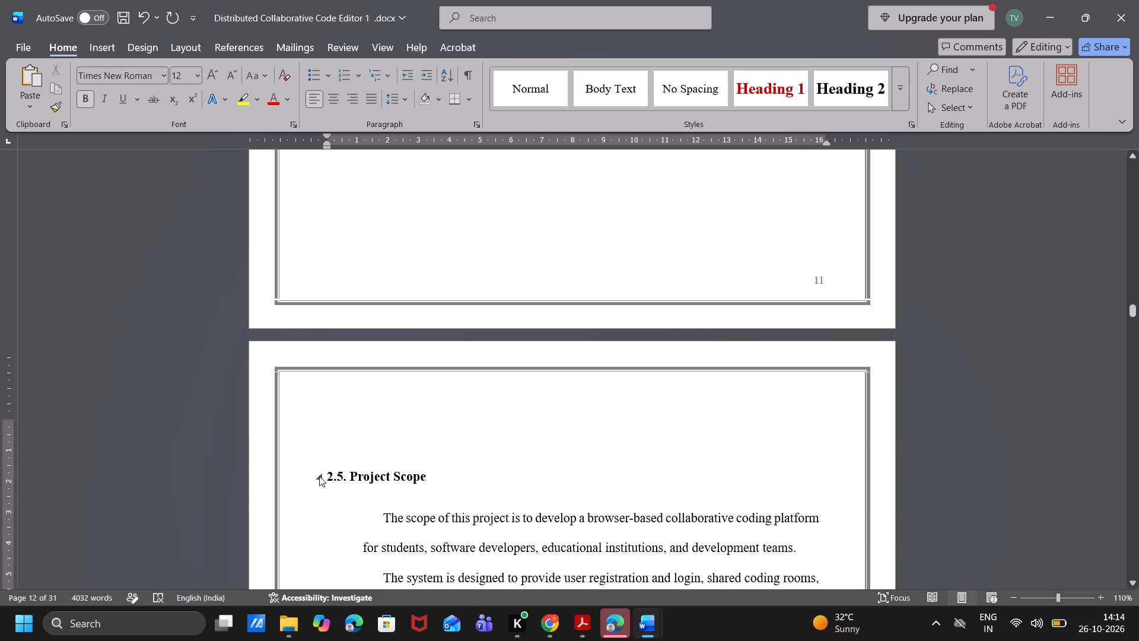
pyautogui.press('BackSpace')
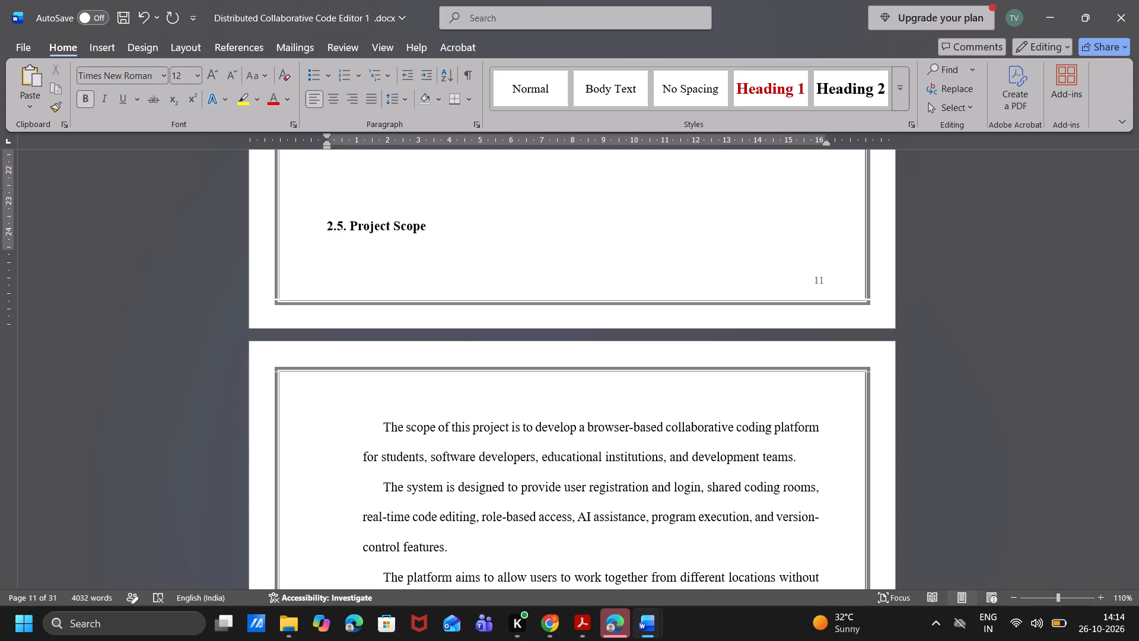
pyautogui.press('Return')
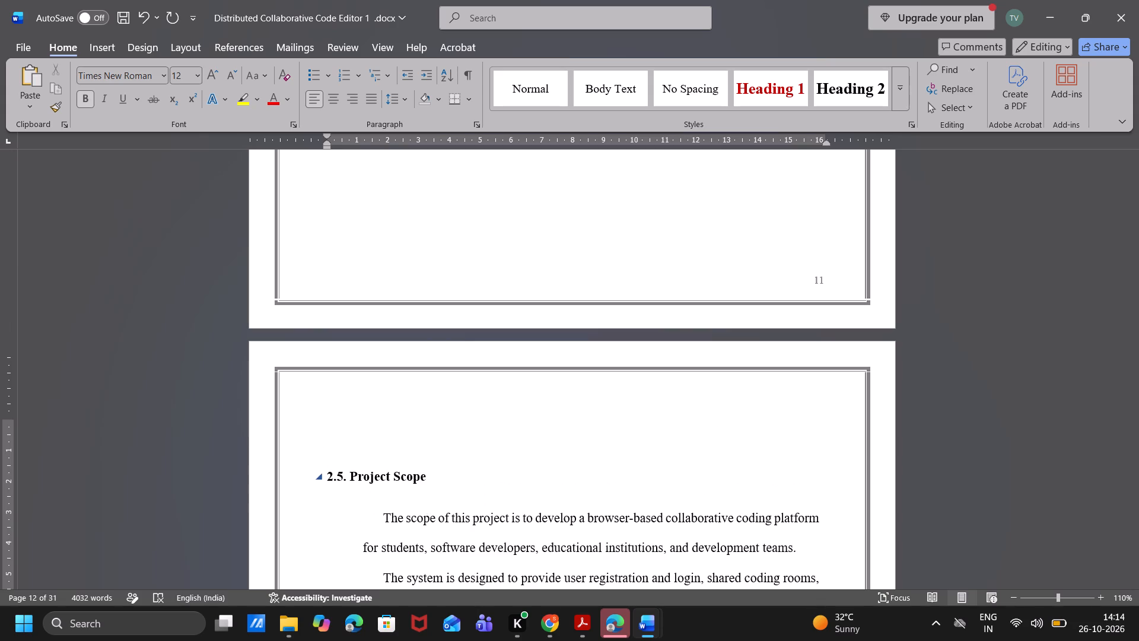
# Remove the surplus blank line above the 2.5. Project Scope heading so it sits at the top of page 12.
pyautogui.click(403, 454)
pyautogui.press('BackSpace')
pyautogui.press('Return')
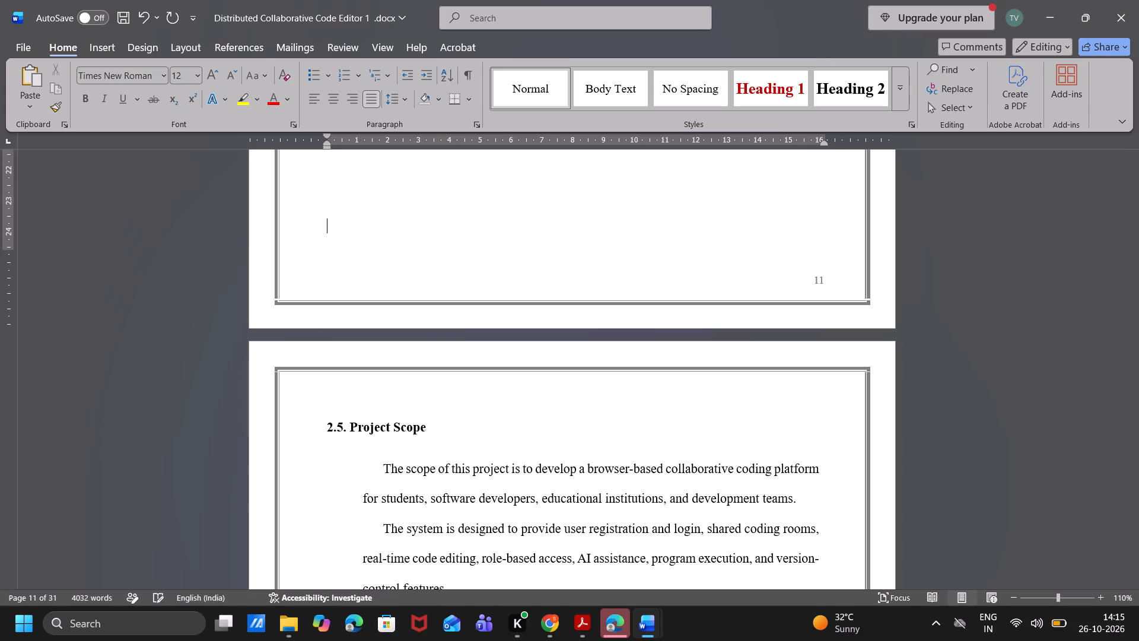
pyautogui.scroll(1, 452, 516)
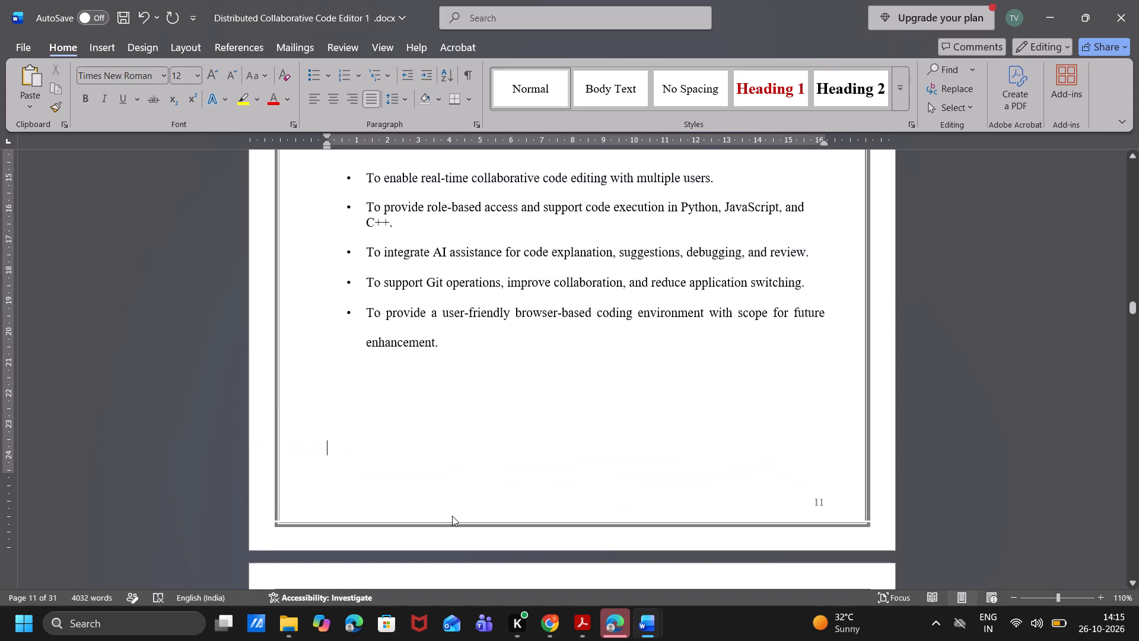
pyautogui.scroll(1, 452, 516)
pyautogui.scroll(-1, 452, 516)
pyautogui.scroll(1, 452, 516)
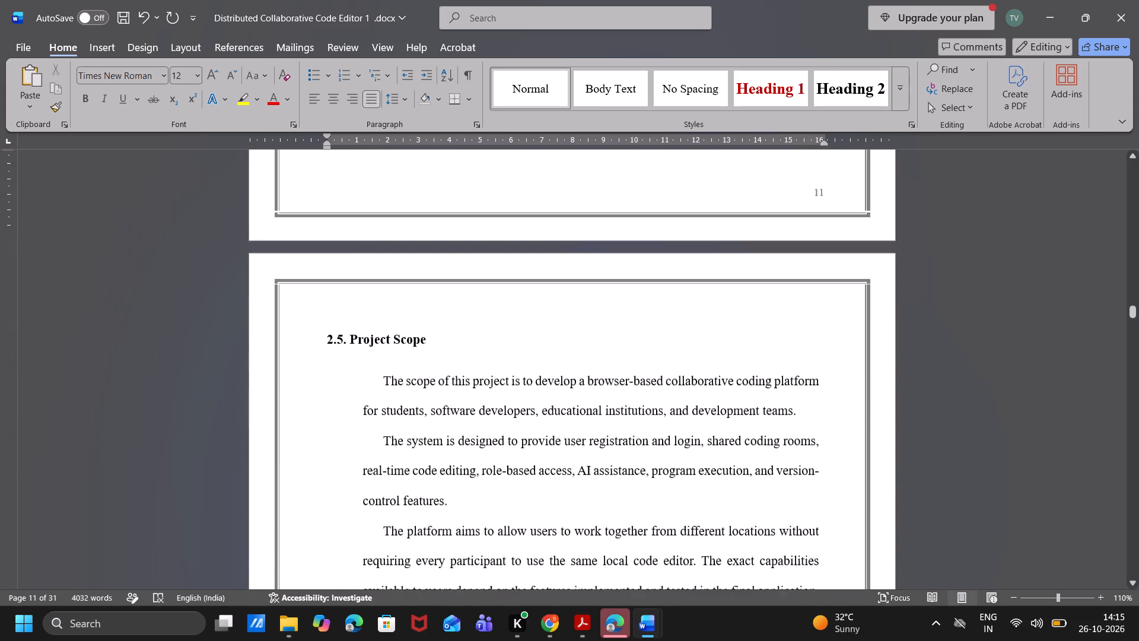
pyautogui.scroll(1, 452, 516)
pyautogui.scroll(-1, 452, 516)
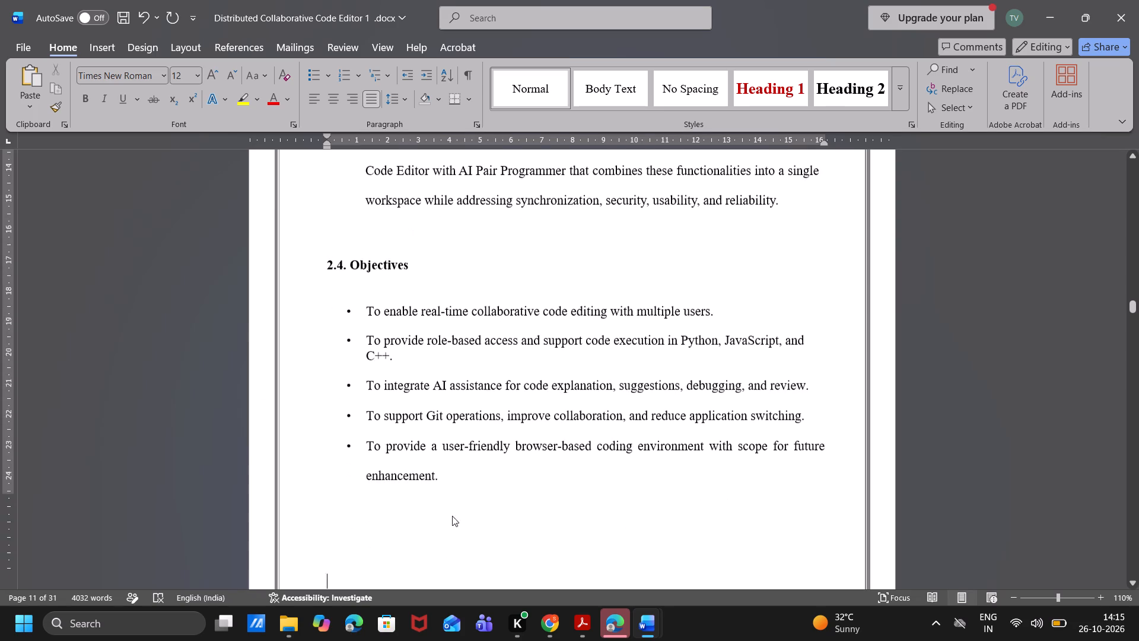
# Remove the left indent of the 2.5.1. Application heading and leave a single blank line between it and the preceding paragraph.
pyautogui.scroll(-4, 452, 516)
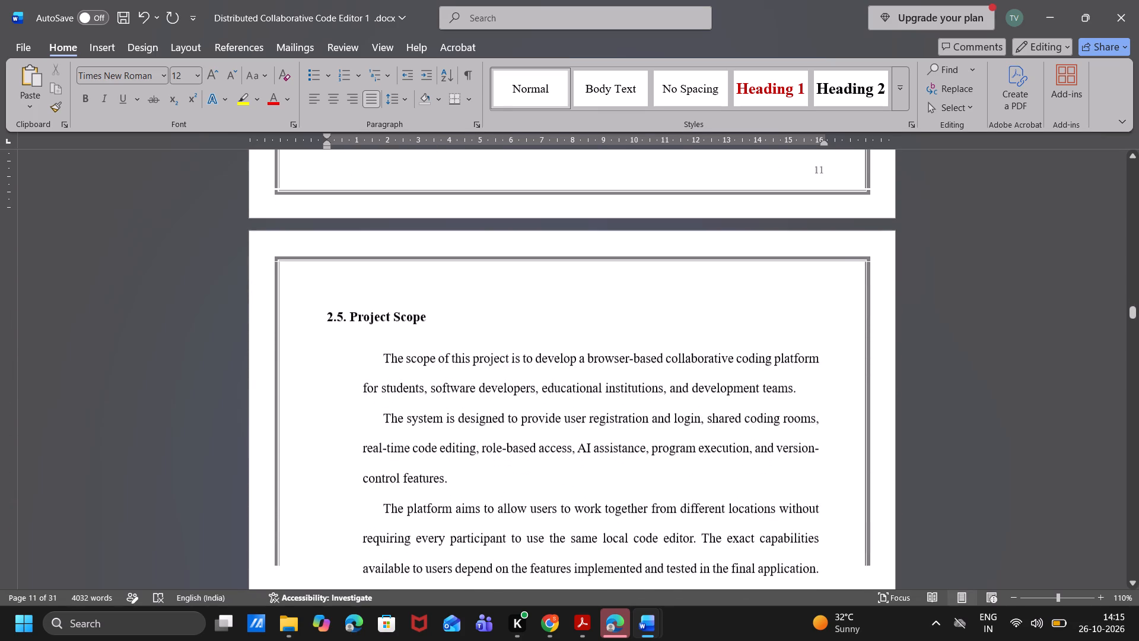
pyautogui.scroll(-1, 452, 516)
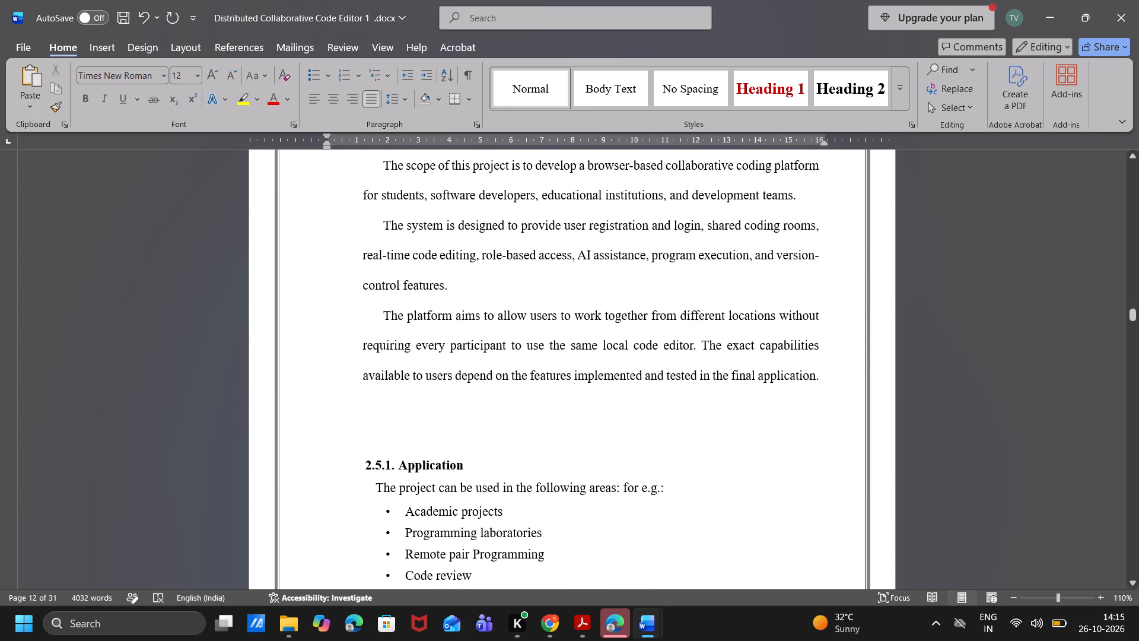
pyautogui.click(404, 434)
pyautogui.click(368, 467)
pyautogui.press('BackSpace')
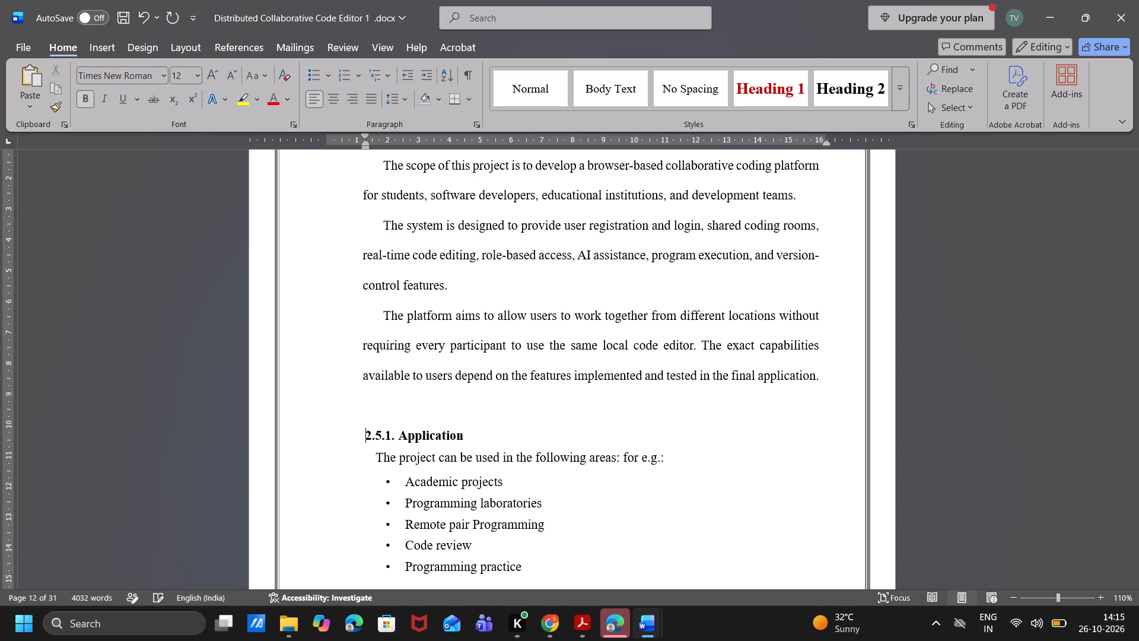
pyautogui.press('BackSpace')
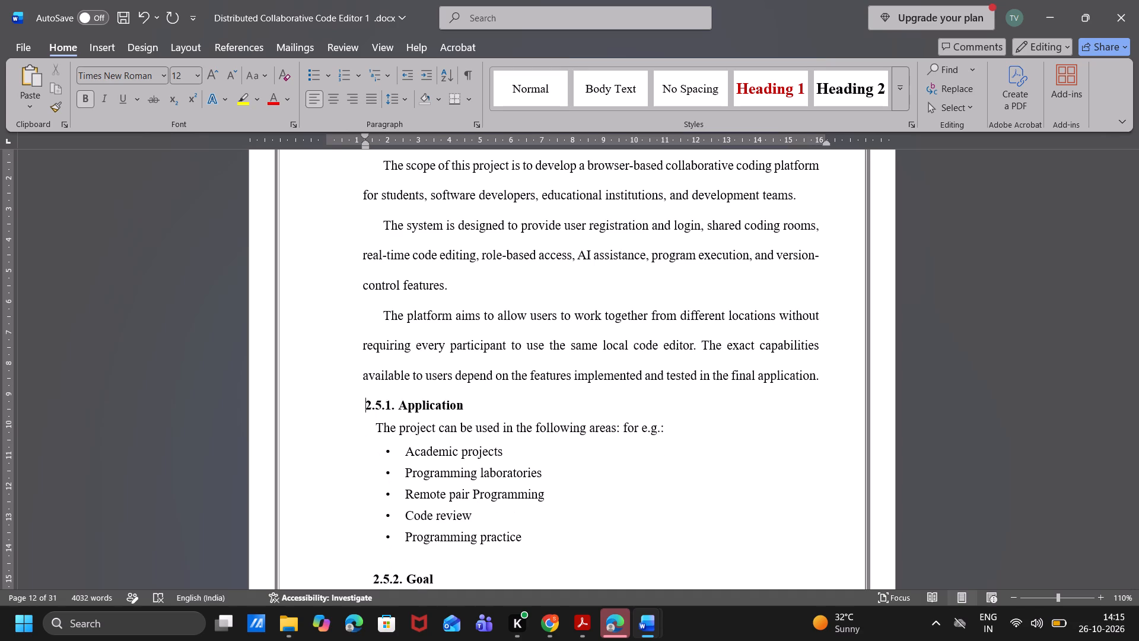
pyautogui.press('BackSpace')
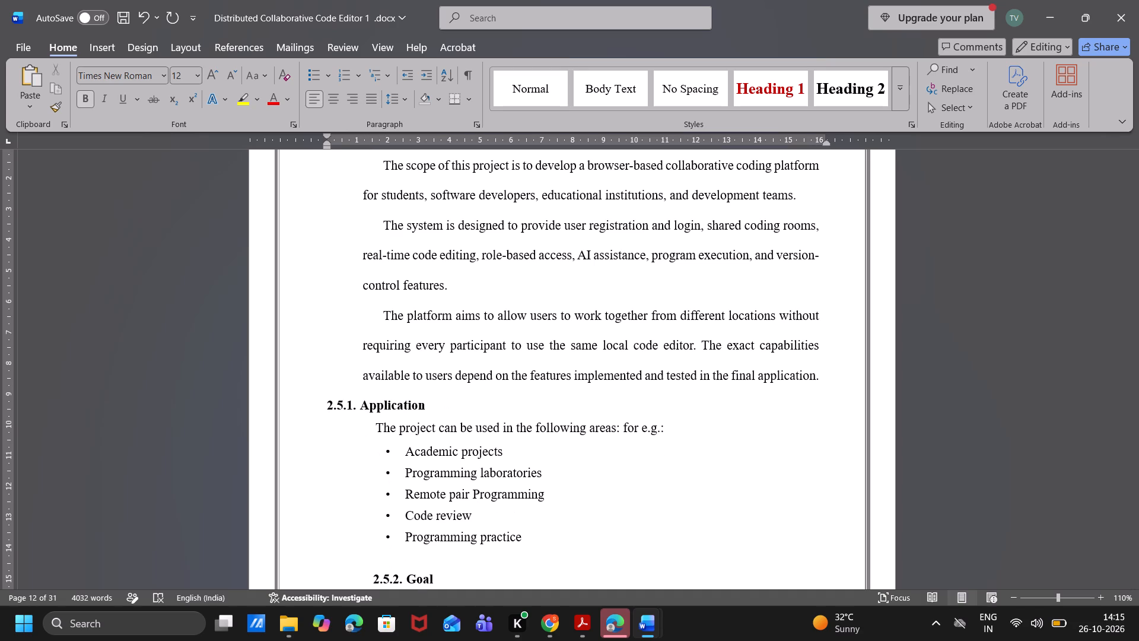
pyautogui.click(703, 398)
pyautogui.click(824, 373)
pyautogui.press('Return')
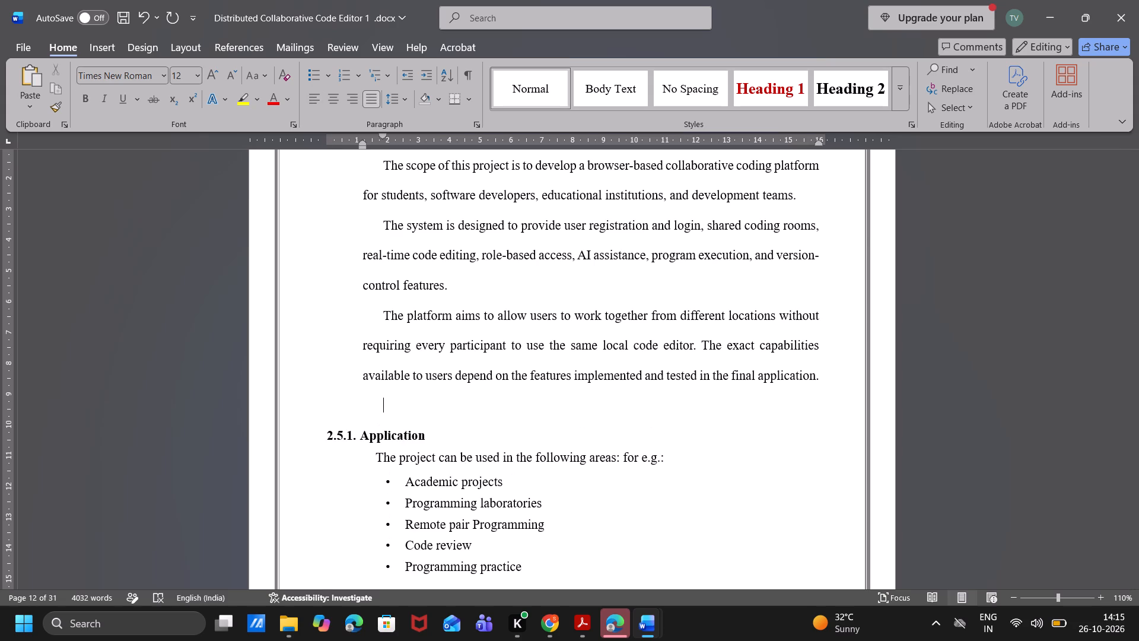
# Remove the left indent of the 2.5.2. Goal heading to align it with the 2.5.1. Application heading.
pyautogui.scroll(1, 824, 373)
pyautogui.scroll(-1, 824, 373)
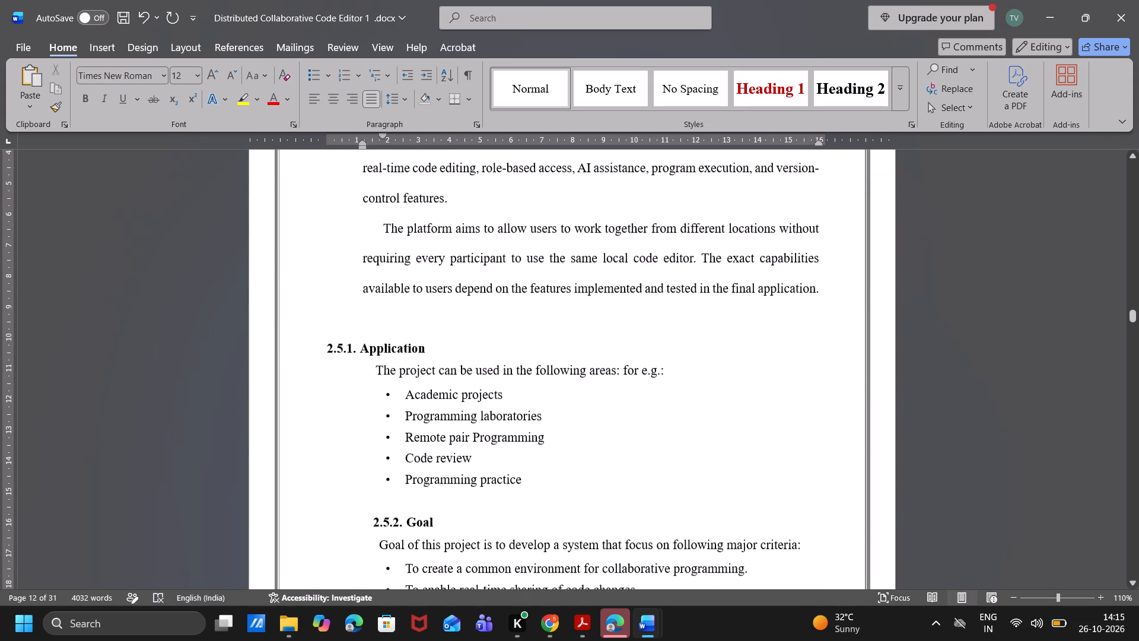
pyautogui.scroll(-2, 824, 373)
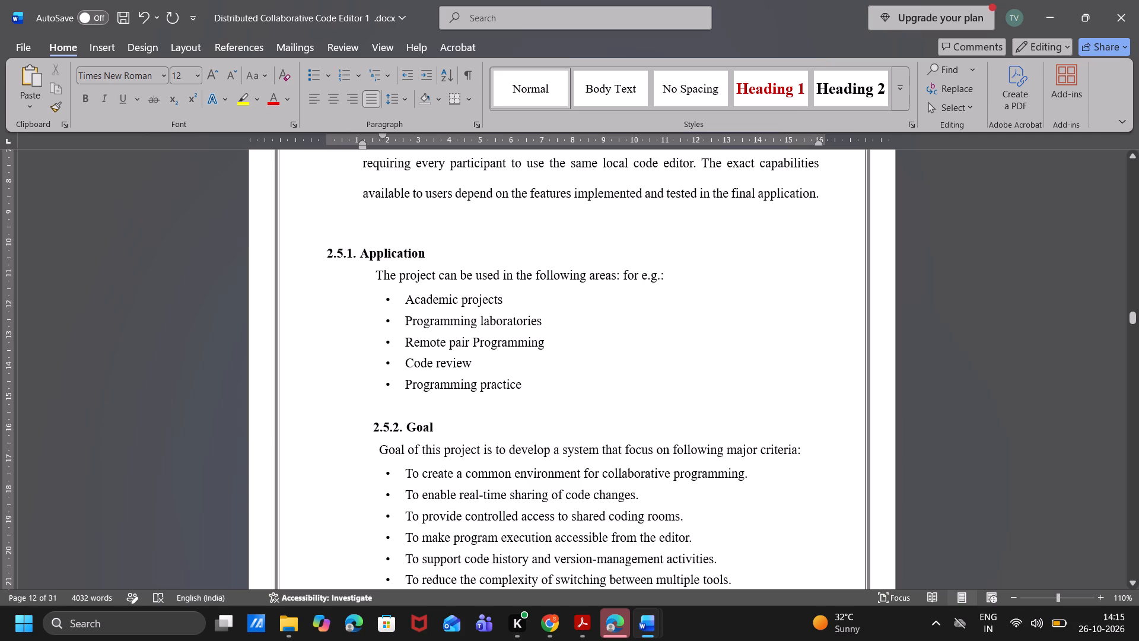
pyautogui.click(373, 426)
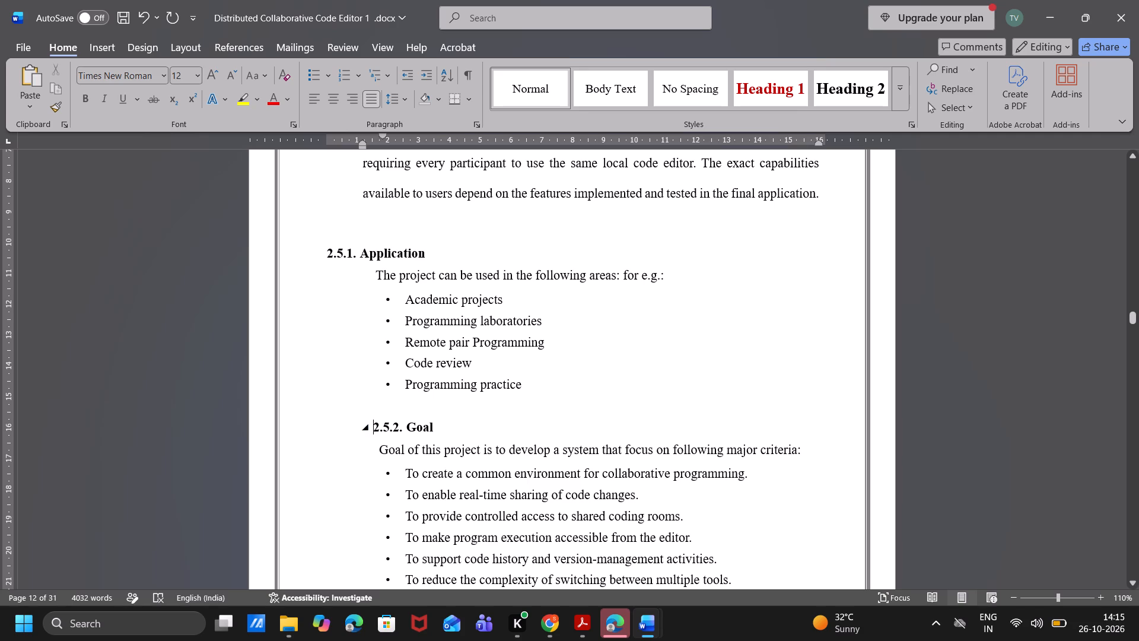
pyautogui.click(363, 427)
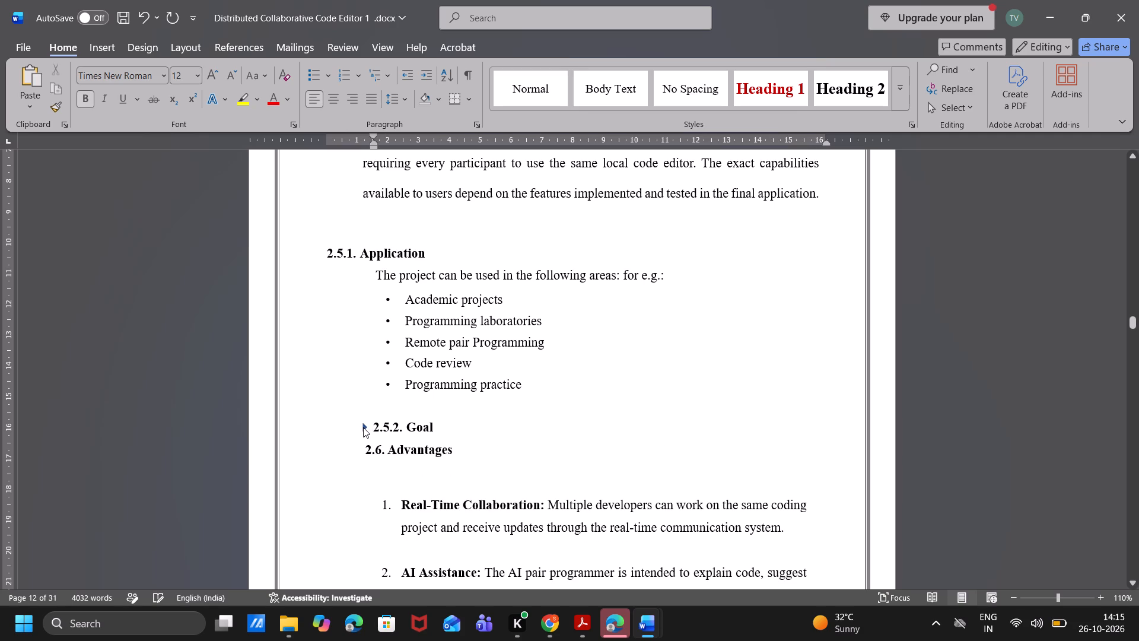
pyautogui.click(363, 427)
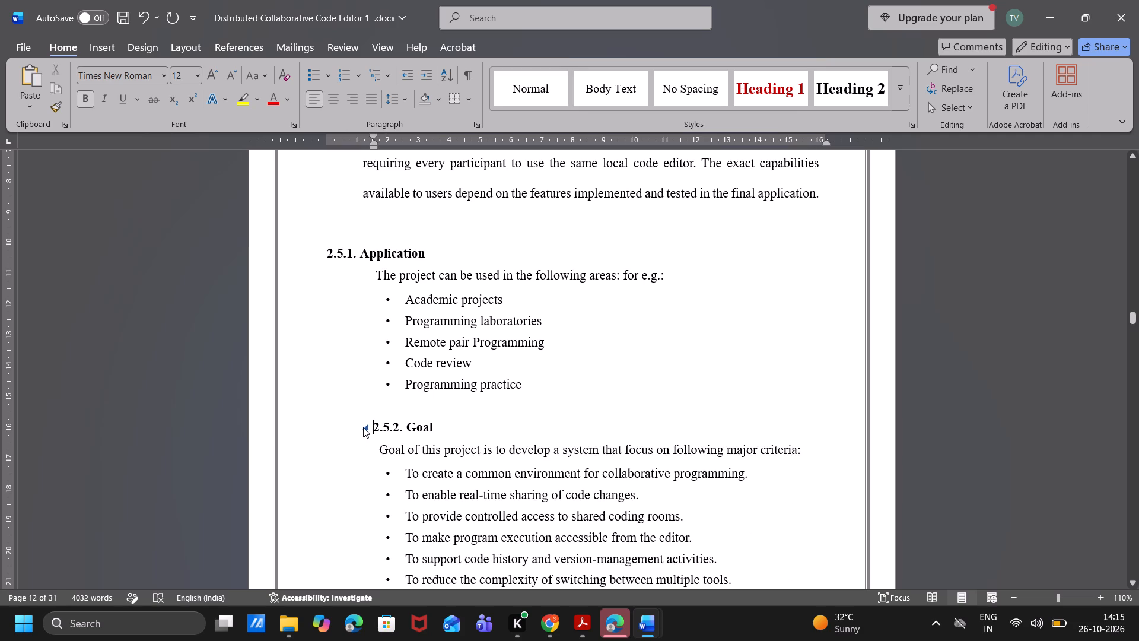
pyautogui.scroll(-3, 363, 427)
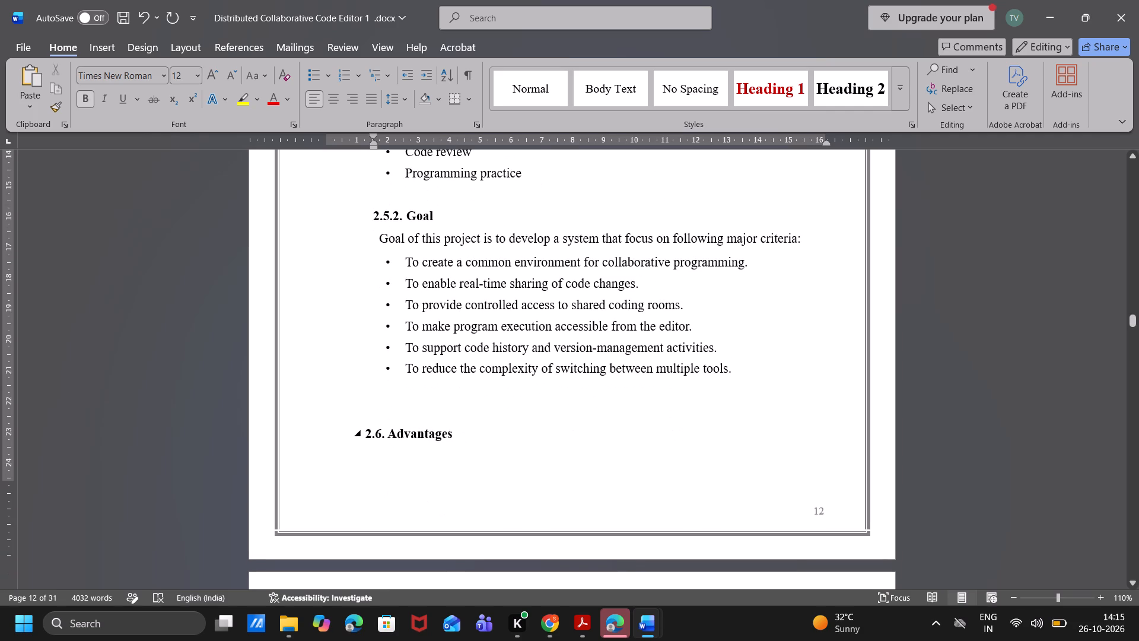
pyautogui.press('BackSpace')
# Remove the left indent of the 2.6. Advantages heading to align it with the 2.5.2. Goal heading.
pyautogui.hscroll(1, 363, 427)
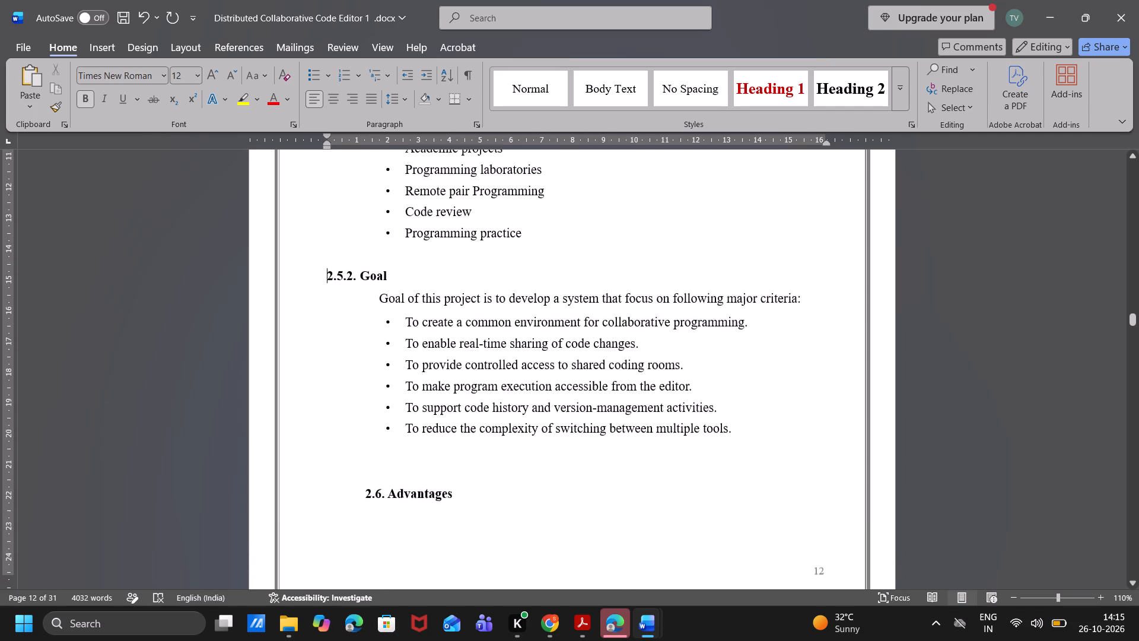
pyautogui.hscroll(1, 363, 427)
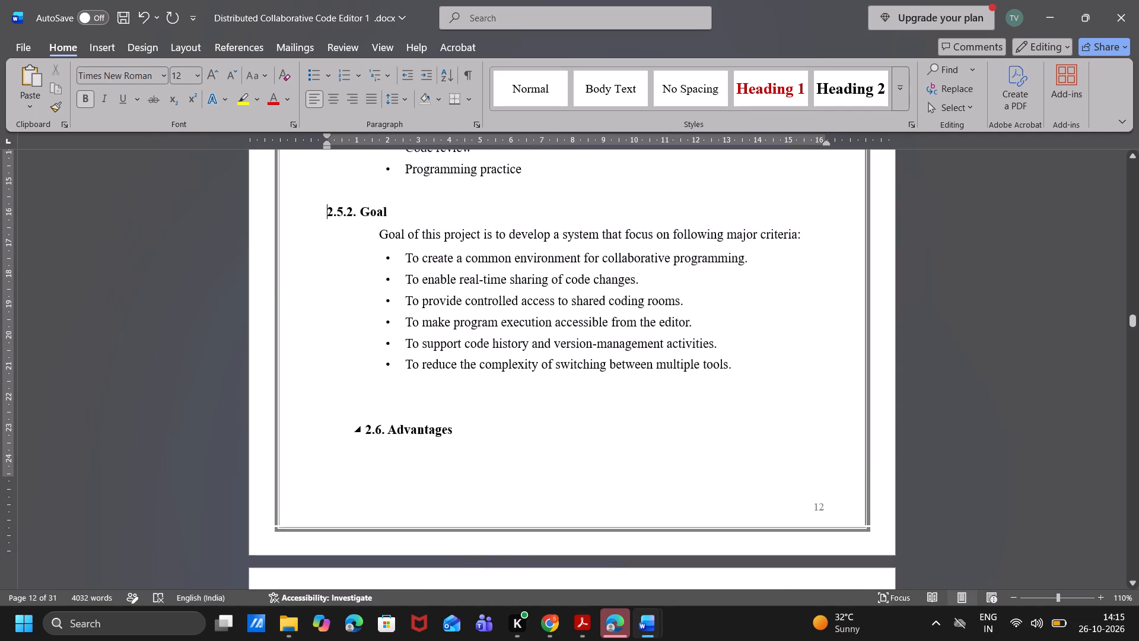
pyautogui.click(365, 433)
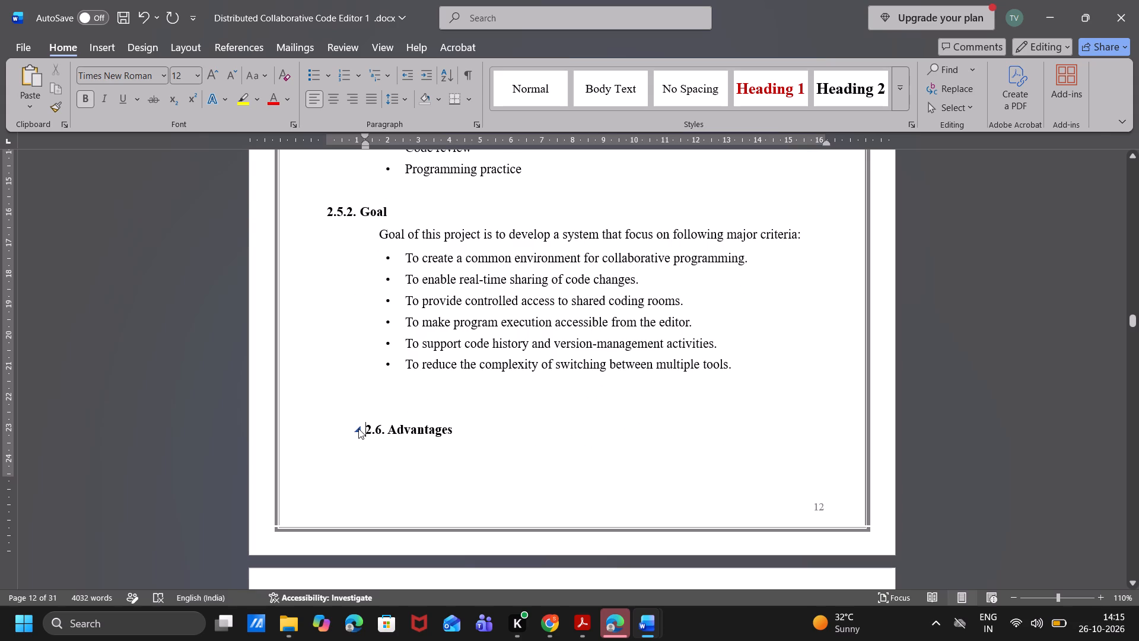
pyautogui.click(358, 429)
pyautogui.scroll(-1, 358, 429)
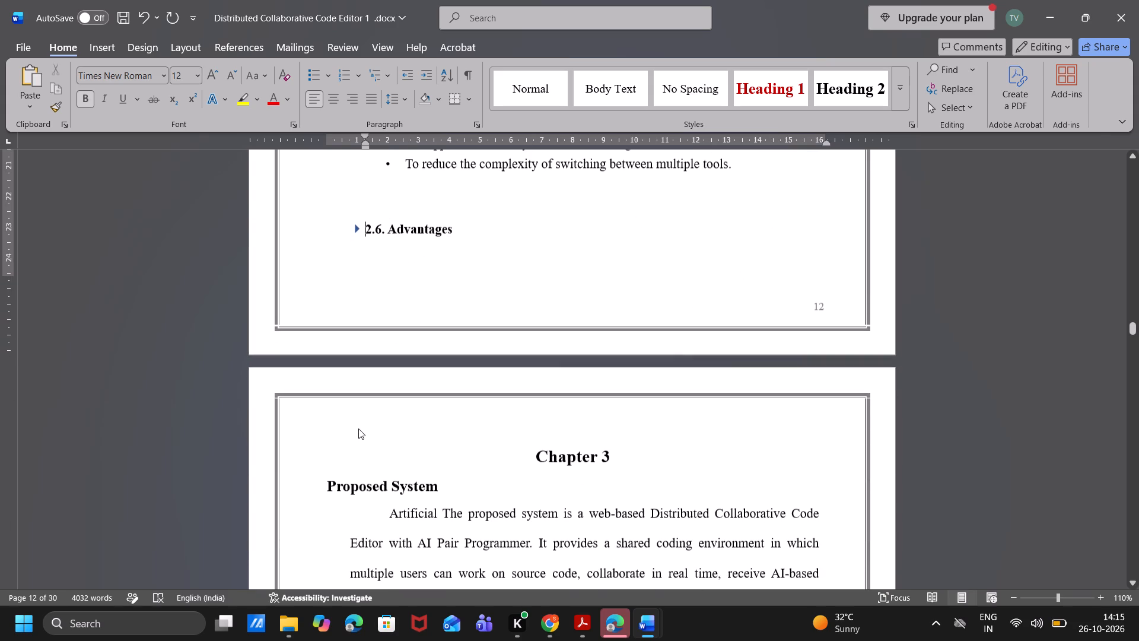
pyautogui.scroll(-1, 358, 429)
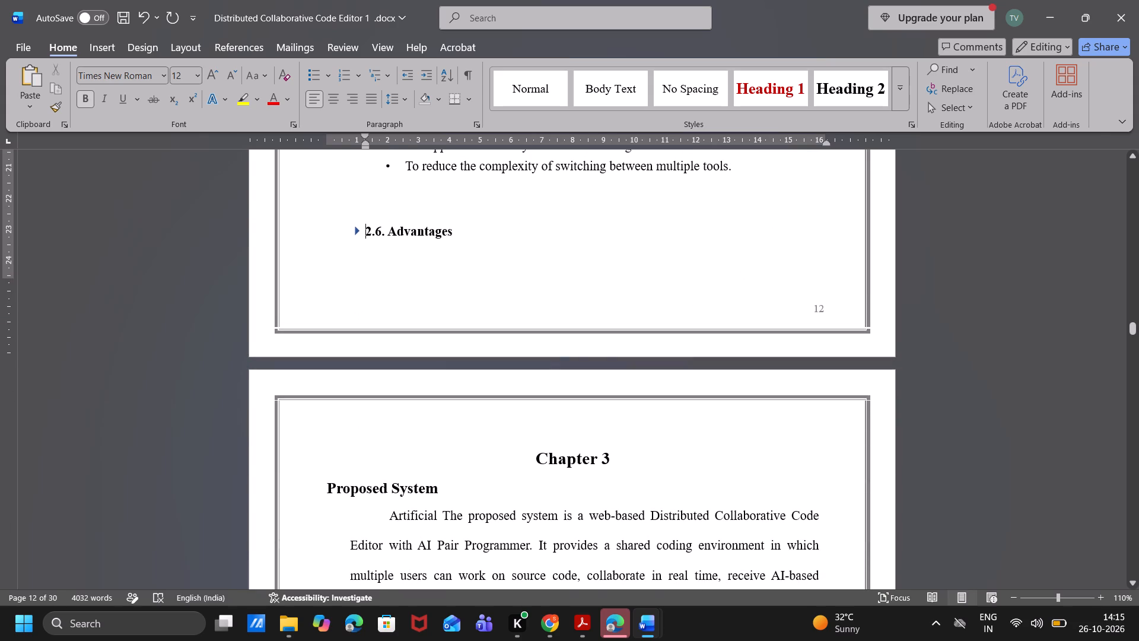
pyautogui.click(358, 231)
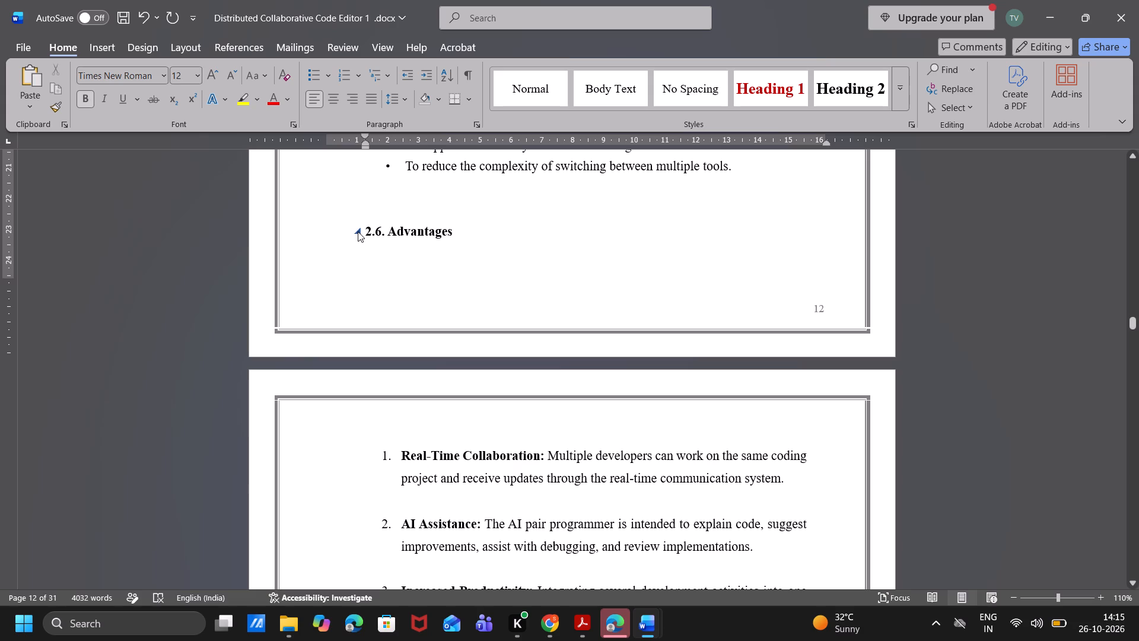
pyautogui.press('BackSpace')
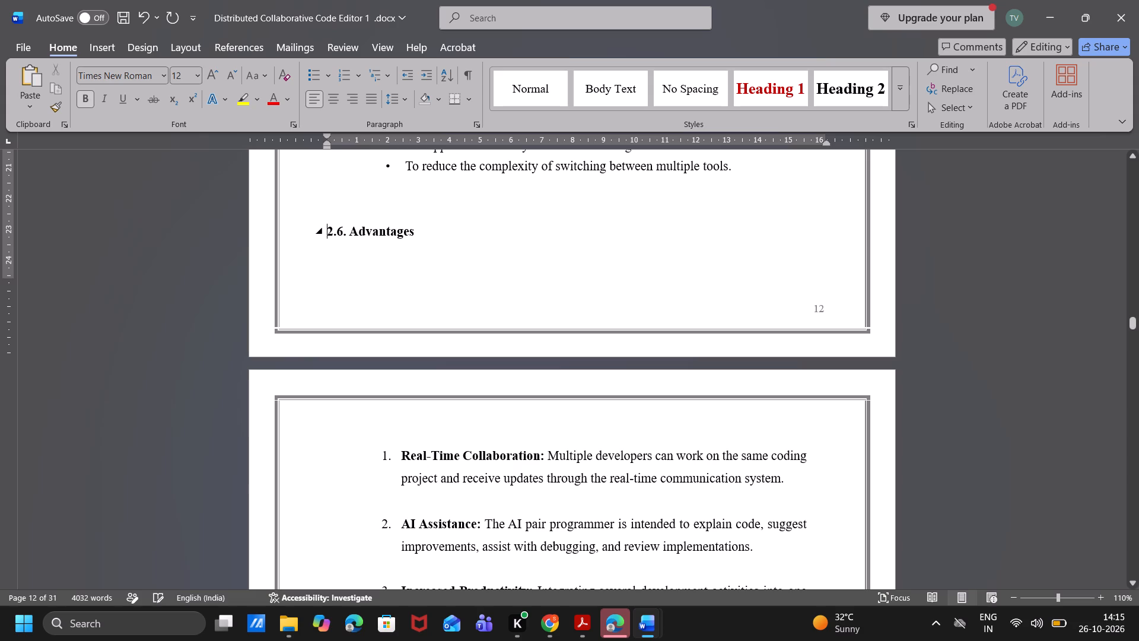
# Insert two blank lines above the 2.6. Advantages heading to move it onto page 13 with its numbered list.
pyautogui.scroll(-1, 358, 231)
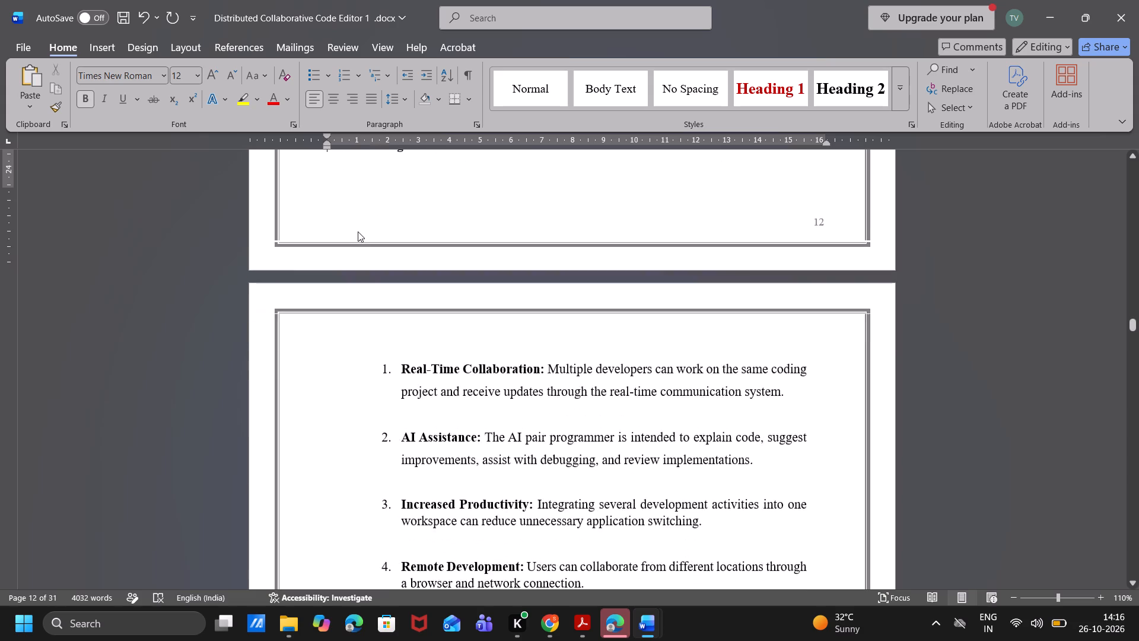
pyautogui.scroll(-1, 358, 231)
pyautogui.scroll(3, 358, 231)
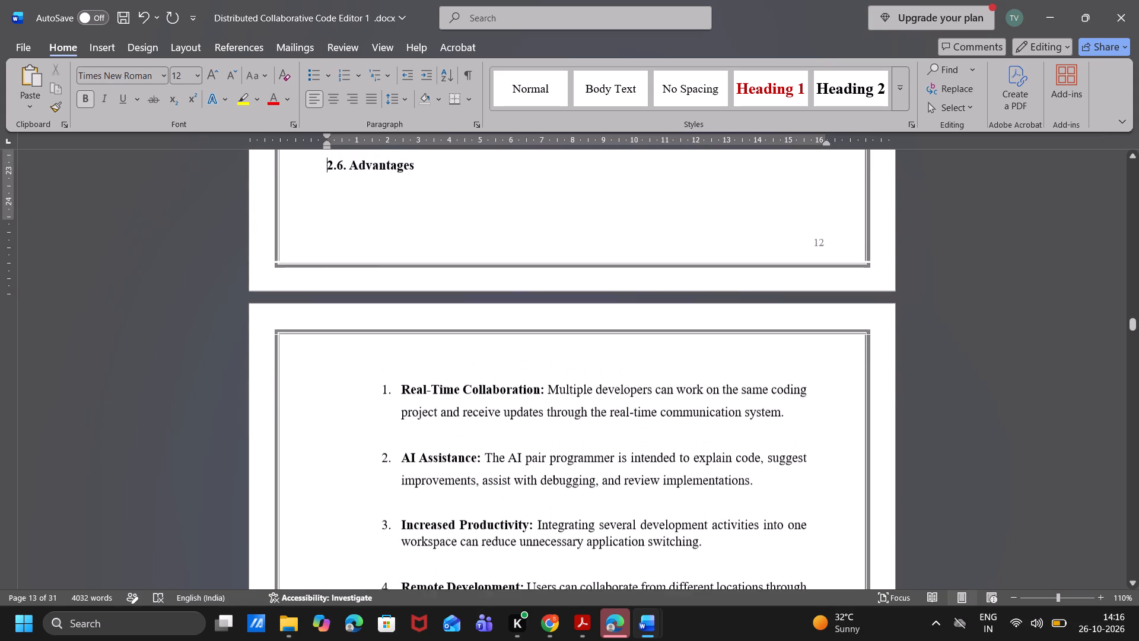
pyautogui.scroll(2, 358, 231)
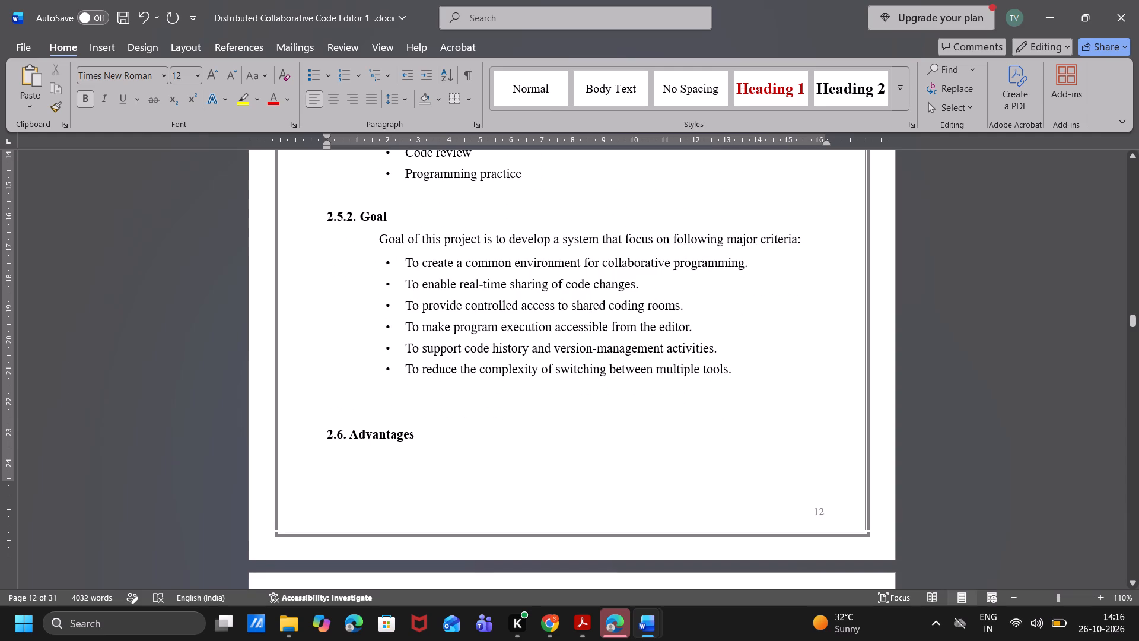
pyautogui.press('Return')
pyautogui.press('Return')
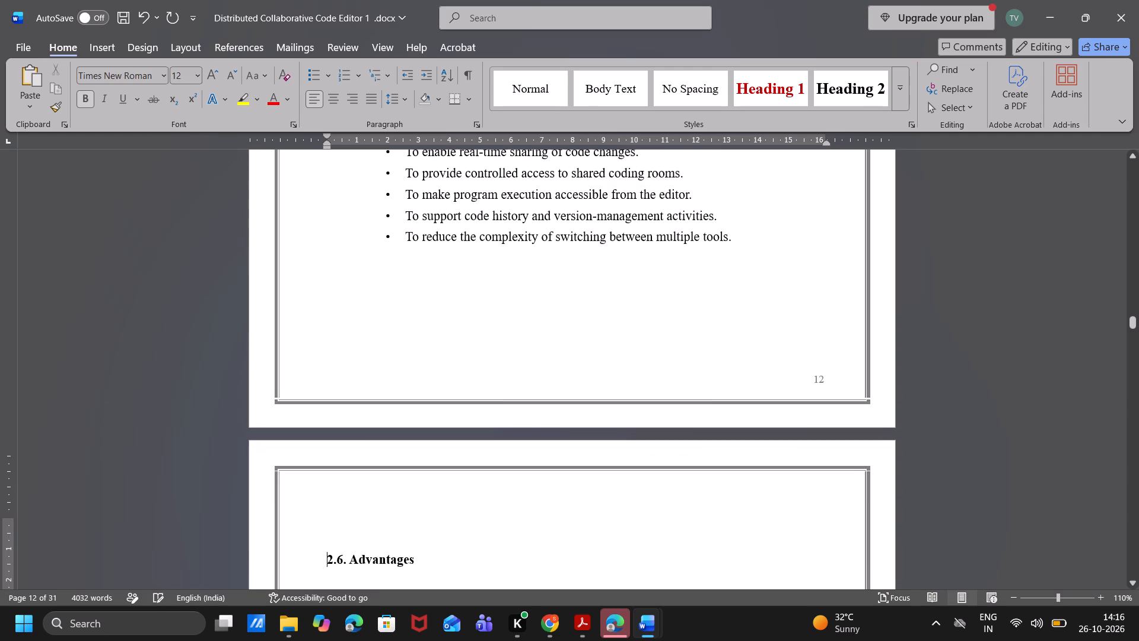
# Insert blank lines between the Remote Development item and the Chapter 3 heading to push the chapter off page 13.
pyautogui.scroll(-4, 332, 412)
pyautogui.scroll(1, 332, 412)
pyautogui.click(558, 280)
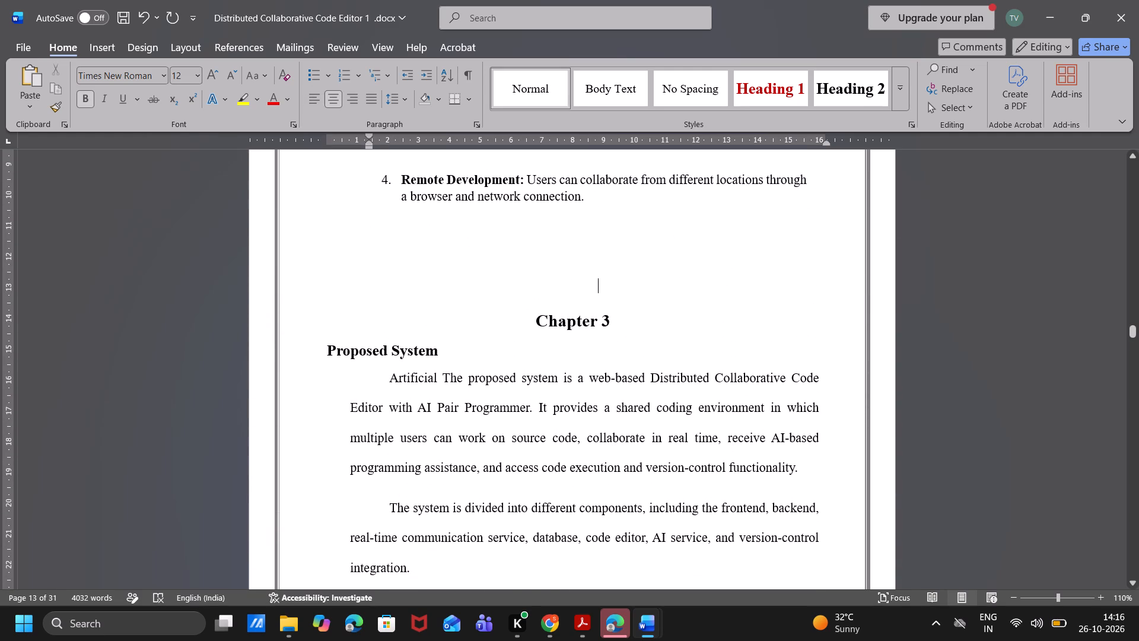
pyautogui.press('Return')
pyautogui.press('Return')
pyautogui.press('Return')
pyautogui.press('Return')
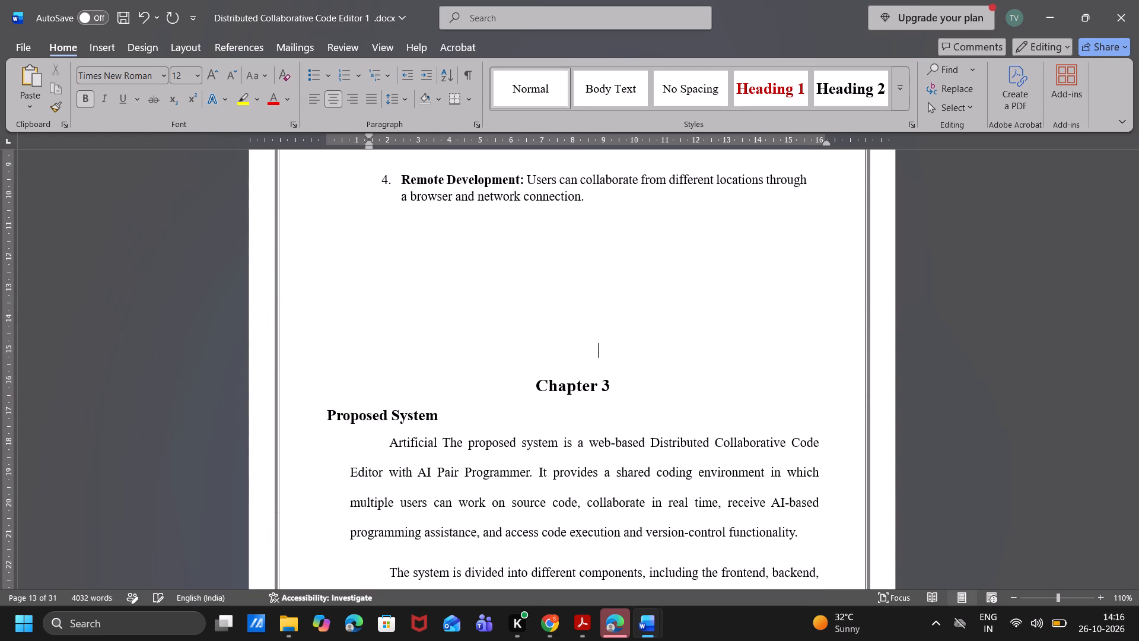
pyautogui.press('Return')
pyautogui.press('Return')
pyautogui.press('Return')
pyautogui.press('Return')
pyautogui.press('Return')
pyautogui.press('Return')
pyautogui.press('Return')
pyautogui.press('Return')
pyautogui.press('Return')
pyautogui.press('Return')
pyautogui.press('Return')
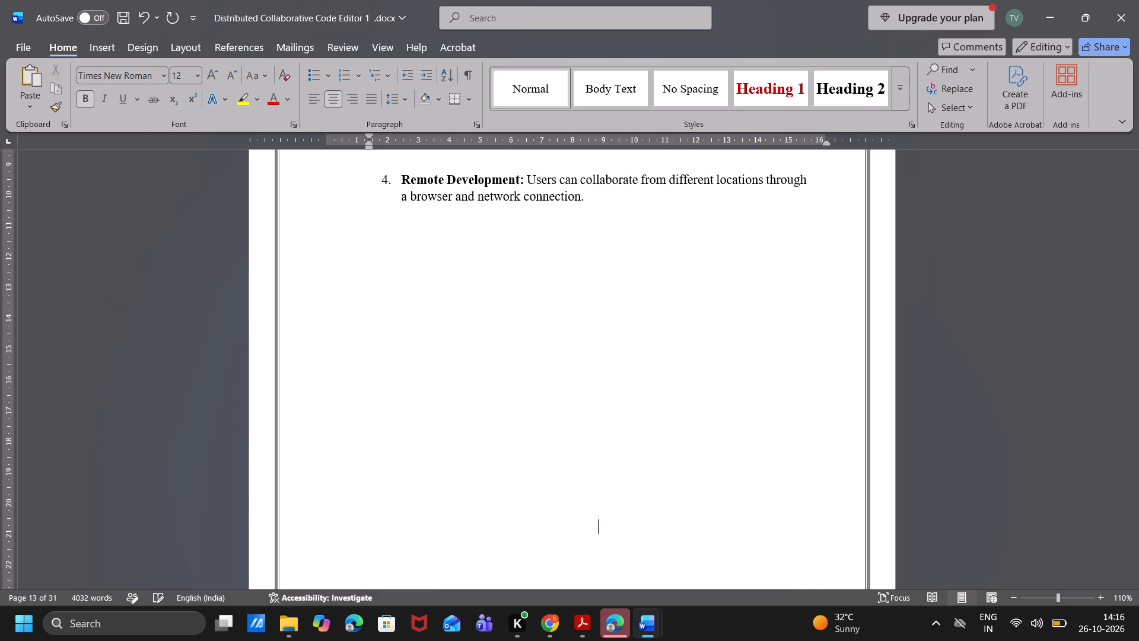
# Add another blank line below the Remote Development item to move the Chapter 3 heading onto page 14.
pyautogui.press('Return')
pyautogui.scroll(-1, 558, 280)
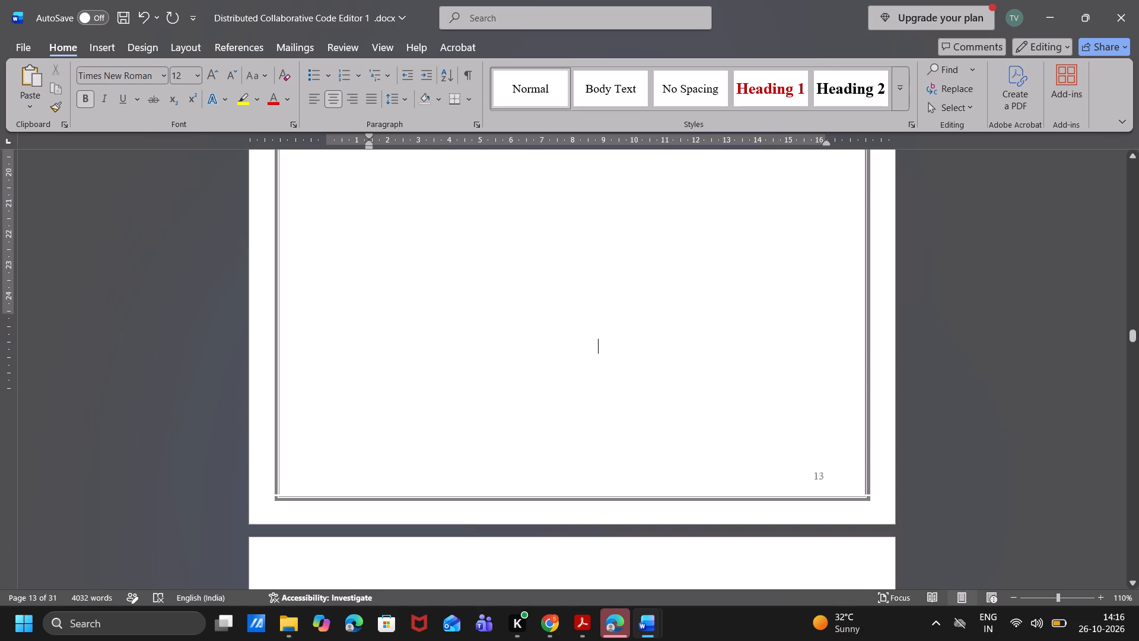
pyautogui.scroll(-2, 558, 280)
pyautogui.scroll(1, 558, 280)
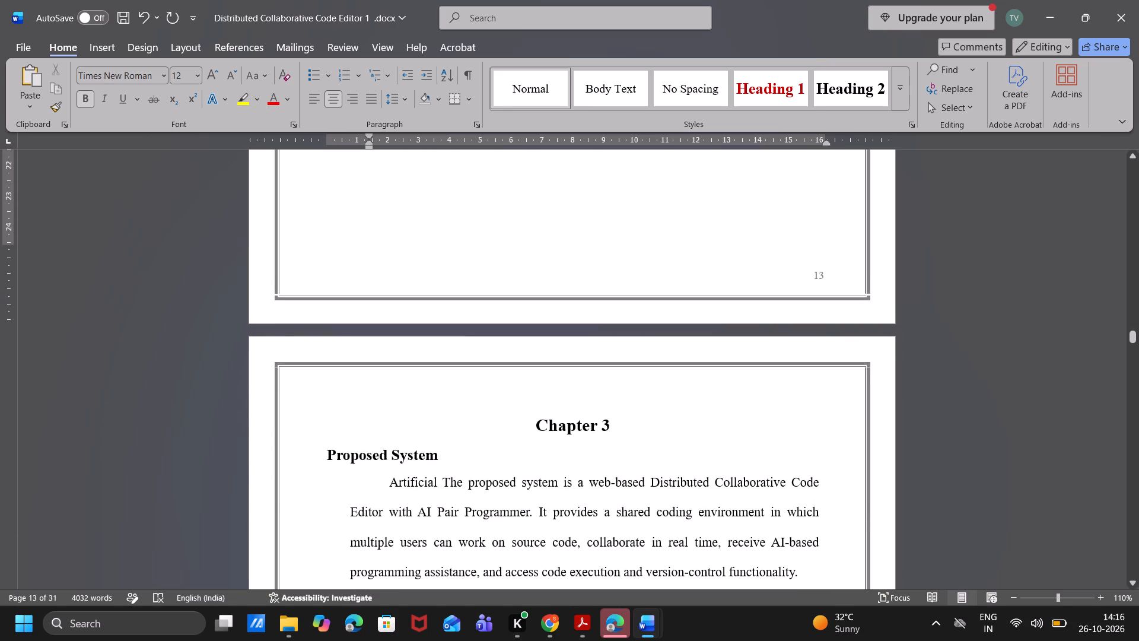
# Review the layout from section 2.5.1 through the 3.2. Algorithms section, checking heading alignment and page breaks.
pyautogui.scroll(5, 558, 280)
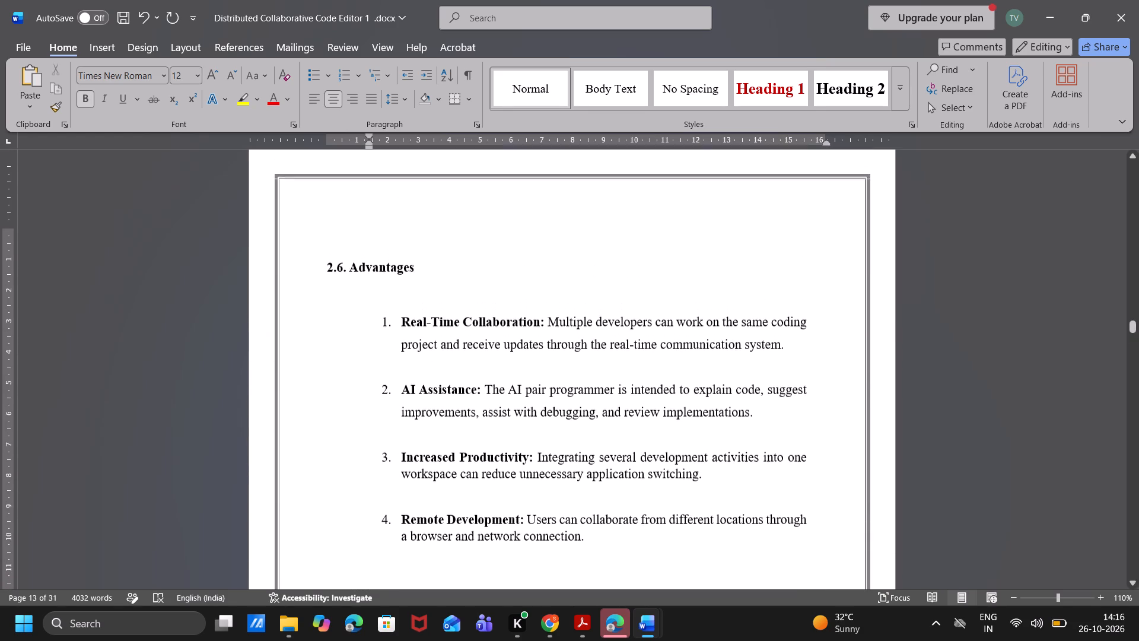
pyautogui.scroll(3, 558, 280)
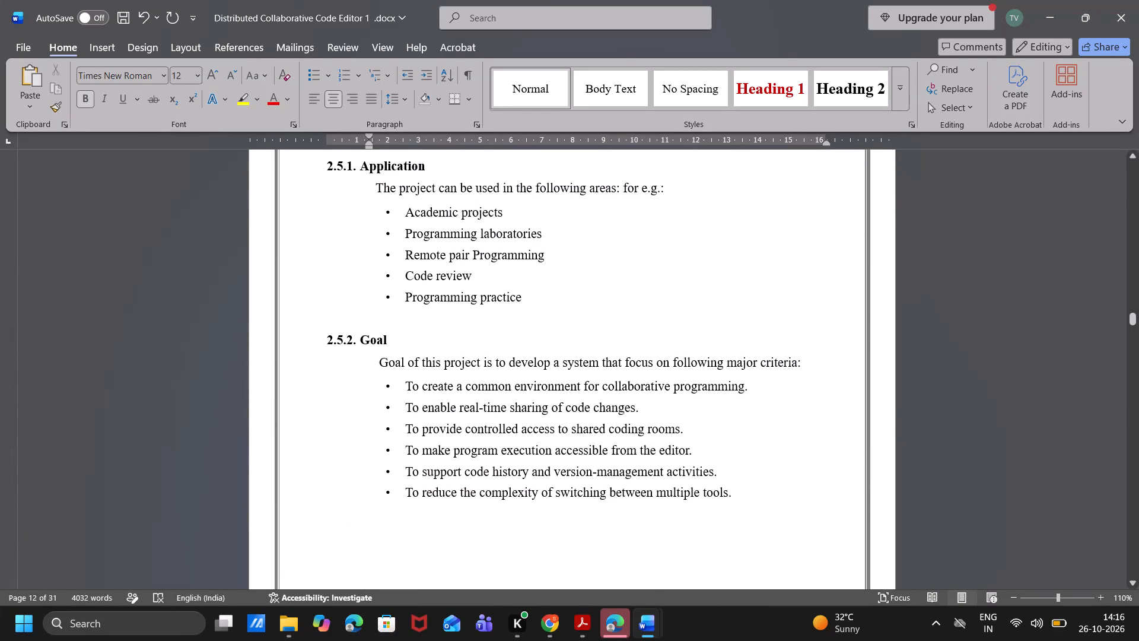
pyautogui.scroll(-2, 558, 280)
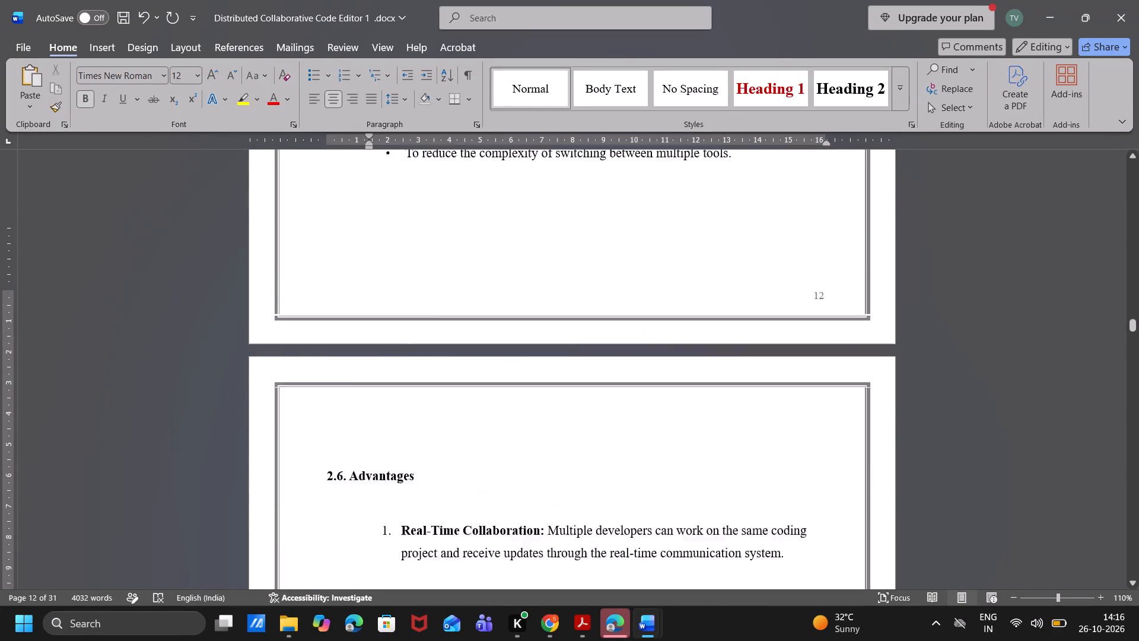
pyautogui.scroll(-1, 558, 280)
pyautogui.scroll(1, 558, 280)
pyautogui.scroll(-1, 558, 280)
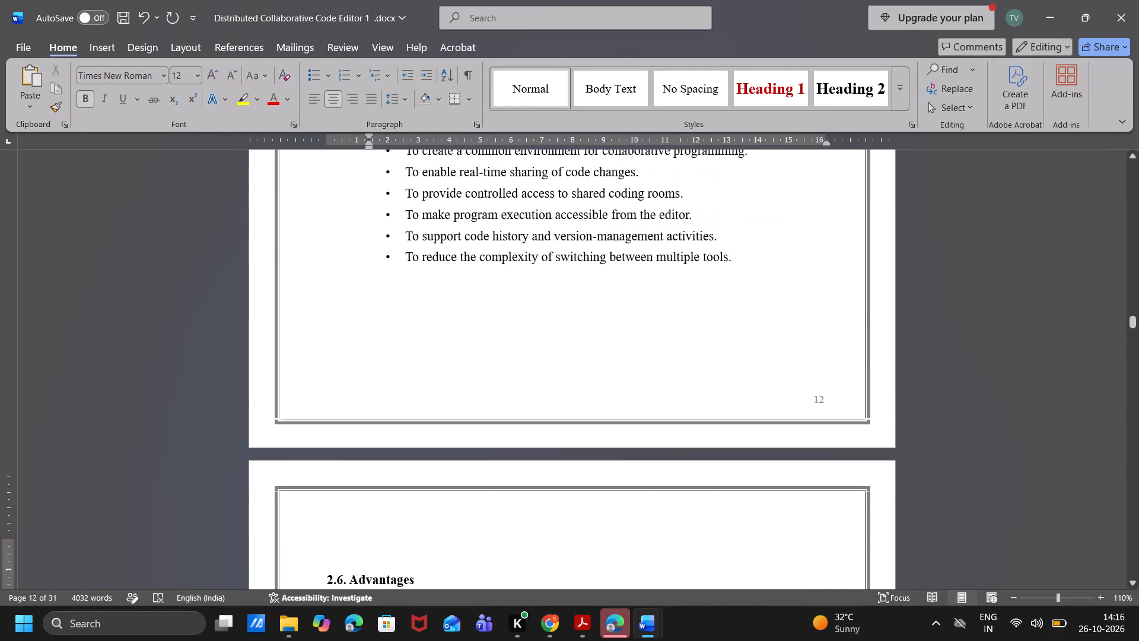
pyautogui.scroll(-2, 558, 280)
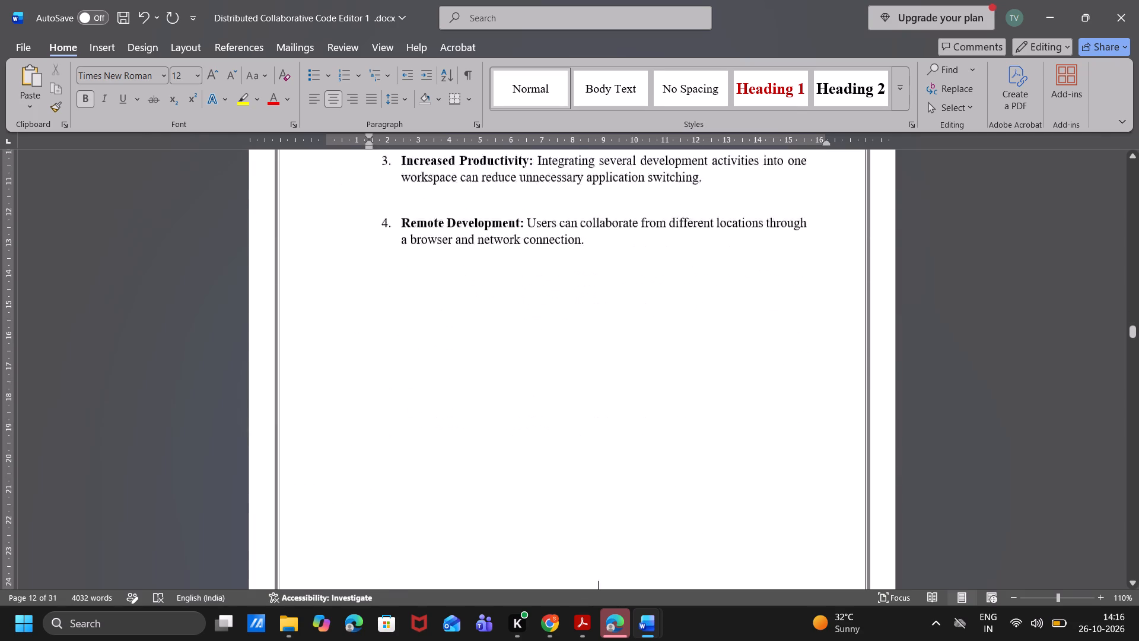
pyautogui.scroll(-8, 558, 280)
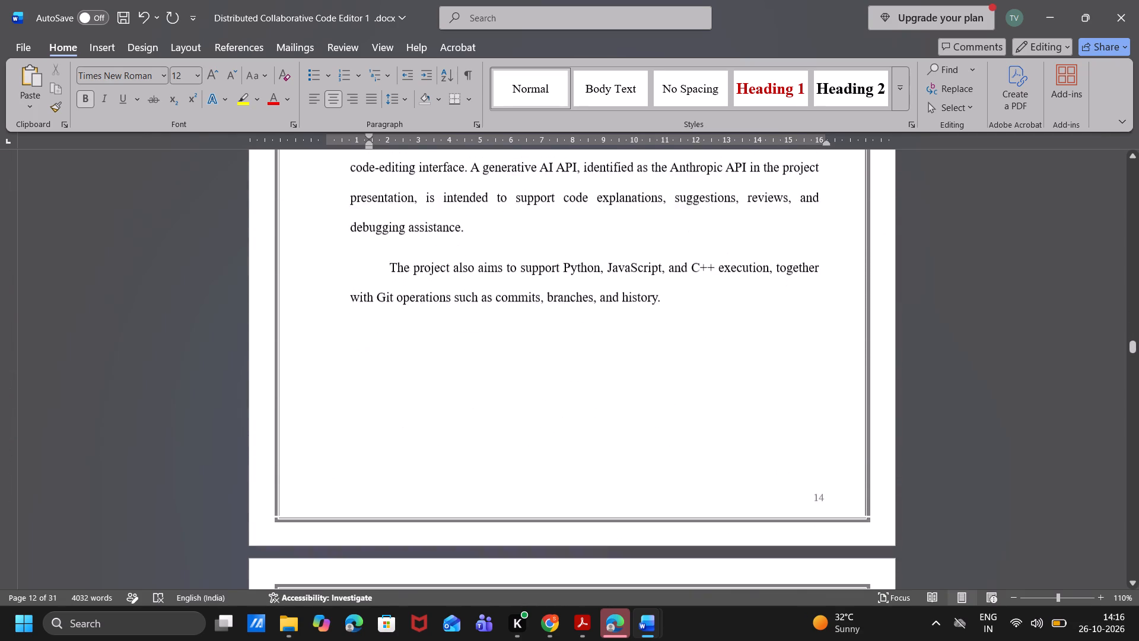
pyautogui.scroll(-5, 558, 280)
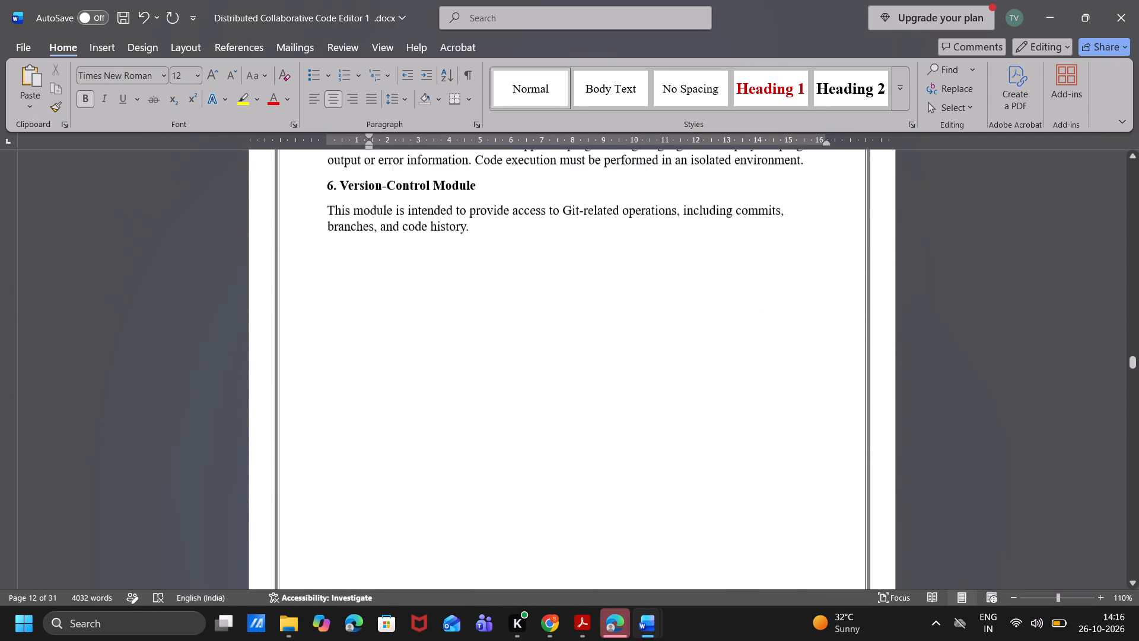
pyautogui.scroll(-3, 558, 280)
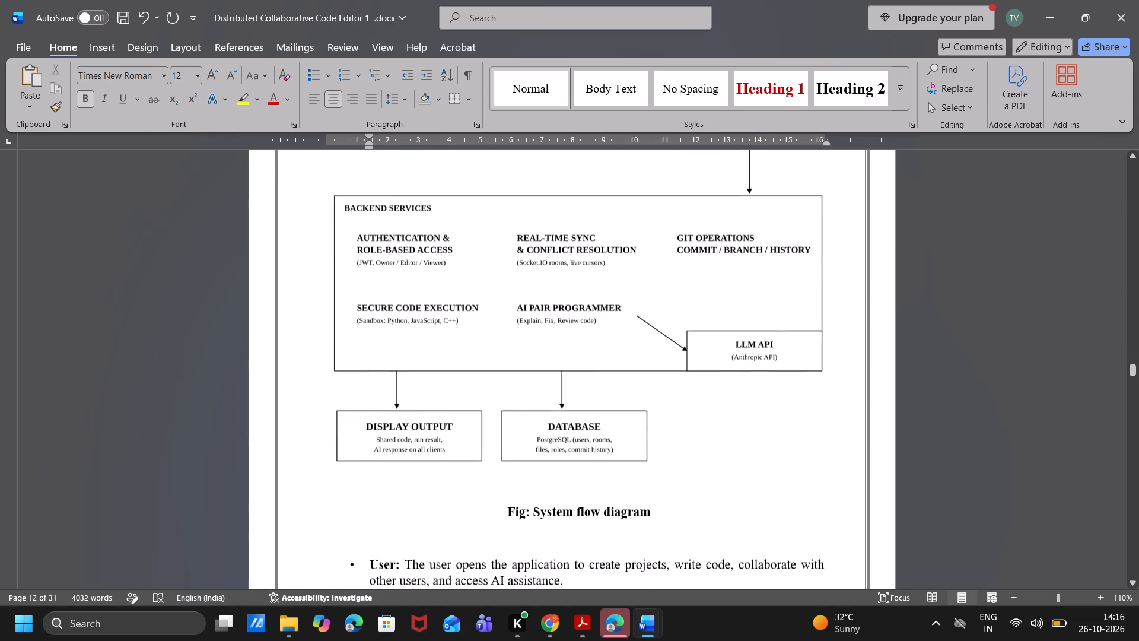
pyautogui.scroll(-4, 558, 280)
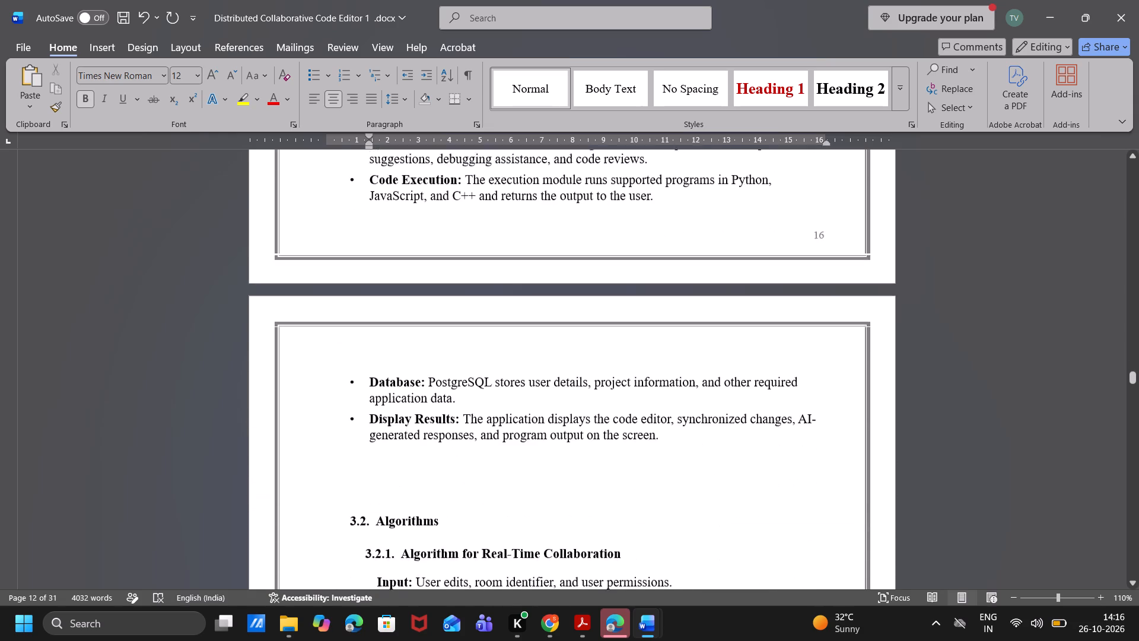
pyautogui.scroll(-1, 558, 280)
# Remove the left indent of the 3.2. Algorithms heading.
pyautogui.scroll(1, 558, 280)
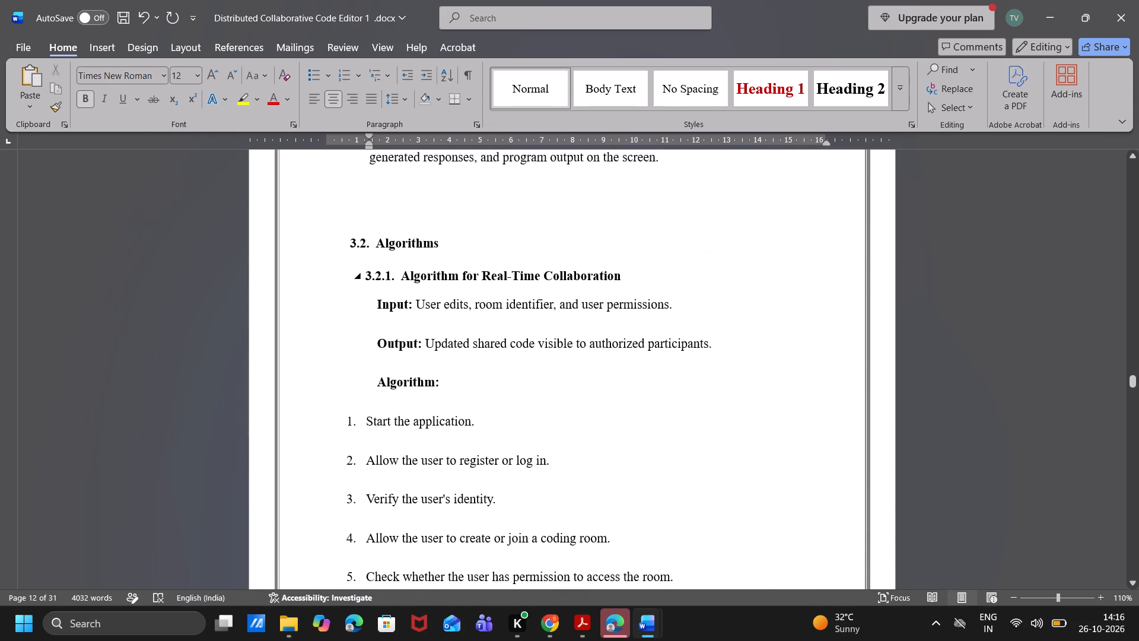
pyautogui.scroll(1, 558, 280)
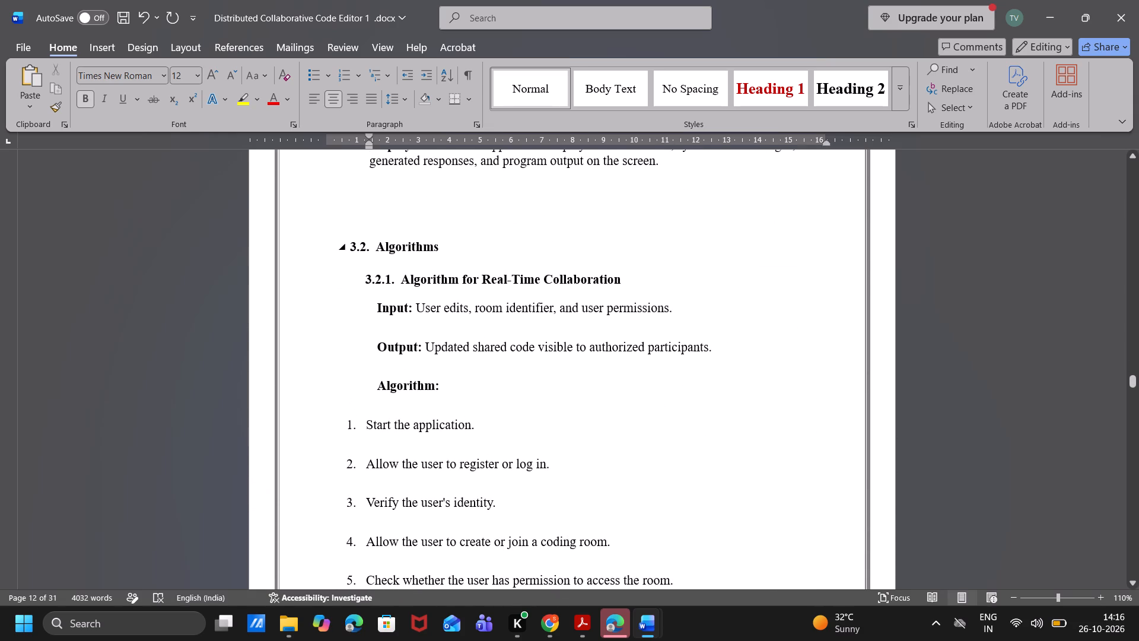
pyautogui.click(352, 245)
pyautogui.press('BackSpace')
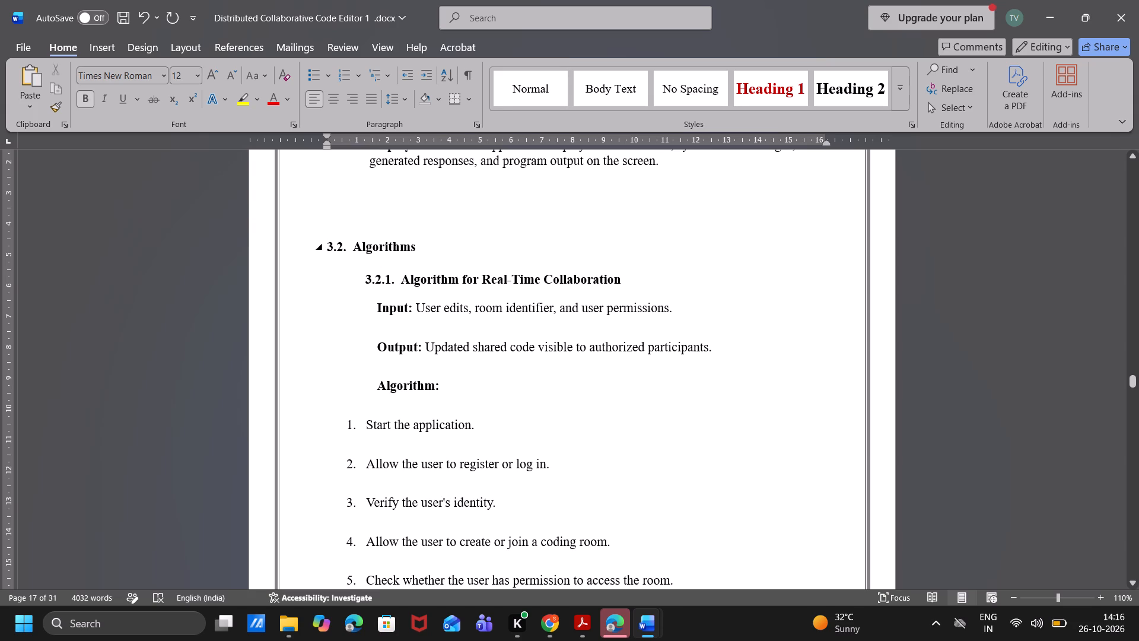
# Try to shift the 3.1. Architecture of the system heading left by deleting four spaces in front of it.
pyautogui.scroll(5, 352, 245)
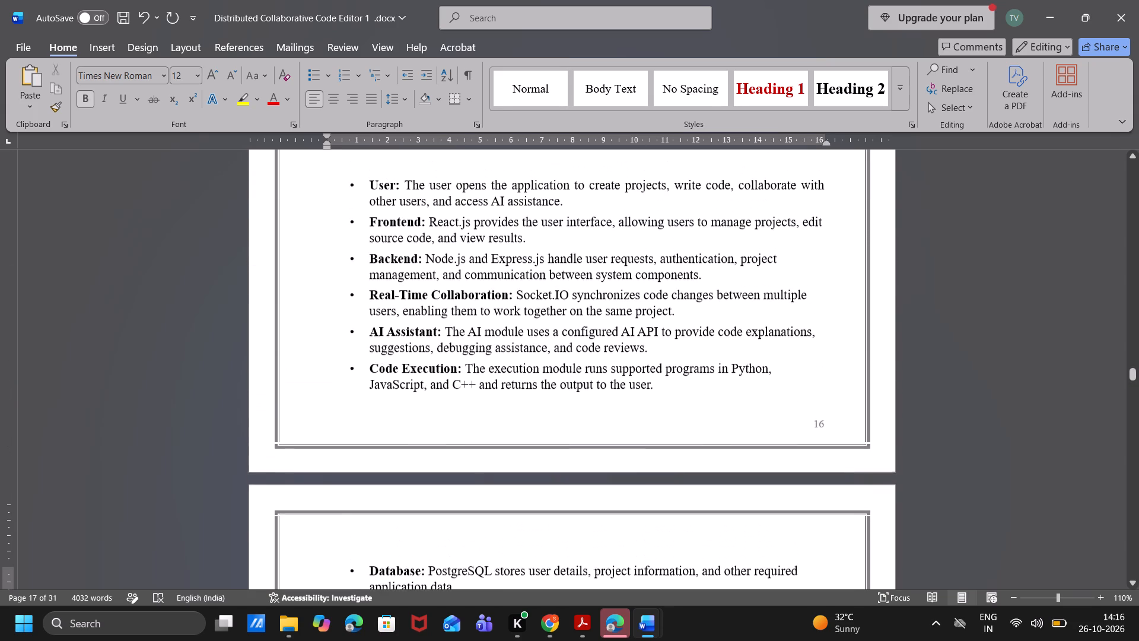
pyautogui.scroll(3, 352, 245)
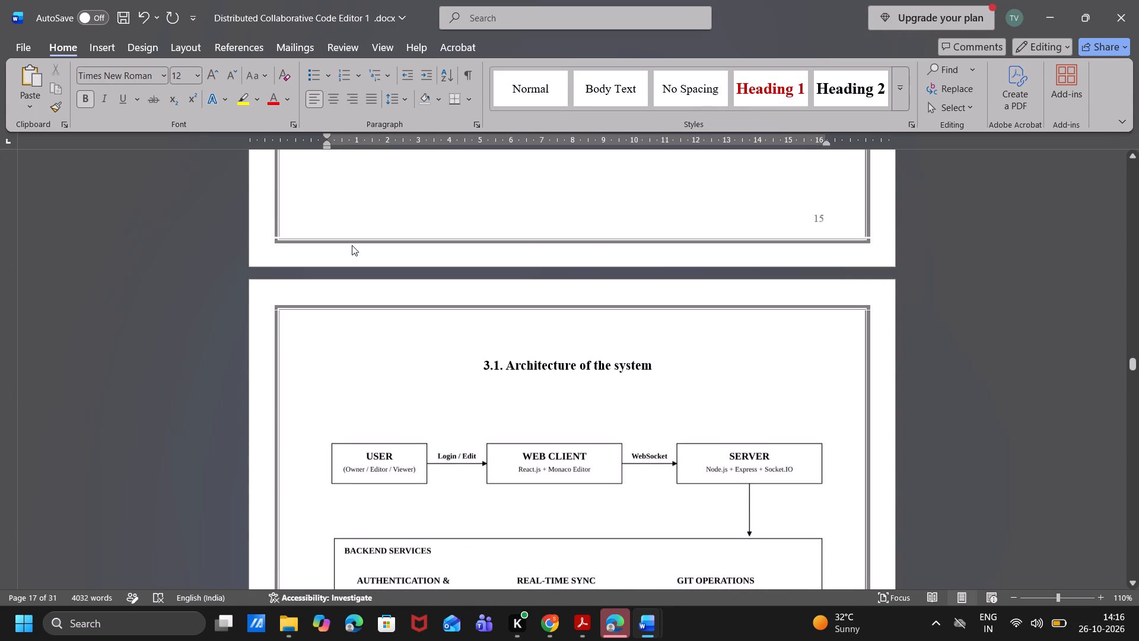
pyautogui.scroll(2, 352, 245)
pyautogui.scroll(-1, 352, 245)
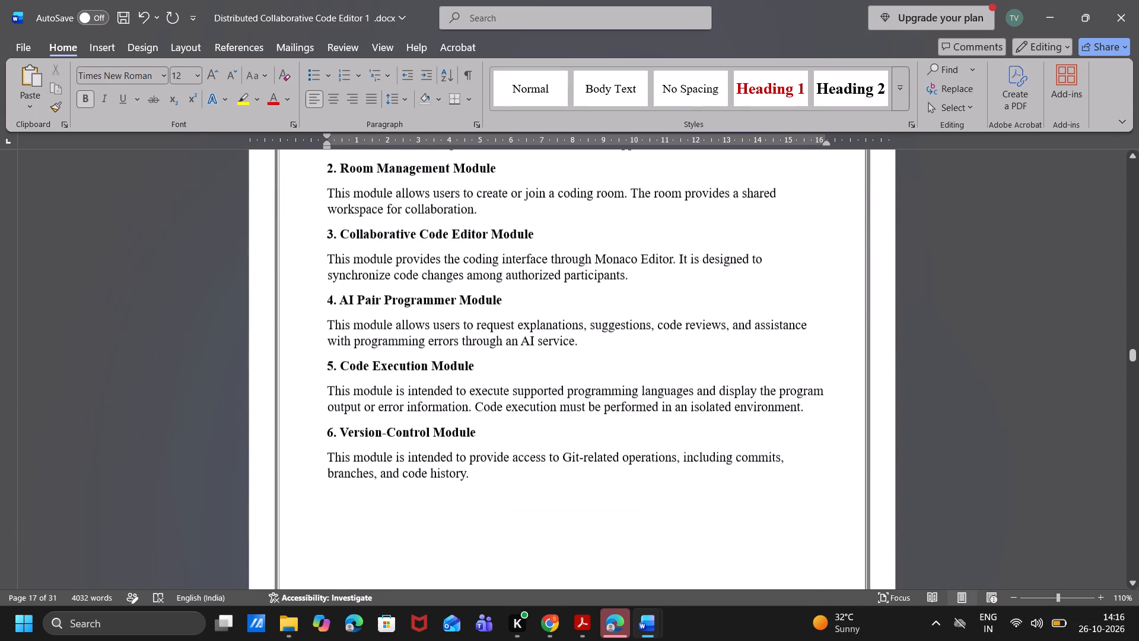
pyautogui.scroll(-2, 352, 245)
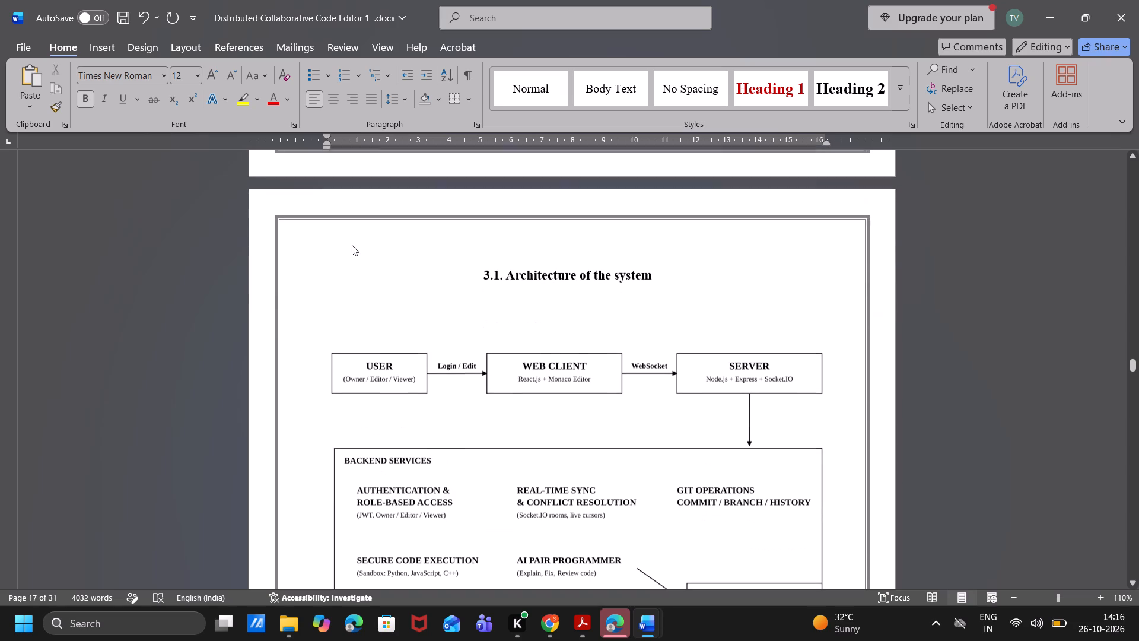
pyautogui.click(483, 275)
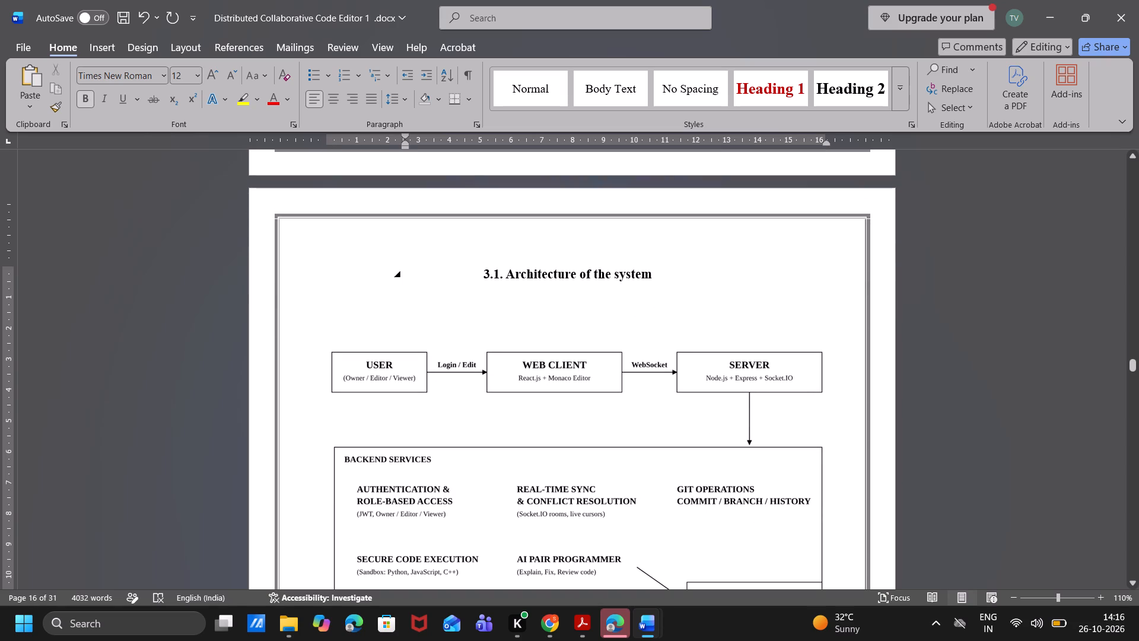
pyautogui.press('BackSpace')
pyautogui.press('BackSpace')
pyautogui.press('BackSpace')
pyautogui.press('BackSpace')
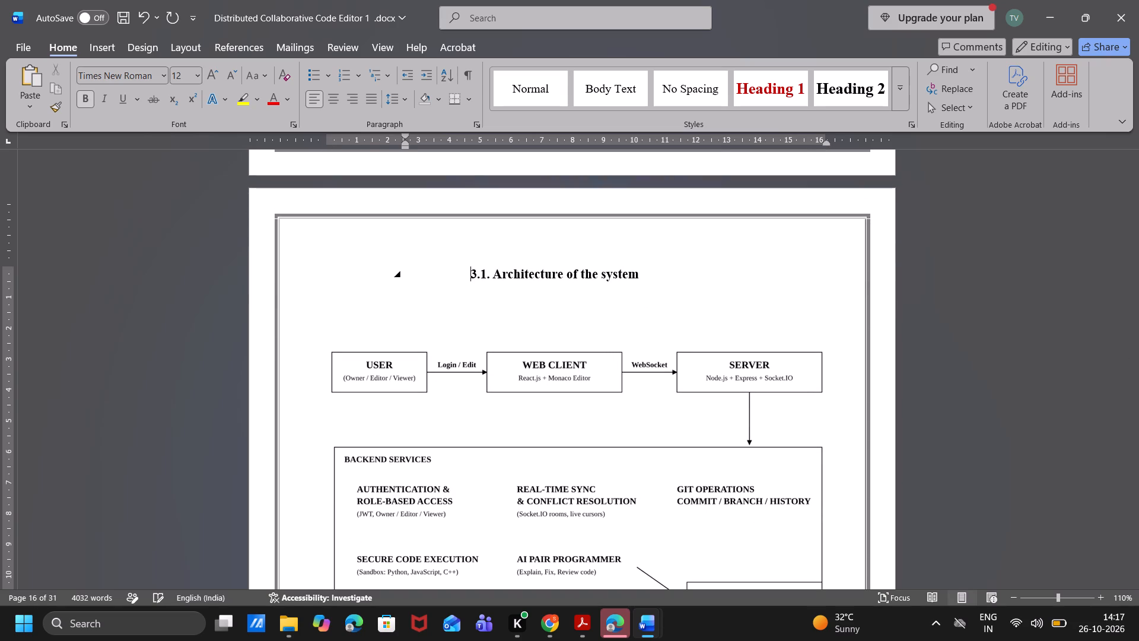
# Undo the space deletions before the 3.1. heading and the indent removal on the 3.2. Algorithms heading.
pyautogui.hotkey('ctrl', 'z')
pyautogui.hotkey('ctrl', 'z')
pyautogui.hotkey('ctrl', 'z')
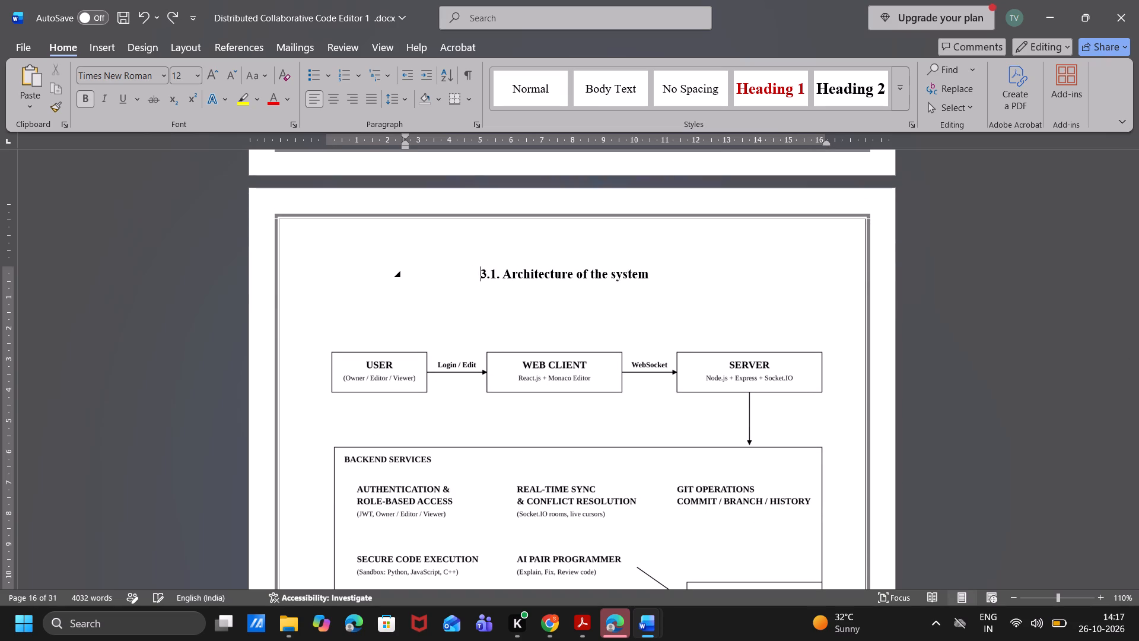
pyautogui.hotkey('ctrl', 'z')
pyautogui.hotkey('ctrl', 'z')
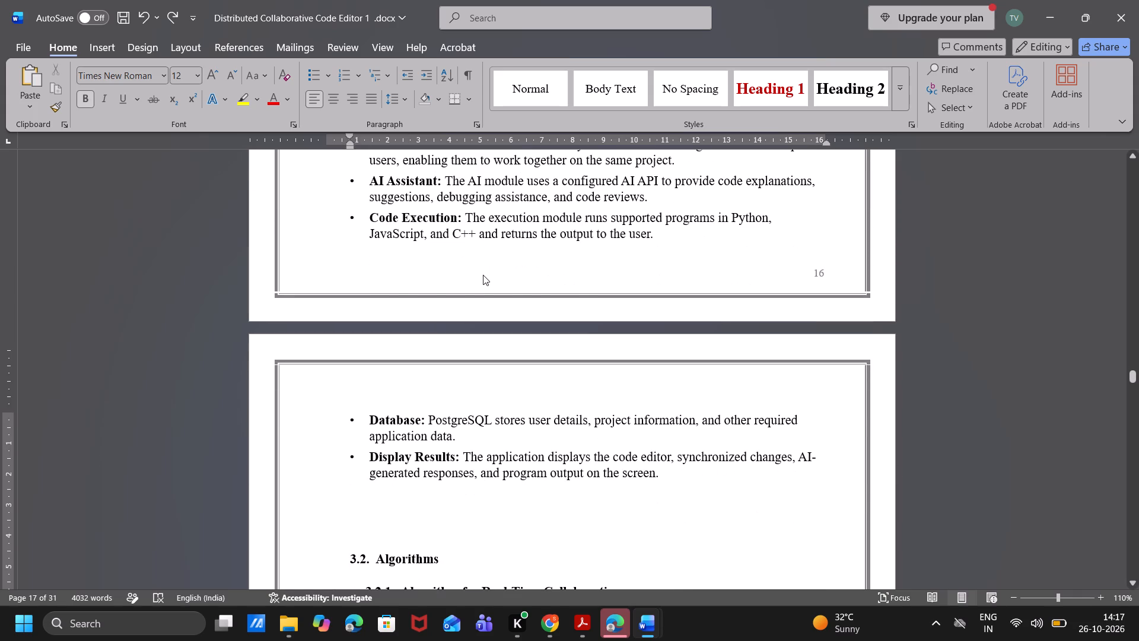
# Remove the left indent of the 3.2. Algorithms heading to align it with the page's left margin.
pyautogui.scroll(7, 483, 275)
pyautogui.scroll(-2, 483, 275)
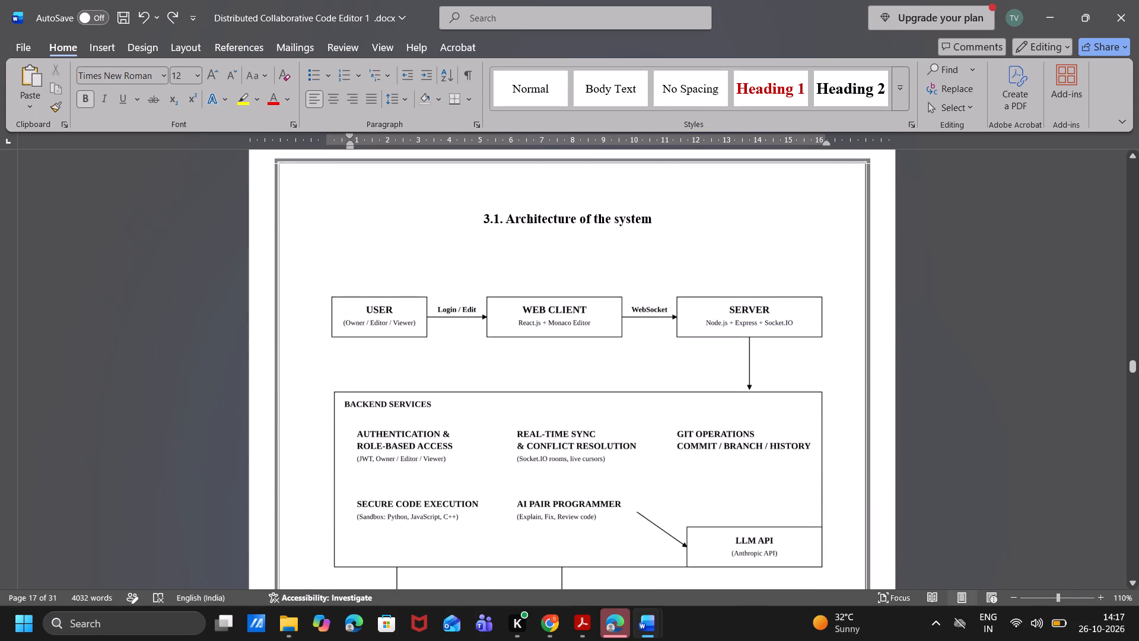
pyautogui.scroll(-2, 483, 275)
pyautogui.scroll(2, 483, 275)
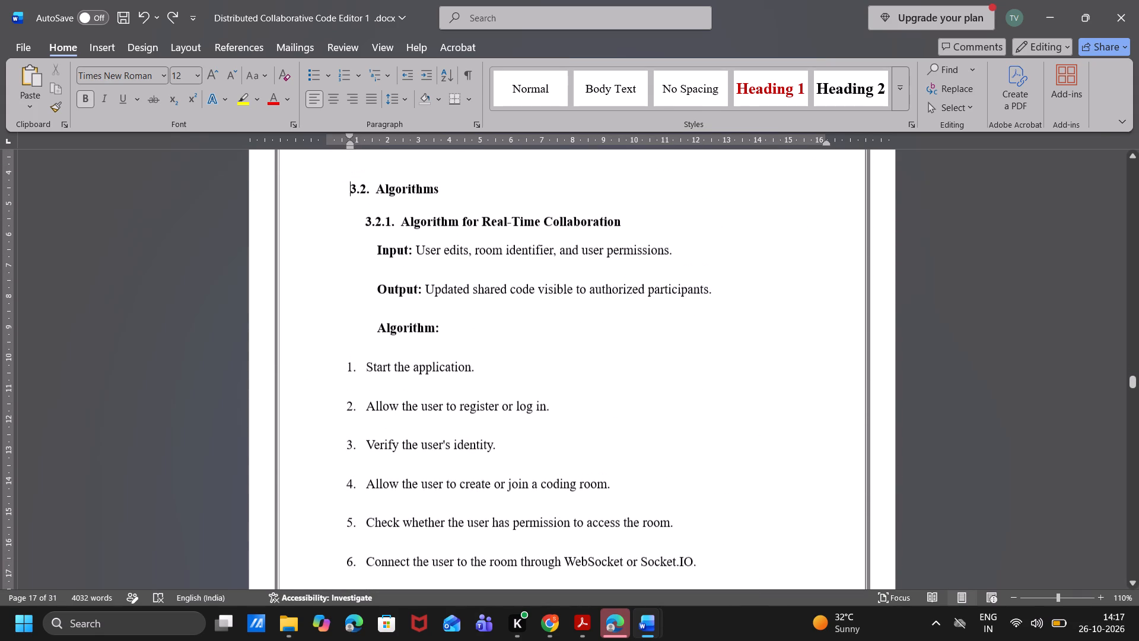
pyautogui.scroll(1, 483, 275)
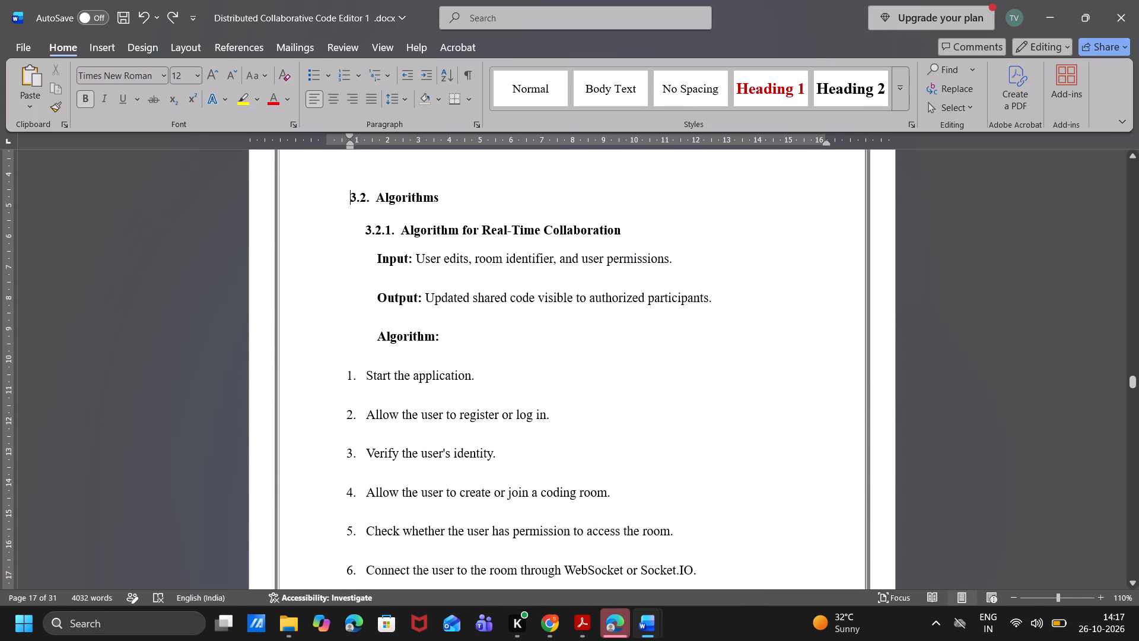
pyautogui.press('BackSpace')
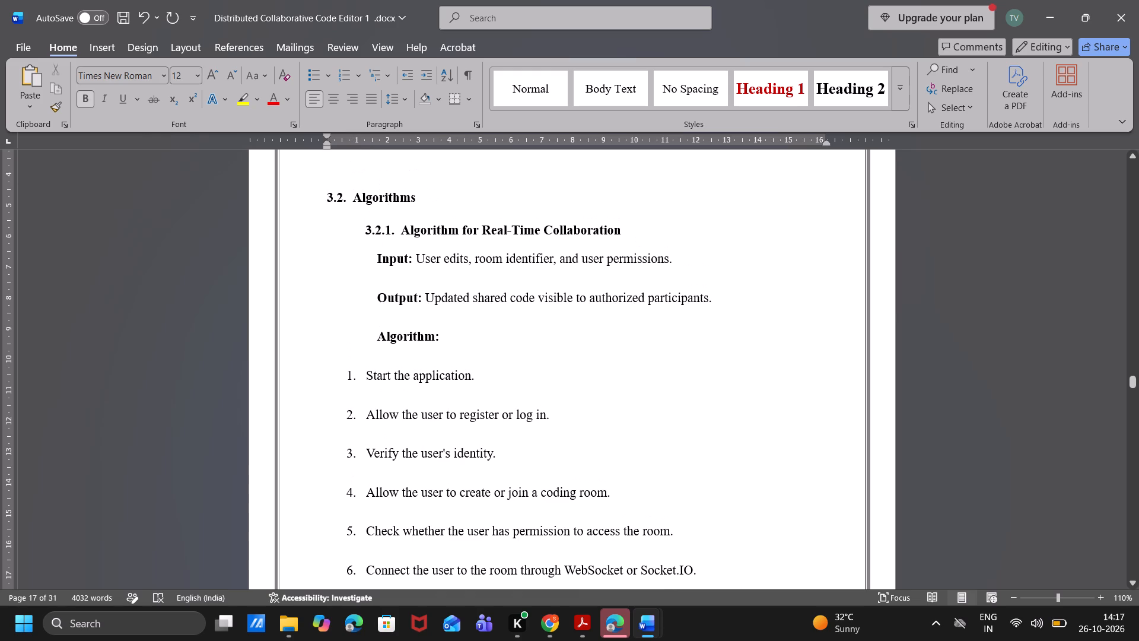
# Remove the left indent of the 3.2.2. Algorithm for AI Pair Programmer heading to align it with the left margin.
pyautogui.scroll(-6, 483, 275)
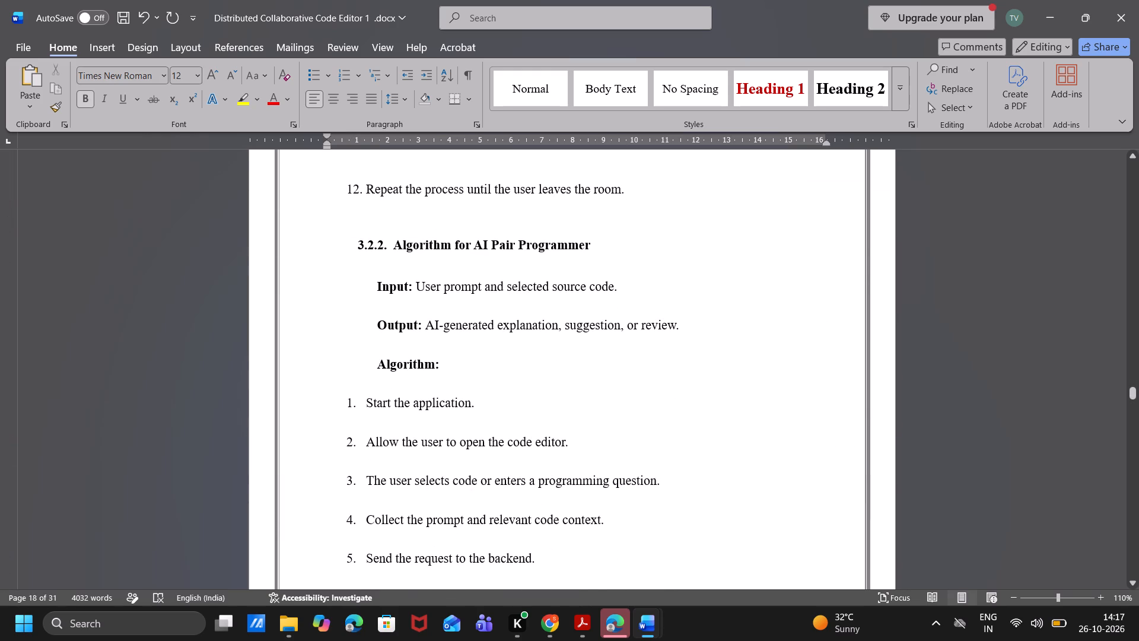
pyautogui.click(359, 246)
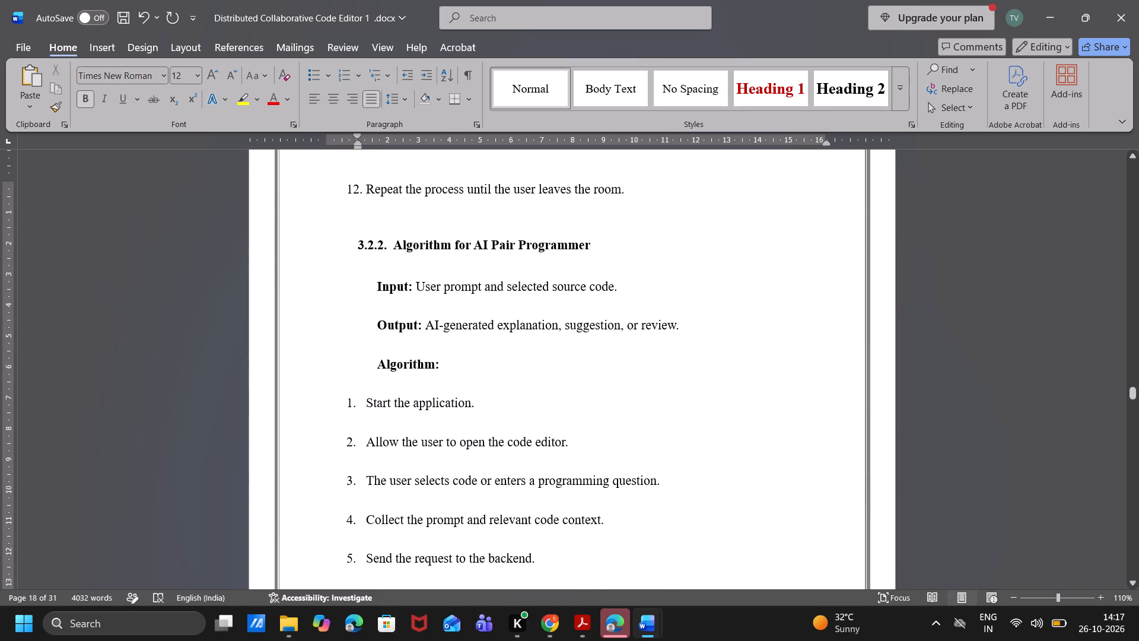
pyautogui.press('BackSpace')
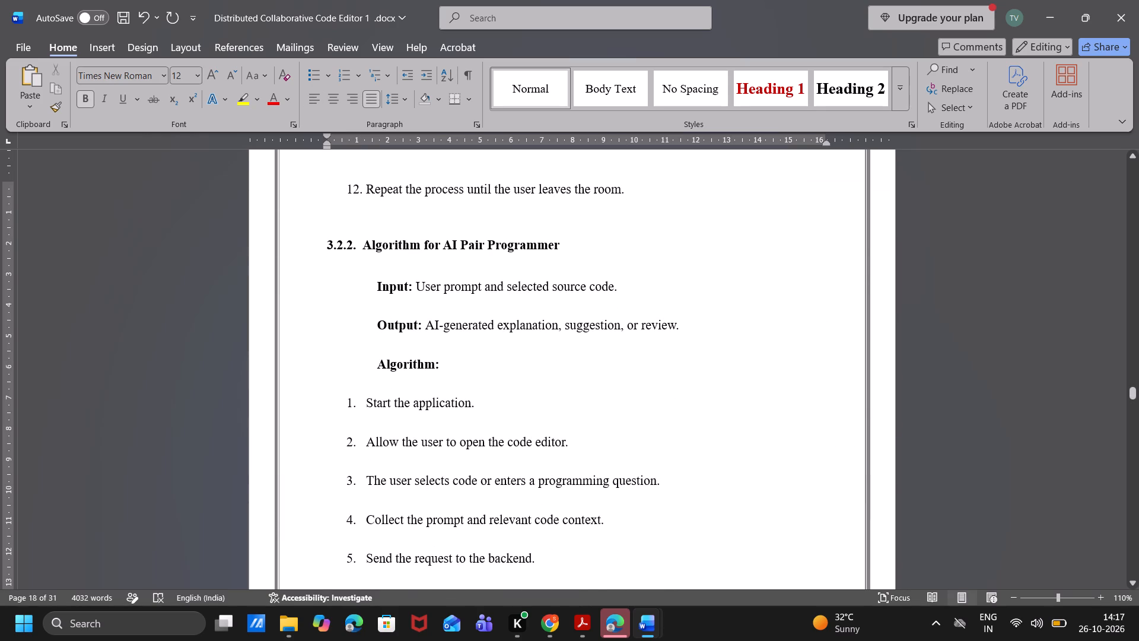
# Remove the left indent of the Input and Output lines under 3.2.2 to align them with its heading.
pyautogui.click(376, 285)
pyautogui.press('BackSpace')
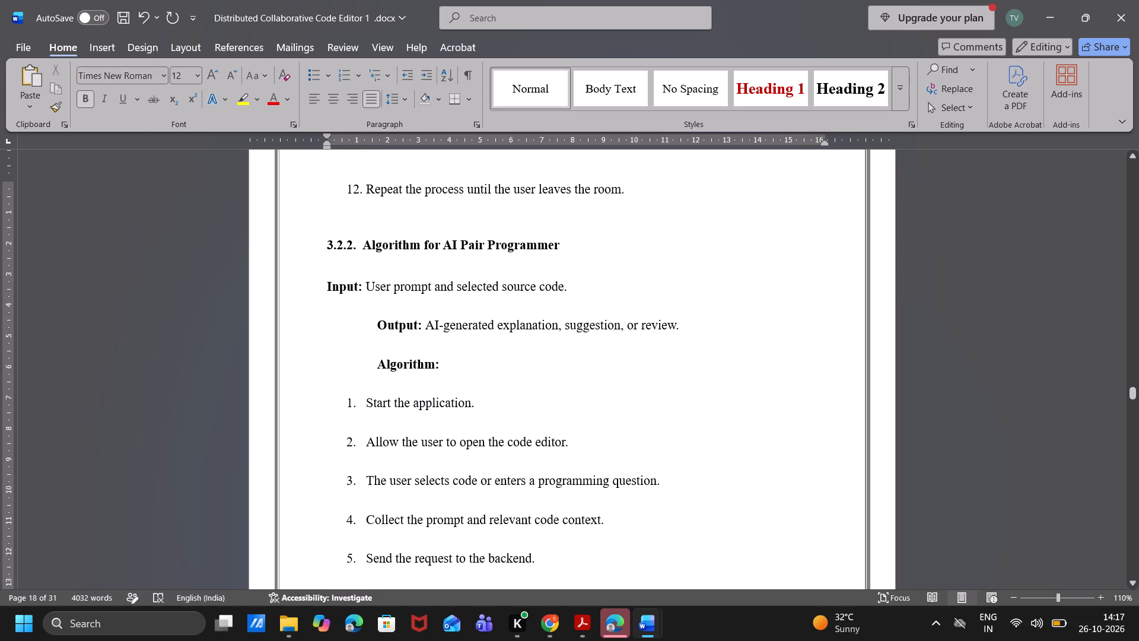
pyautogui.click(374, 326)
pyautogui.press('BackSpace')
# Remove the left indent of the 3.3. Requirements heading on page 19 to align it with the left margin.
pyautogui.scroll(-1, 374, 326)
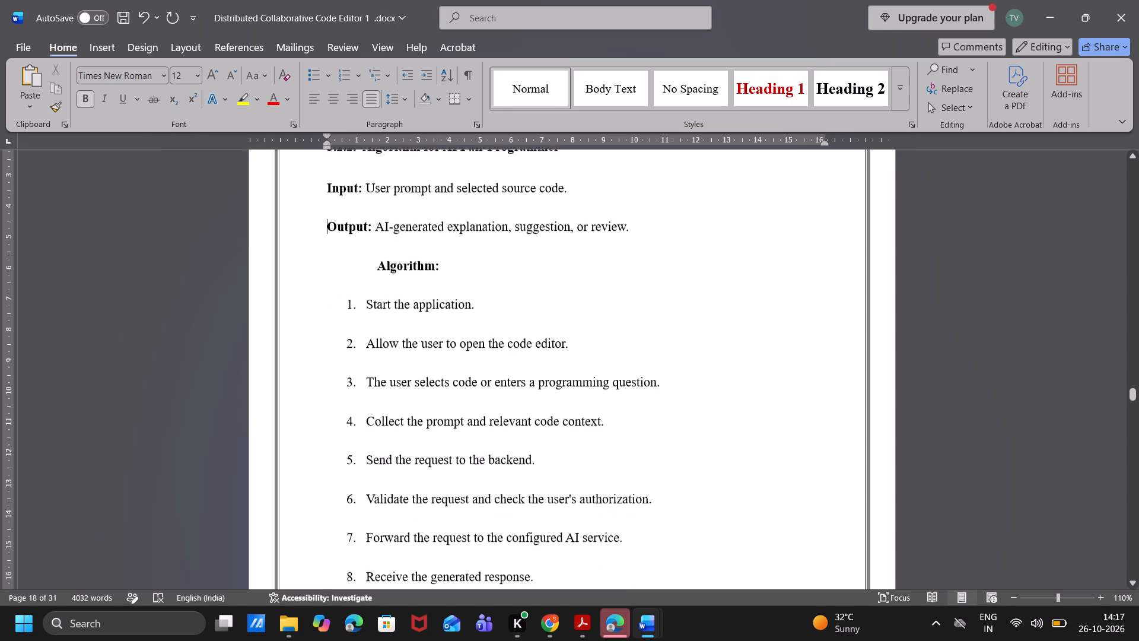
pyautogui.scroll(-4, 374, 326)
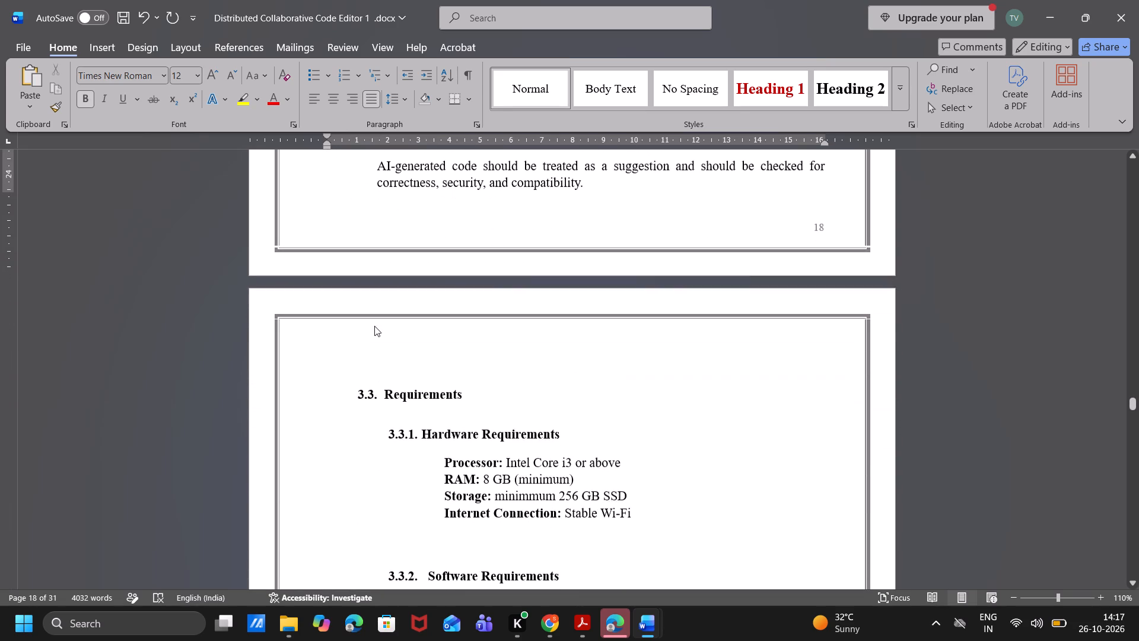
pyautogui.click(357, 392)
pyautogui.press('BackSpace')
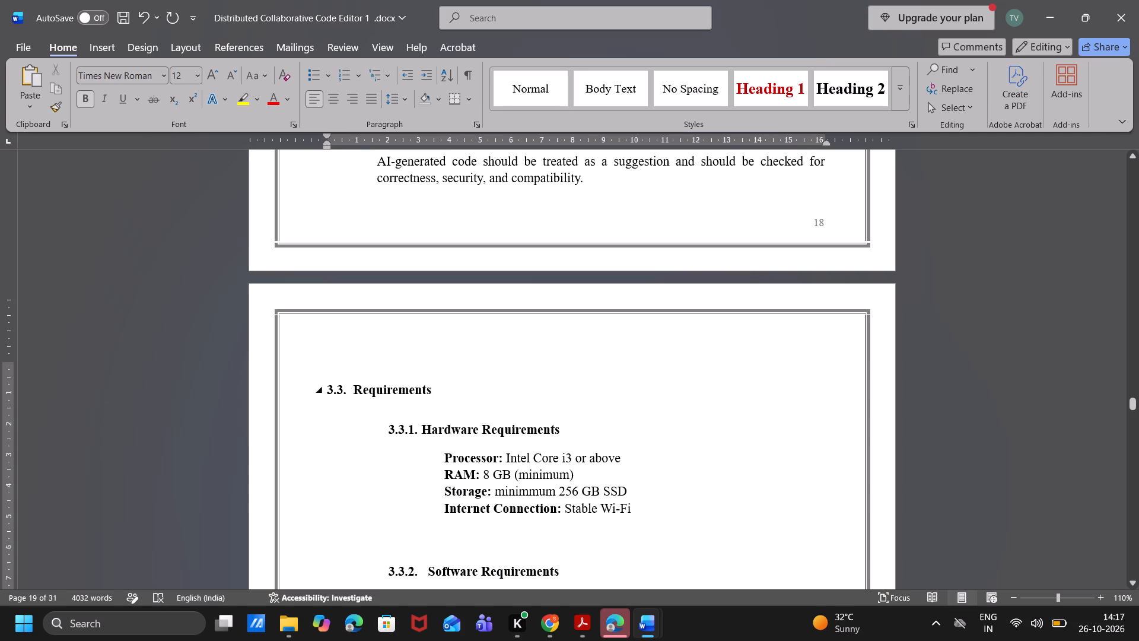
pyautogui.scroll(-2, 357, 392)
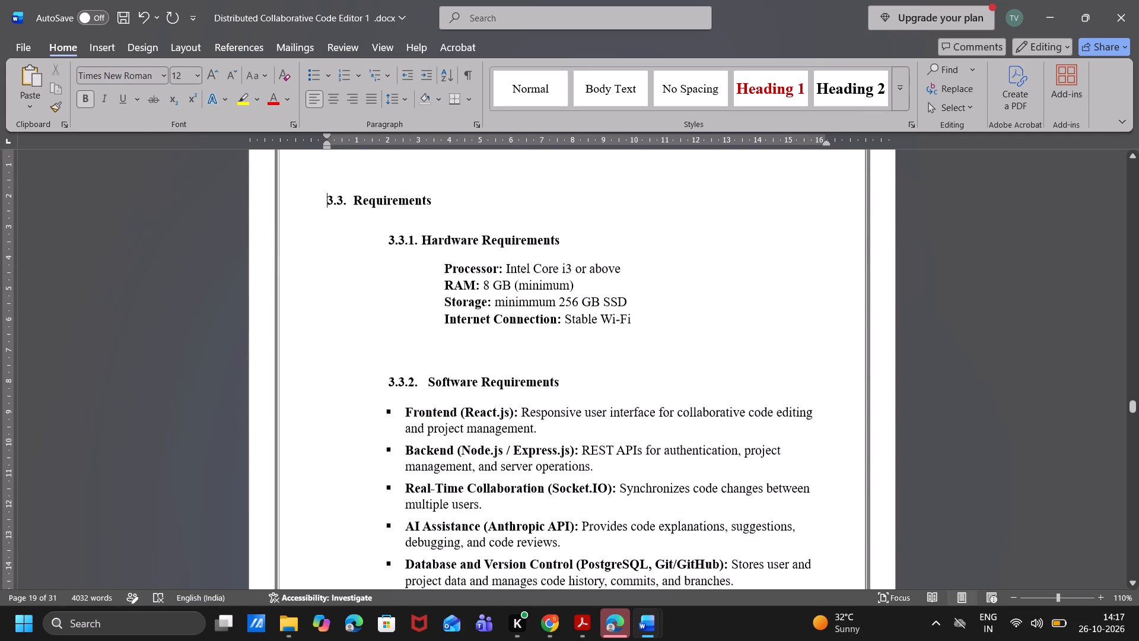
# Remove the left indent of the 3.4. Design Details heading to align it with the left margin.
pyautogui.scroll(-3, 357, 392)
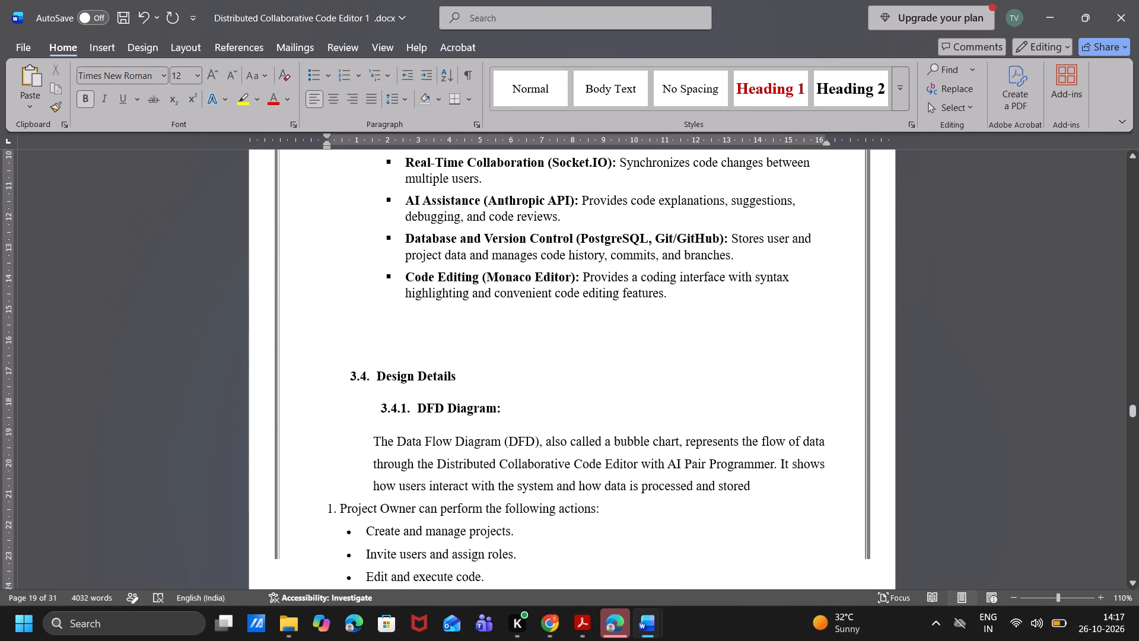
pyautogui.click(349, 377)
pyautogui.press('BackSpace')
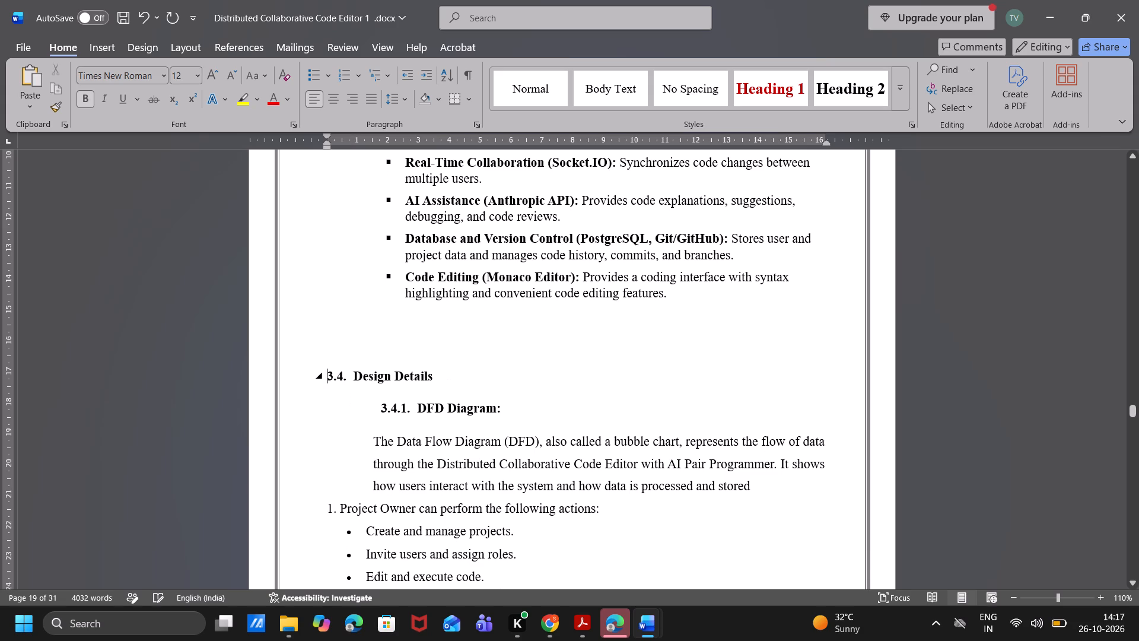
# Review the pages of sections 3.4.1 and 3.4.2, checking the layout of the DFD and class diagrams and their headings.
pyautogui.scroll(-3, 349, 377)
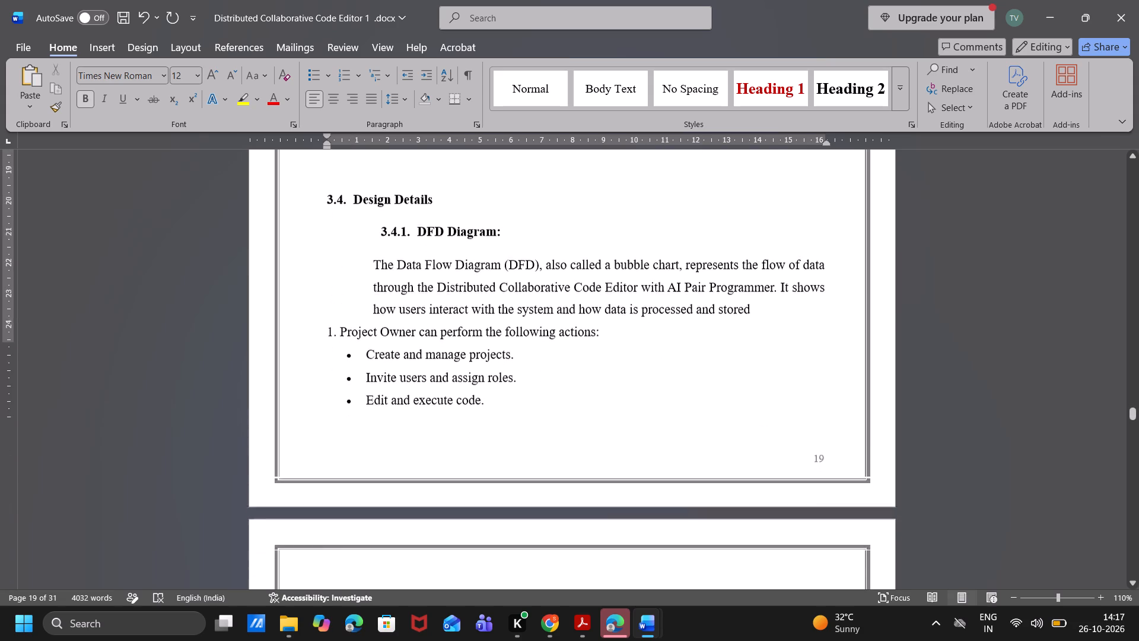
pyautogui.scroll(-5, 349, 377)
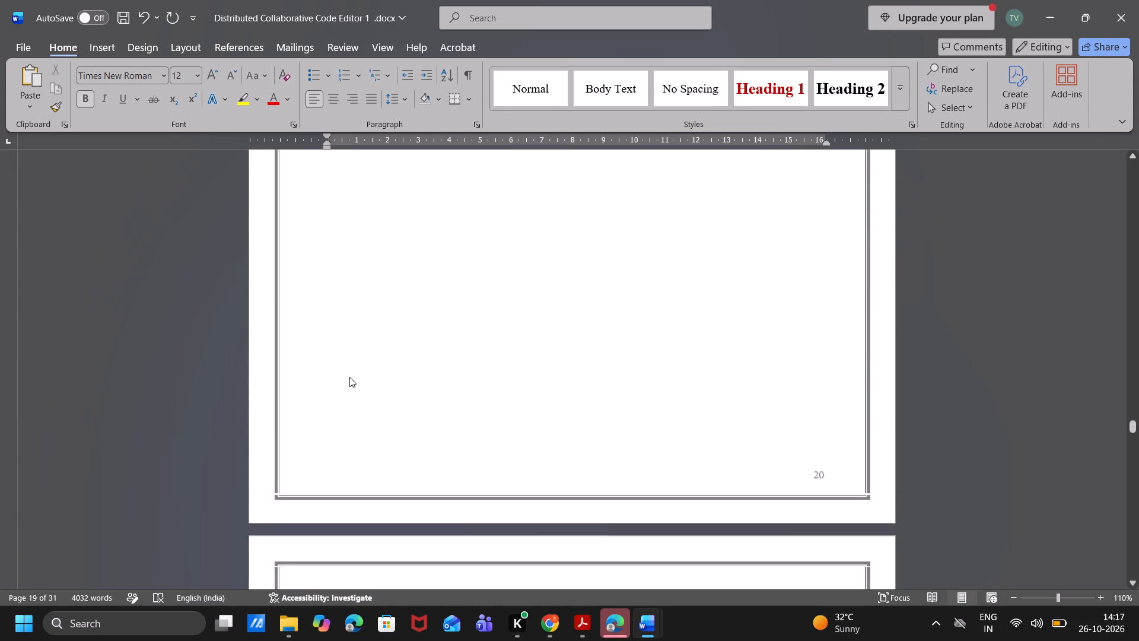
pyautogui.scroll(-4, 349, 377)
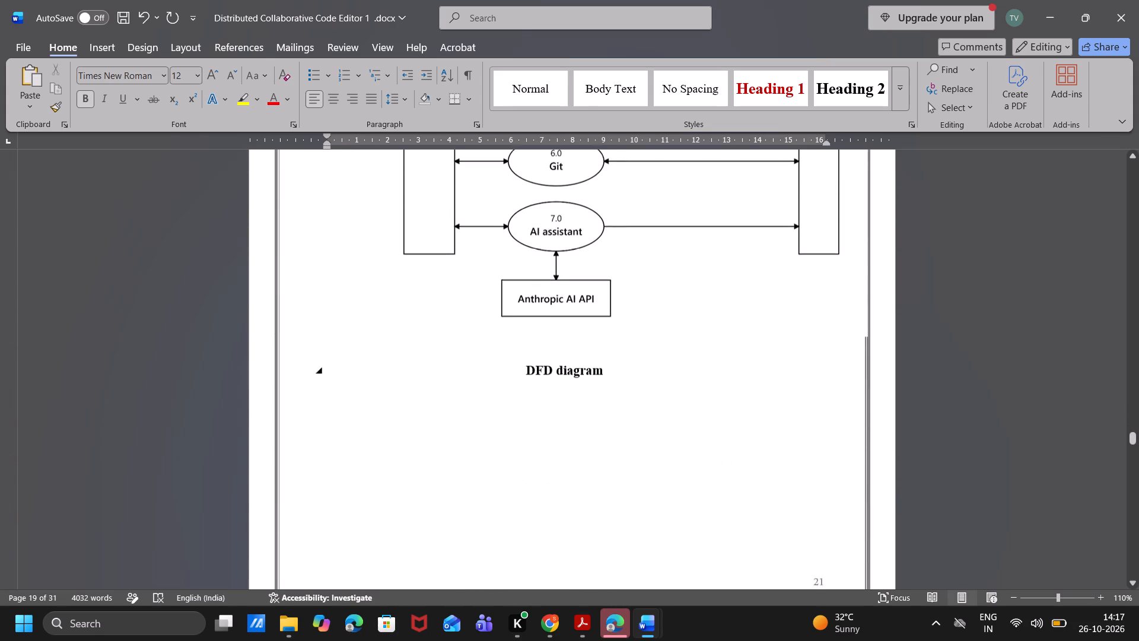
pyautogui.scroll(-2, 349, 377)
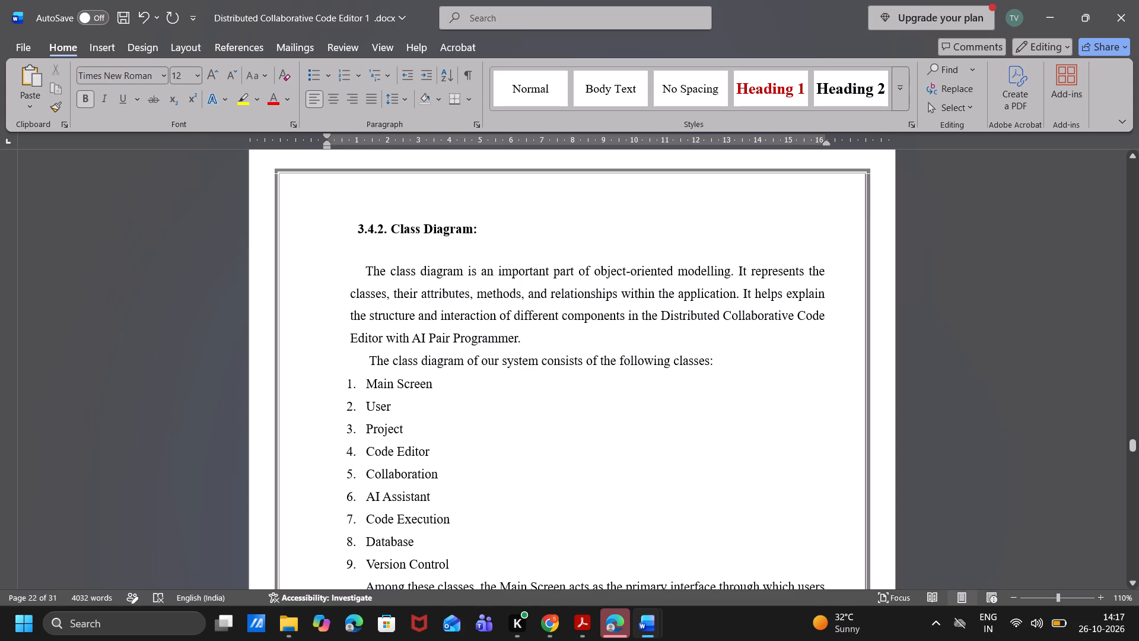
pyautogui.scroll(-5, 354, 246)
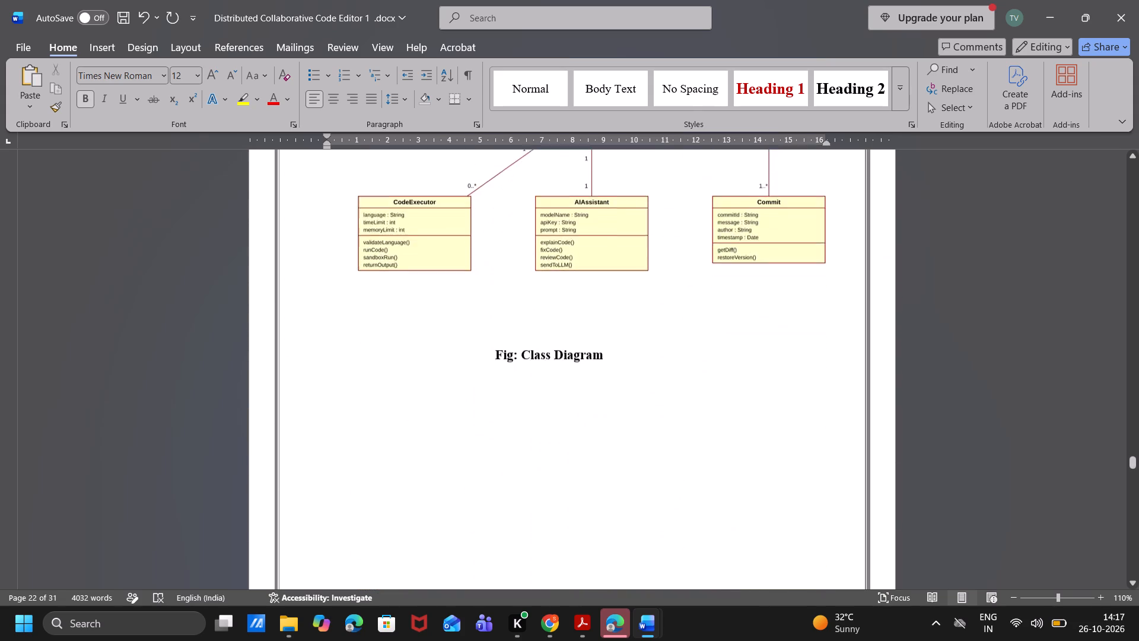
pyautogui.scroll(-2, 354, 246)
pyautogui.scroll(3, 354, 246)
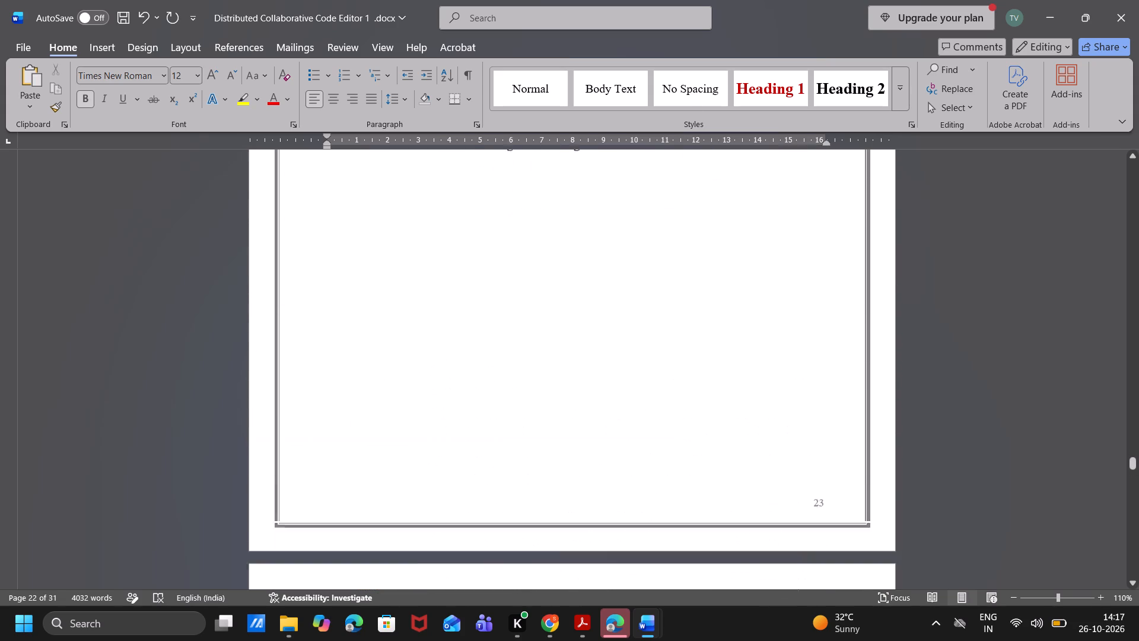
pyautogui.scroll(5, 354, 246)
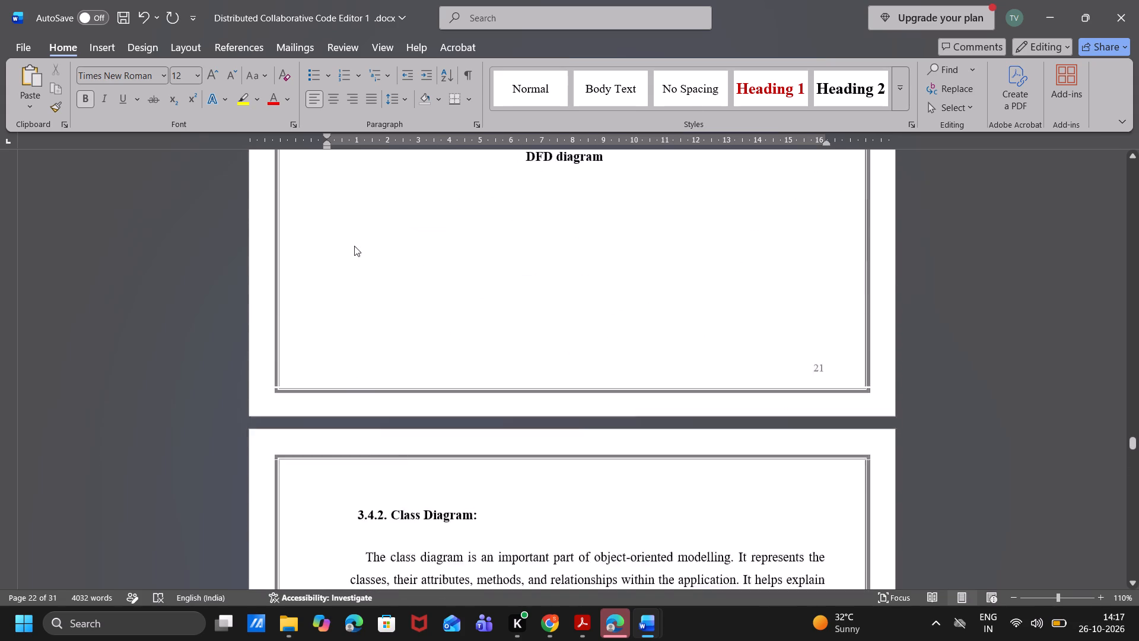
pyautogui.scroll(1, 354, 246)
# Remove the left indent of the 3.4.3. Sequence diagram heading to align it with the left margin.
pyautogui.scroll(-6, 354, 246)
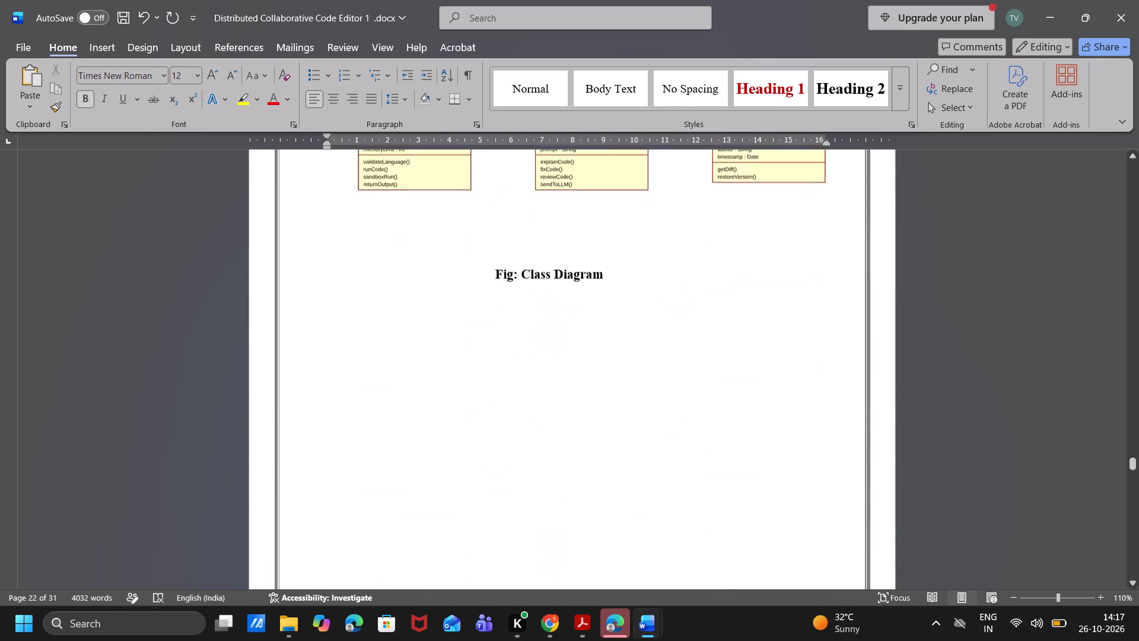
pyautogui.scroll(-2, 354, 246)
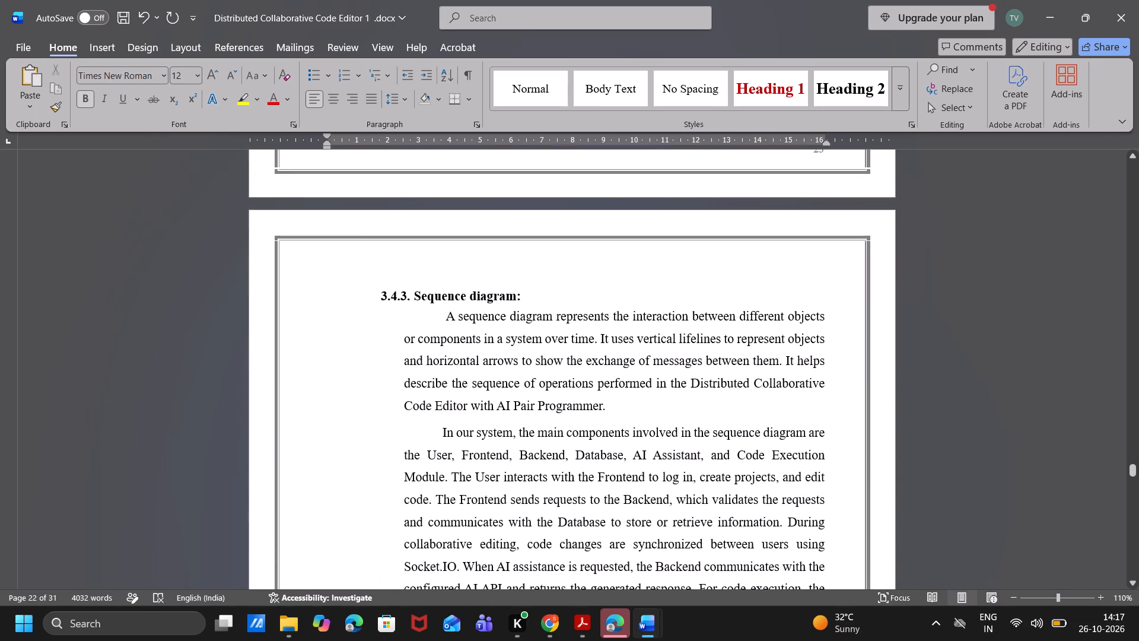
pyautogui.click(377, 298)
pyautogui.press('BackSpace')
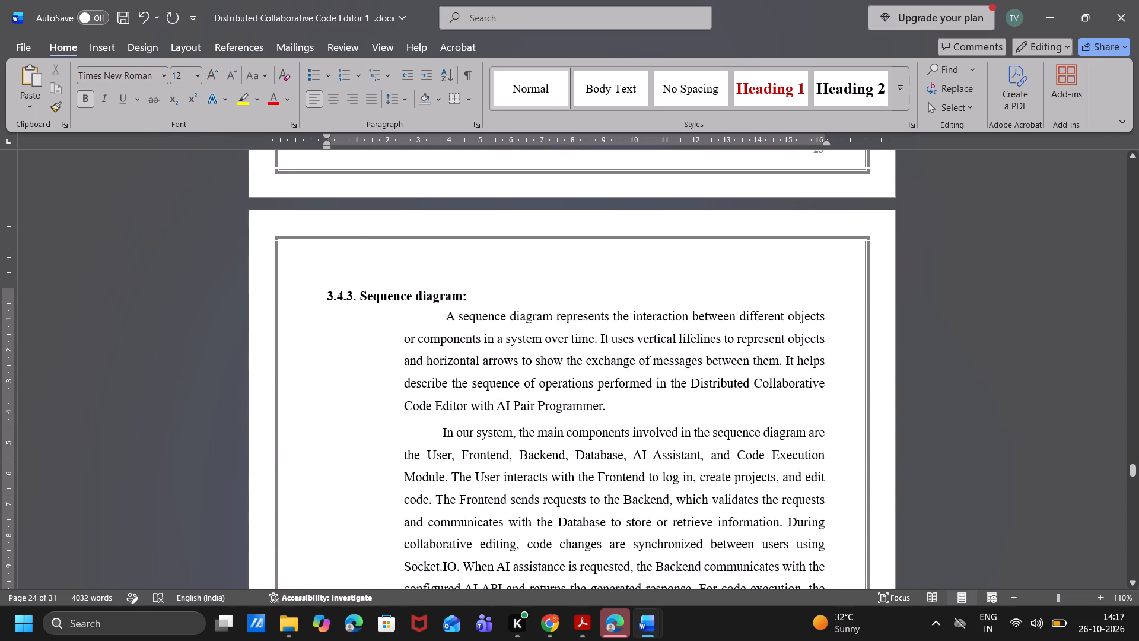
# Remove the left indent of the 3.5. Methodology heading to align it with the left margin.
pyautogui.scroll(-4, 377, 298)
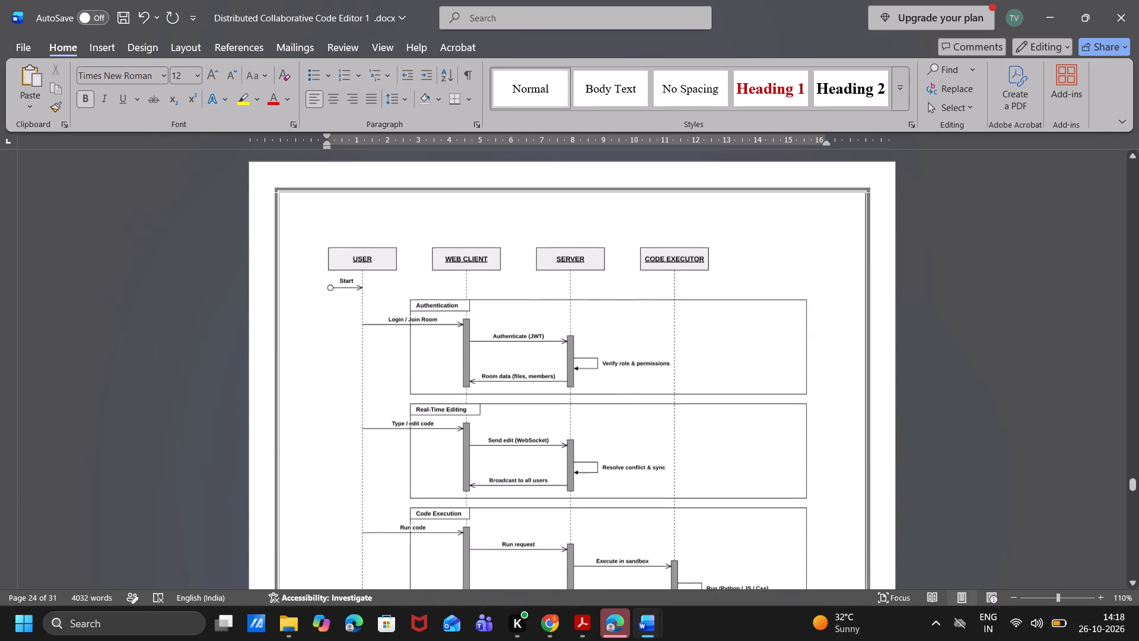
pyautogui.scroll(-3, 377, 298)
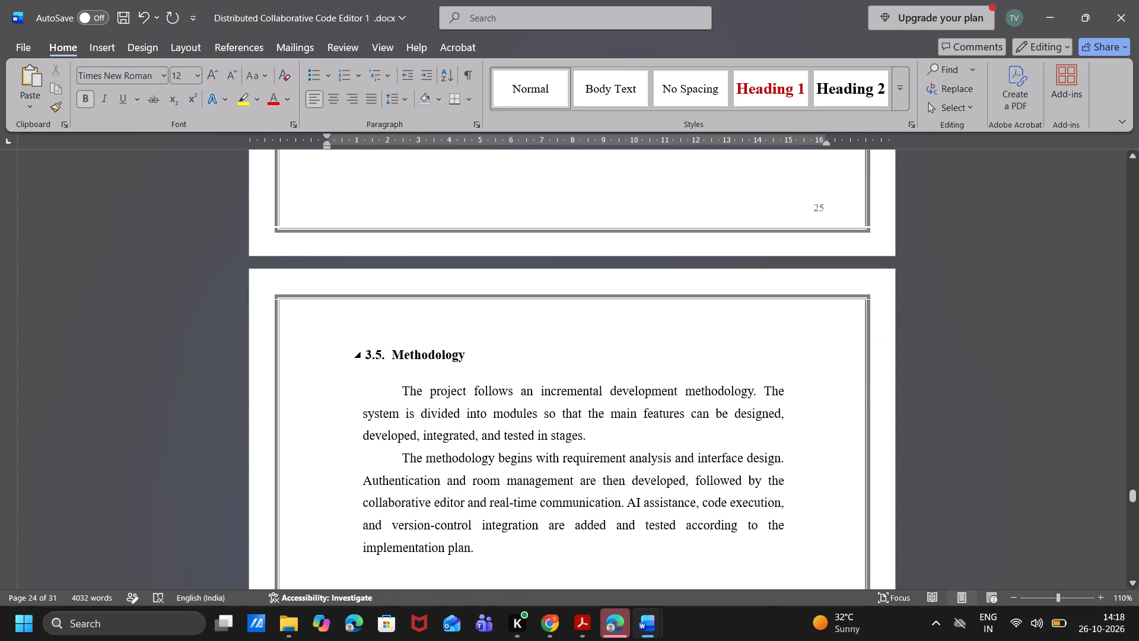
pyautogui.click(365, 354)
pyautogui.press('BackSpace')
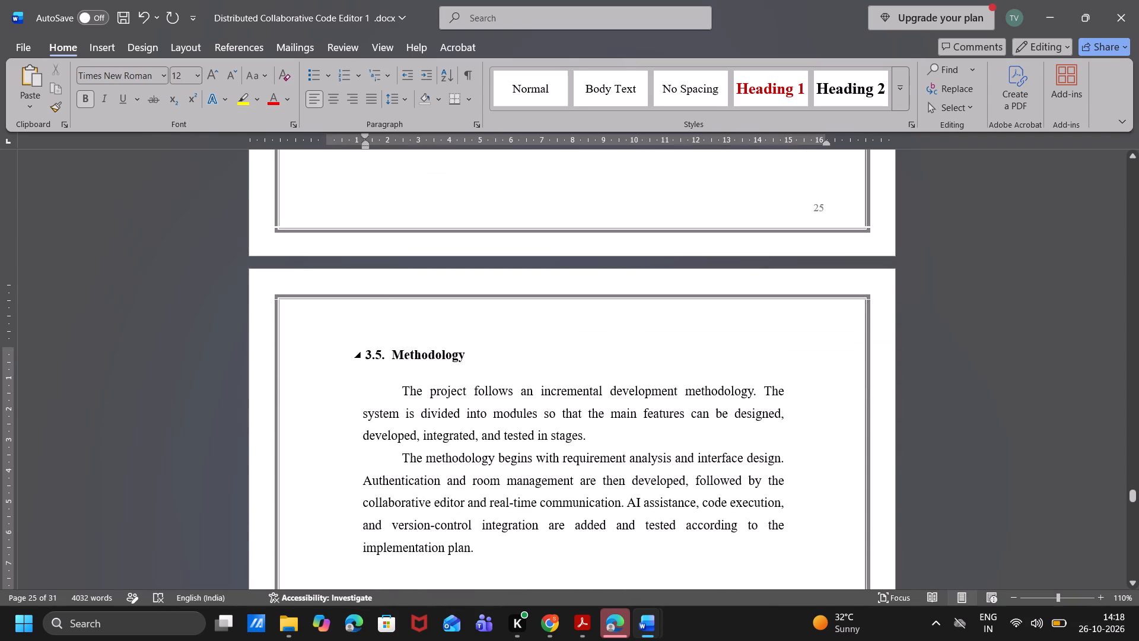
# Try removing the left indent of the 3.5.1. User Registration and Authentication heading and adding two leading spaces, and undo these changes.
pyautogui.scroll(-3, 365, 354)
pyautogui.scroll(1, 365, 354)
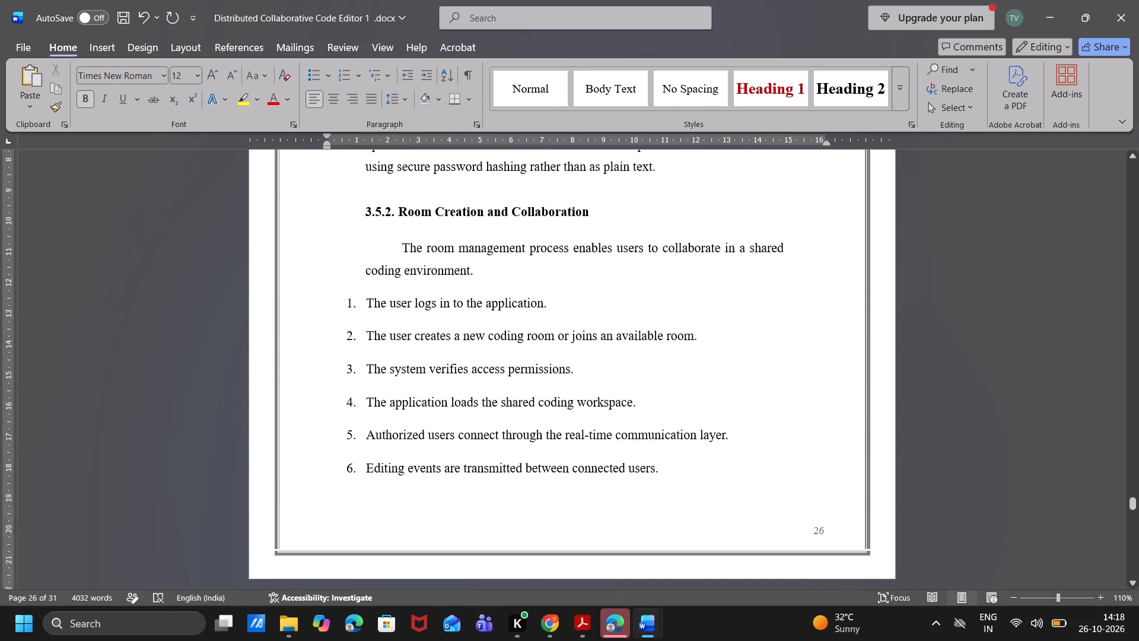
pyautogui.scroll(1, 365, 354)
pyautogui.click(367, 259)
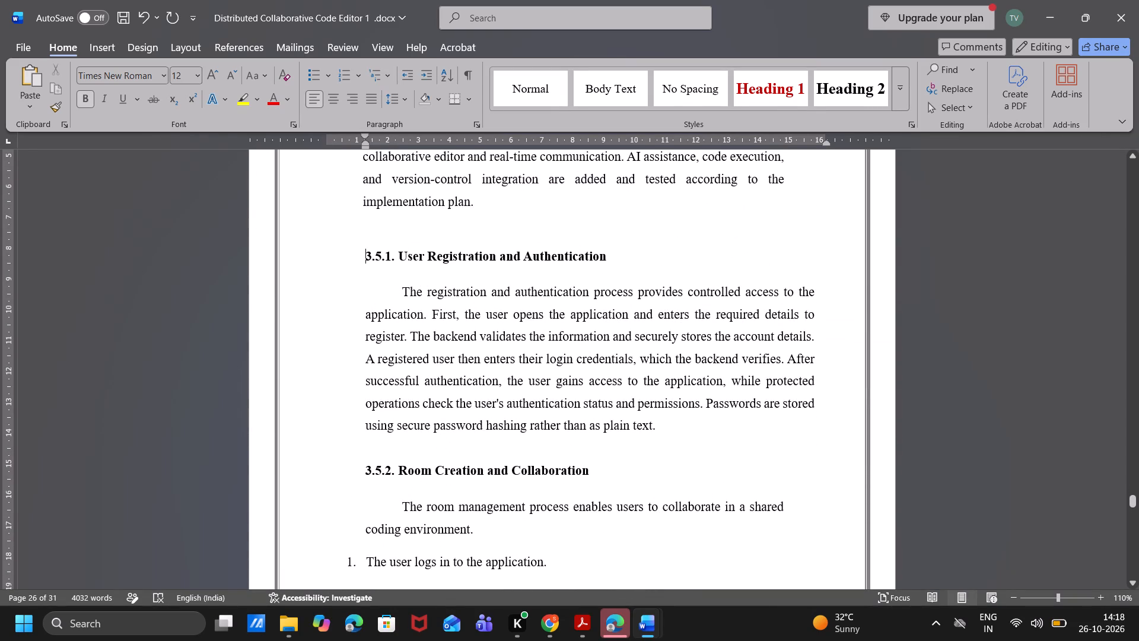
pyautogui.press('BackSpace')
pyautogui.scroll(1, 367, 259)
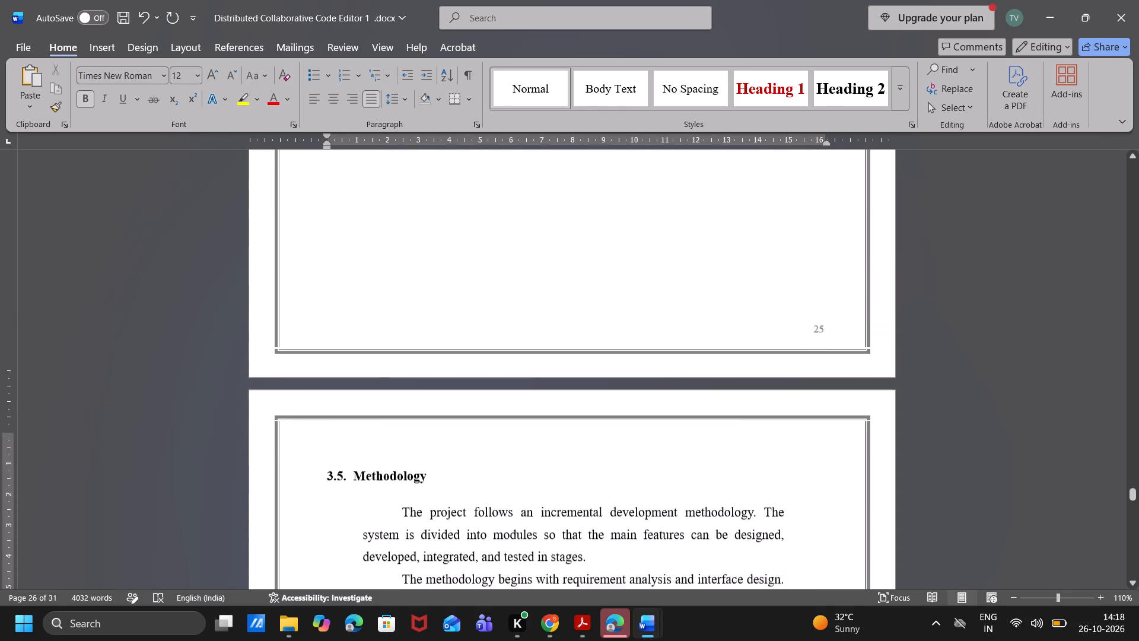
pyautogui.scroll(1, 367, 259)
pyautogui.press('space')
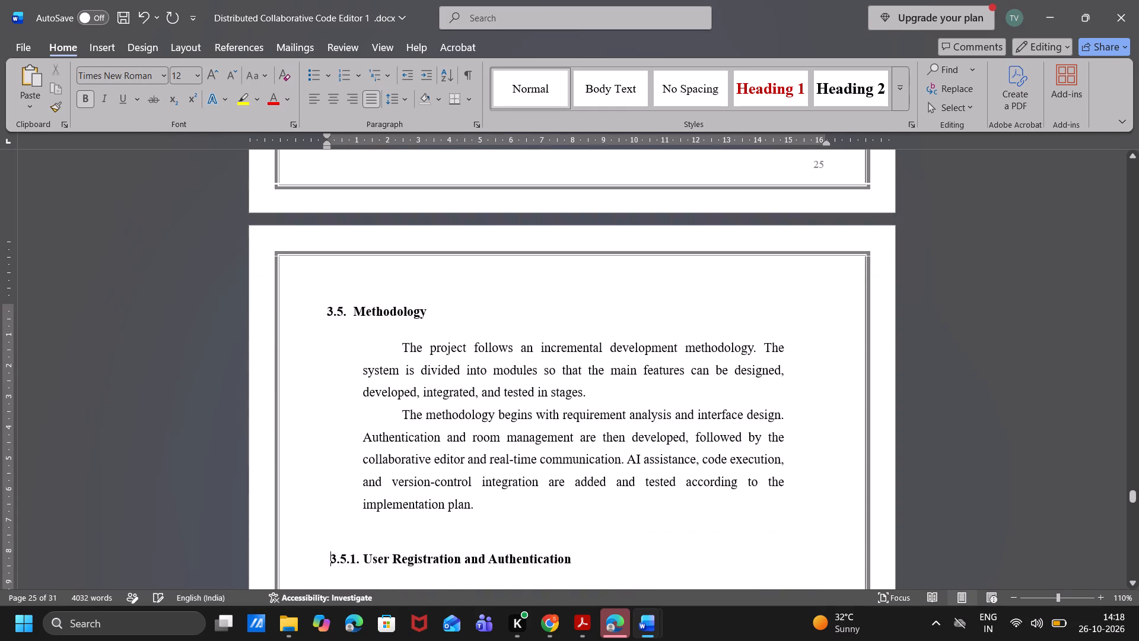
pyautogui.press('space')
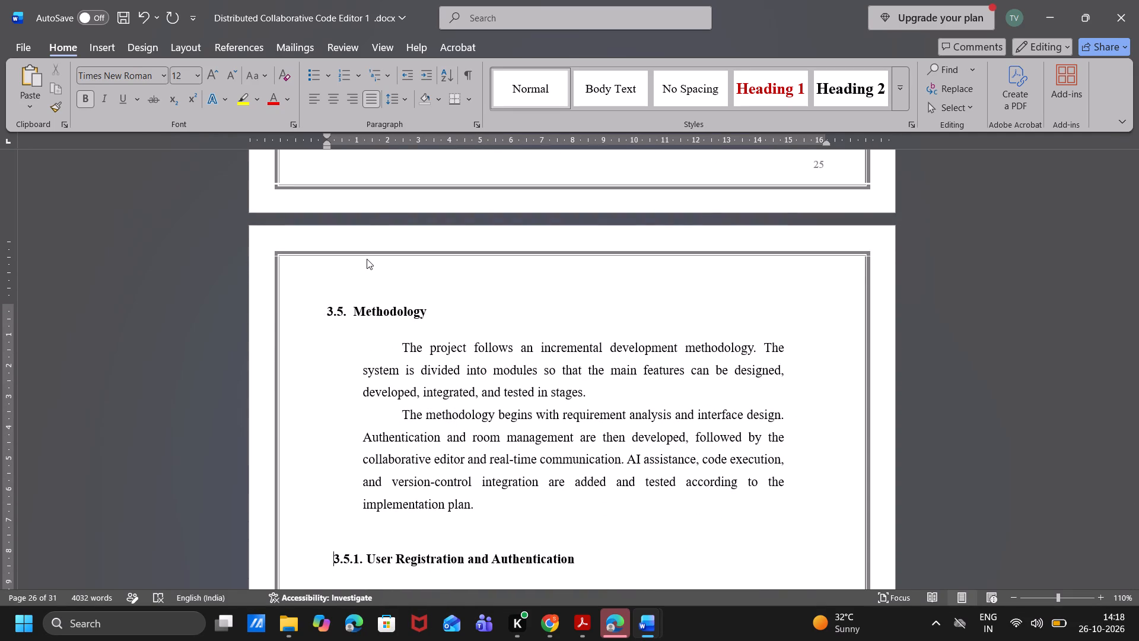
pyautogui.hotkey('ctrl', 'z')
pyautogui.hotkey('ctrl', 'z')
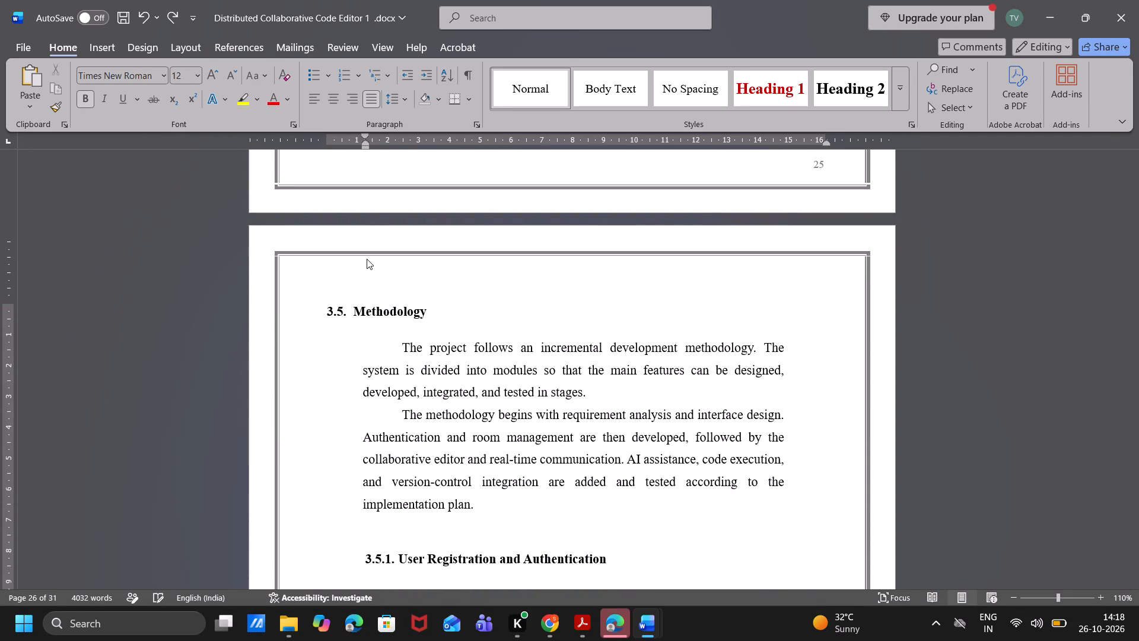
# Review the layout from section 3.5.1 through 3.5.3 AI Assistance and the code execution steps to the implementation plan table.
pyautogui.scroll(-3, 367, 259)
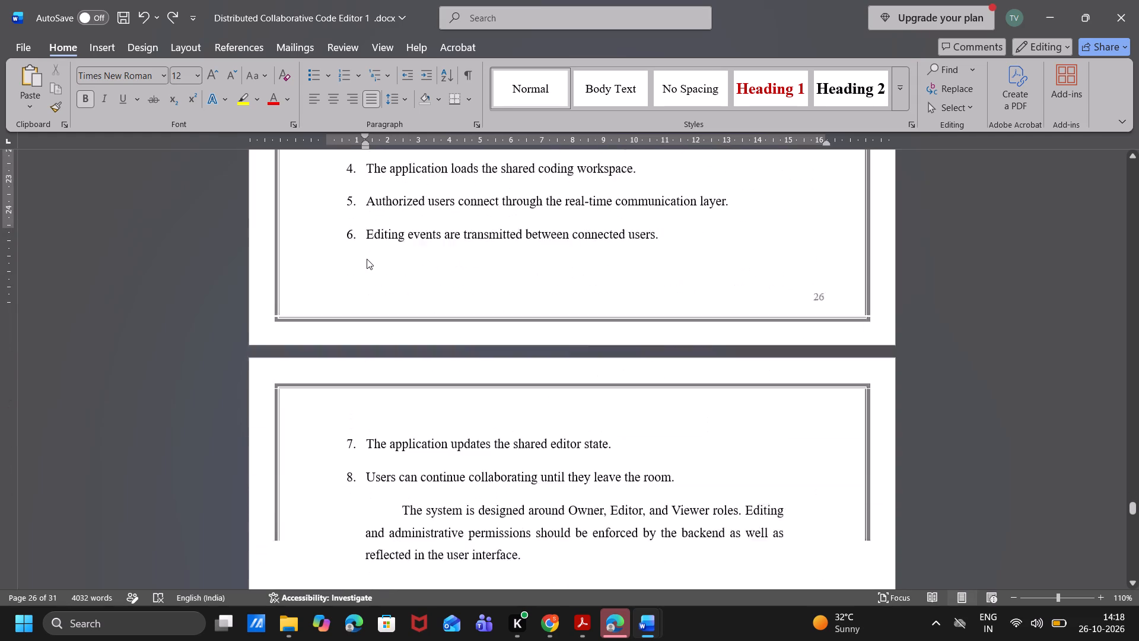
pyautogui.scroll(-1, 367, 259)
pyautogui.scroll(1, 367, 259)
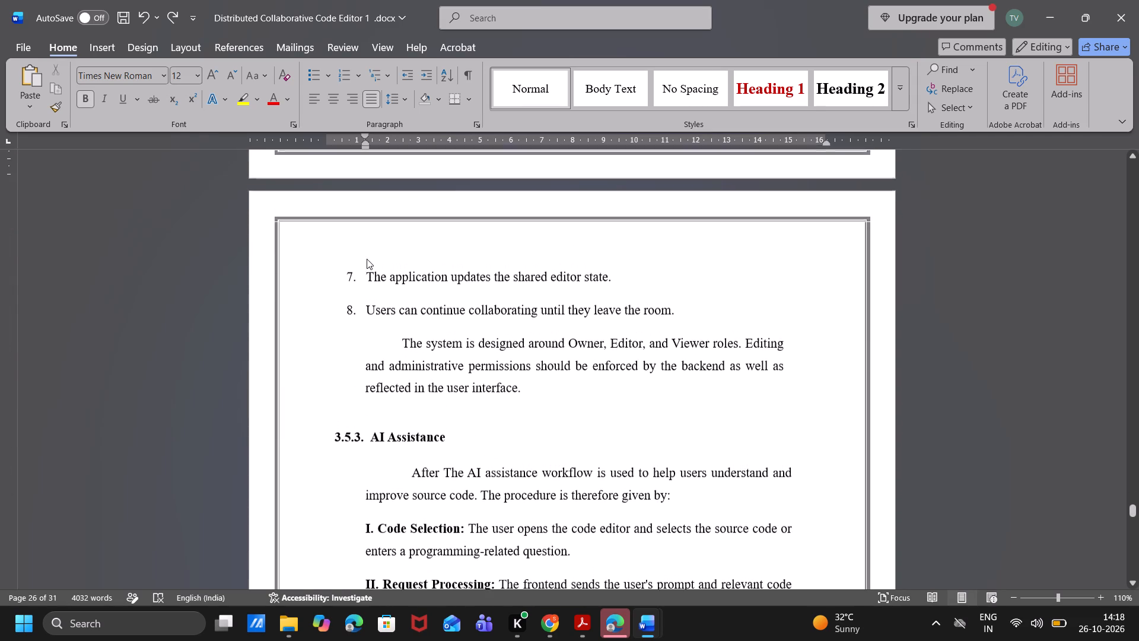
pyautogui.scroll(1, 367, 259)
pyautogui.scroll(-1, 367, 259)
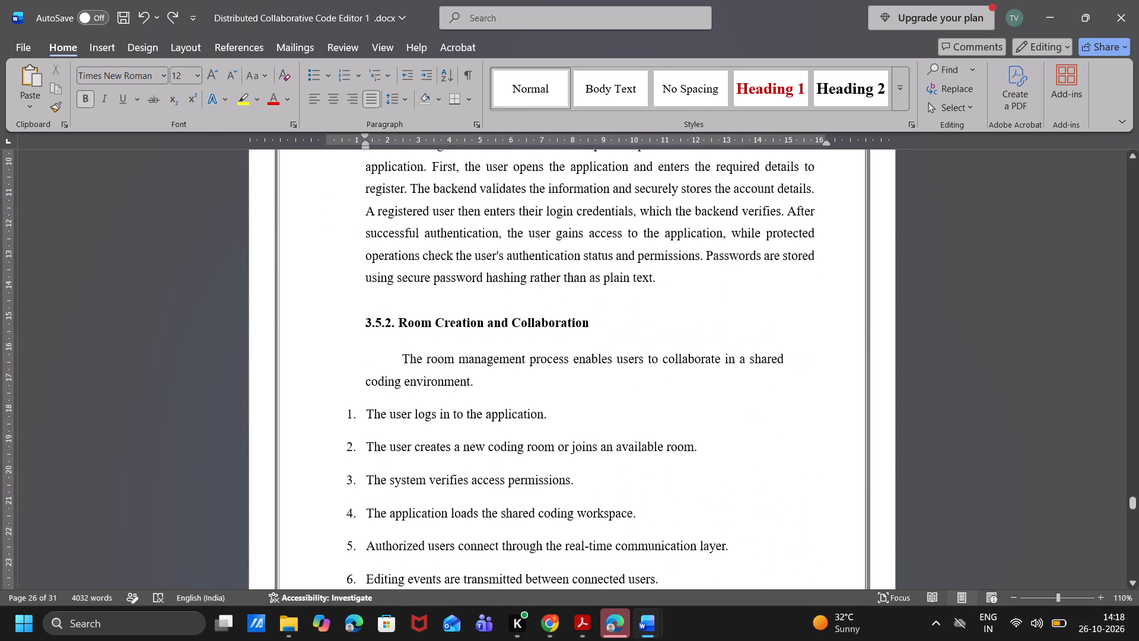
pyautogui.scroll(-4, 367, 259)
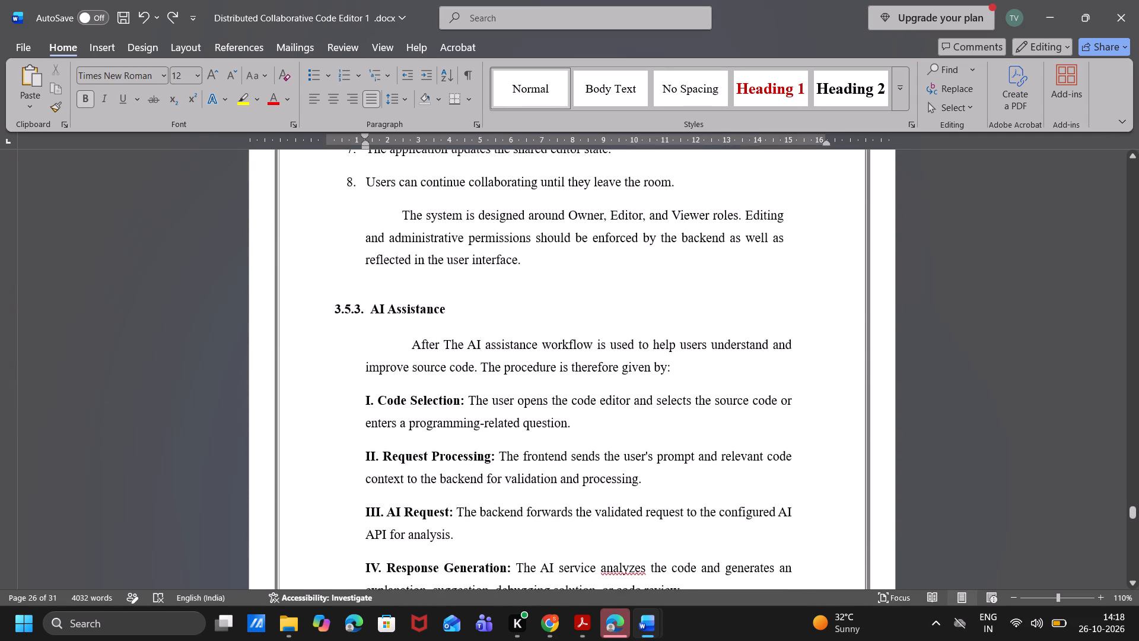
pyautogui.scroll(-1, 367, 259)
pyautogui.scroll(2, 367, 259)
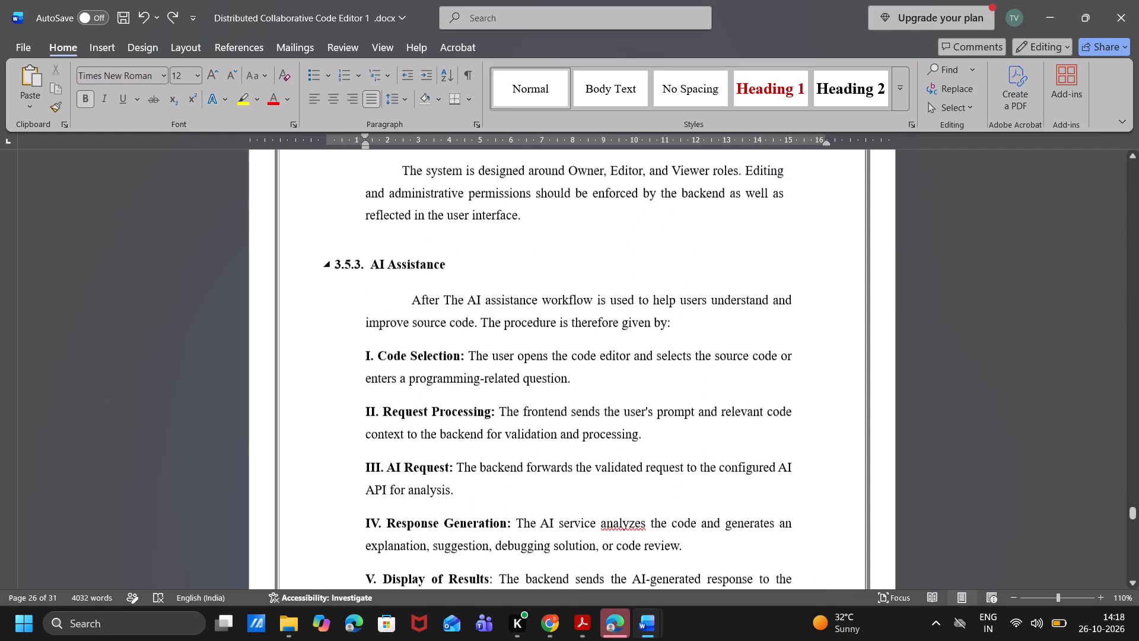
pyautogui.scroll(-5, 367, 259)
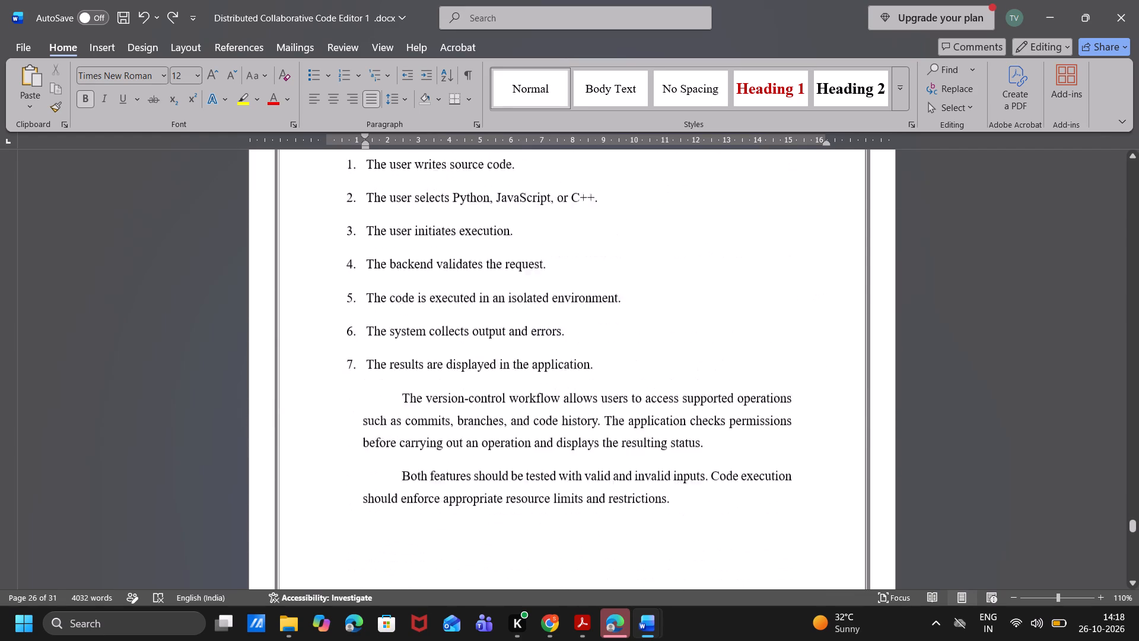
pyautogui.scroll(-4, 367, 259)
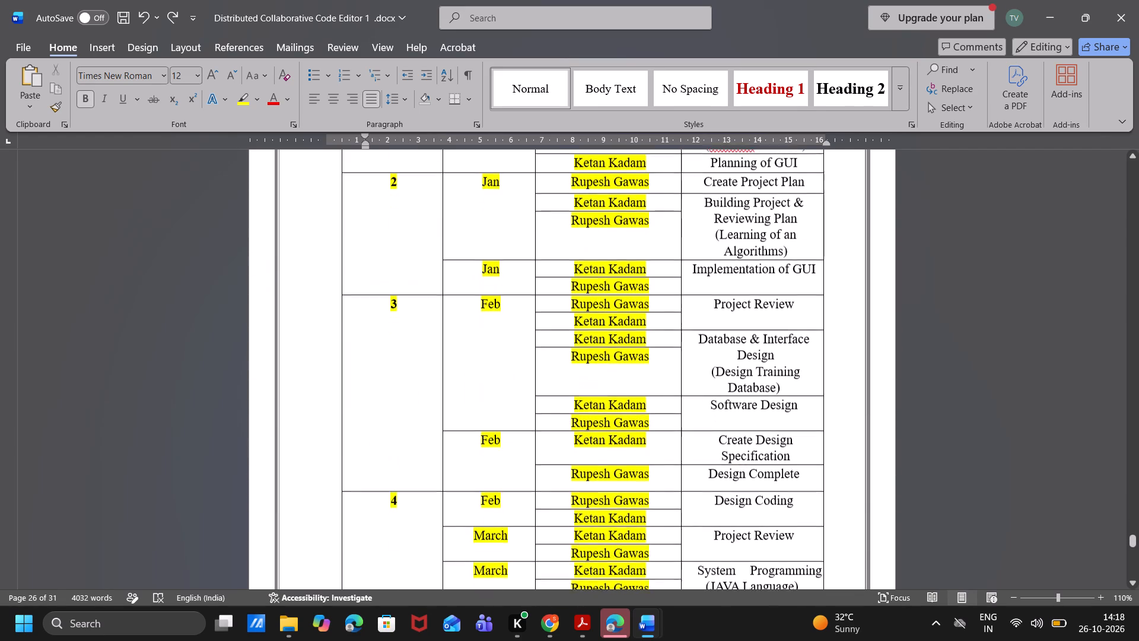
# Delete the first student's name from row 1 of the Implementation plan for next semester table, beside the Functional Specification description.
pyautogui.scroll(1, 367, 259)
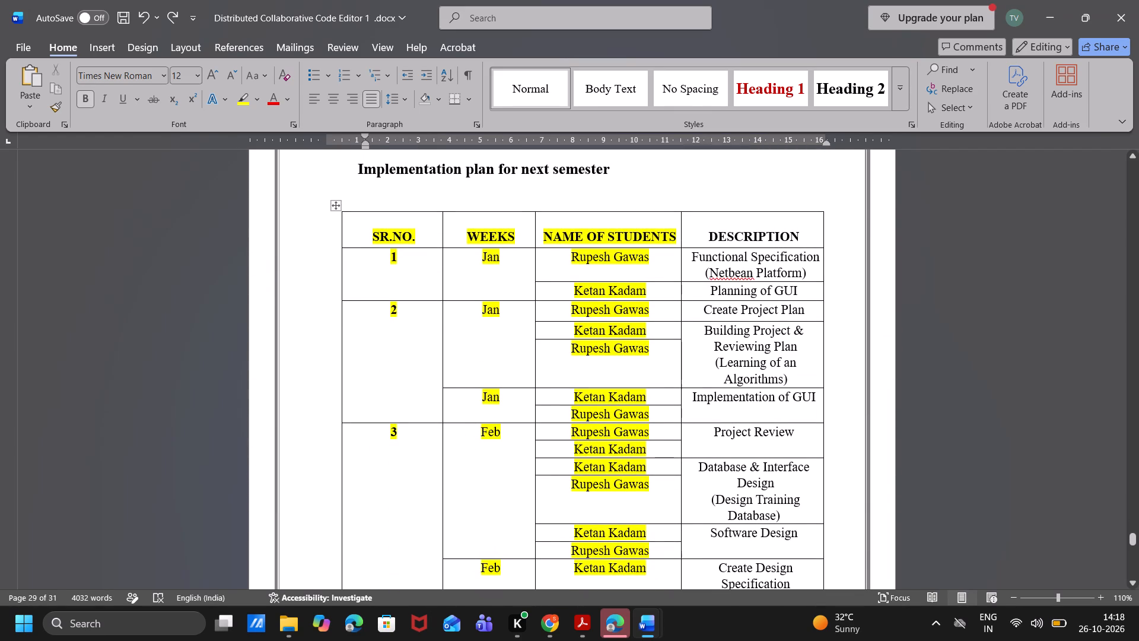
pyautogui.click(651, 259)
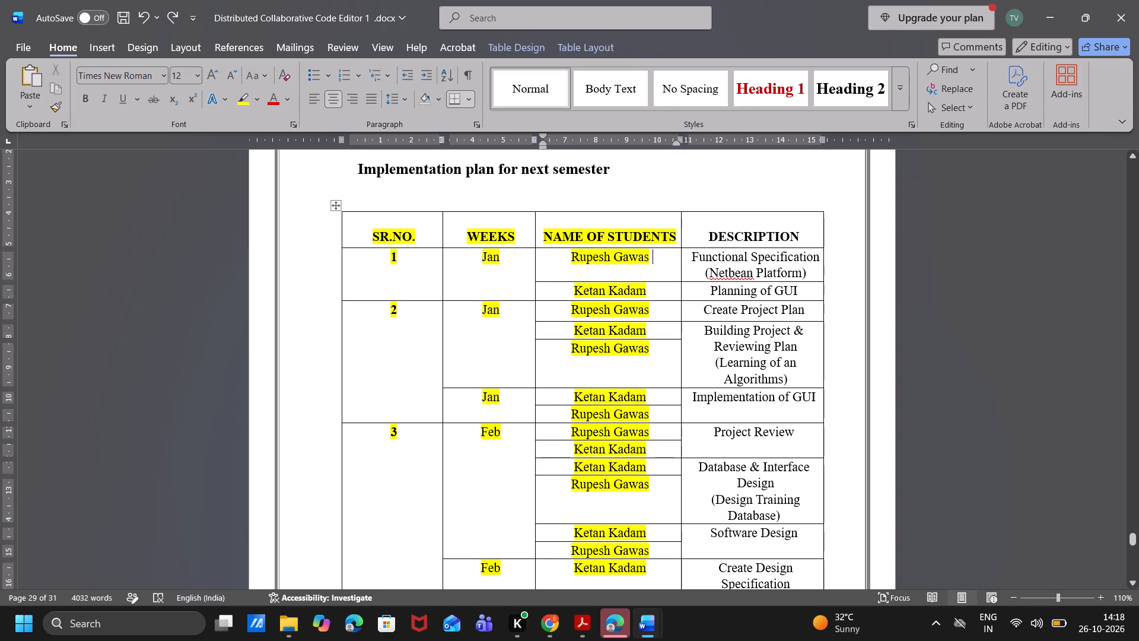
pyautogui.press('Left')
pyautogui.press('BackSpace')
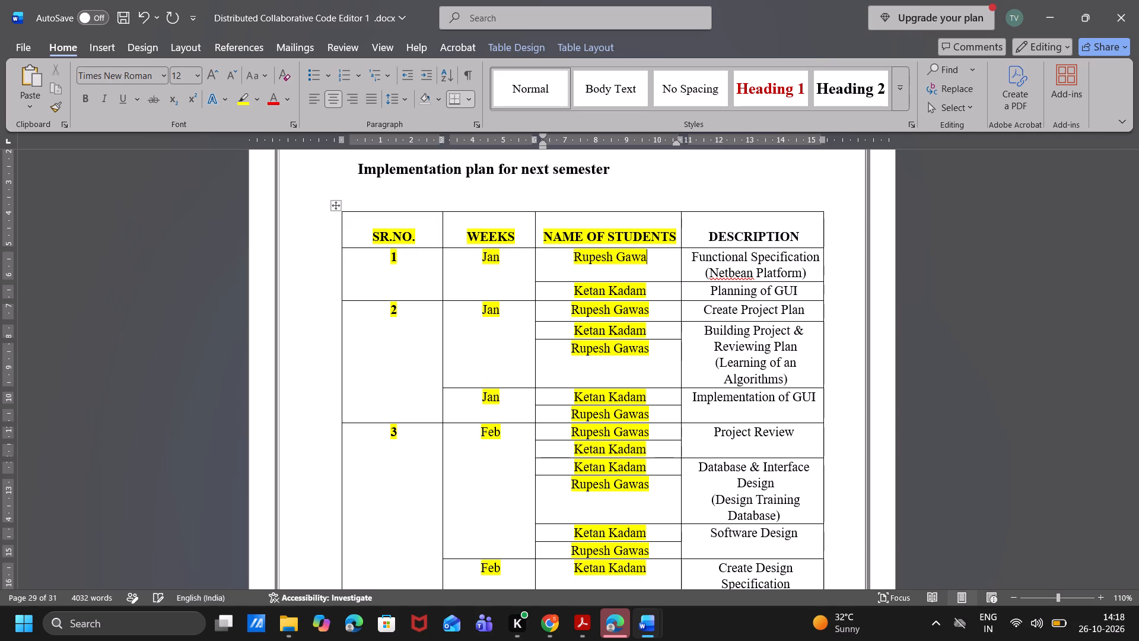
pyautogui.press('BackSpace')
pyautogui.press('BackSpace')
pyautogui.press('BackSpace')
pyautogui.press('BackSpace')
pyautogui.press('BackSpace')
pyautogui.press('BackSpace')
pyautogui.press('BackSpace')
pyautogui.press('BackSpace')
pyautogui.press('BackSpace')
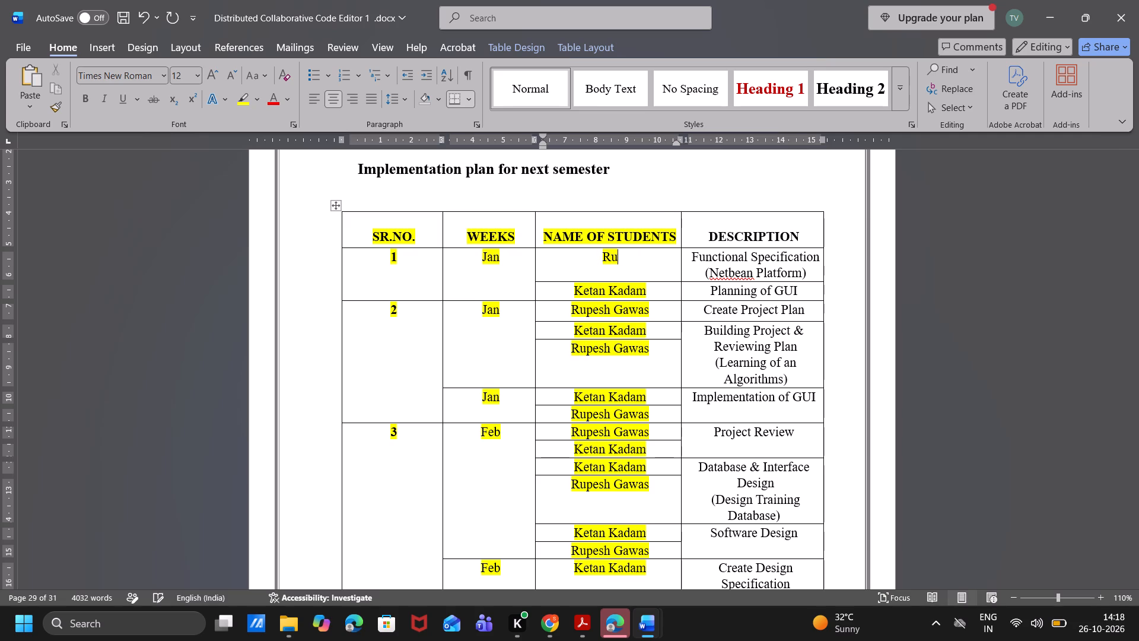
pyautogui.press('BackSpace')
pyautogui.press('BackSpace')
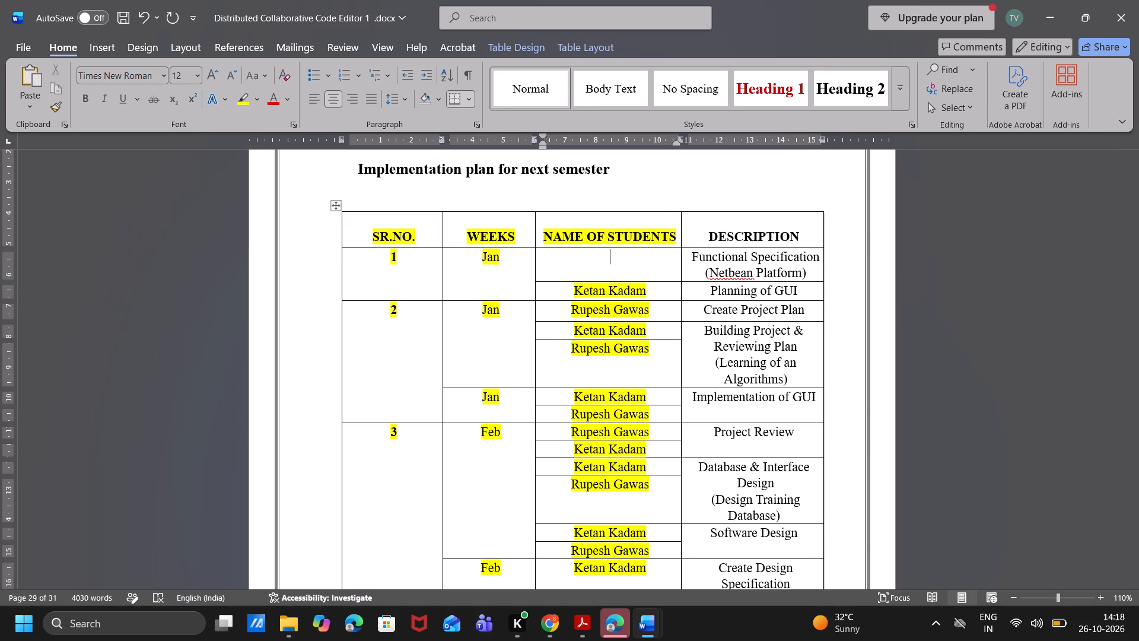
# Enter the first team member's full name in row 1 of the implementation plan table, beside the Functional Specification description.
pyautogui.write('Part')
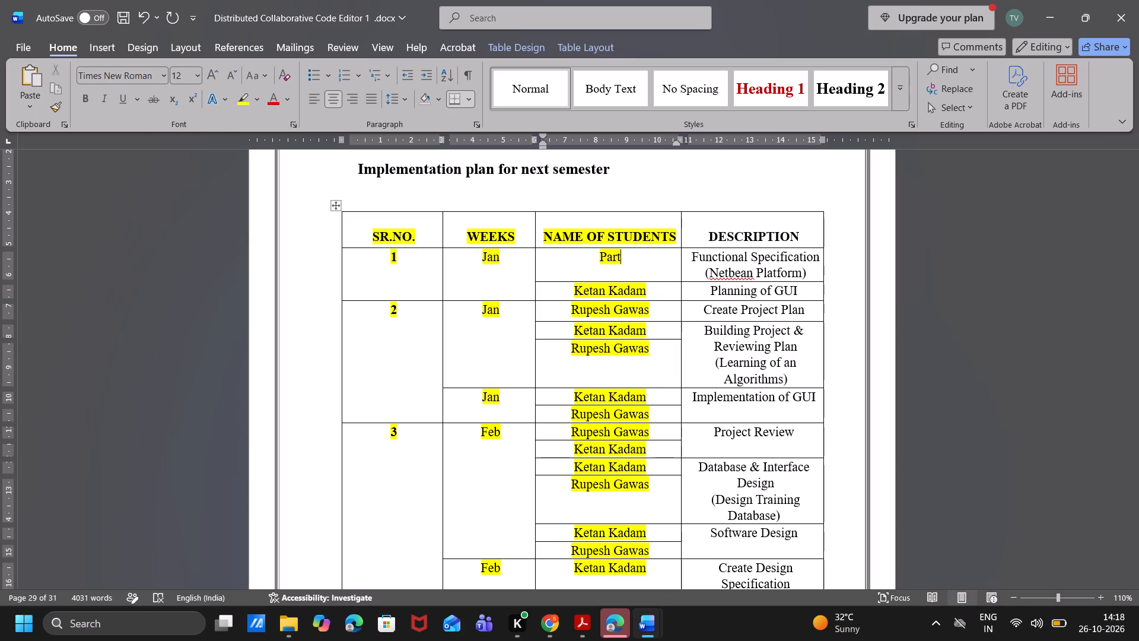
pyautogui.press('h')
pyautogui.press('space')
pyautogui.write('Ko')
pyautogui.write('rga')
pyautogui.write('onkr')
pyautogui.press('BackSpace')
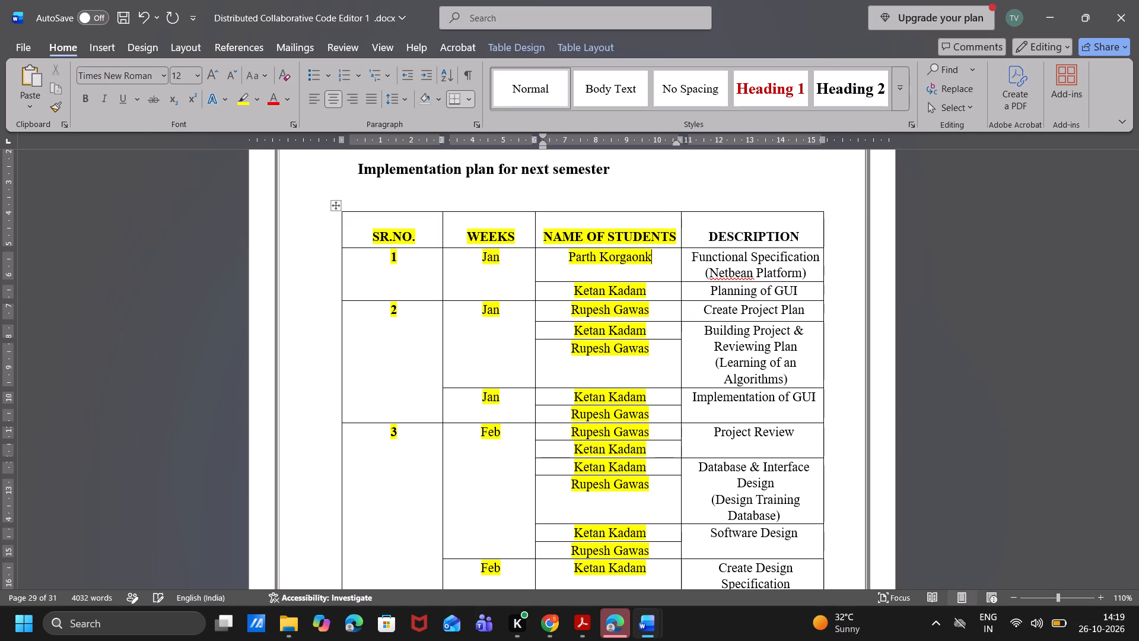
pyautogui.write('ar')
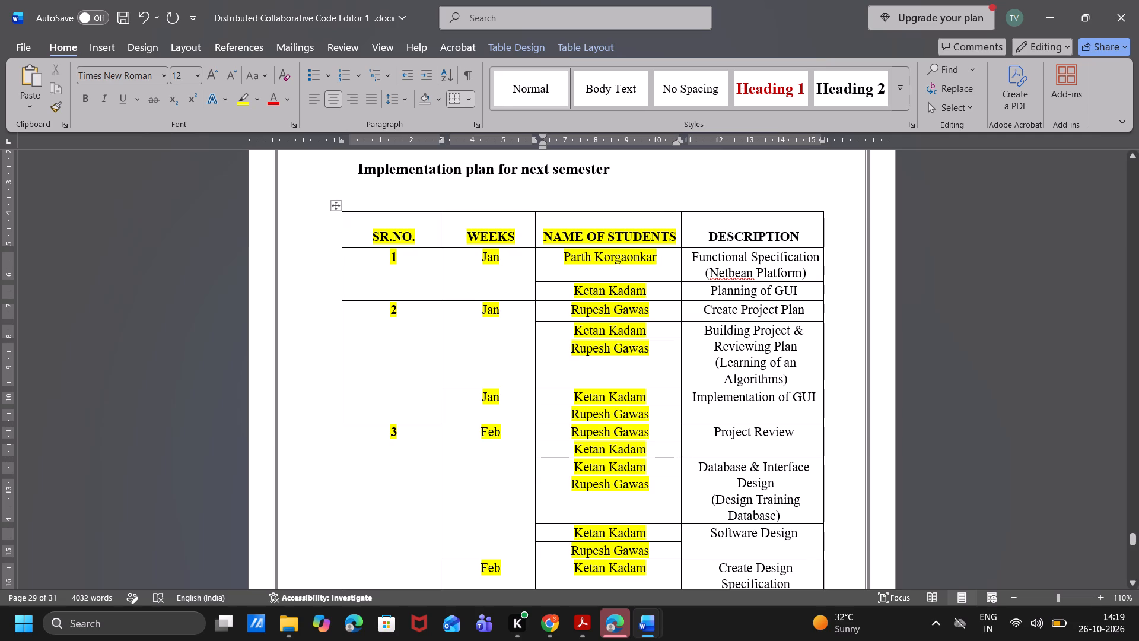
# Delete the existing student's name from row 1 of the implementation plan table, beside the Planning of GUI description.
pyautogui.click(642, 294)
pyautogui.press('BackSpace')
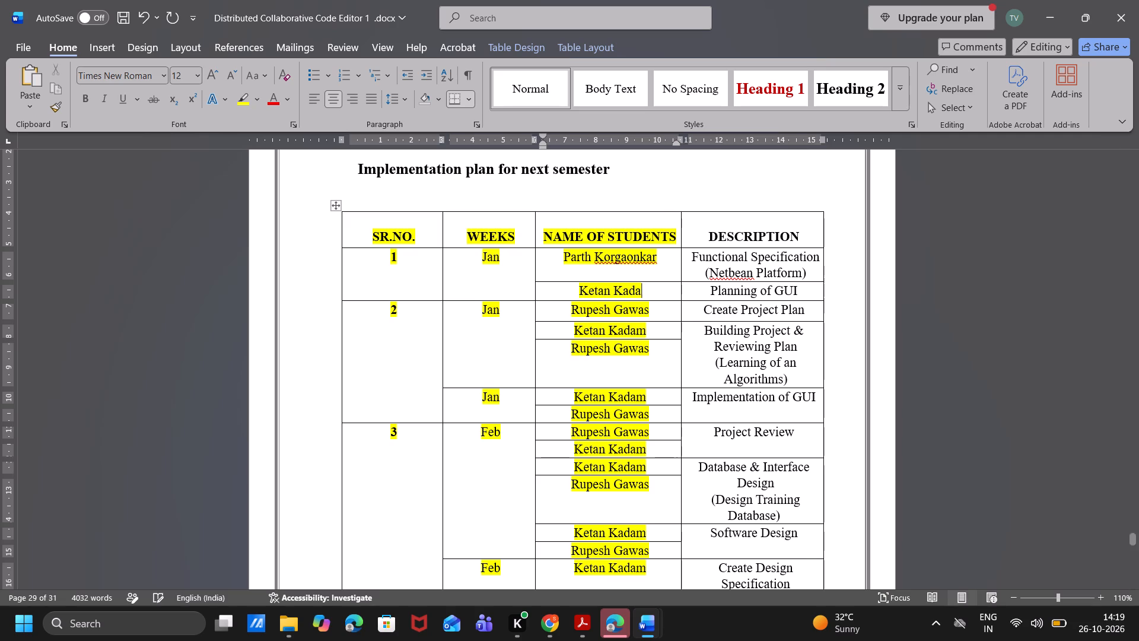
pyautogui.press('BackSpace')
pyautogui.press('BackSpace')
pyautogui.press('BackSpace')
pyautogui.press('BackSpace')
pyautogui.press('BackSpace')
pyautogui.press('BackSpace')
pyautogui.press('BackSpace')
pyautogui.press('BackSpace')
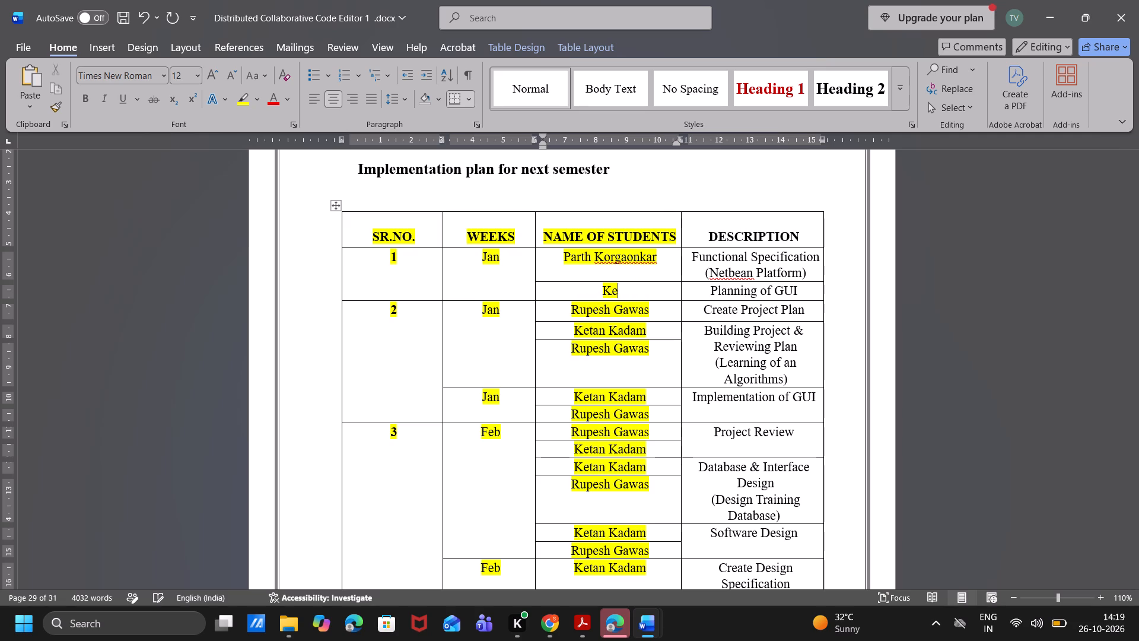
pyautogui.press('BackSpace')
pyautogui.press('BackSpace')
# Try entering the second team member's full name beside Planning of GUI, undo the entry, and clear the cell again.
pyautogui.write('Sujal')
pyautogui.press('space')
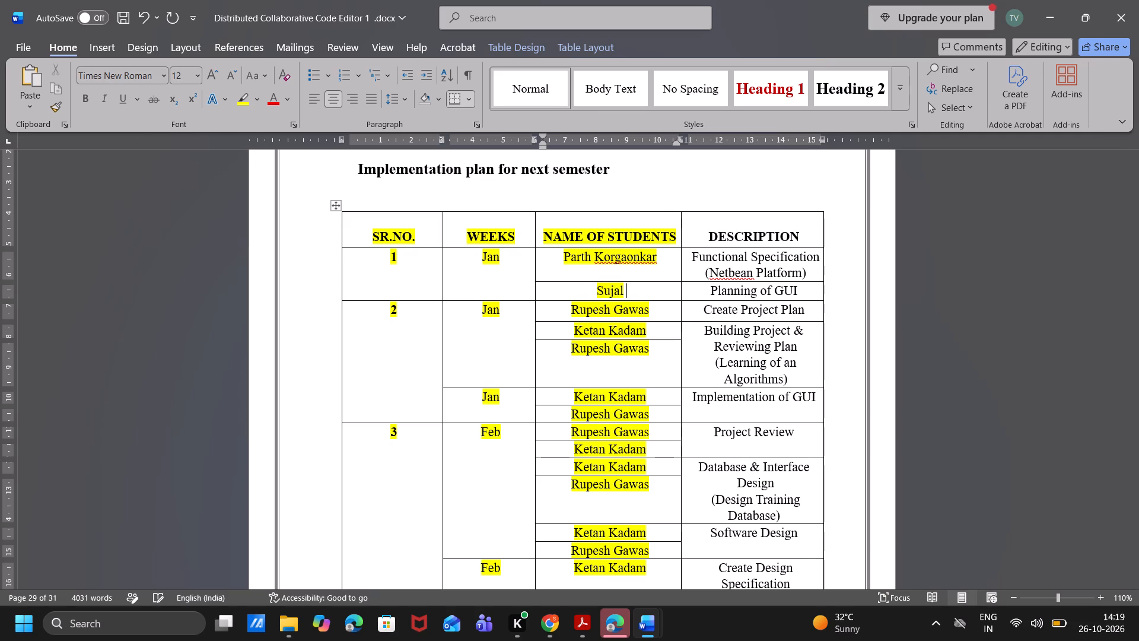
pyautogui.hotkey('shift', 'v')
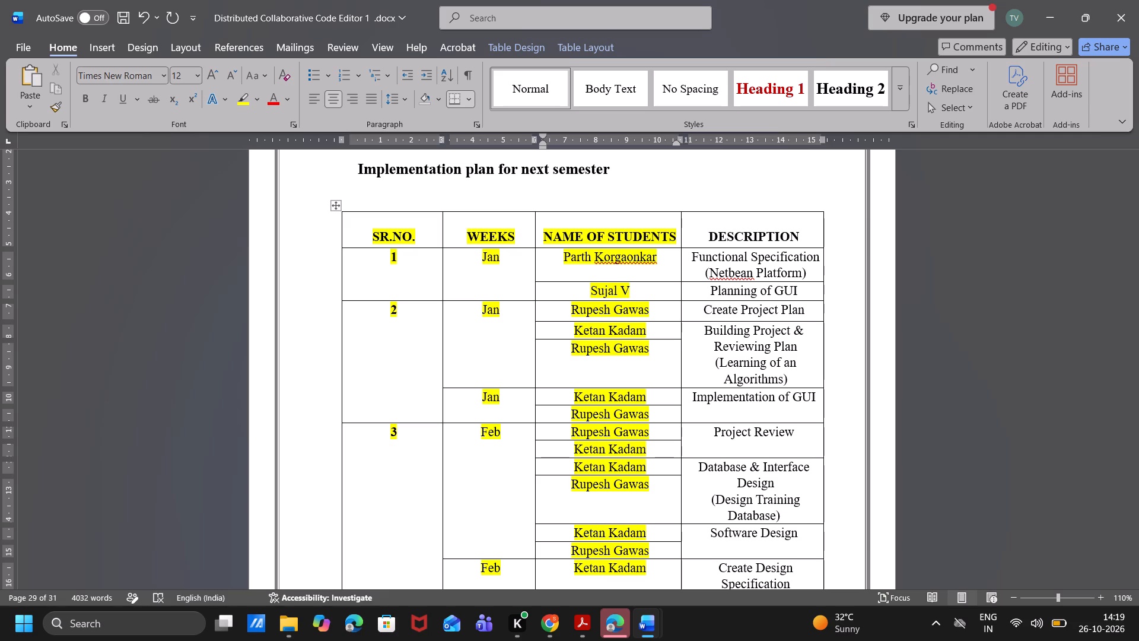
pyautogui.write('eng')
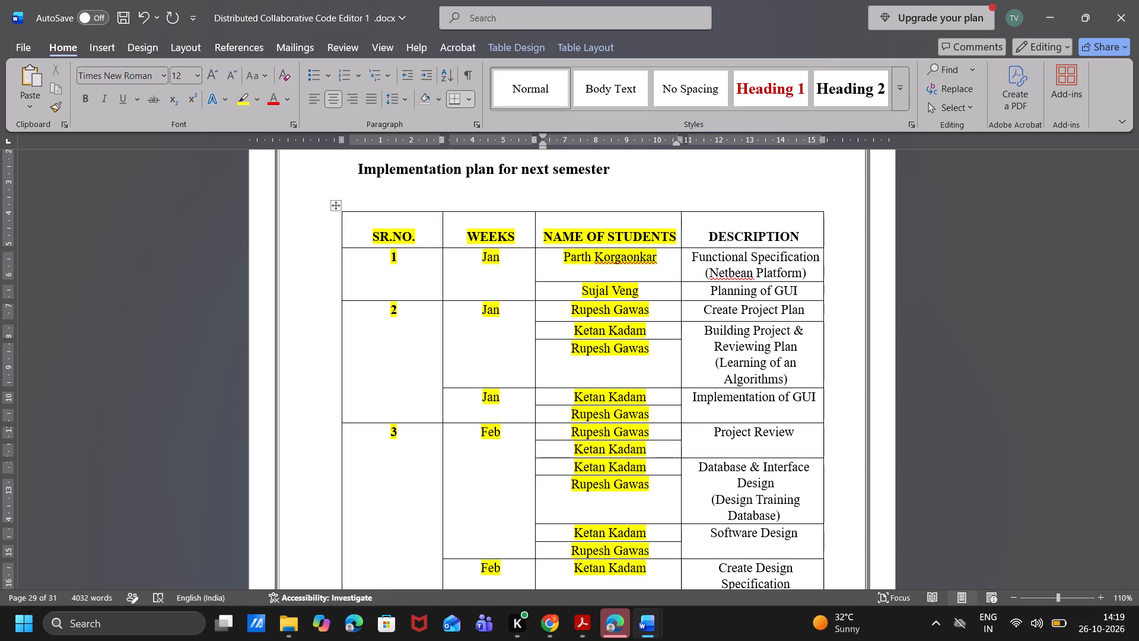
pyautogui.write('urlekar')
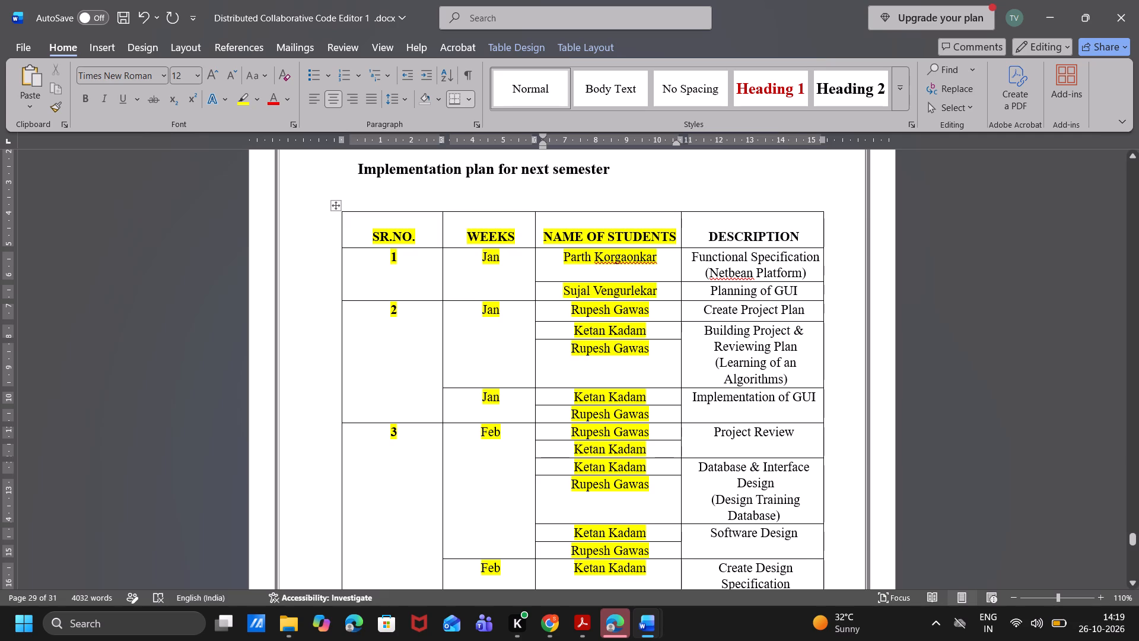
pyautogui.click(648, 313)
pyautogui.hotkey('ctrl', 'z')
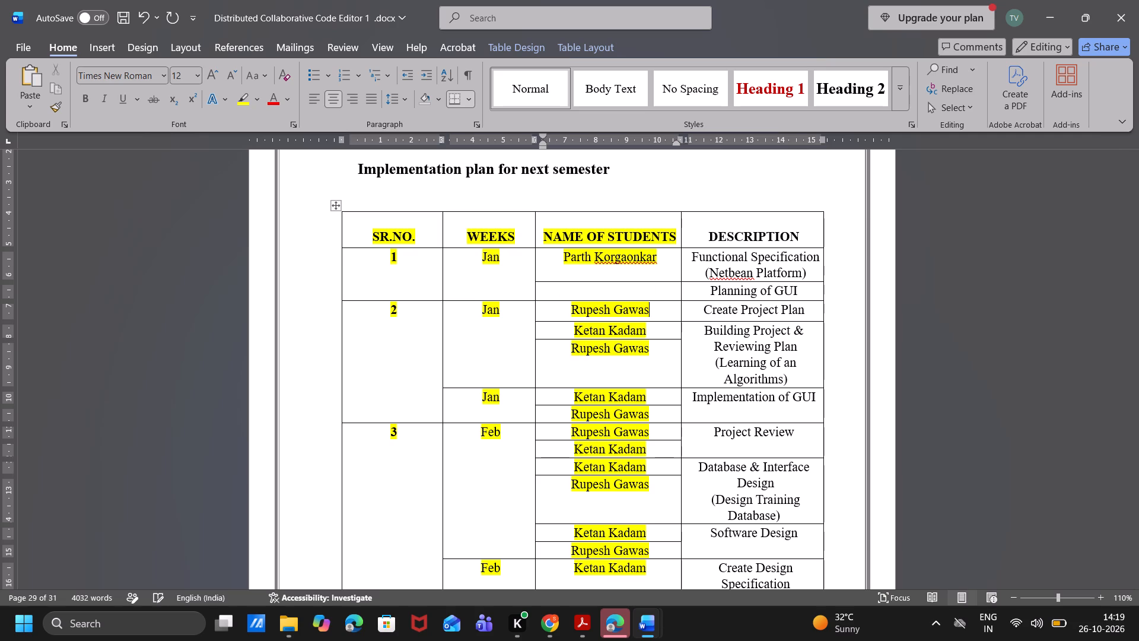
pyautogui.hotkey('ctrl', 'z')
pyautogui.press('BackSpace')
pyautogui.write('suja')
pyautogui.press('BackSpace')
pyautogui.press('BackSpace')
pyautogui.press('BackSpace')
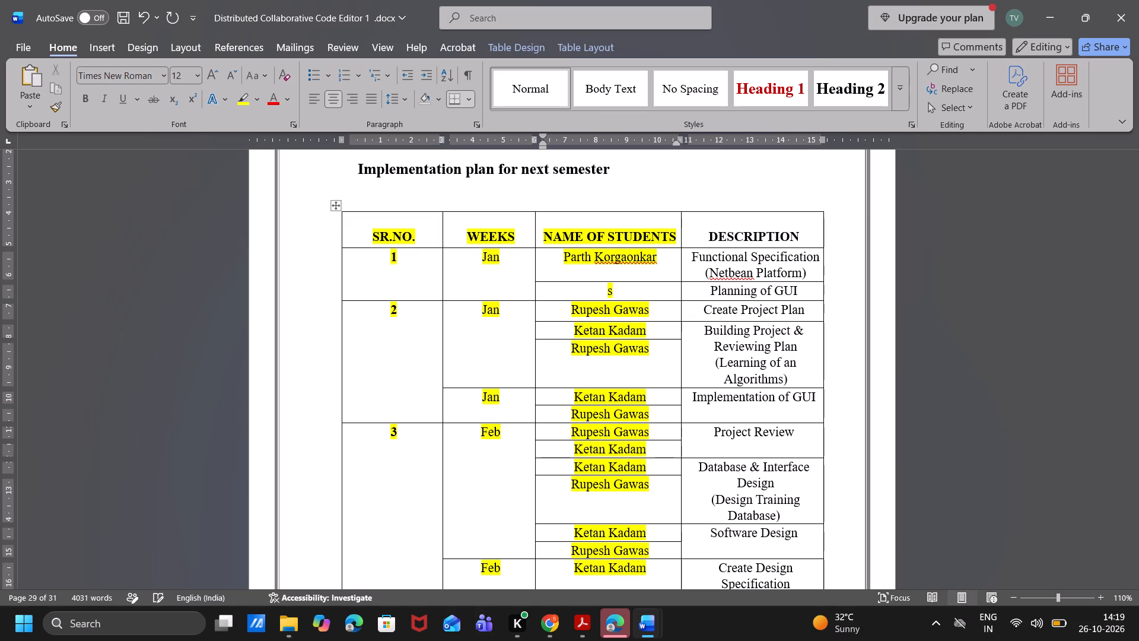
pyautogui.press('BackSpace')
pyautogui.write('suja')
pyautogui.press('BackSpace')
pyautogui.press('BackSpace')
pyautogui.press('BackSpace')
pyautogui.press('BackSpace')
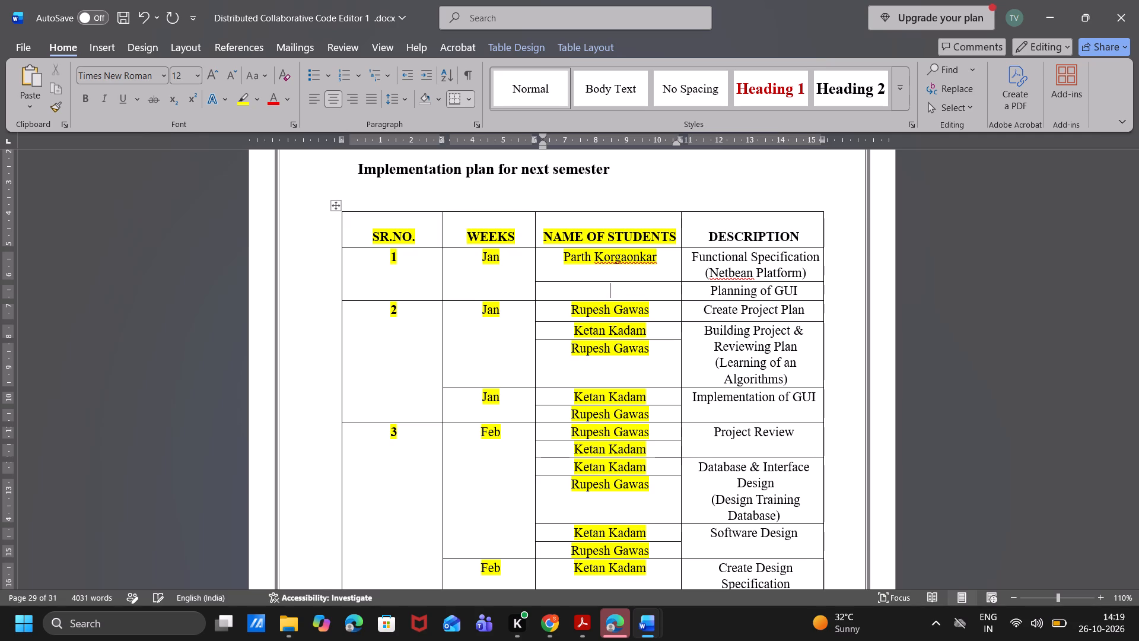
# Enter the second team member's full name, with capitalised initials, in the empty name cell beside Planning of GUI.
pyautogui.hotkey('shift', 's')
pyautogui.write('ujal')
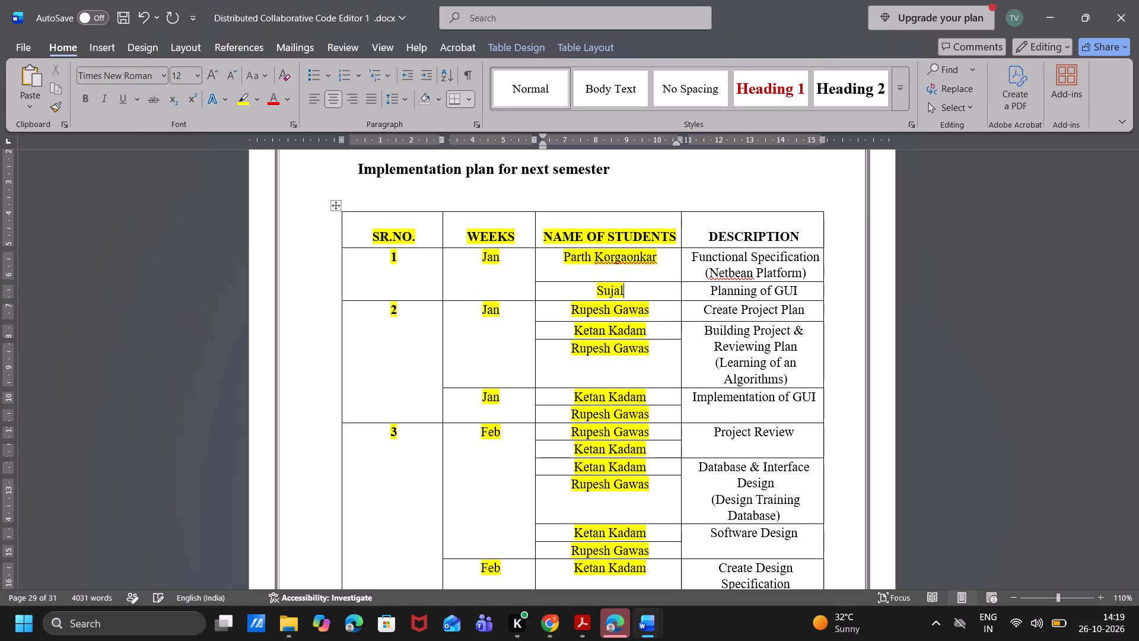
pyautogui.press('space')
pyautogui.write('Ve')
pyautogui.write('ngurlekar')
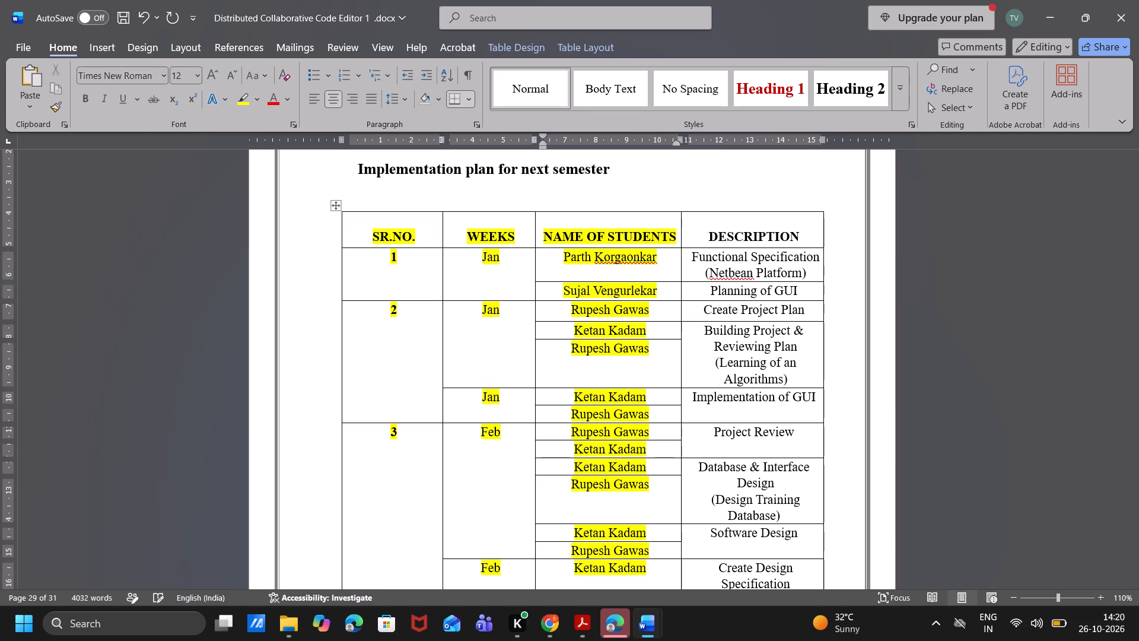
# Start editing the student's name in row 2 of the implementation plan table, beside the Create Project Plan description.
pyautogui.click(647, 312)
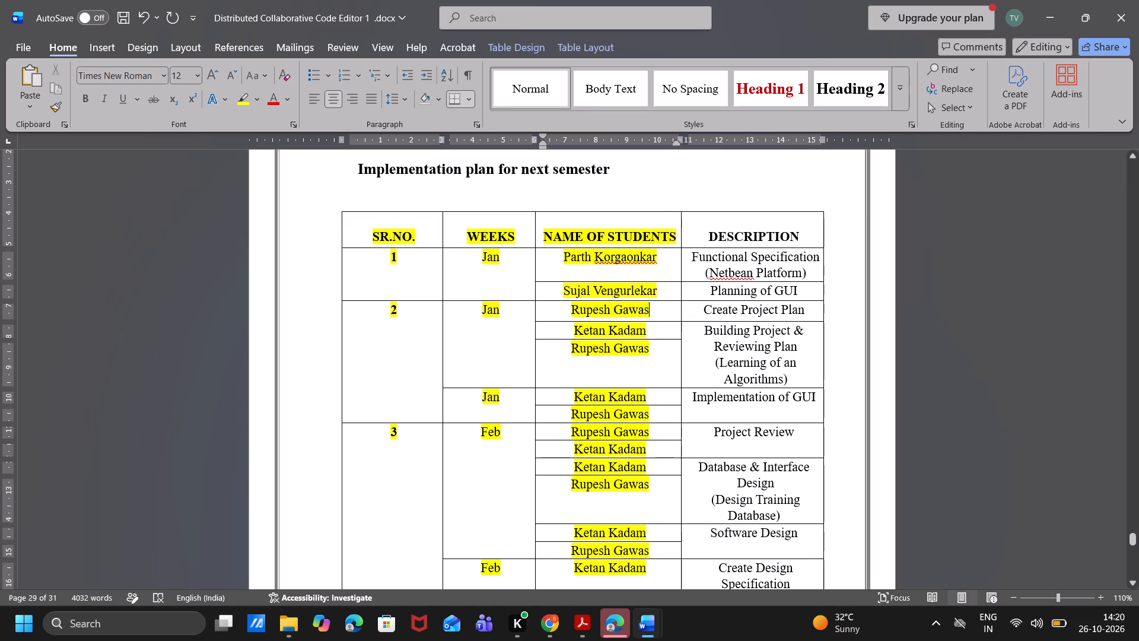
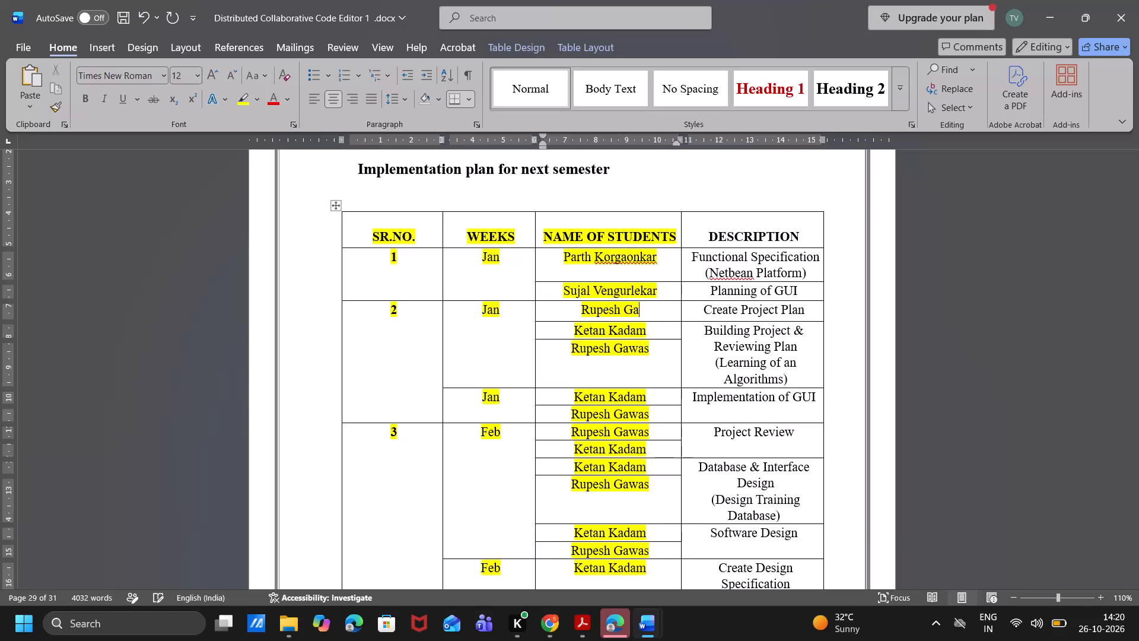
# Replace the student's name beside Create Project Plan in row 2 with the third team member's full name, with capitalised initials.
pyautogui.press('BackSpace')
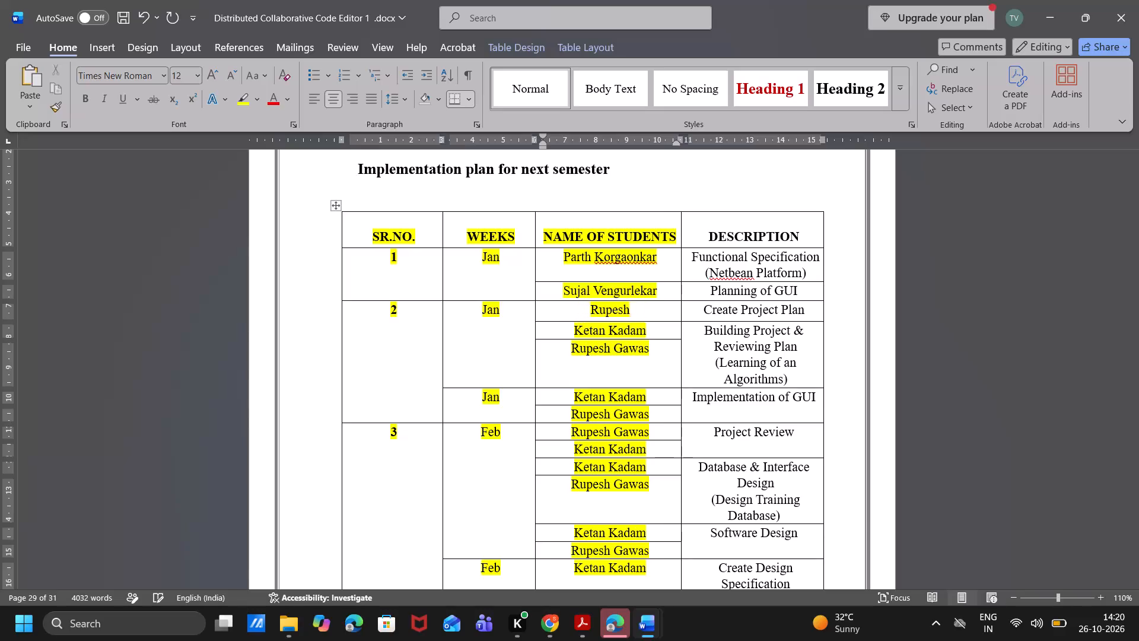
pyautogui.press('BackSpace')
pyautogui.press('BackSpace')
pyautogui.press('BackSpace')
pyautogui.press('BackSpace')
pyautogui.press('BackSpace')
pyautogui.press('BackSpace')
pyautogui.press('BackSpace')
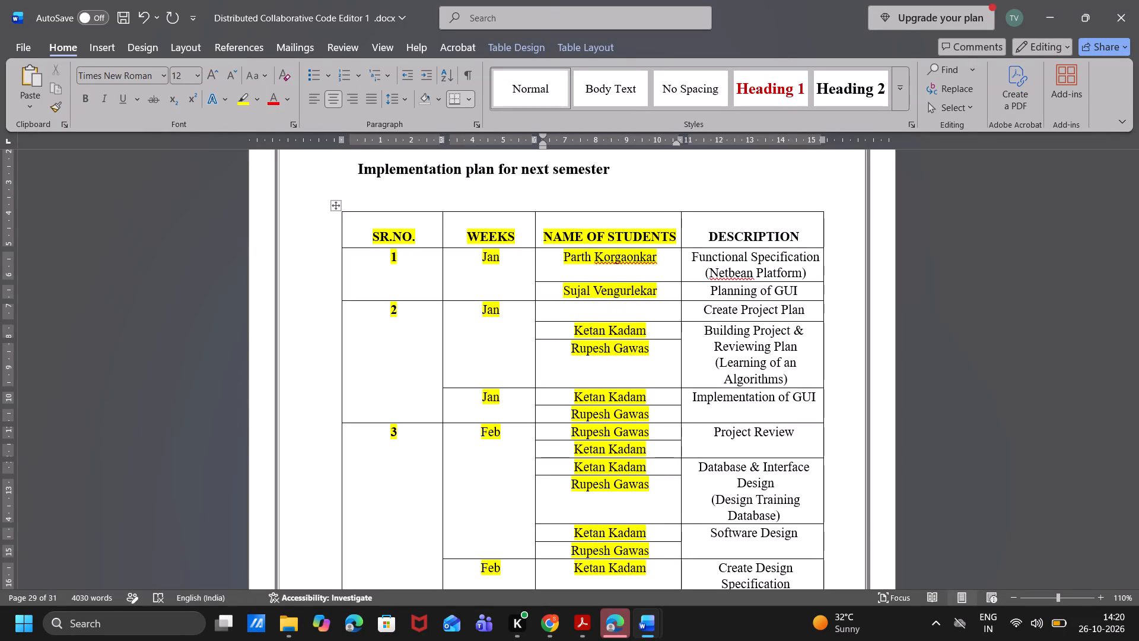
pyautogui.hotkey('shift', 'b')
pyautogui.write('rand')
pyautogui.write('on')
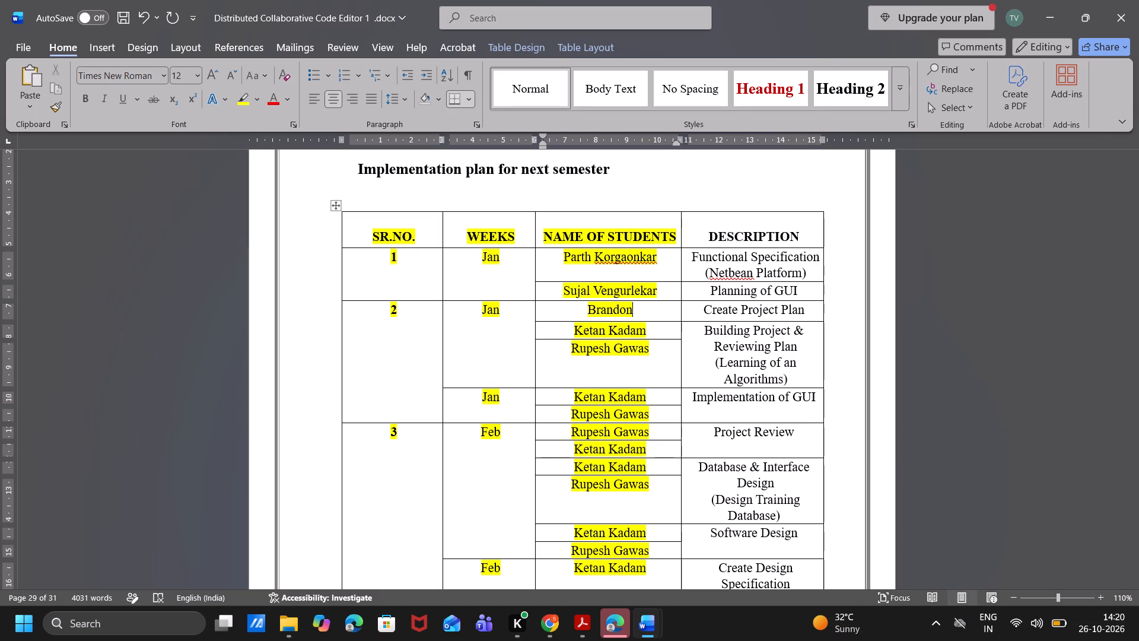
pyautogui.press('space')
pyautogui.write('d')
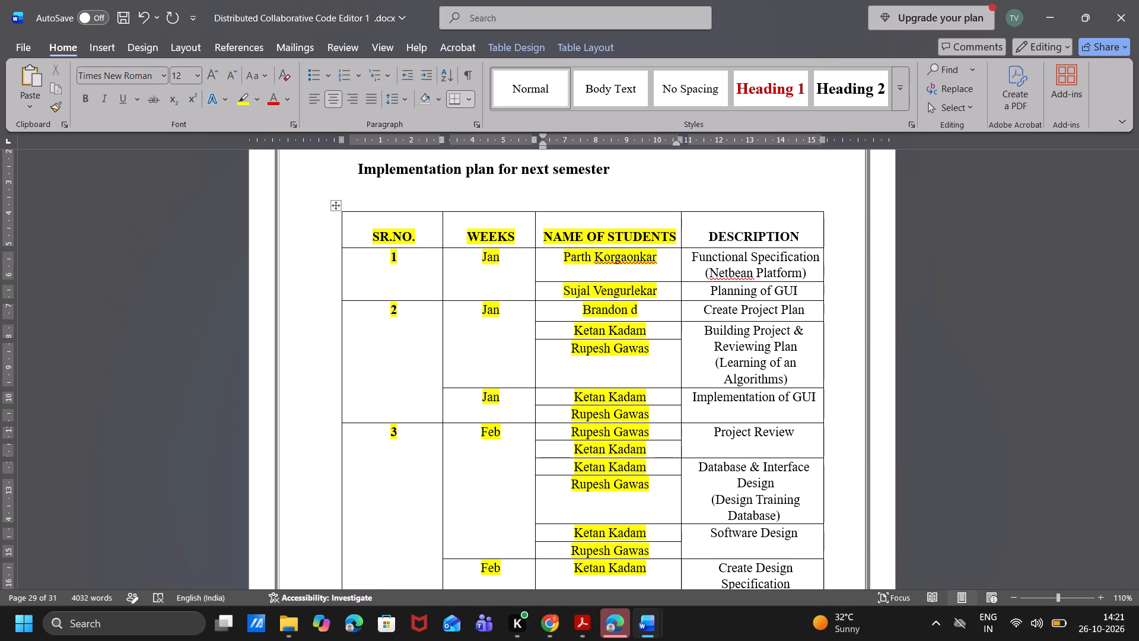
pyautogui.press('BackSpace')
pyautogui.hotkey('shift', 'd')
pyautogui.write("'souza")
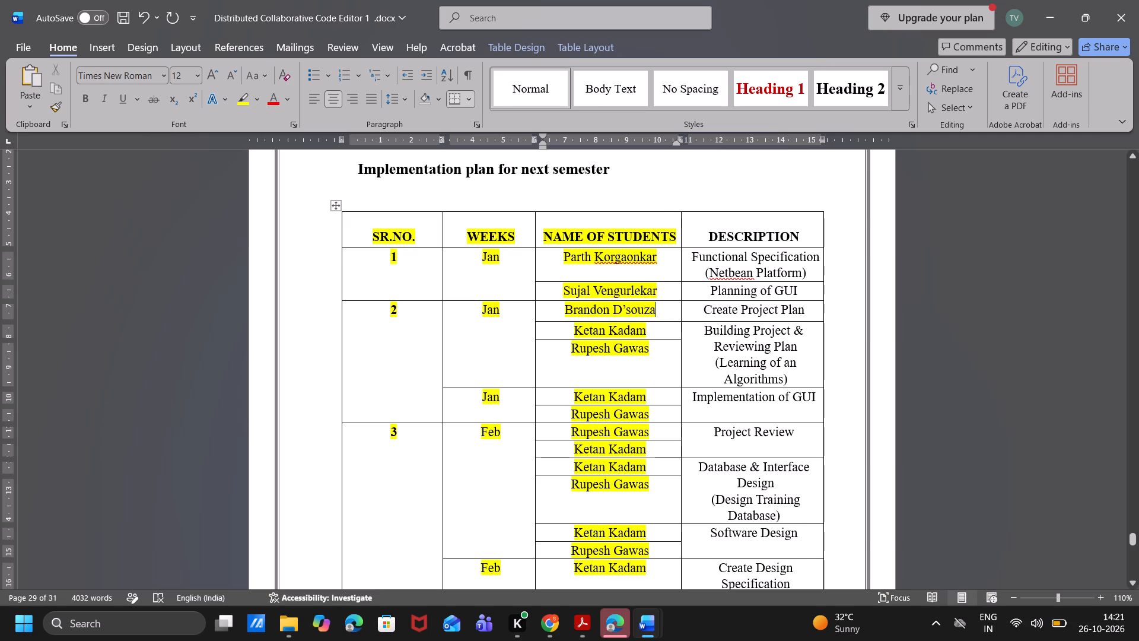
# Replace the upper student name beside Building Project & Reviewing Plan with the fourth team member's full name, with capitalised initials.
pyautogui.click(645, 336)
pyautogui.press('BackSpace')
pyautogui.press('BackSpace')
pyautogui.press('BackSpace')
pyautogui.press('BackSpace')
pyautogui.press('BackSpace')
pyautogui.press('BackSpace')
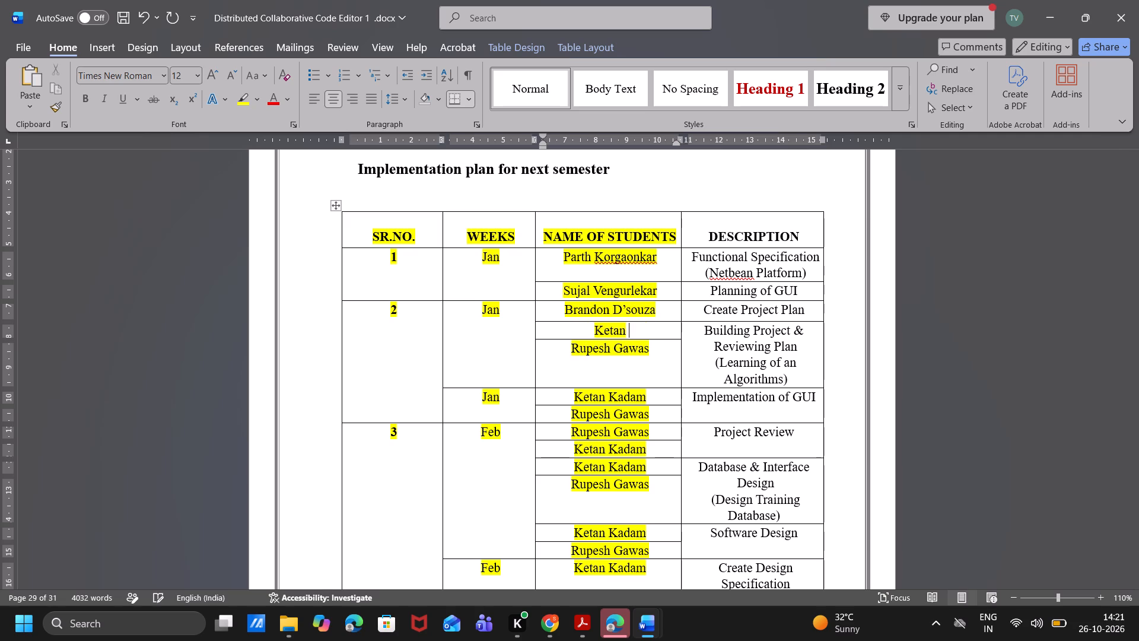
pyautogui.press('BackSpace')
pyautogui.press('BackSpace')
pyautogui.press('BackSpace')
pyautogui.press('BackSpace')
pyautogui.press('BackSpace')
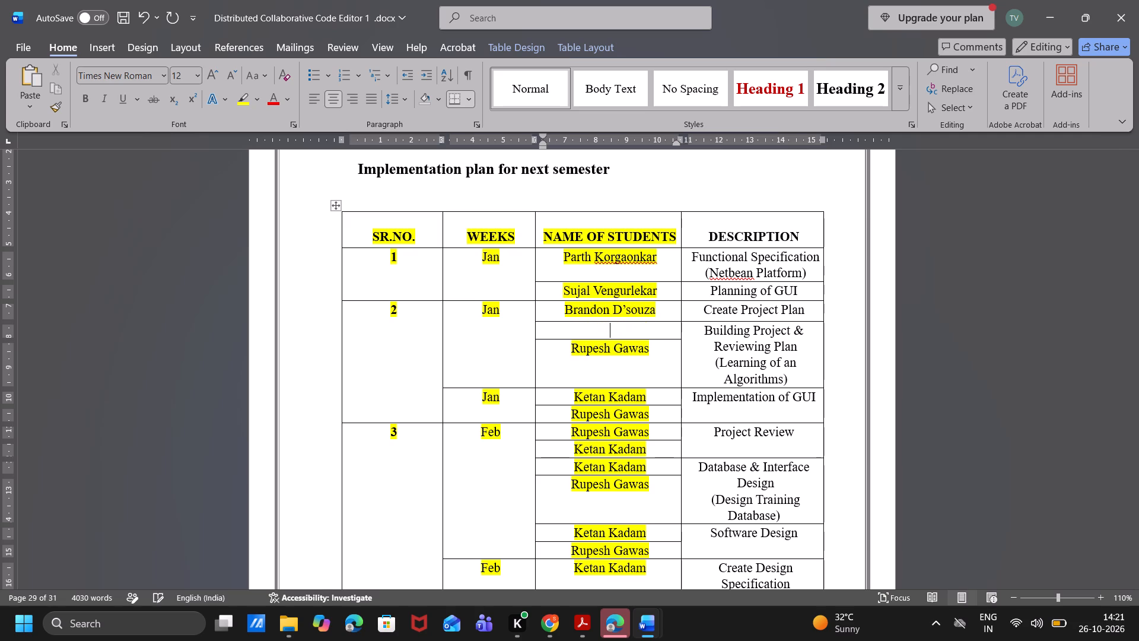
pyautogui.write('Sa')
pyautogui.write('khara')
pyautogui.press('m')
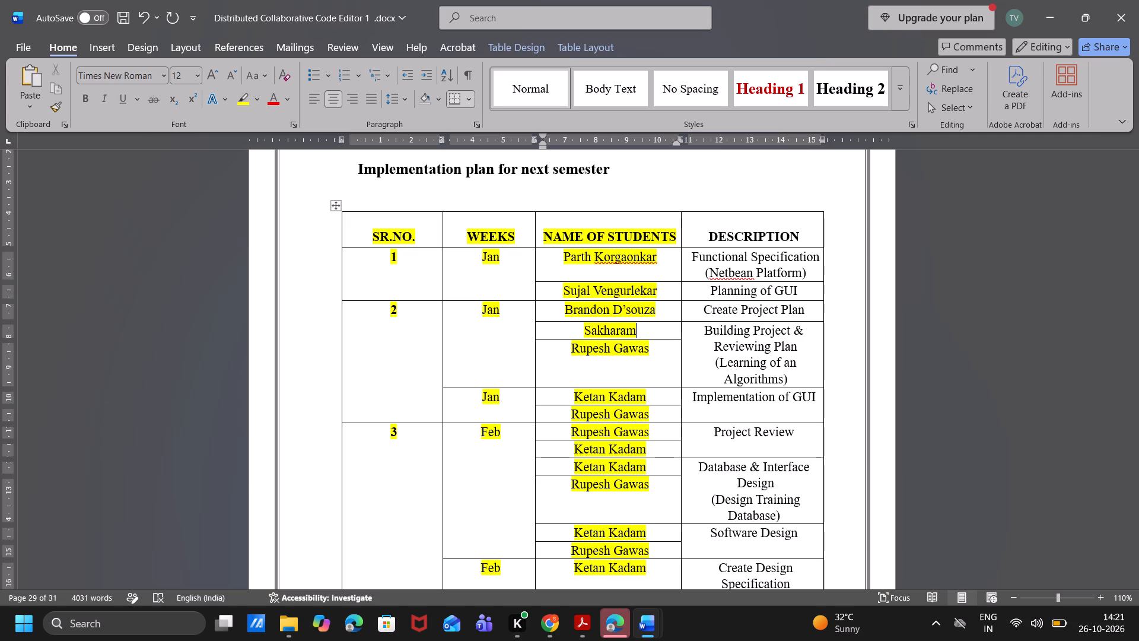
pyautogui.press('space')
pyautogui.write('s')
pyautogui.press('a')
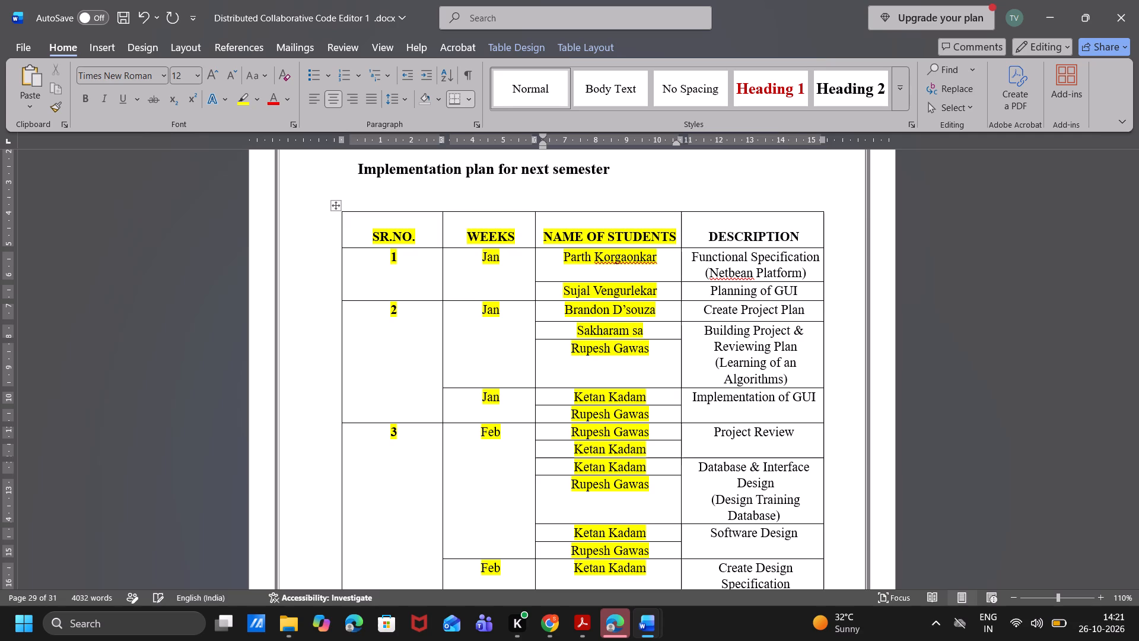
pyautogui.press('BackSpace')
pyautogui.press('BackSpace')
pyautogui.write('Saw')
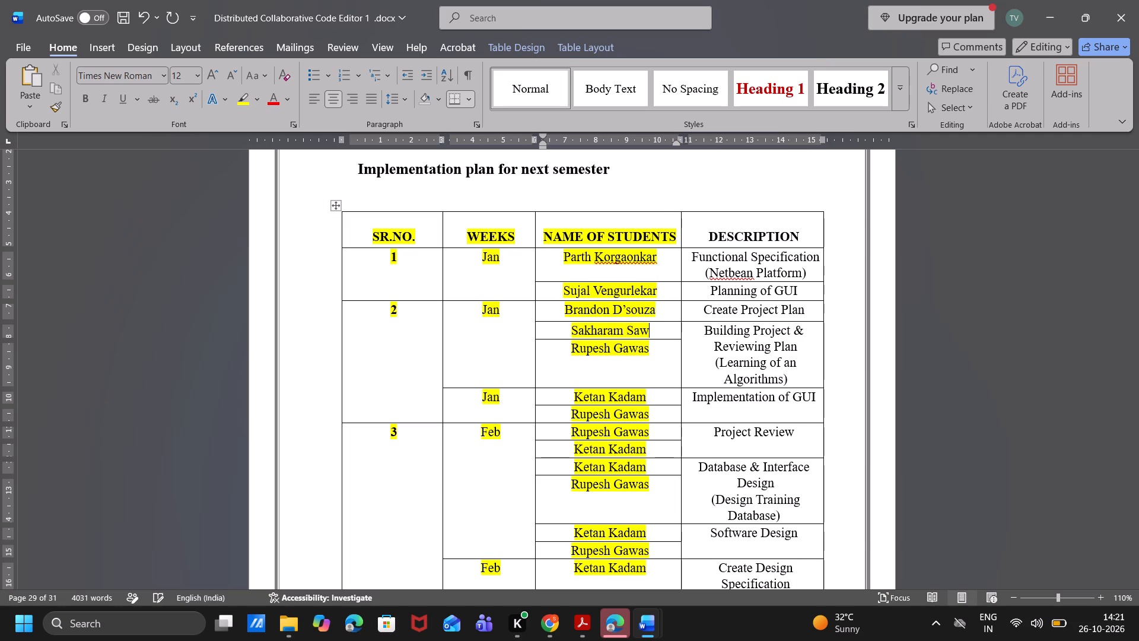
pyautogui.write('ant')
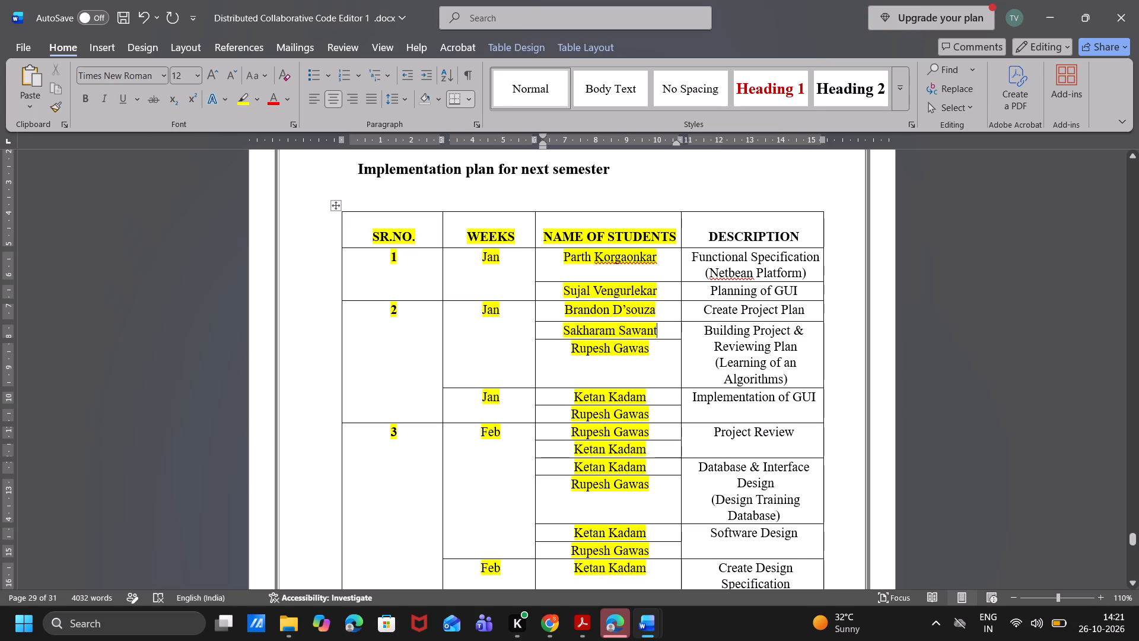
# Replace the lower student name beside Building Project & Reviewing Plan with the first team member's full name, as listed beside Functional Specification.
pyautogui.doubleClick(646, 351)
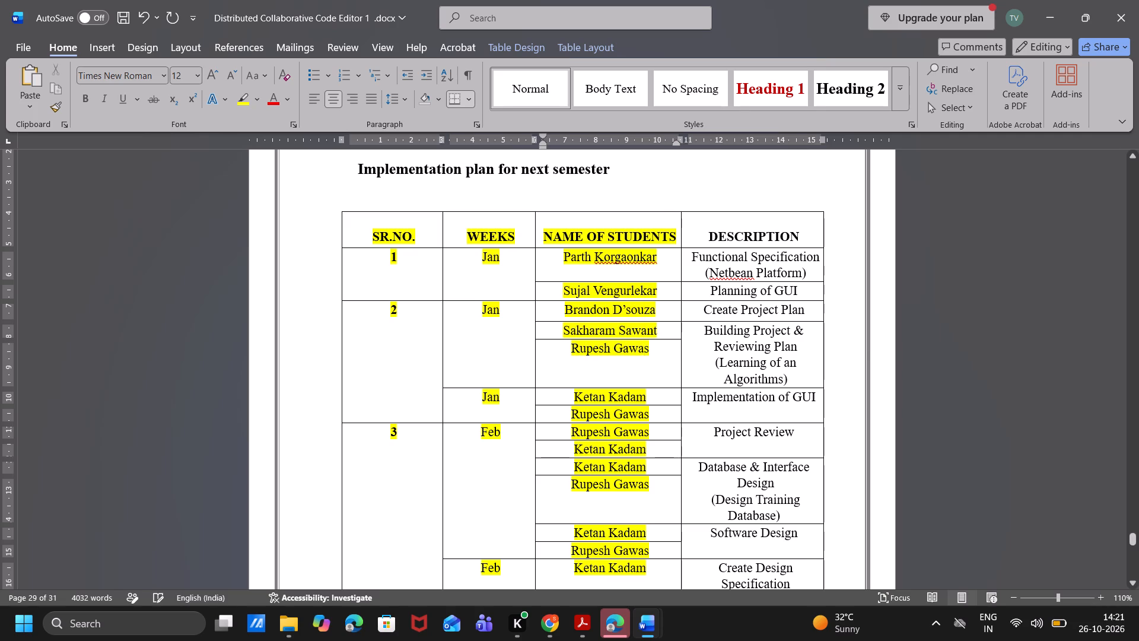
pyautogui.click(646, 351)
pyautogui.press('Right')
pyautogui.press('BackSpace')
pyautogui.press('BackSpace')
pyautogui.press('BackSpace')
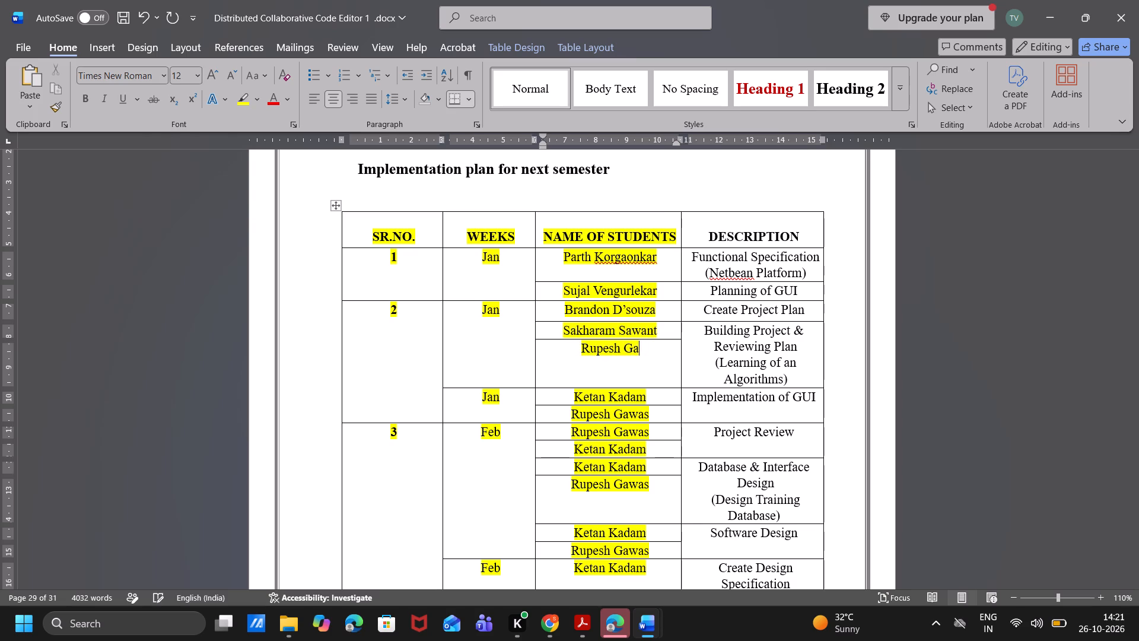
pyautogui.press('BackSpace')
pyautogui.press('BackSpace')
pyautogui.press('BackSpace')
pyautogui.press('BackSpace')
pyautogui.press('BackSpace')
pyautogui.press('BackSpace')
pyautogui.press('BackSpace')
pyautogui.press('BackSpace')
pyautogui.press('BackSpace')
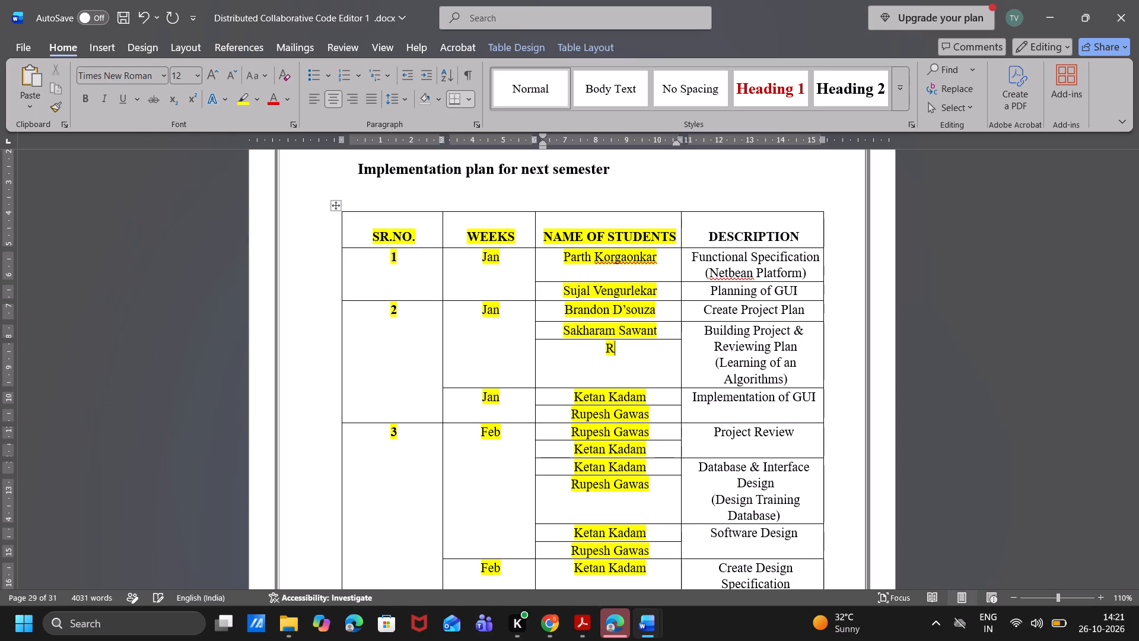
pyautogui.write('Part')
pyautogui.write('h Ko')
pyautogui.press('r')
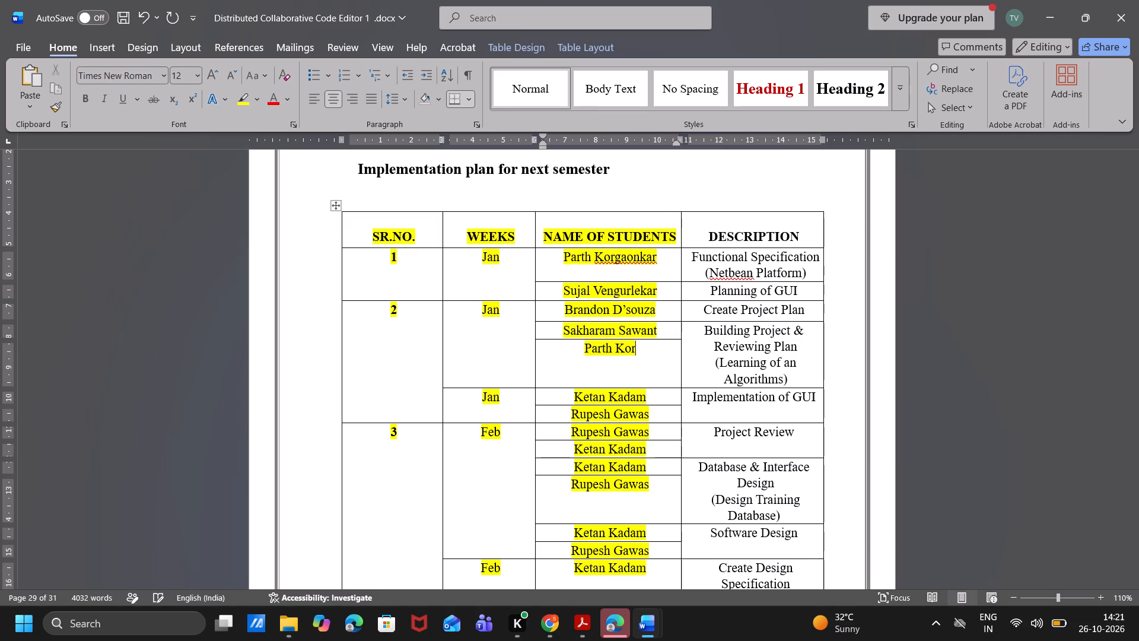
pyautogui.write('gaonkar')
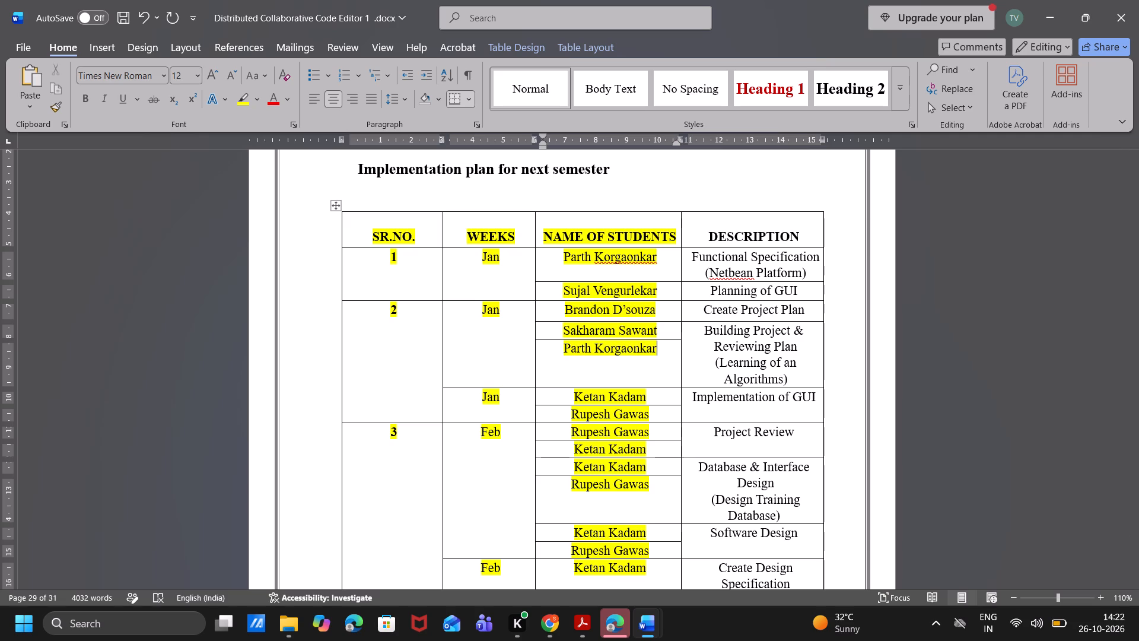
# Replace the upper student name beside Implementation of GUI with the second team member's full name, as listed beside Planning of GUI.
pyautogui.click(642, 399)
pyautogui.press('BackSpace')
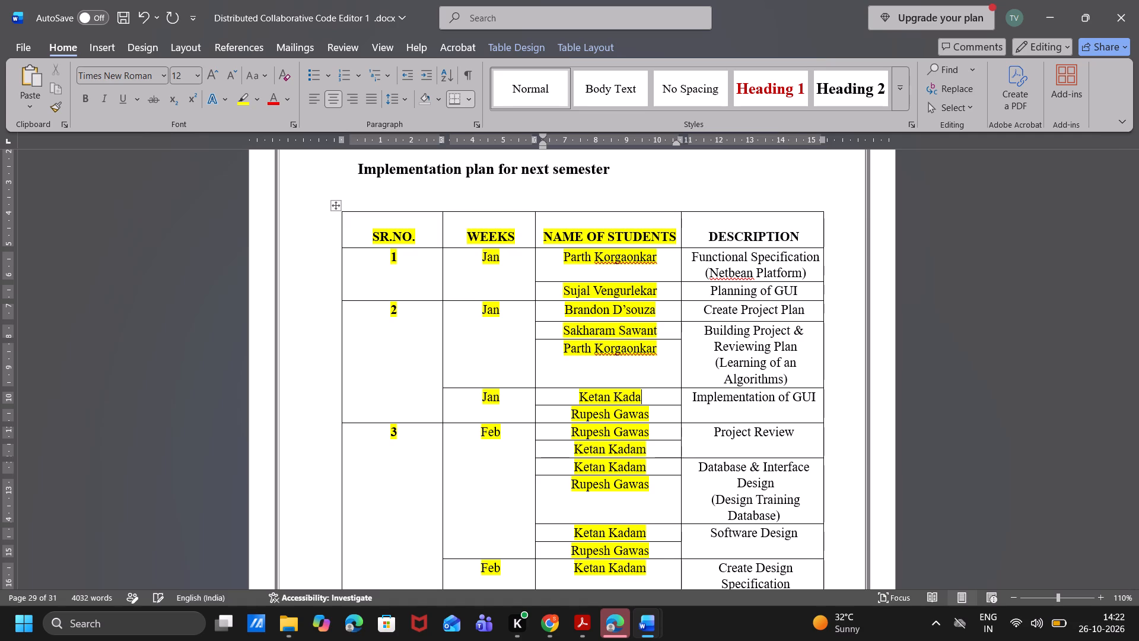
pyautogui.press('BackSpace')
pyautogui.press('BackSpace')
pyautogui.press('BackSpace')
pyautogui.press('BackSpace')
pyautogui.press('BackSpace')
pyautogui.press('BackSpace')
pyautogui.press('BackSpace')
pyautogui.press('BackSpace')
pyautogui.press('BackSpace')
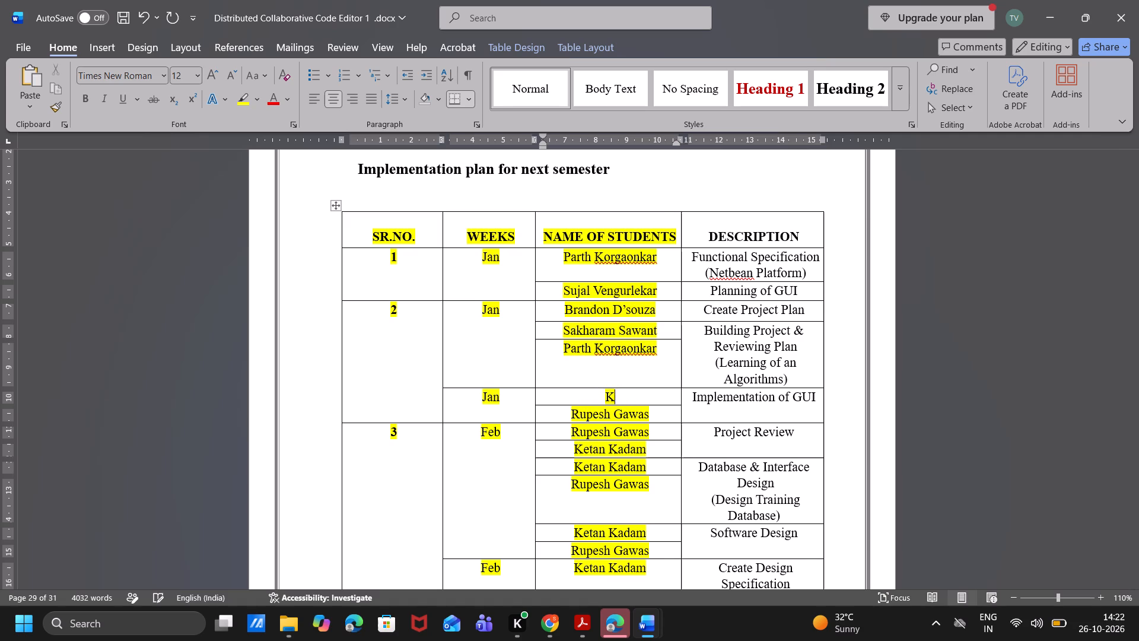
pyautogui.press('BackSpace')
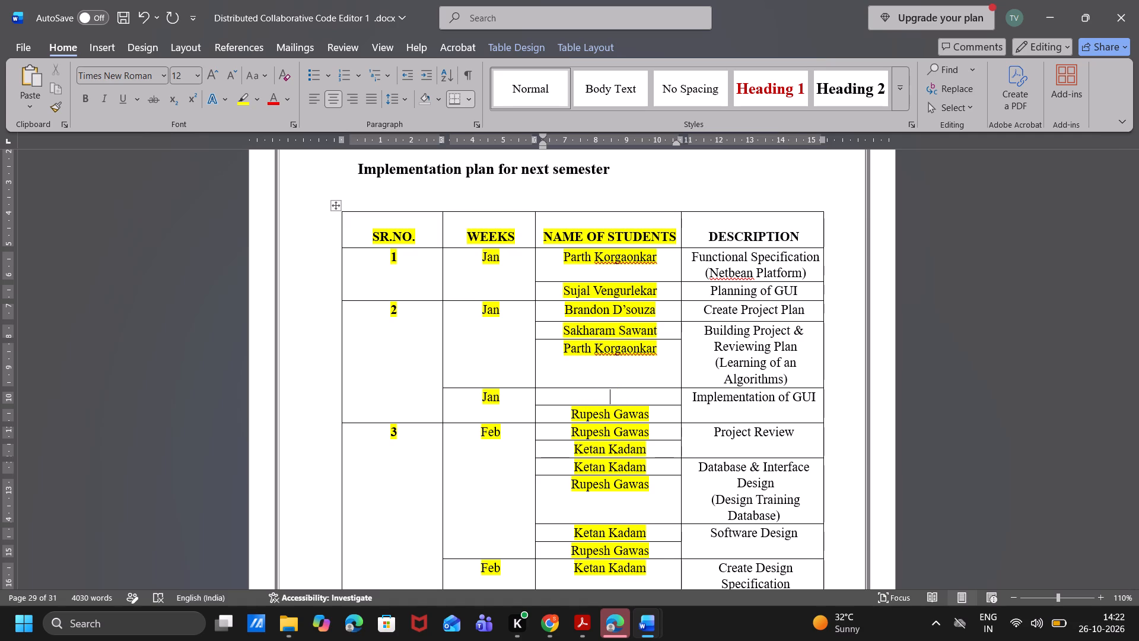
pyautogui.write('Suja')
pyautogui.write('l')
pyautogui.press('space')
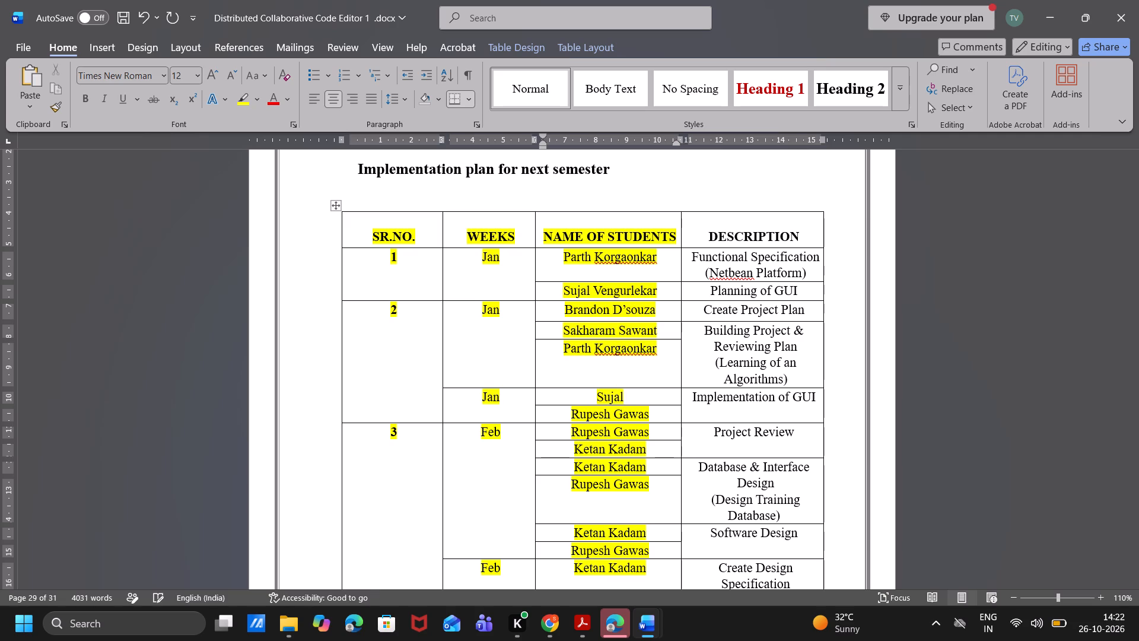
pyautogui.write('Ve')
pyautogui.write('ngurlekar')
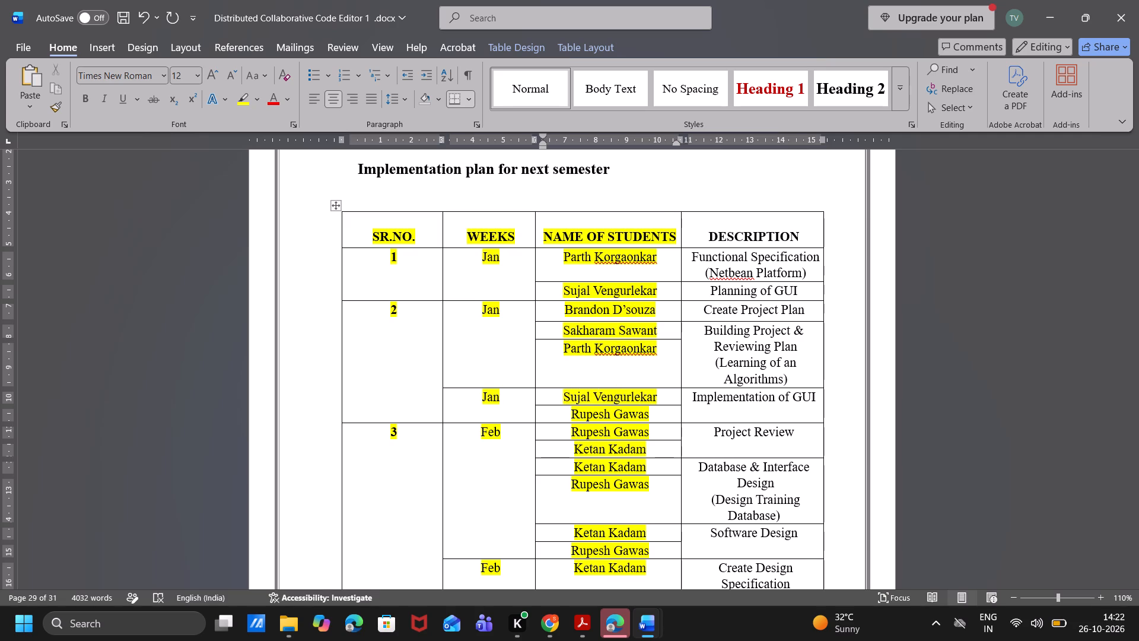
# Replace the lower student name beside Implementation of GUI with the fourth team member's full name, with capitalised initials.
pyautogui.click(648, 418)
pyautogui.press('BackSpace')
pyautogui.press('BackSpace')
pyautogui.press('BackSpace')
pyautogui.press('BackSpace')
pyautogui.press('BackSpace')
pyautogui.press('BackSpace')
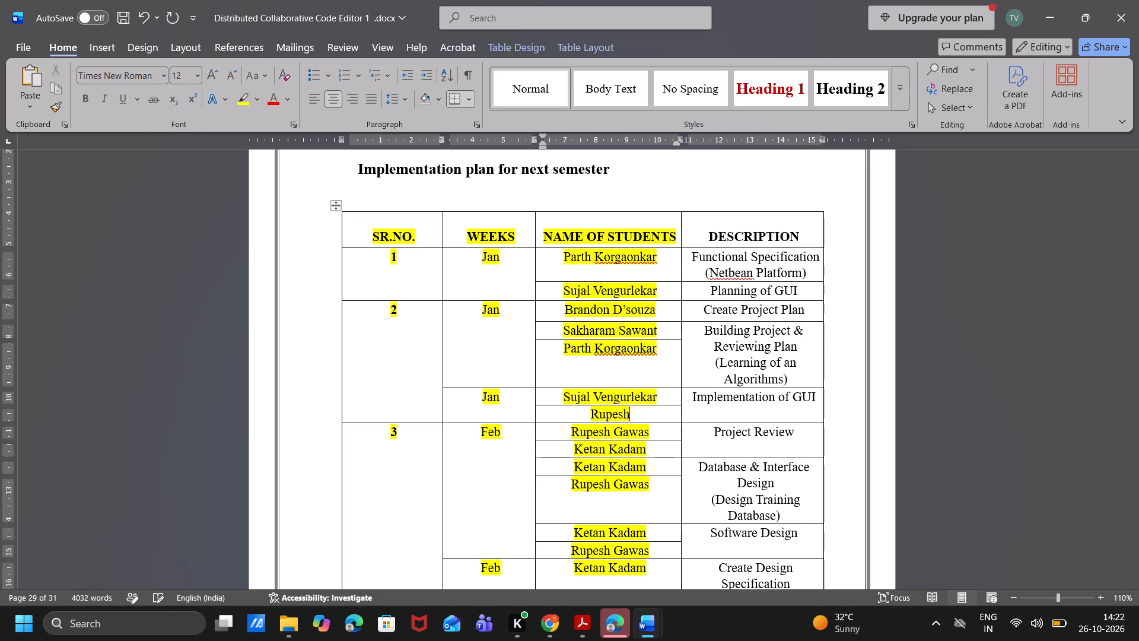
pyautogui.press('BackSpace')
pyautogui.press('BackSpace')
pyautogui.press('BackSpace')
pyautogui.press('BackSpace')
pyautogui.press('BackSpace')
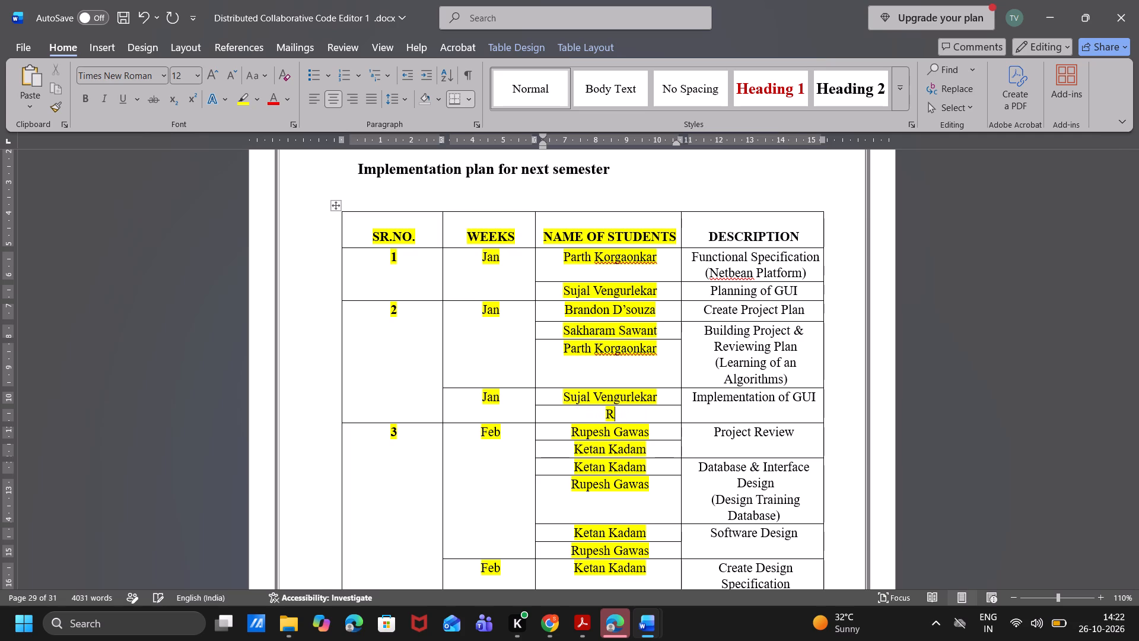
pyautogui.press('BackSpace')
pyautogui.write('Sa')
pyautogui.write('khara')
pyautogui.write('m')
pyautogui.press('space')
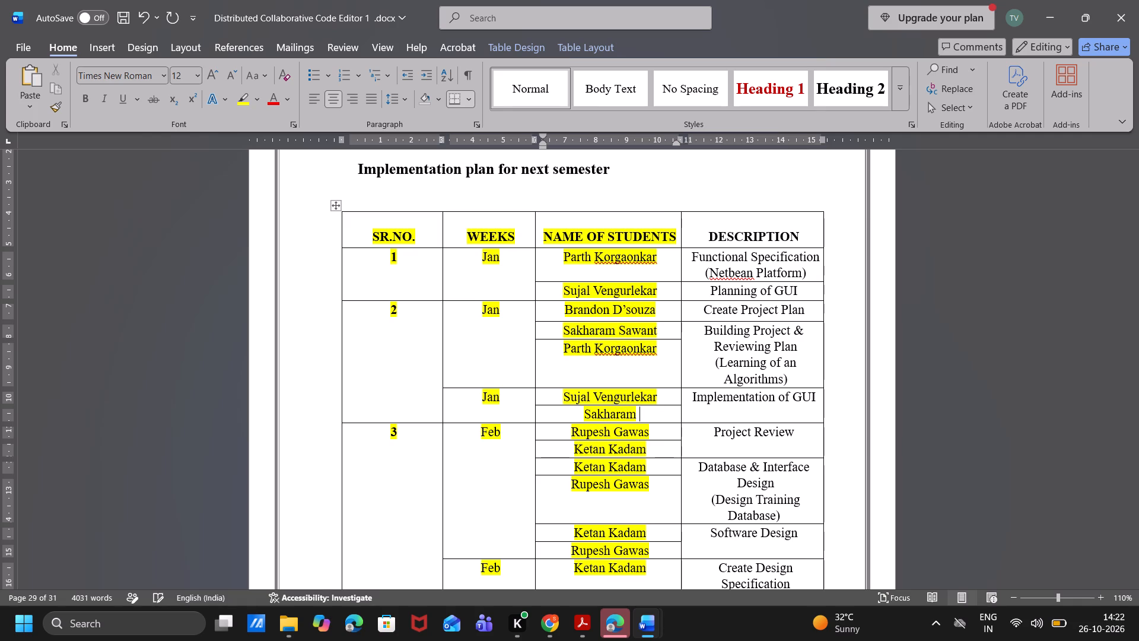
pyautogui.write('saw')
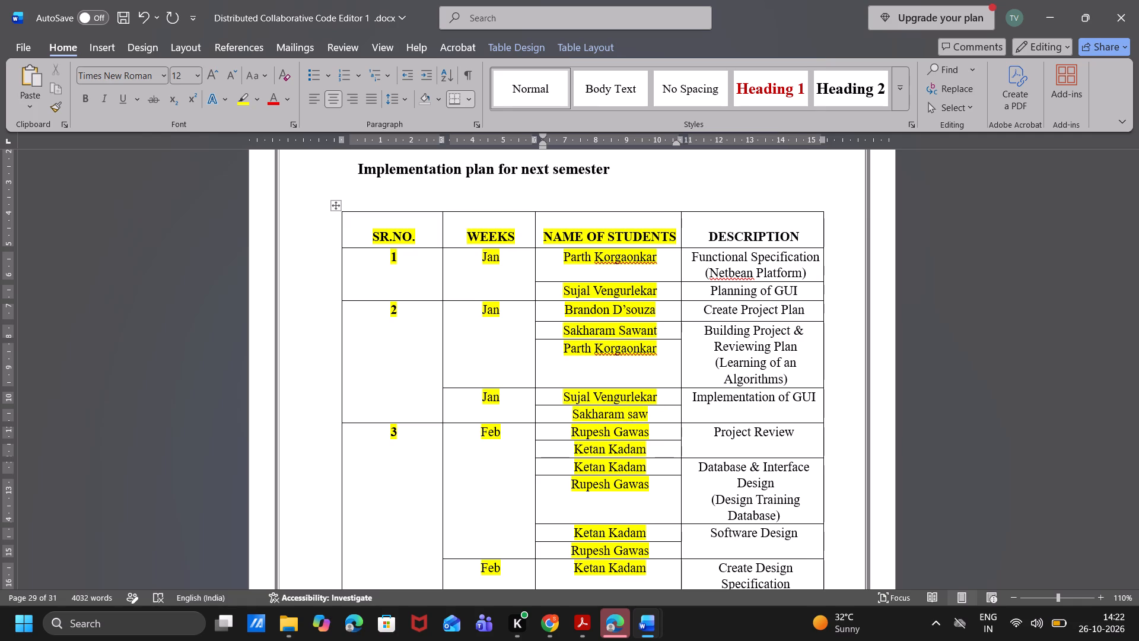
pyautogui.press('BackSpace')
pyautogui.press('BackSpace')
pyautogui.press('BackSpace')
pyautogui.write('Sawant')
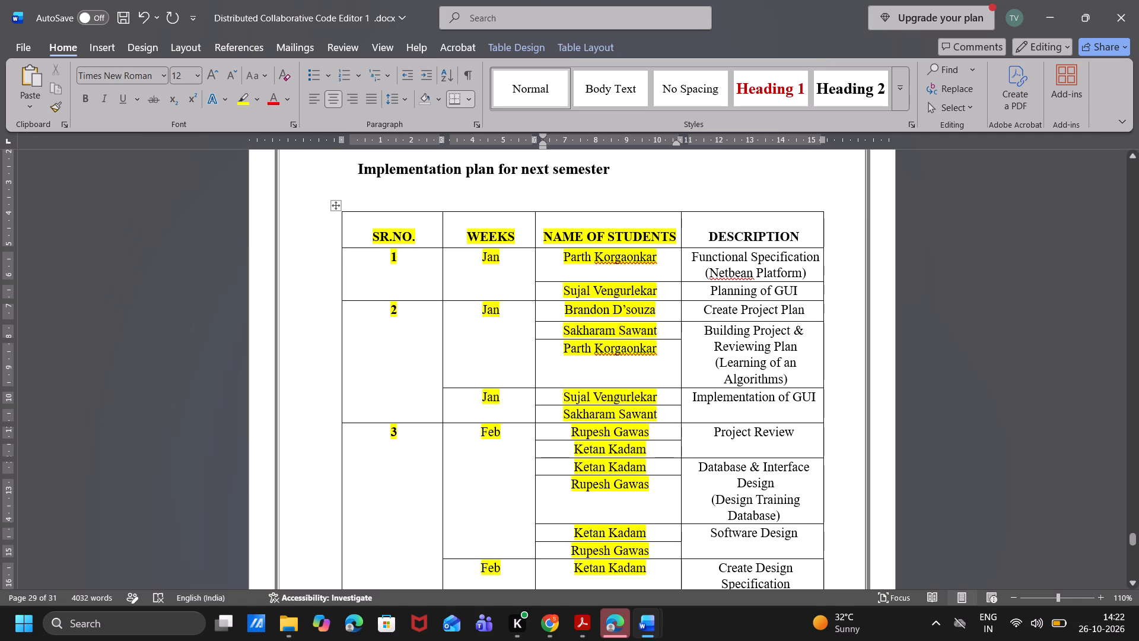
# Replace the upper student name beside the February Project Review with the third team member's full name, as listed beside Create Project Plan.
pyautogui.click(648, 431)
pyautogui.press('BackSpace')
pyautogui.press('BackSpace')
pyautogui.press('BackSpace')
pyautogui.press('BackSpace')
pyautogui.press('BackSpace')
pyautogui.press('BackSpace')
pyautogui.press('BackSpace')
pyautogui.press('BackSpace')
pyautogui.press('BackSpace')
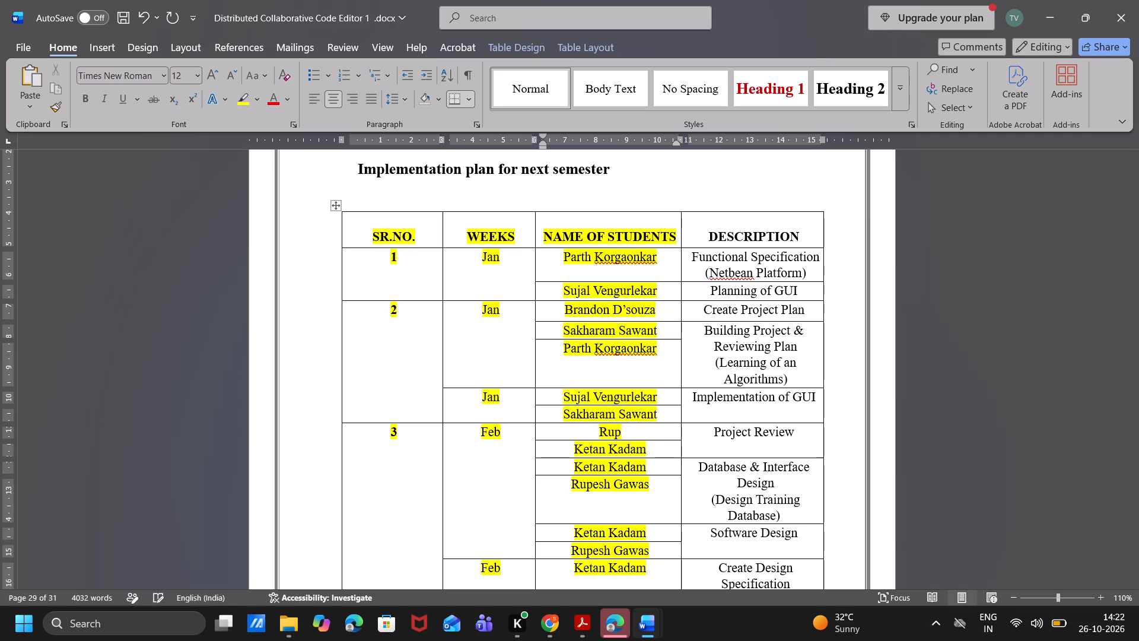
pyautogui.press('BackSpace')
pyautogui.press('BackSpace')
pyautogui.press('BackSpace')
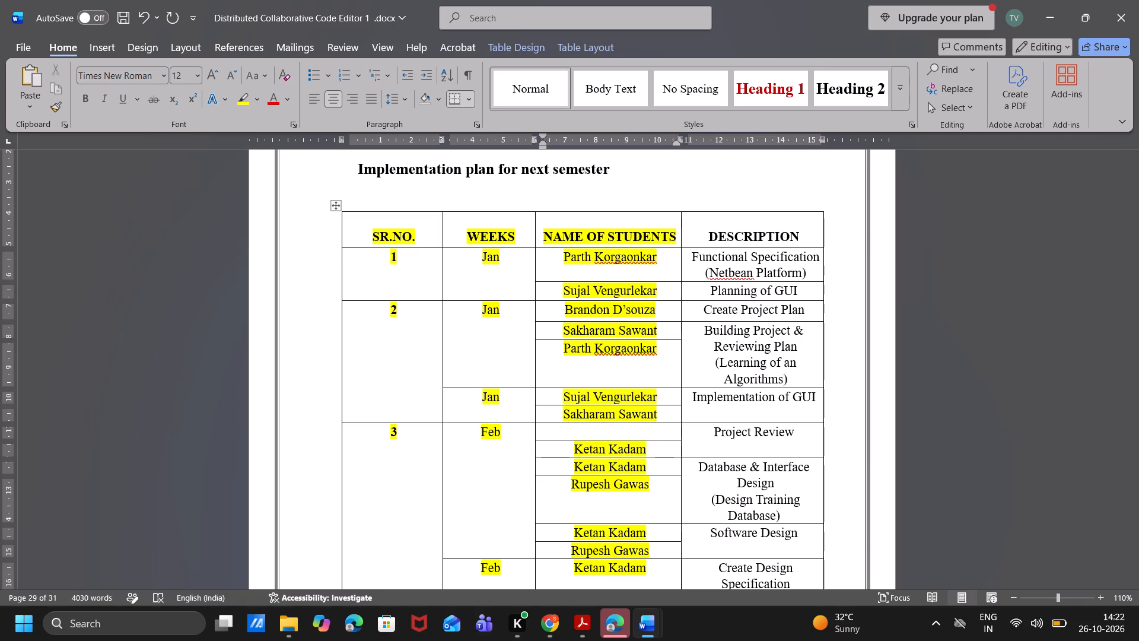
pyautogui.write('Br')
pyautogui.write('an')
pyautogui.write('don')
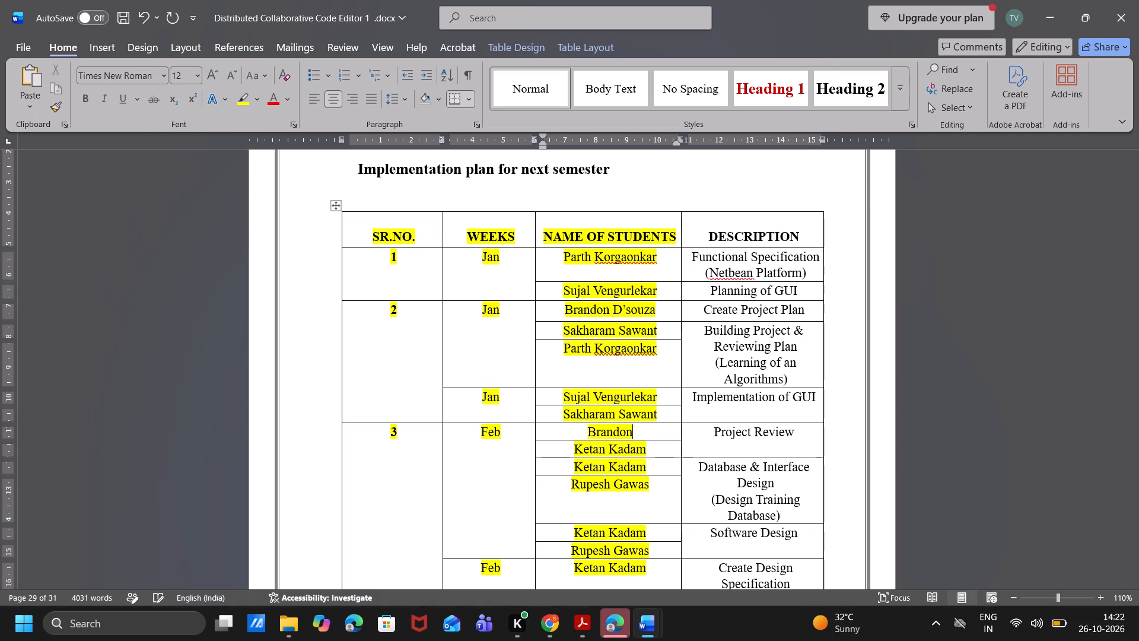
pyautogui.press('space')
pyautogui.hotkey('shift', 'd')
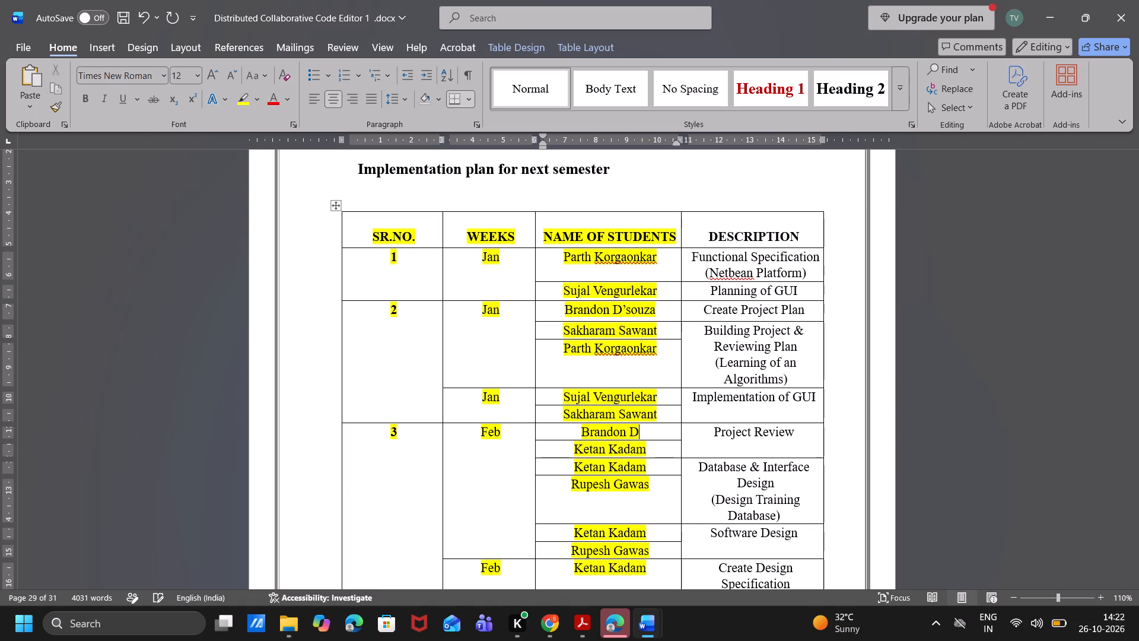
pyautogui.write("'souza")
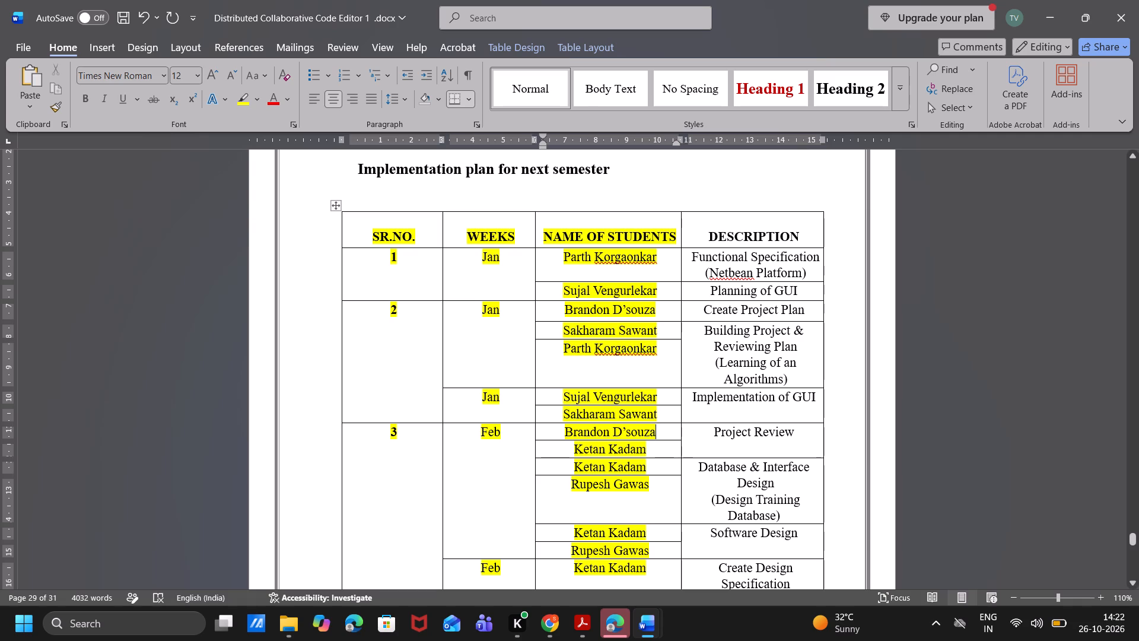
# Replace the lower student name beside the February Project Review with the second team member's full name, as listed beside Planning of GUI.
pyautogui.click(647, 452)
pyautogui.press('BackSpace')
pyautogui.press('BackSpace')
pyautogui.press('BackSpace')
pyautogui.press('BackSpace')
pyautogui.press('BackSpace')
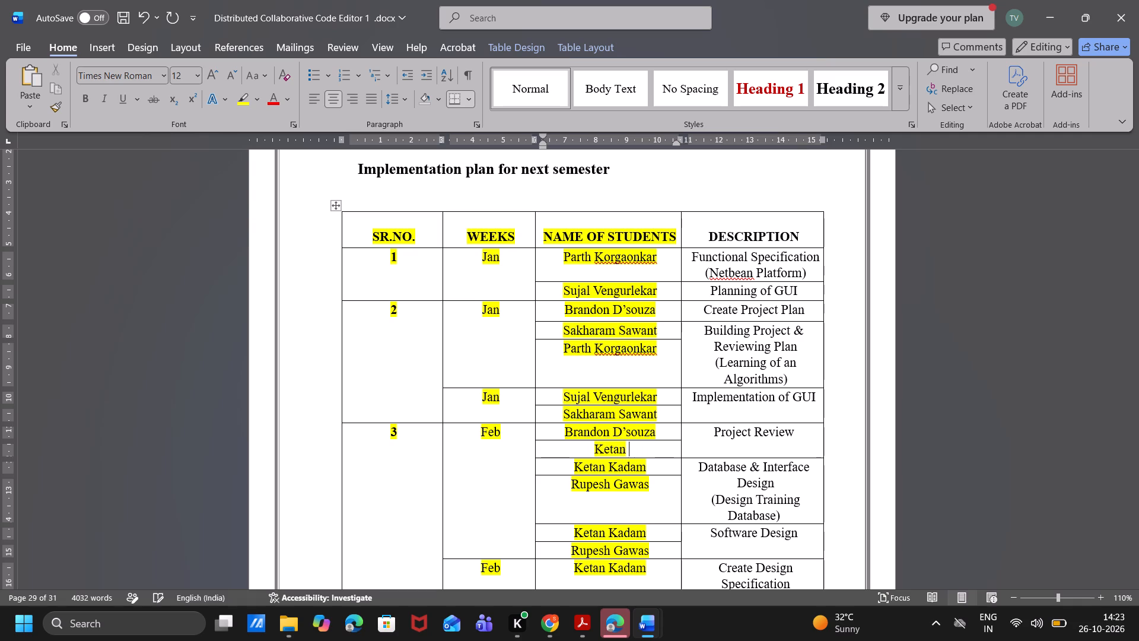
pyautogui.press('BackSpace')
pyautogui.press('BackSpace')
pyautogui.press('BackSpace')
pyautogui.press('BackSpace')
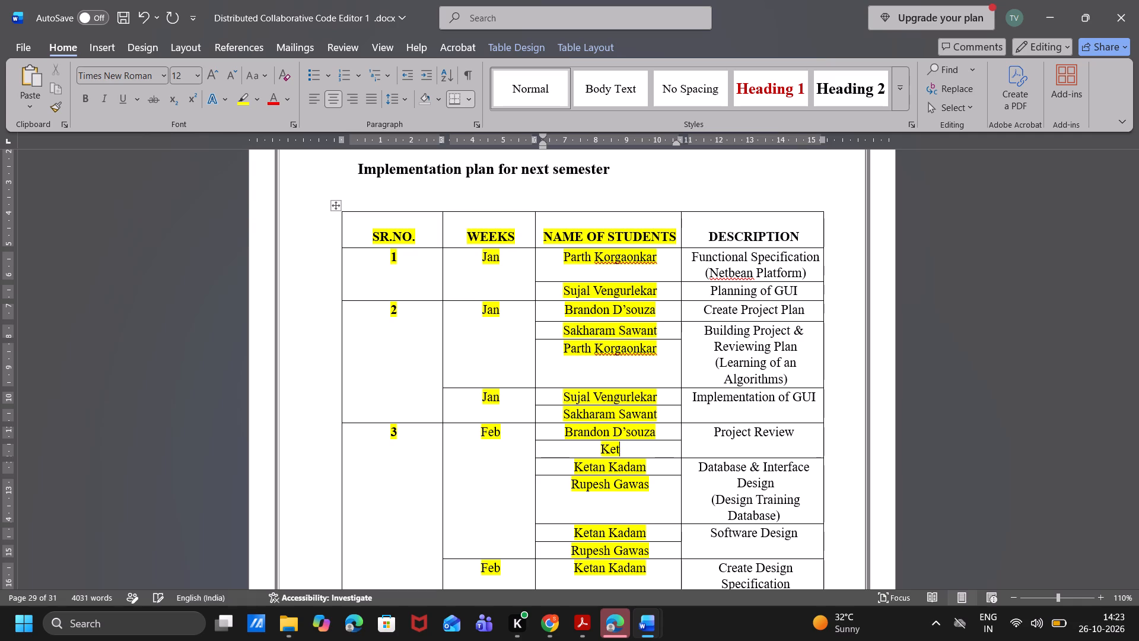
pyautogui.press('BackSpace')
pyautogui.press('BackSpace')
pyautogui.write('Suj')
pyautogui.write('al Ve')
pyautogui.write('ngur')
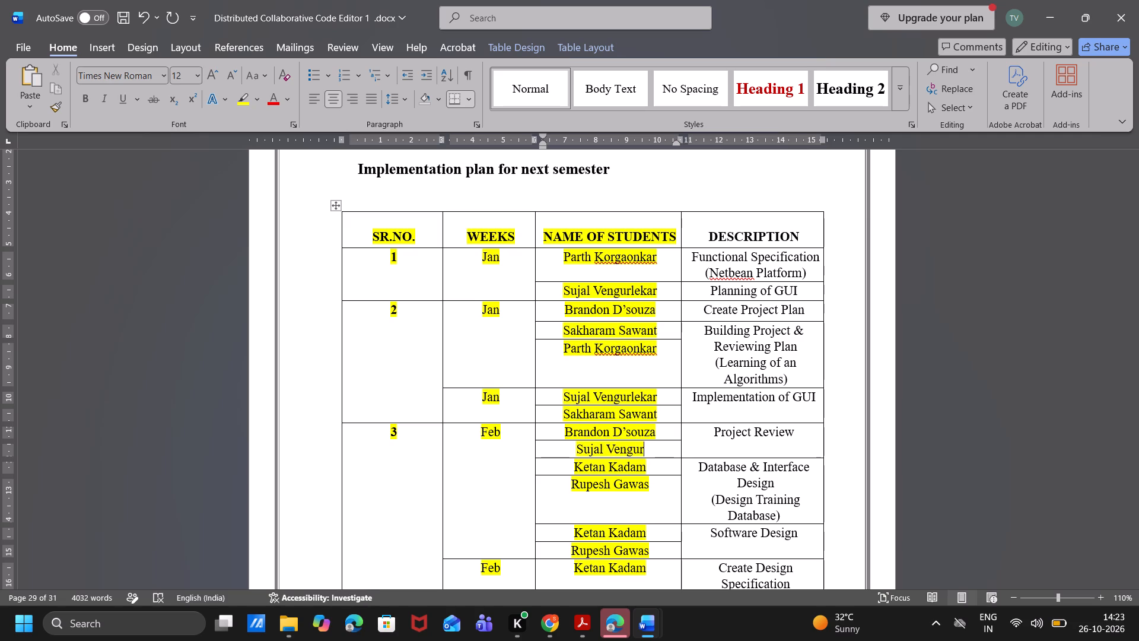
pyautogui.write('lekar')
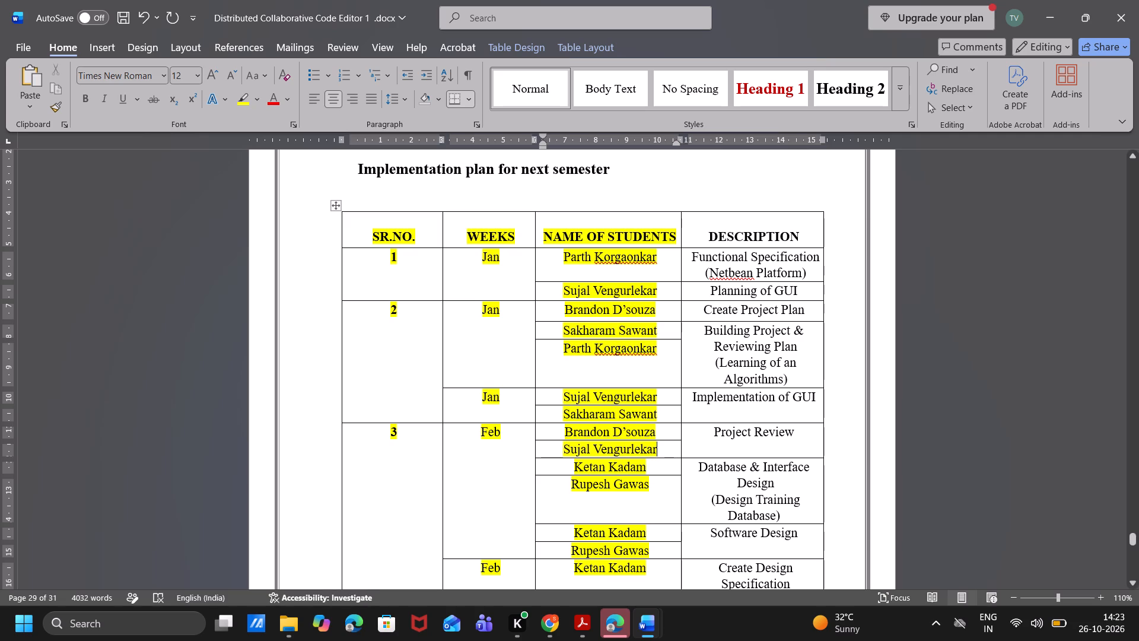
# Replace the upper student name beside Database & Interface Design with the first team member's full name, as listed beside Functional Specification.
pyautogui.click(645, 471)
pyautogui.press('BackSpace')
pyautogui.press('BackSpace')
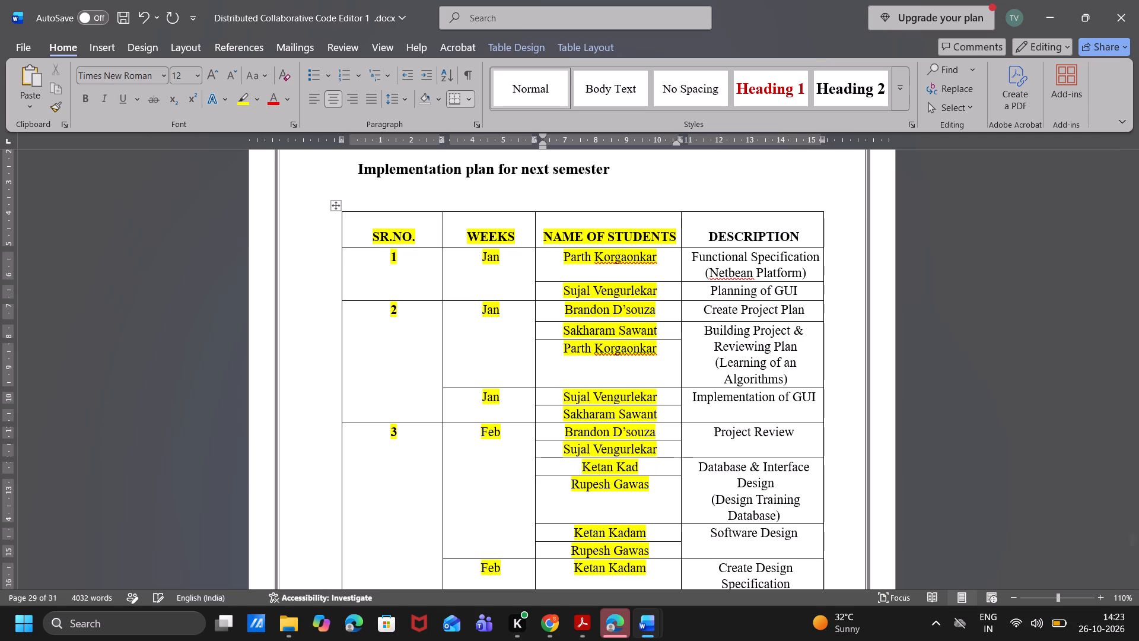
pyautogui.press('BackSpace')
pyautogui.press('BackSpace')
pyautogui.press('BackSpace')
pyautogui.press('BackSpace')
pyautogui.press('BackSpace')
pyautogui.press('BackSpace')
pyautogui.press('BackSpace')
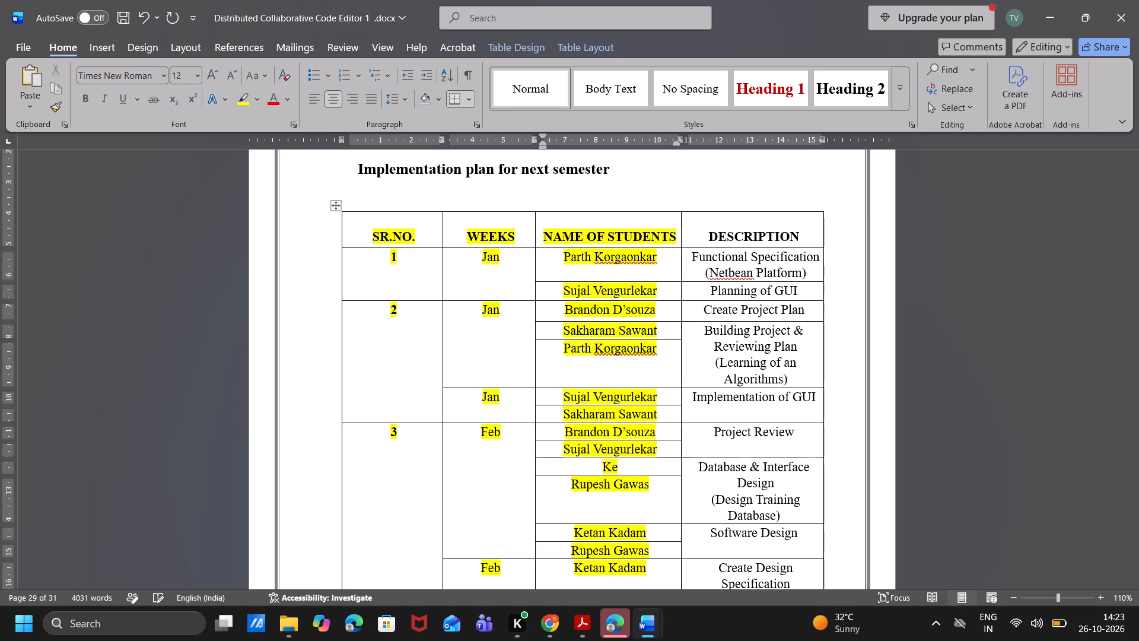
pyautogui.press('BackSpace')
pyautogui.press('BackSpace')
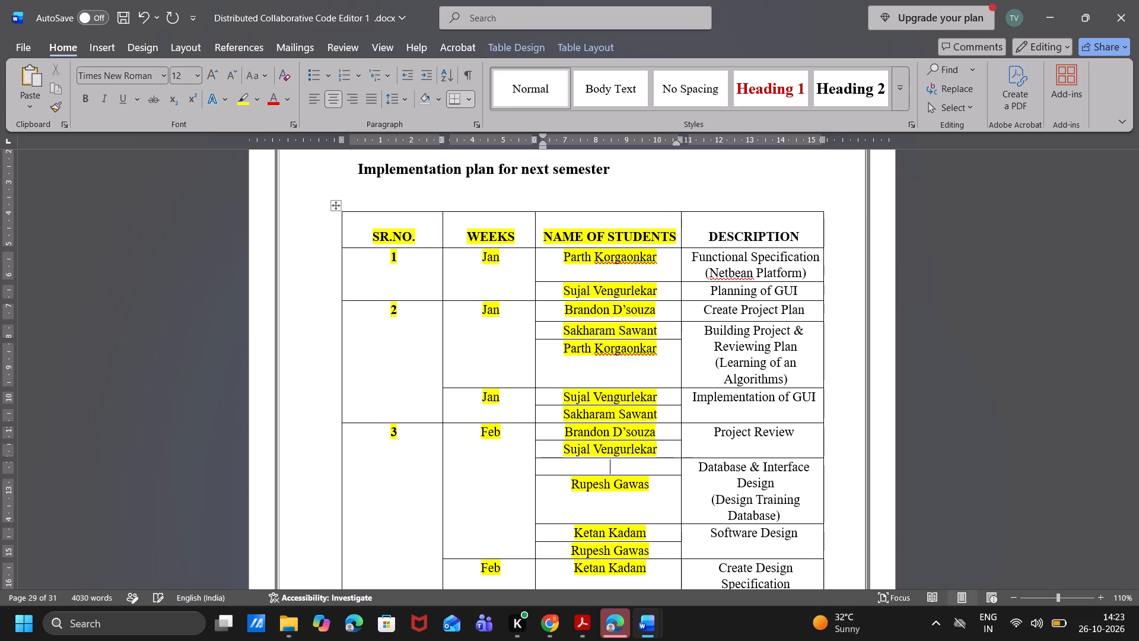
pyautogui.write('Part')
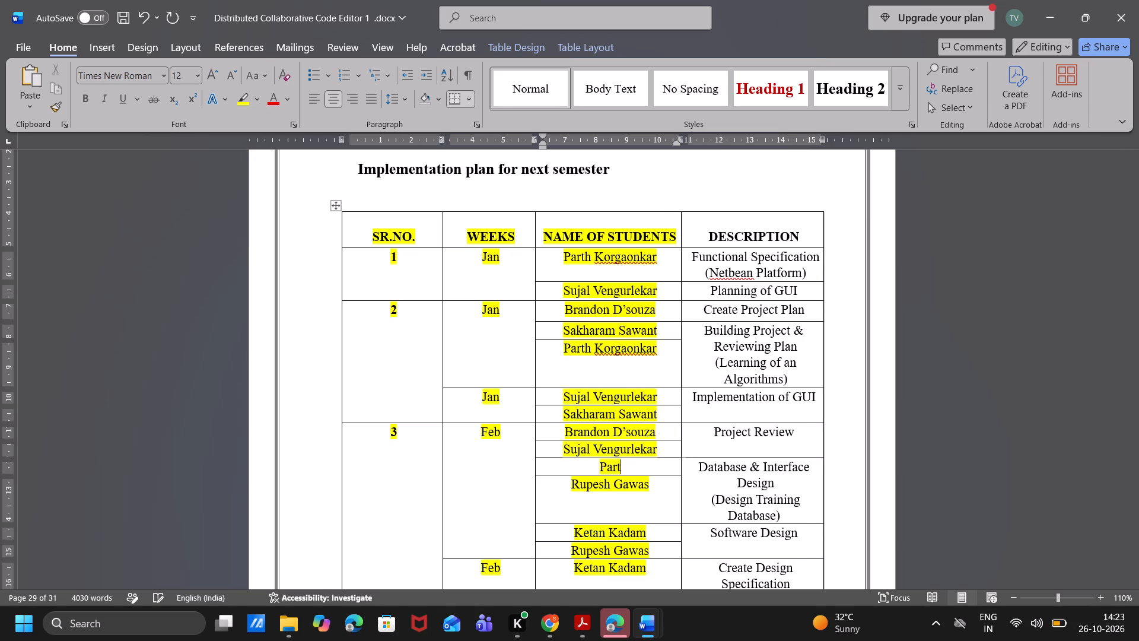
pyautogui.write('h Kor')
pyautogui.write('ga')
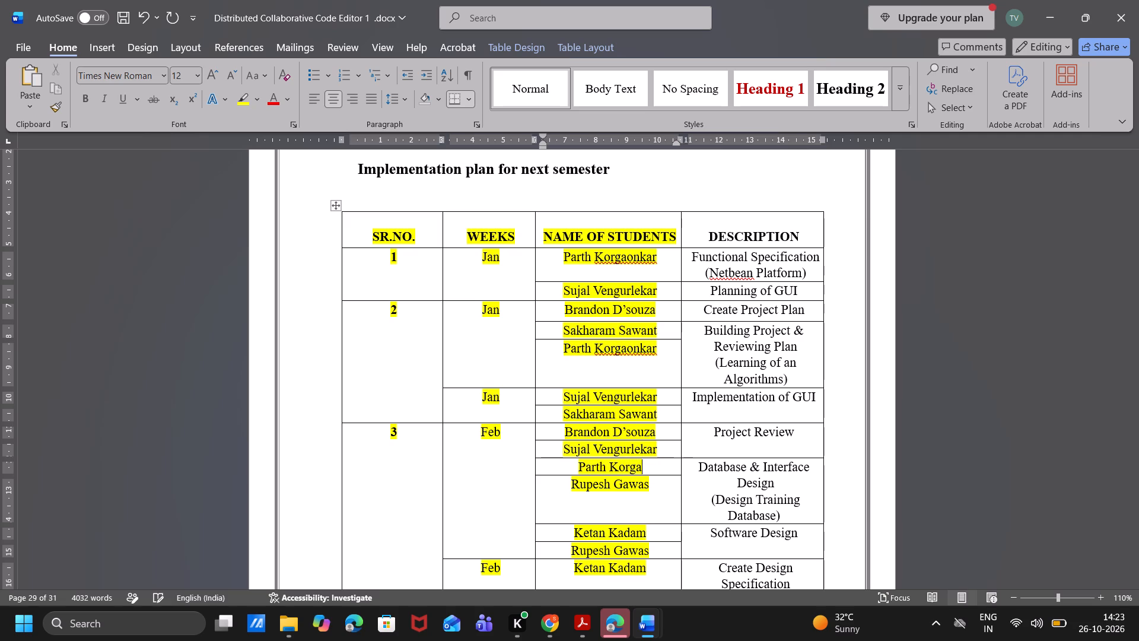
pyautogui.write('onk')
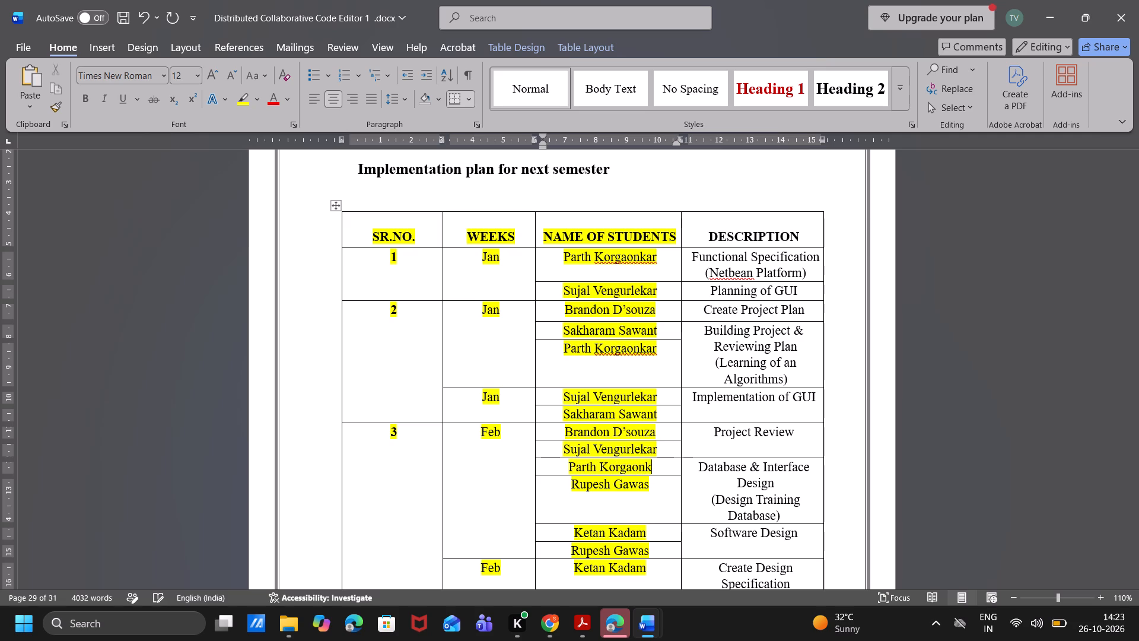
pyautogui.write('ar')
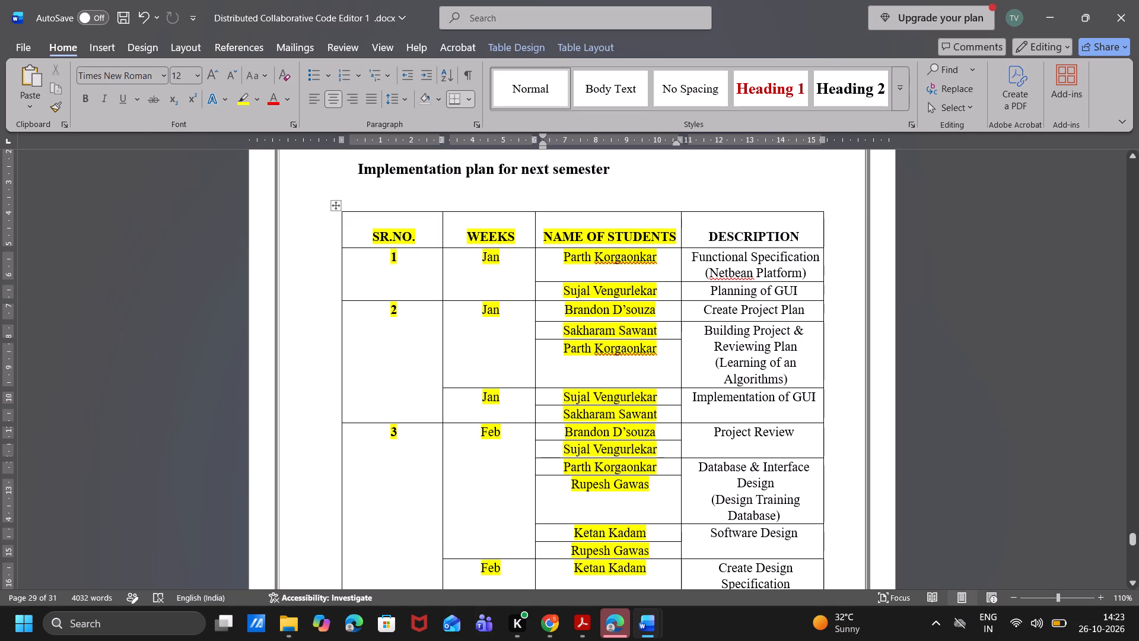
# Replace the lower student name beside Database & Interface Design with the fourth team member's full name, with capitalised initials.
pyautogui.click(645, 486)
pyautogui.press('Right')
pyautogui.press('BackSpace')
pyautogui.press('BackSpace')
pyautogui.press('BackSpace')
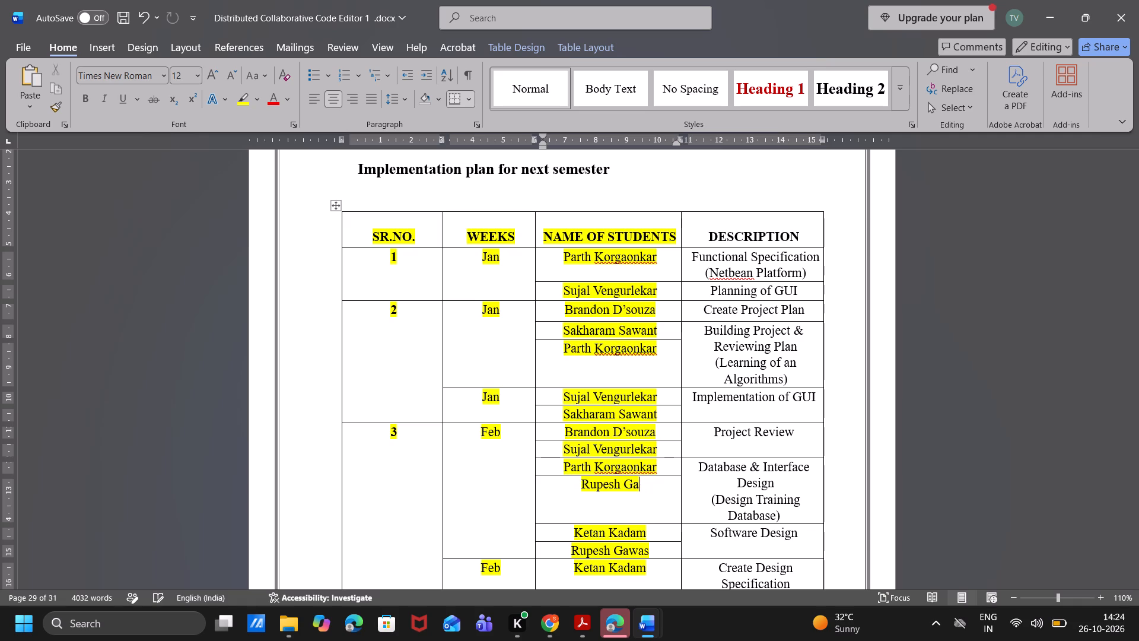
pyautogui.press('BackSpace')
pyautogui.press('BackSpace')
pyautogui.press('BackSpace')
pyautogui.press('BackSpace')
pyautogui.press('BackSpace')
pyautogui.press('BackSpace')
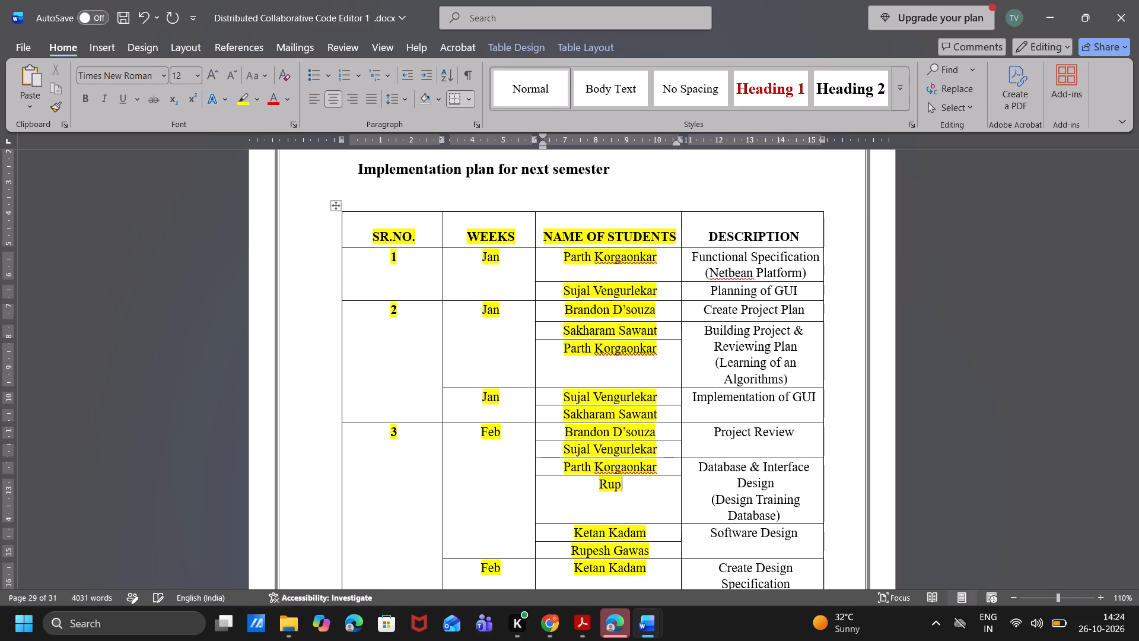
pyautogui.press('BackSpace')
pyautogui.press('BackSpace')
pyautogui.press('BackSpace')
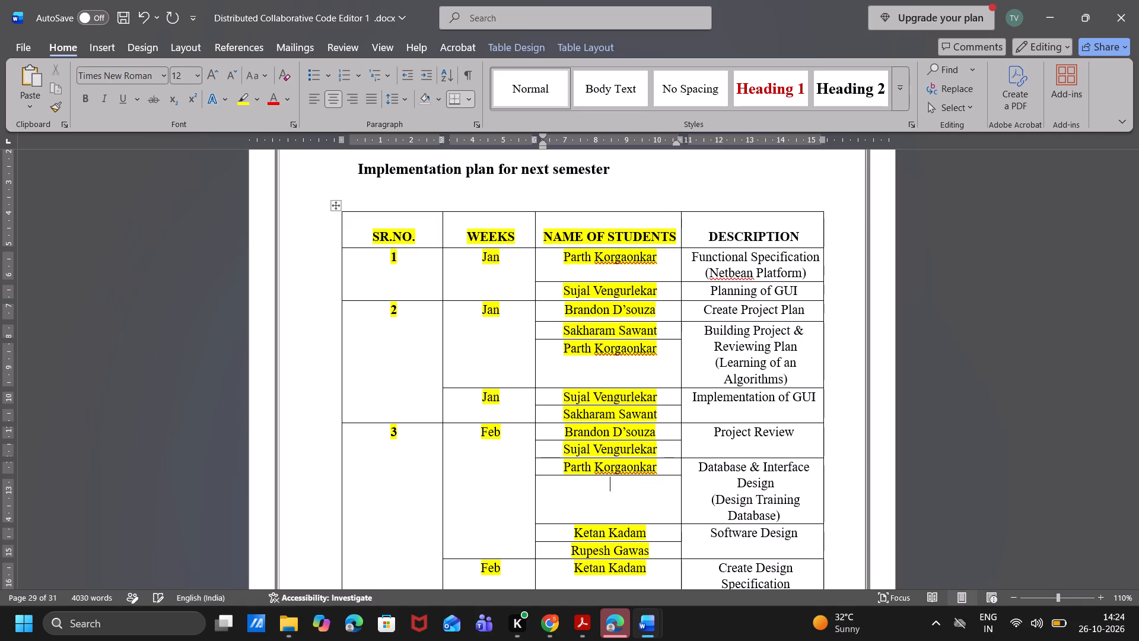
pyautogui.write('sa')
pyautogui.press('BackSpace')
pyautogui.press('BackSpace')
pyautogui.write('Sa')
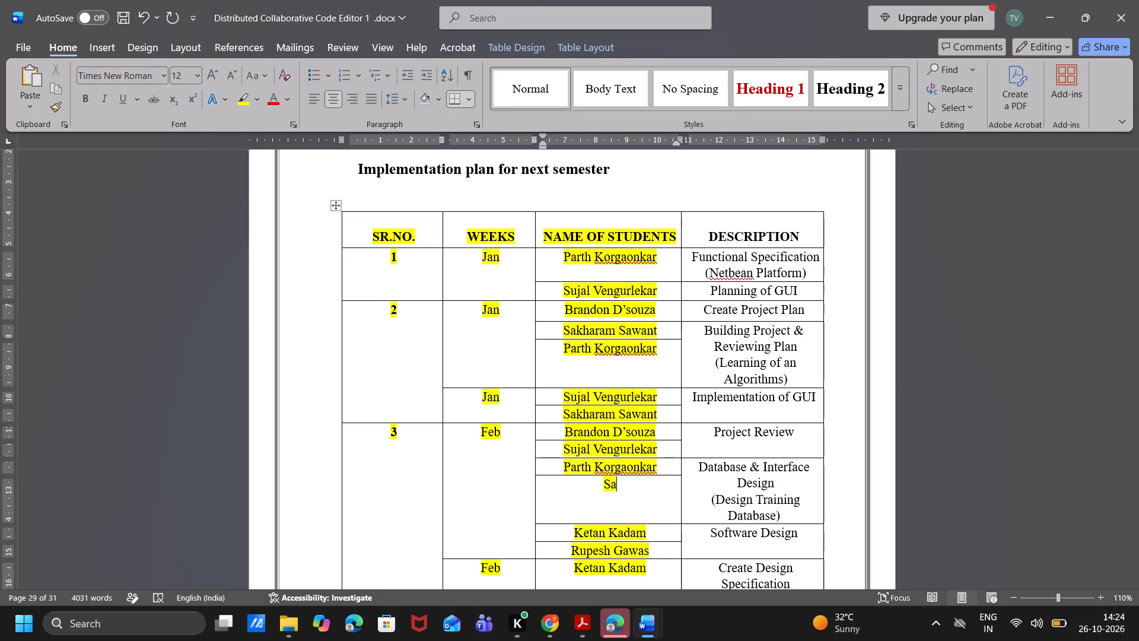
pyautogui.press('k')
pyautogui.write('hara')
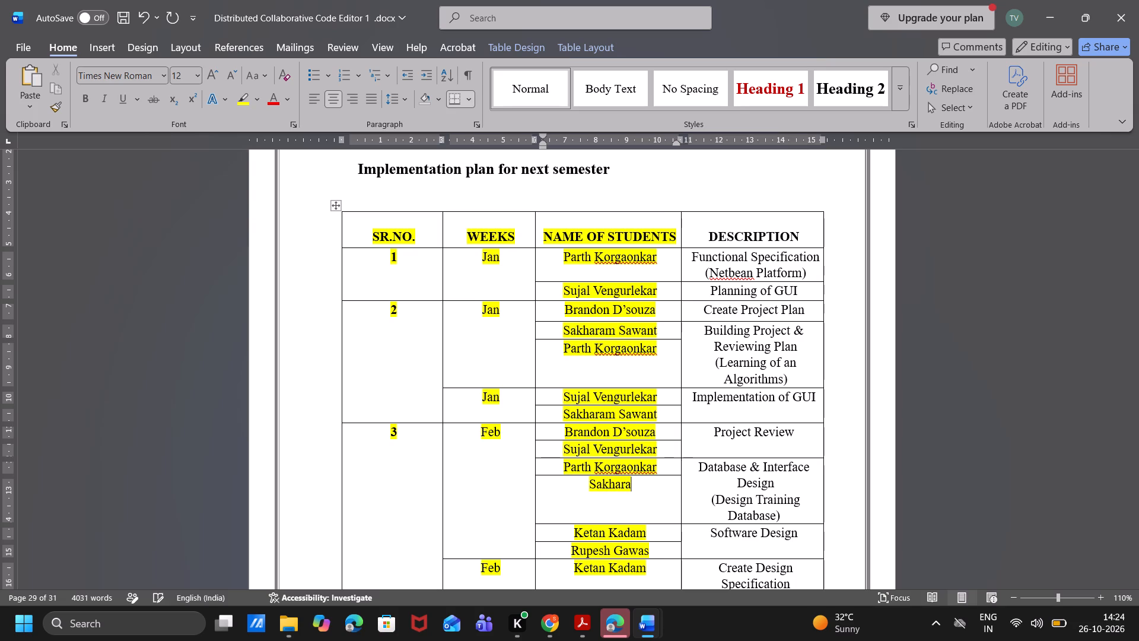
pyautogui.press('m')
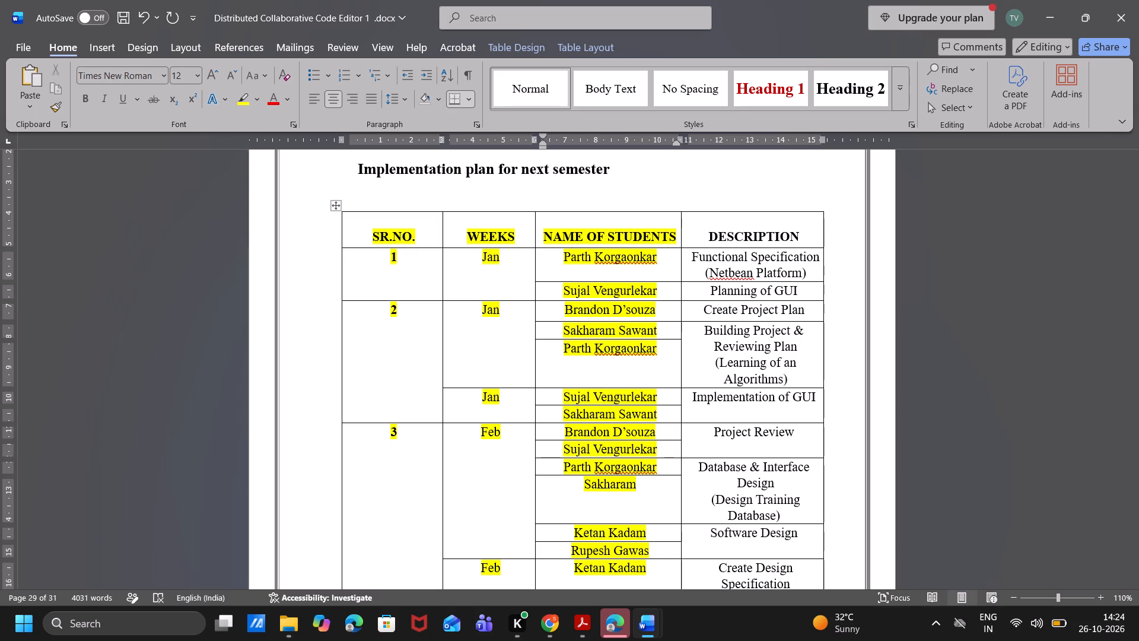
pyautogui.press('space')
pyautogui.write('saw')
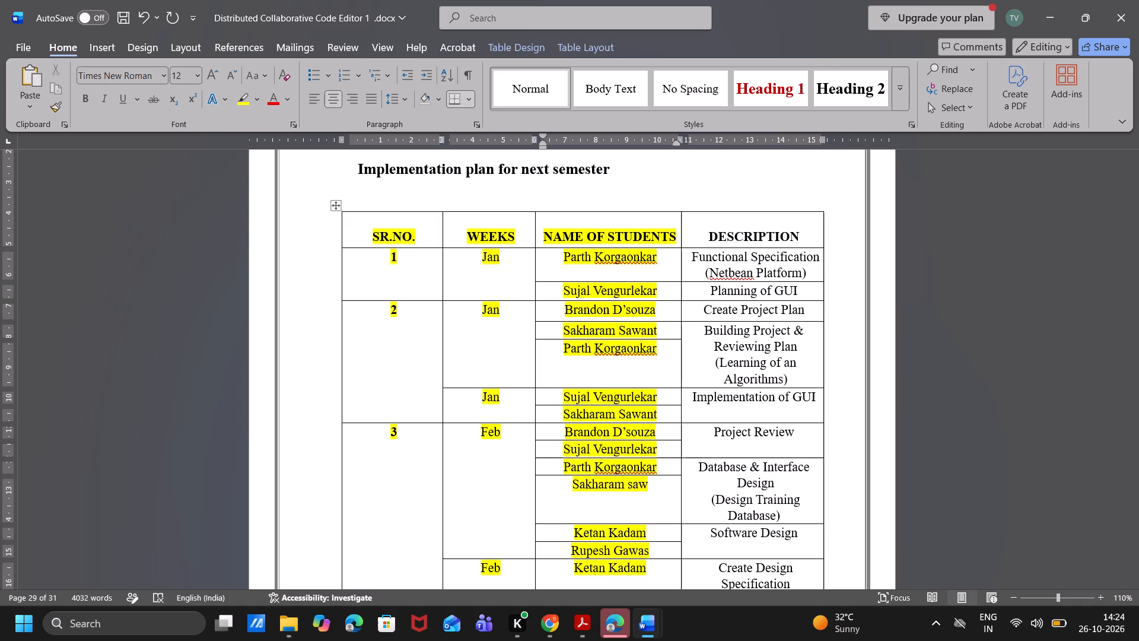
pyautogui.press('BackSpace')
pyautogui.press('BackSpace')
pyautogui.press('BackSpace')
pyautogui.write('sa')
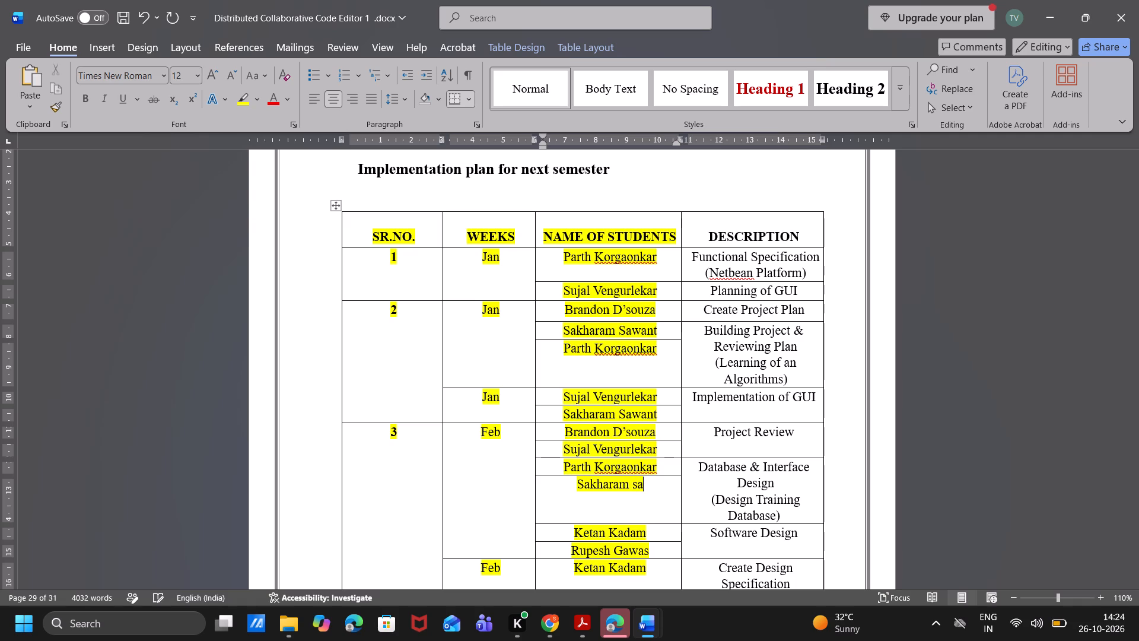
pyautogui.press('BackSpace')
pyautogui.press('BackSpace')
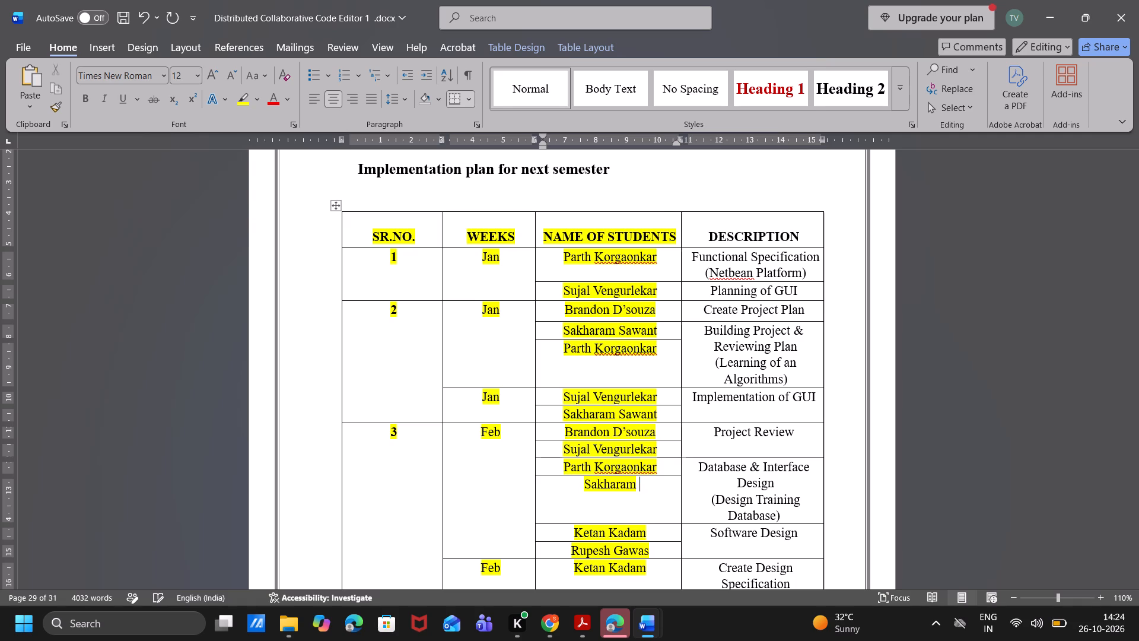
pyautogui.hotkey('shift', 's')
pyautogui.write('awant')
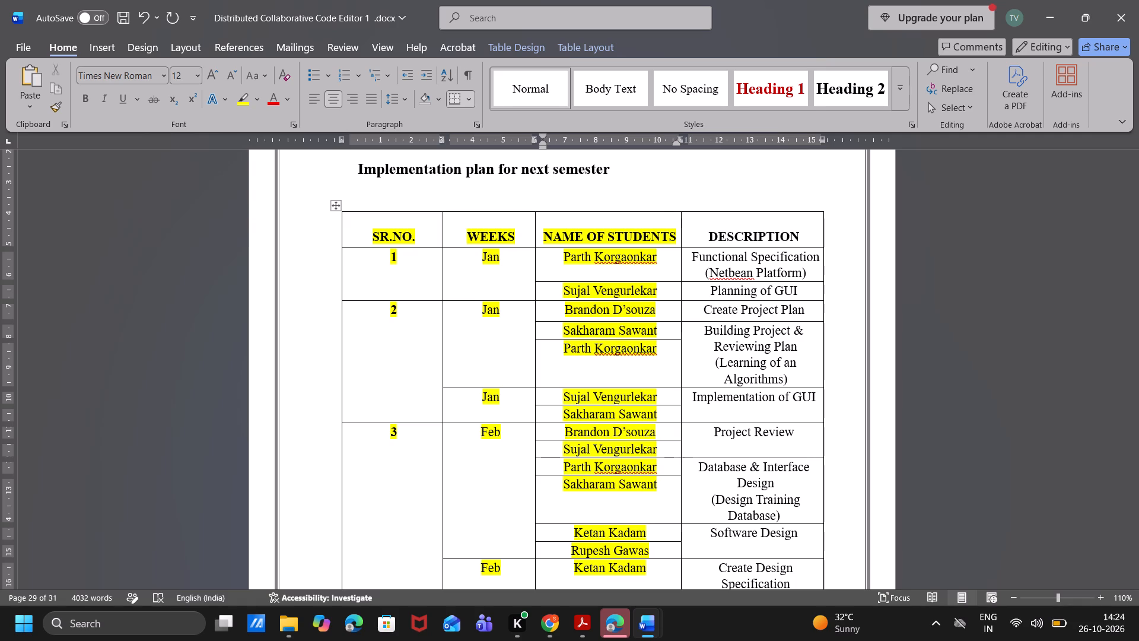
# Replace the upper student name beside Software Design with the third team member's full name, as listed beside Create Project Plan.
pyautogui.scroll(-1, 666, 542)
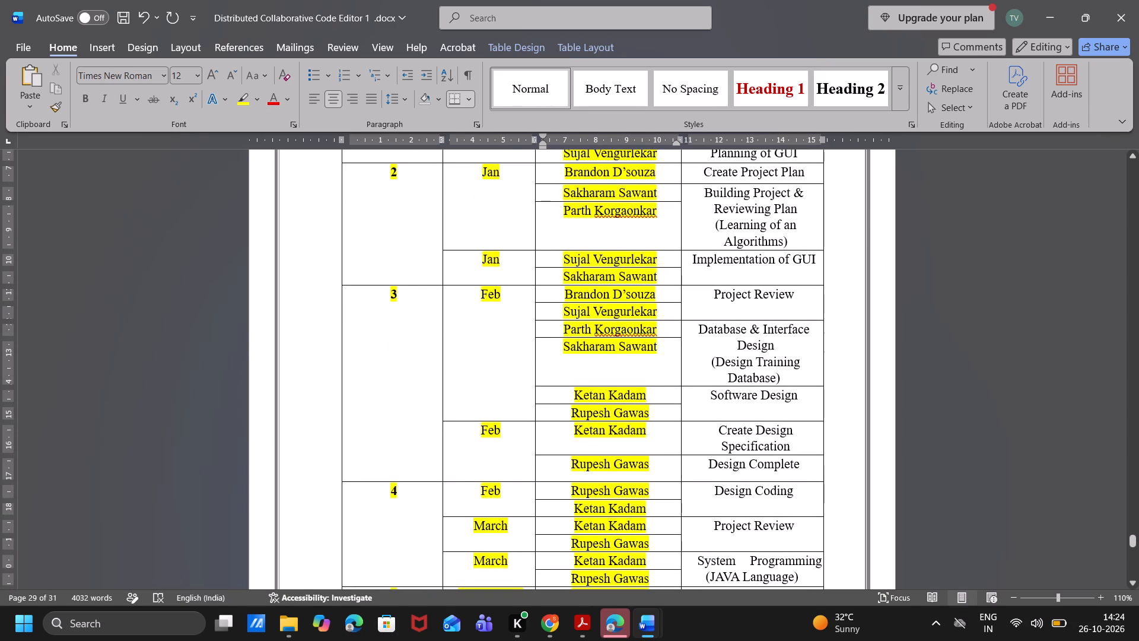
pyautogui.click(645, 397)
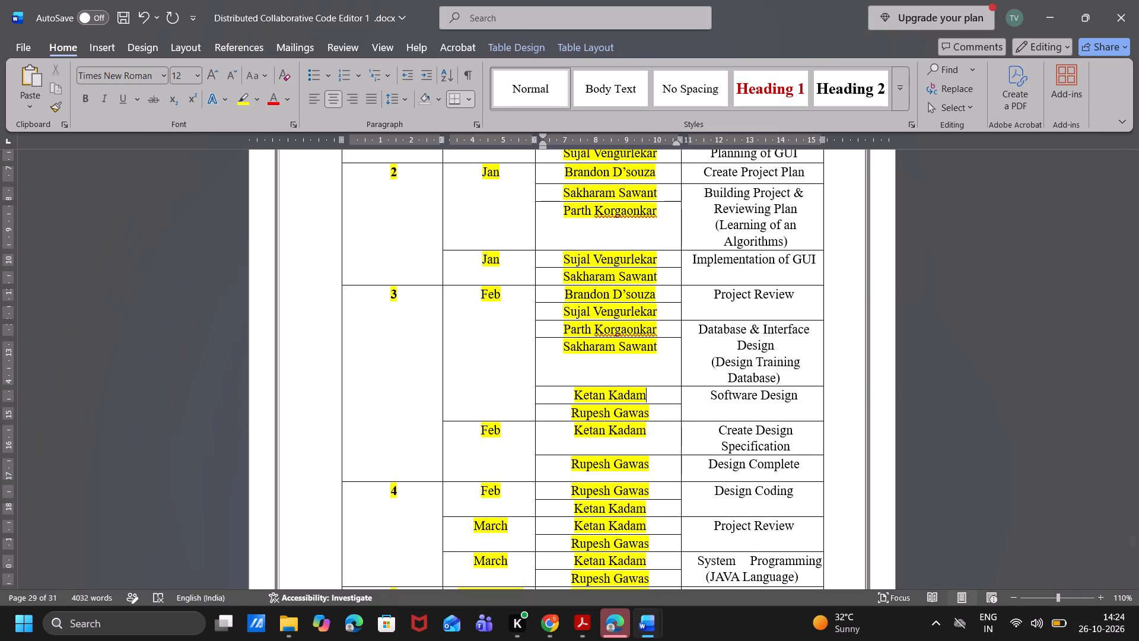
pyautogui.press('BackSpace')
pyautogui.press('BackSpace')
pyautogui.press('BackSpace')
pyautogui.press('BackSpace')
pyautogui.press('BackSpace')
pyautogui.press('BackSpace')
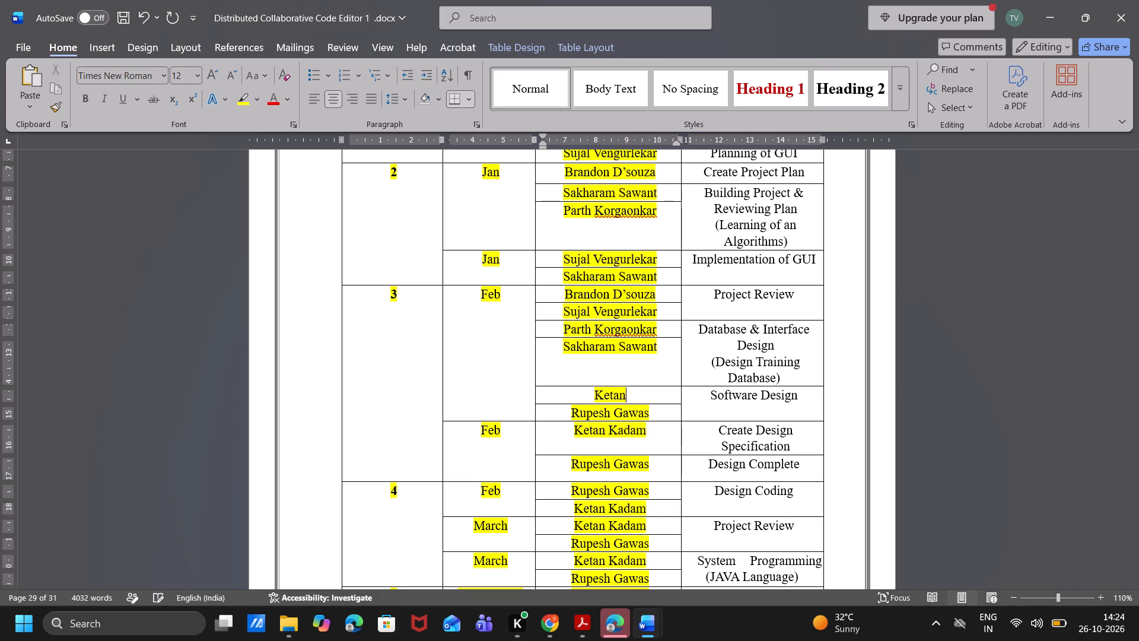
pyautogui.press('BackSpace')
pyautogui.press('BackSpace')
pyautogui.press('BackSpace')
pyautogui.press('BackSpace')
pyautogui.press('BackSpace')
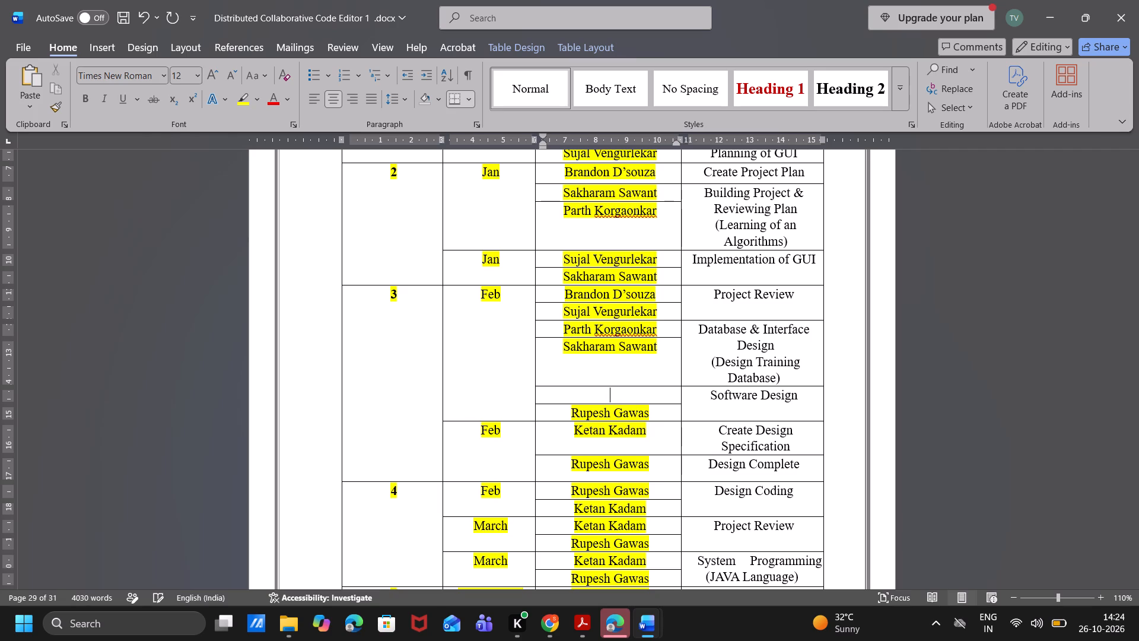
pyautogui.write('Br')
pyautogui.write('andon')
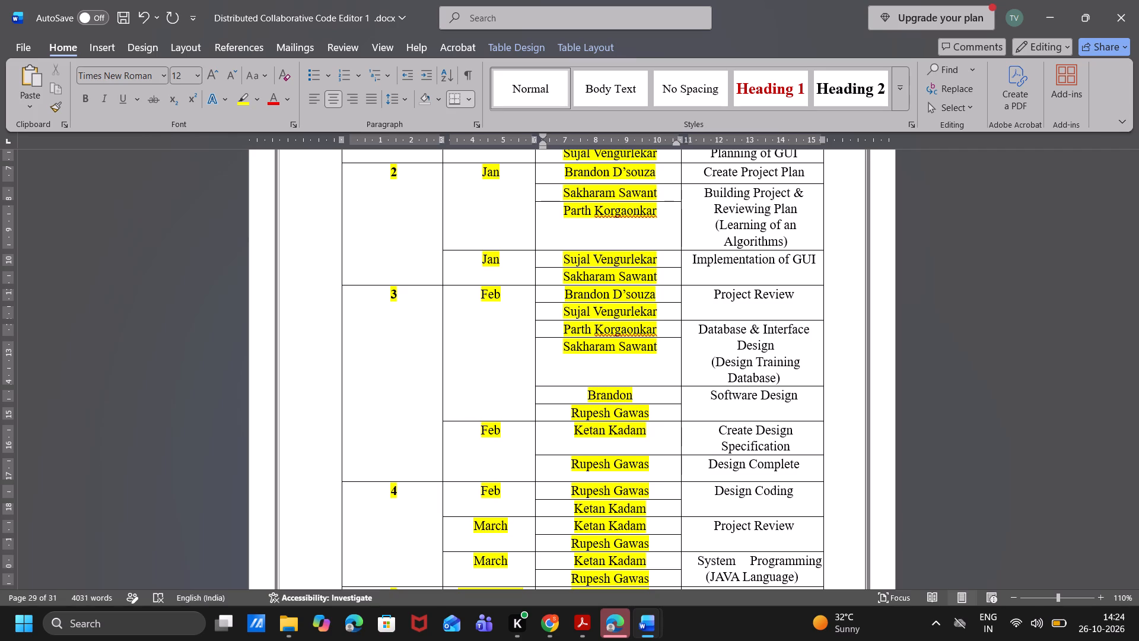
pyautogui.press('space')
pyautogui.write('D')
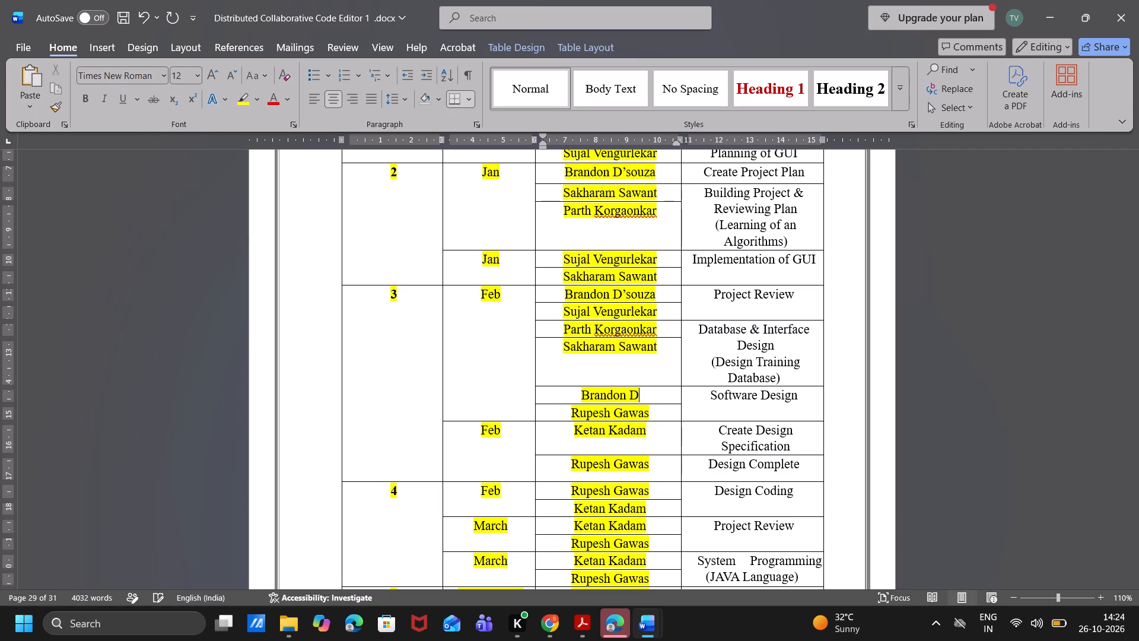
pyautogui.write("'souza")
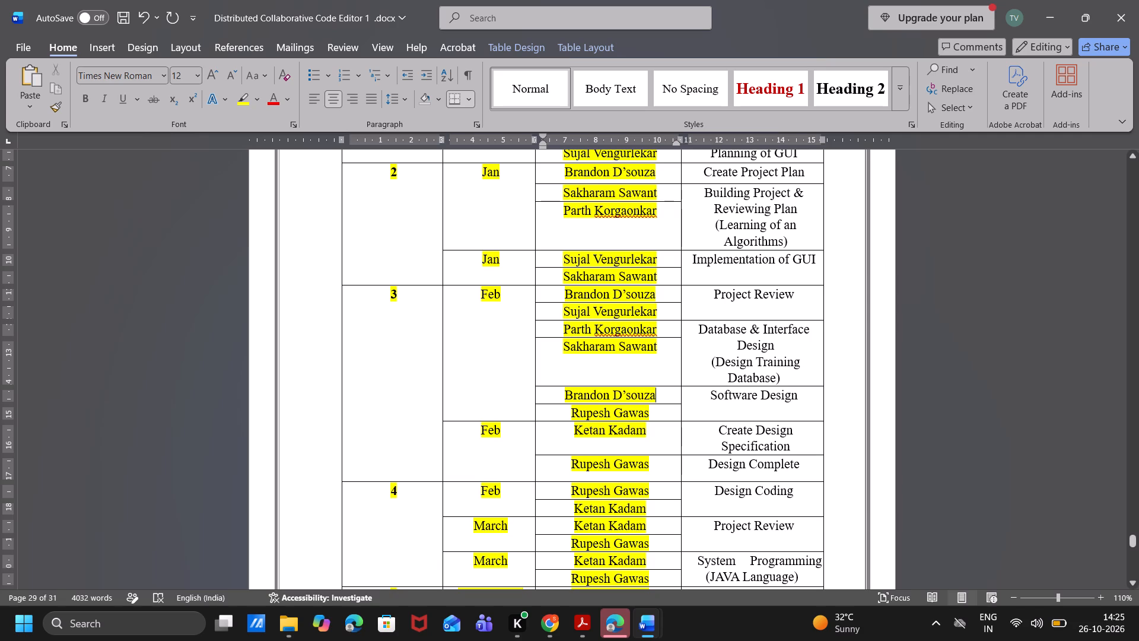
# Replace the lower student name beside Software Design with the second team member's full name, as listed beside Planning of GUI.
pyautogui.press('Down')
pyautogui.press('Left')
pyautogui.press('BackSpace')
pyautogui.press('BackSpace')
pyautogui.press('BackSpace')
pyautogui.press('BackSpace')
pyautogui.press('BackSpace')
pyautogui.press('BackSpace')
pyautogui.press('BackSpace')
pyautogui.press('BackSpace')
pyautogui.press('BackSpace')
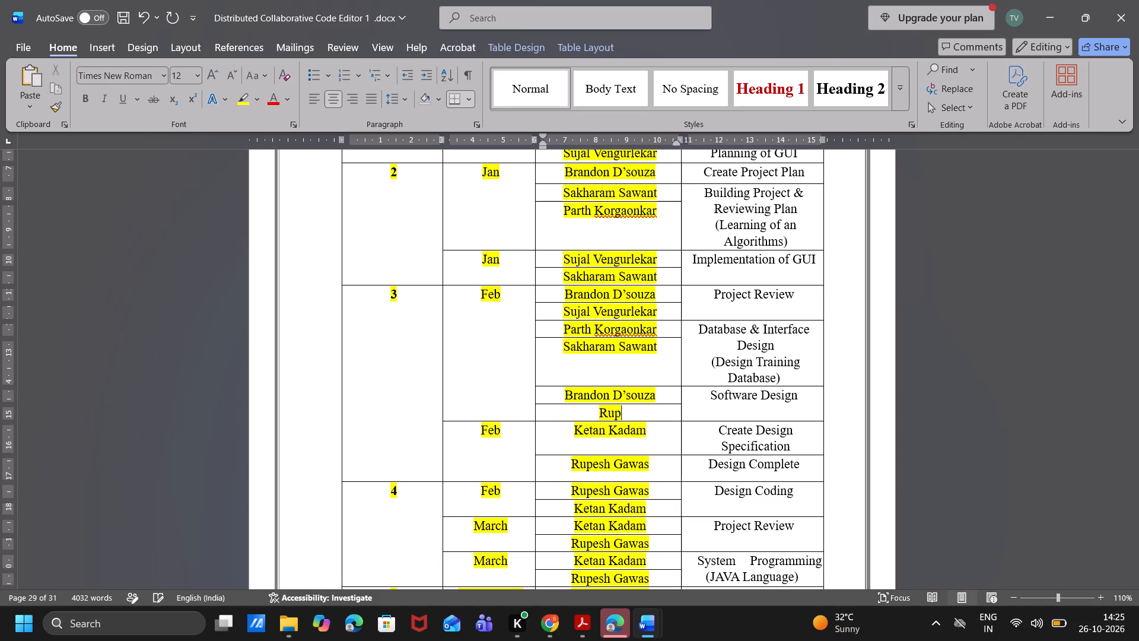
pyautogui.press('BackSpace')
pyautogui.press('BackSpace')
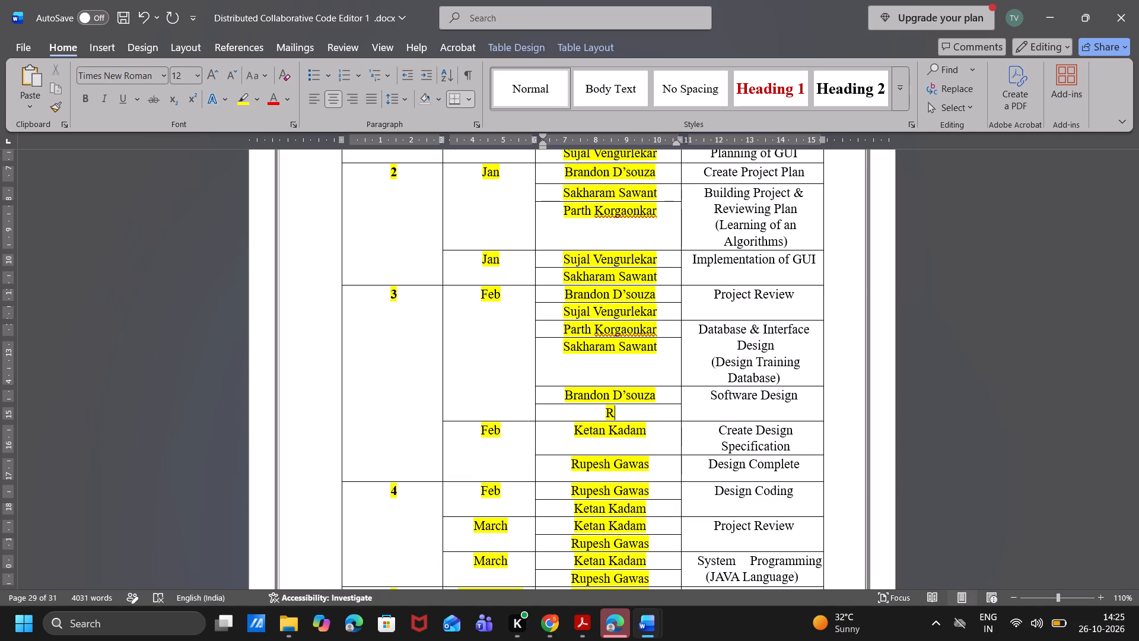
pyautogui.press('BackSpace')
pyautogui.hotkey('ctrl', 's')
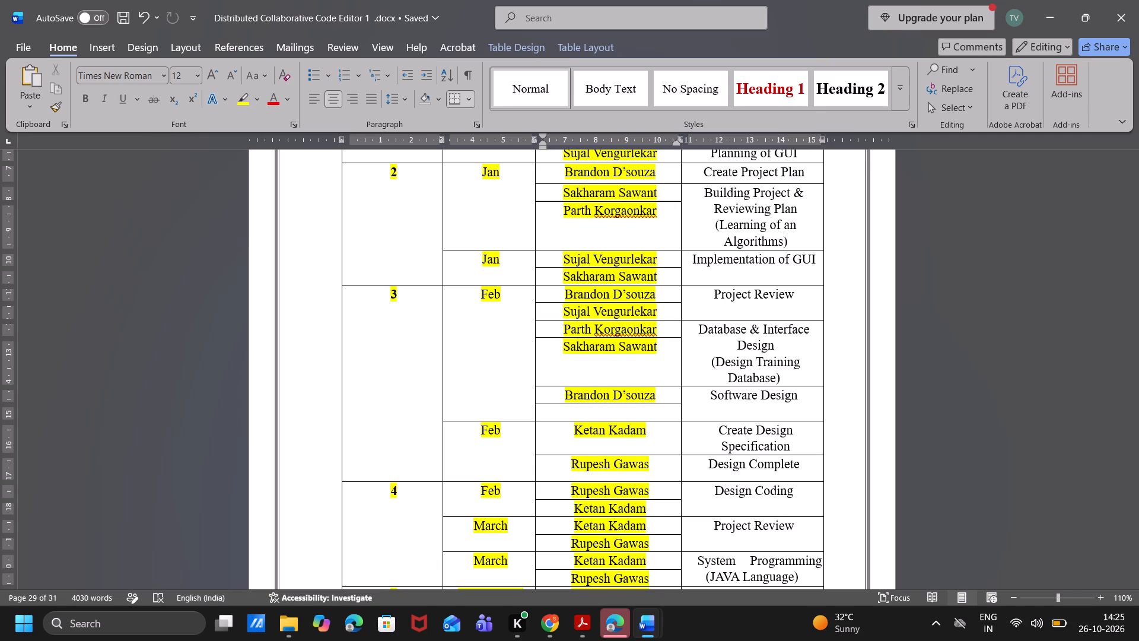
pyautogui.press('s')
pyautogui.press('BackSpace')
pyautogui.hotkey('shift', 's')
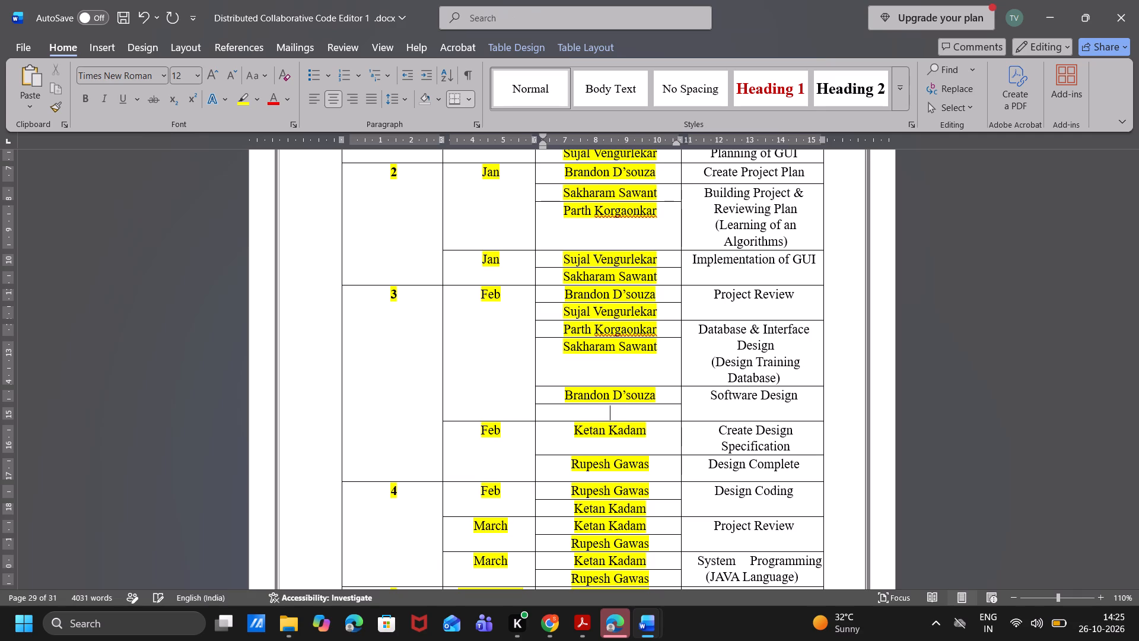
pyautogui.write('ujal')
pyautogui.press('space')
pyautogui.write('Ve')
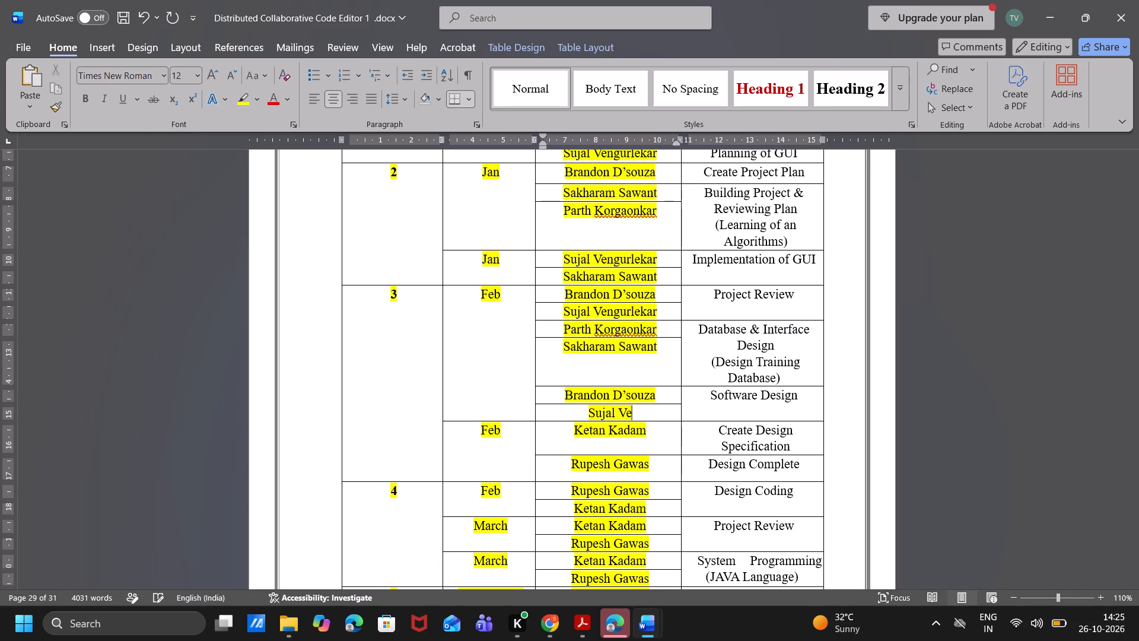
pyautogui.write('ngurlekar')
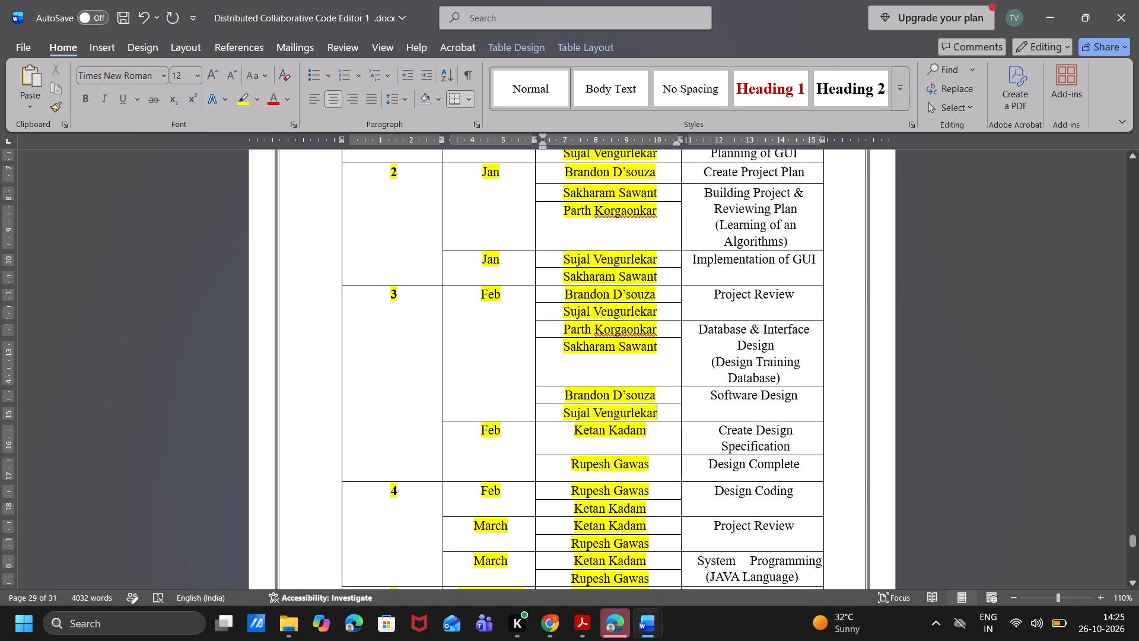
# Replace the student name beside Create Design Specification with the first team member's full name, with capitalised initials, as listed beside Functional Specification.
pyautogui.click(646, 430)
pyautogui.press('BackSpace')
pyautogui.press('BackSpace')
pyautogui.press('BackSpace')
pyautogui.press('BackSpace')
pyautogui.press('BackSpace')
pyautogui.press('BackSpace')
pyautogui.press('BackSpace')
pyautogui.press('BackSpace')
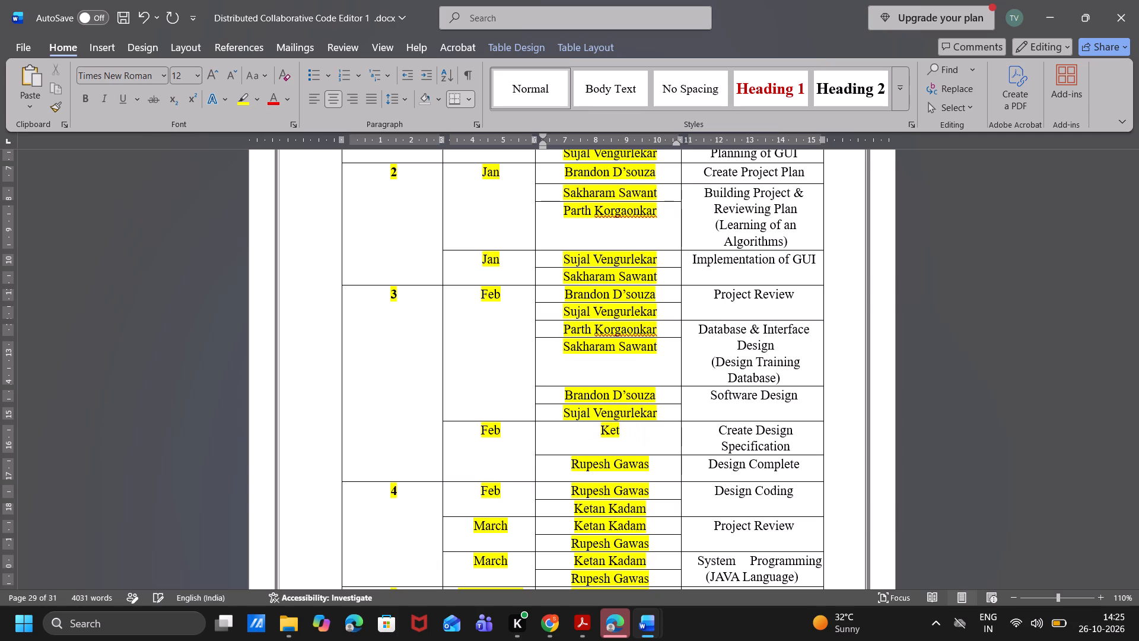
pyautogui.press('BackSpace')
pyautogui.press('BackSpace')
pyautogui.press('BackSpace')
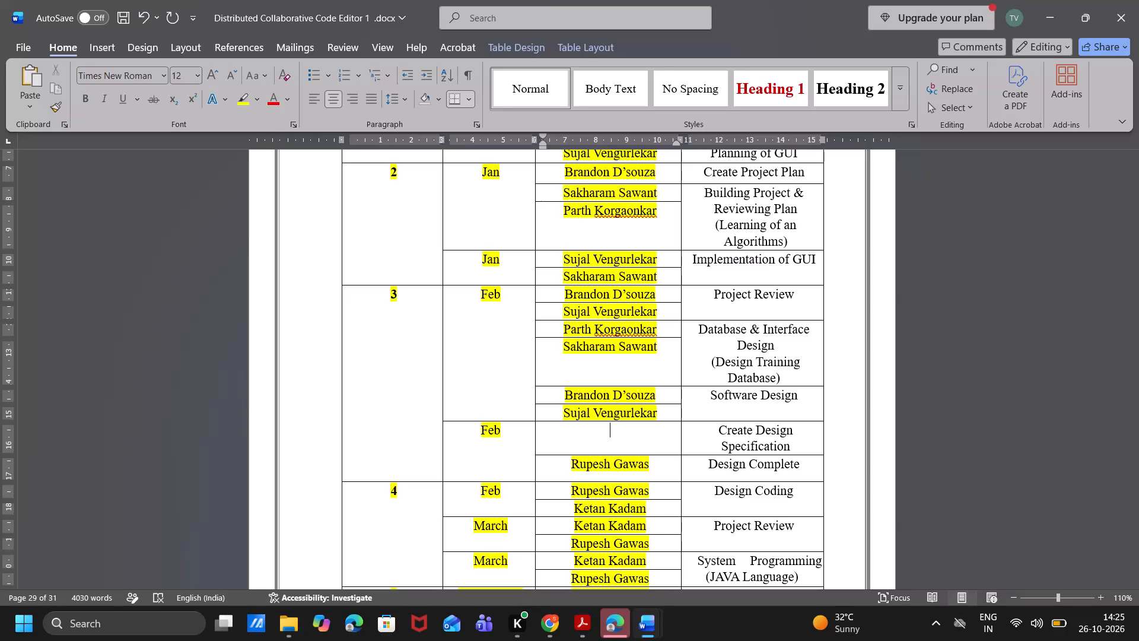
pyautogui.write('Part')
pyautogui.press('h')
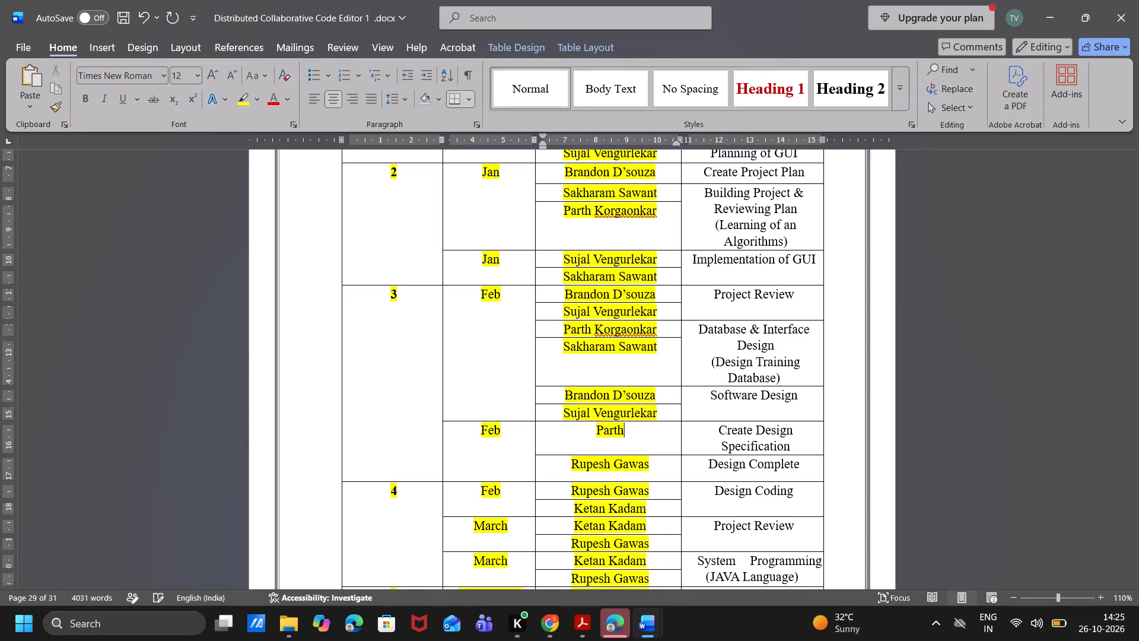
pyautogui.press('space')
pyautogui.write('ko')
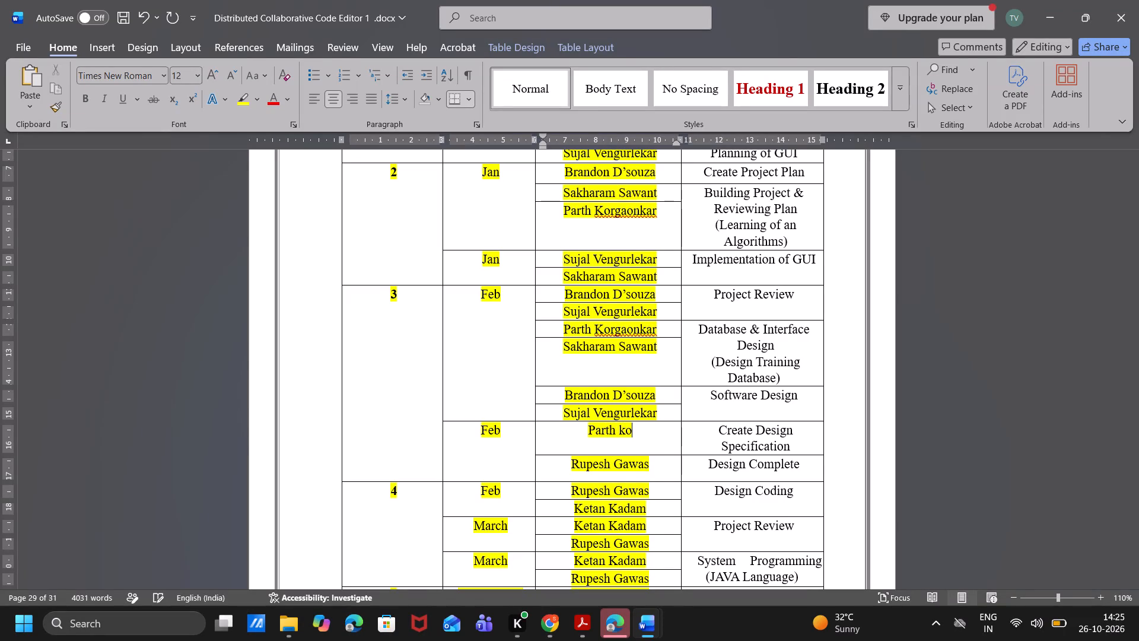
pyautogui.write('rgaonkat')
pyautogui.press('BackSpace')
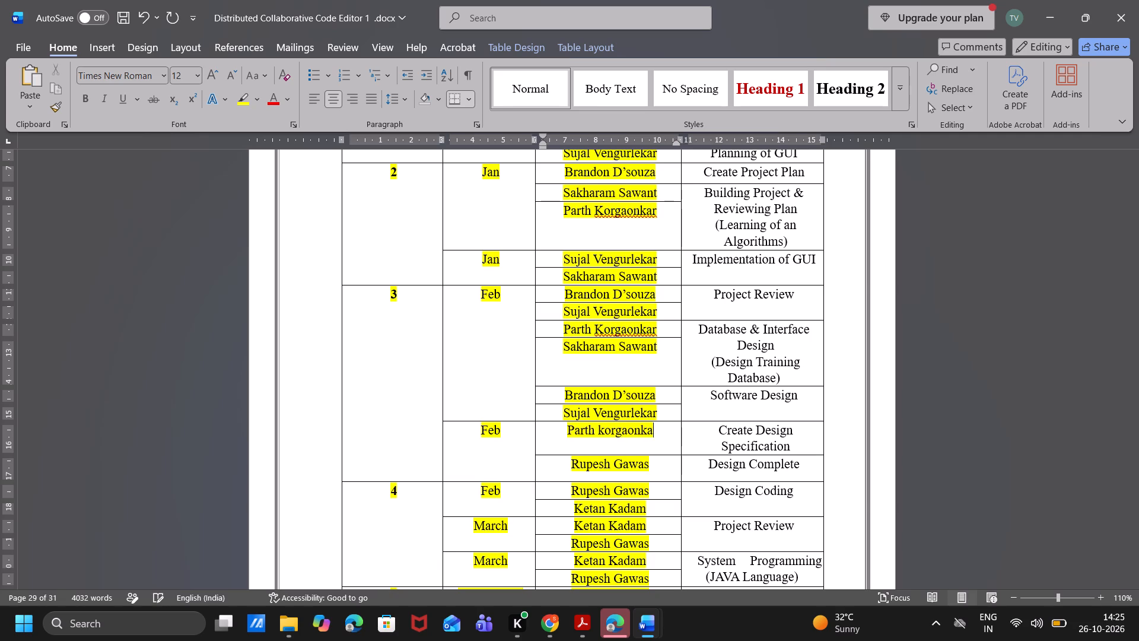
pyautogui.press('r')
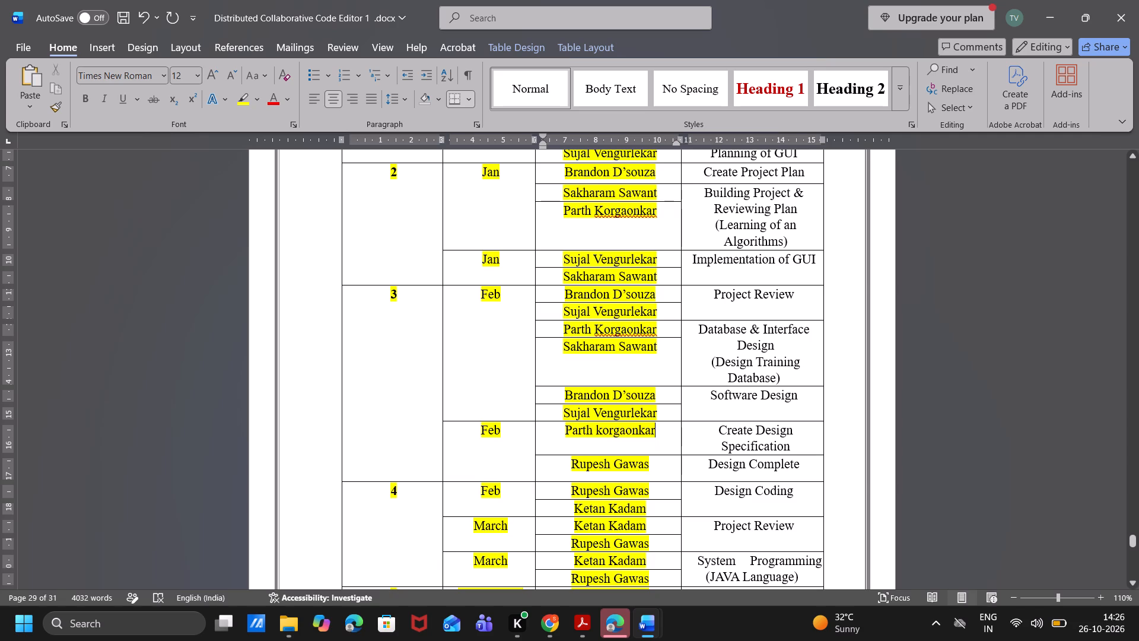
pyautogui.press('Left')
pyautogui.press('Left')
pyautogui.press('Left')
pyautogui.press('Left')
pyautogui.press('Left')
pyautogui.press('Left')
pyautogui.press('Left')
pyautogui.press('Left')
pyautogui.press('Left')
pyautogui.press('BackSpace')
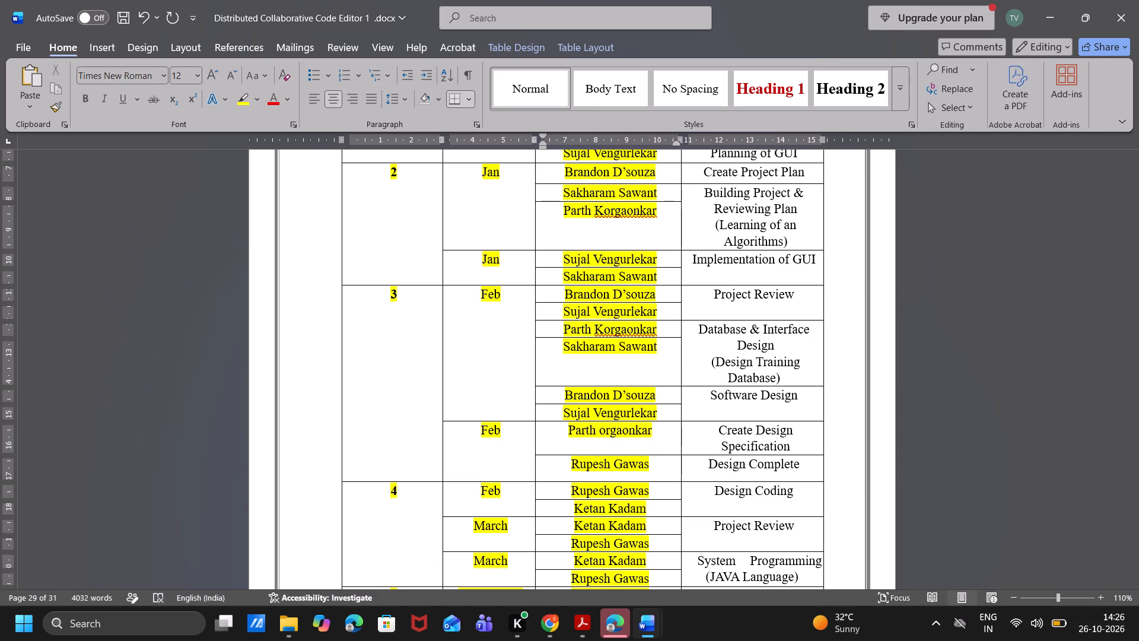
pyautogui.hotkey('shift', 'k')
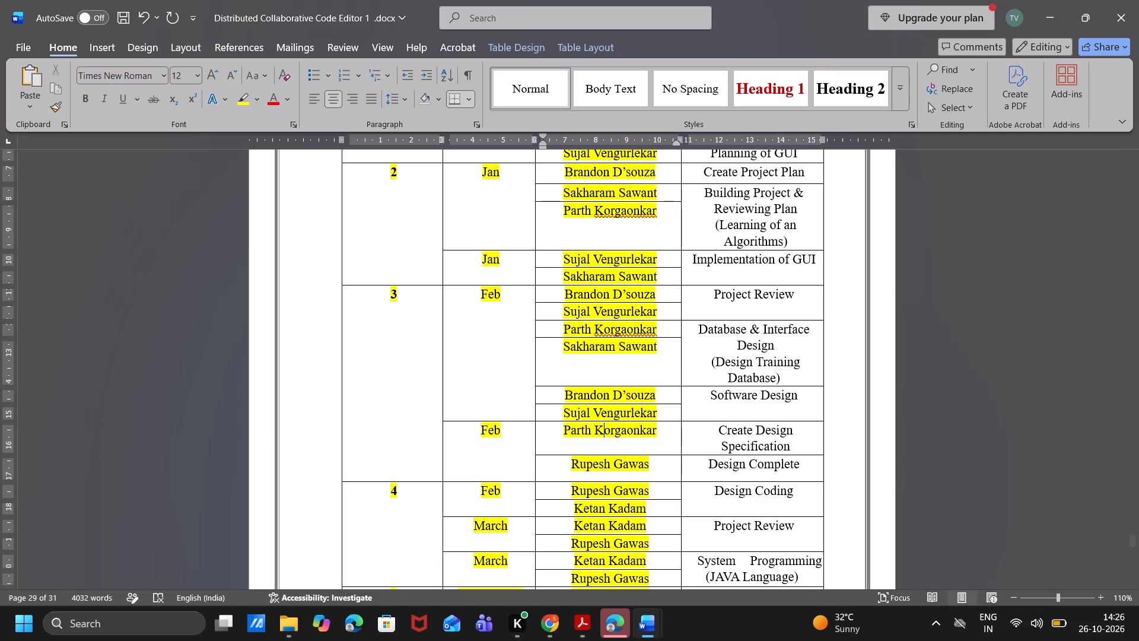
# Replace the student name beside Design Complete with the fourth team member's full name, as in the lower name beside Database & Interface Design.
pyautogui.click(649, 467)
pyautogui.press('BackSpace')
pyautogui.press('BackSpace')
pyautogui.press('BackSpace')
pyautogui.press('BackSpace')
pyautogui.press('BackSpace')
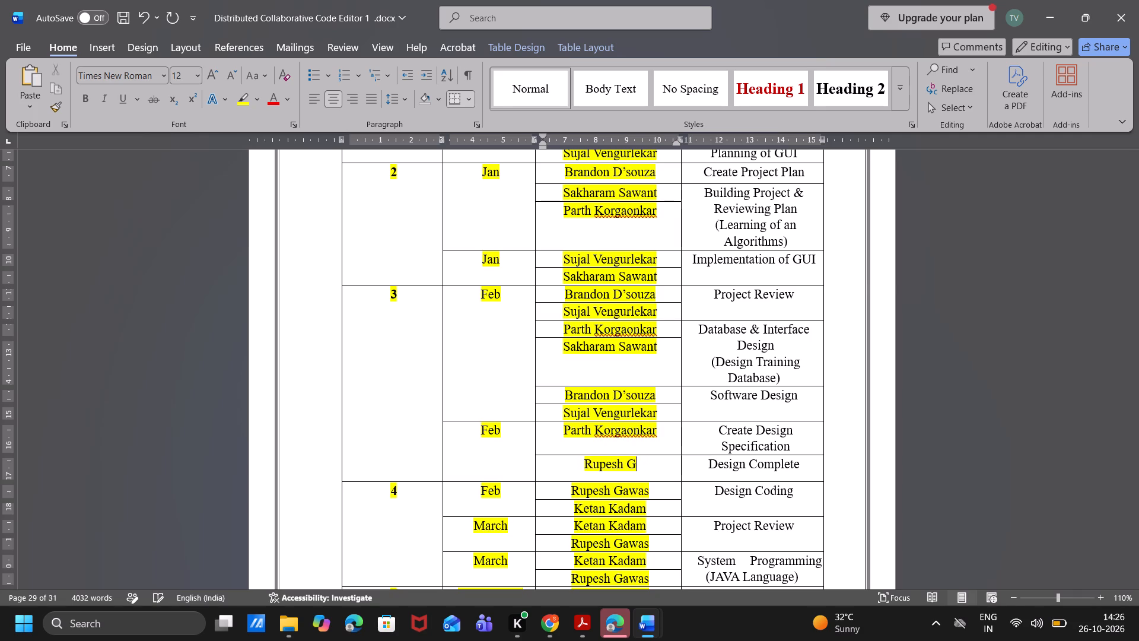
pyautogui.press('BackSpace')
pyautogui.press('BackSpace')
pyautogui.press('BackSpace')
pyautogui.press('BackSpace')
pyautogui.press('BackSpace')
pyautogui.press('BackSpace')
pyautogui.press('BackSpace')
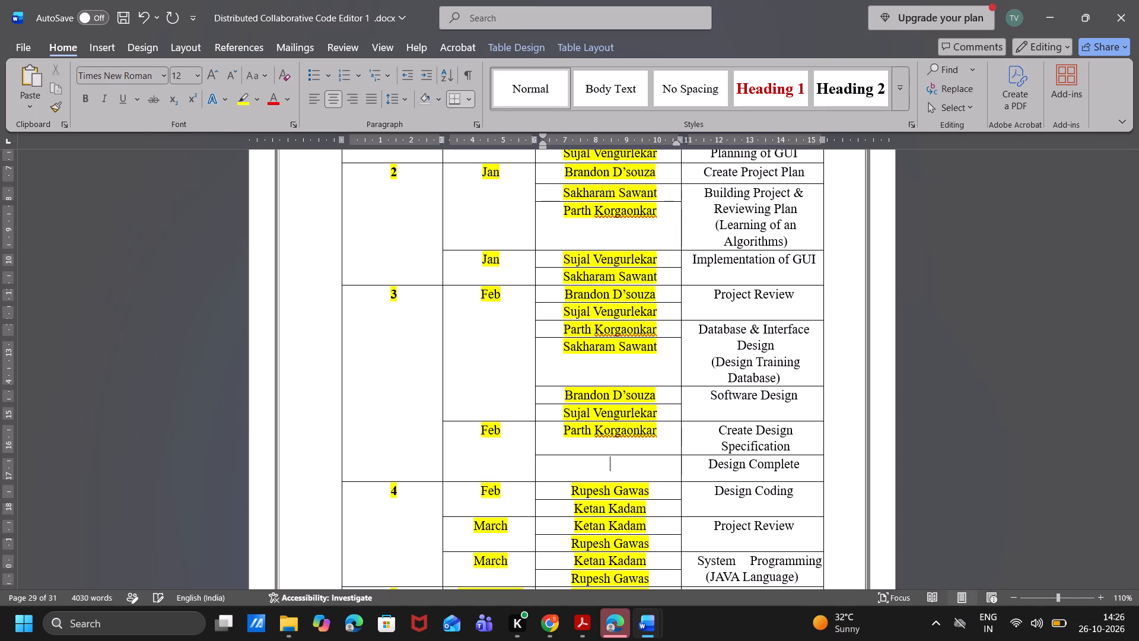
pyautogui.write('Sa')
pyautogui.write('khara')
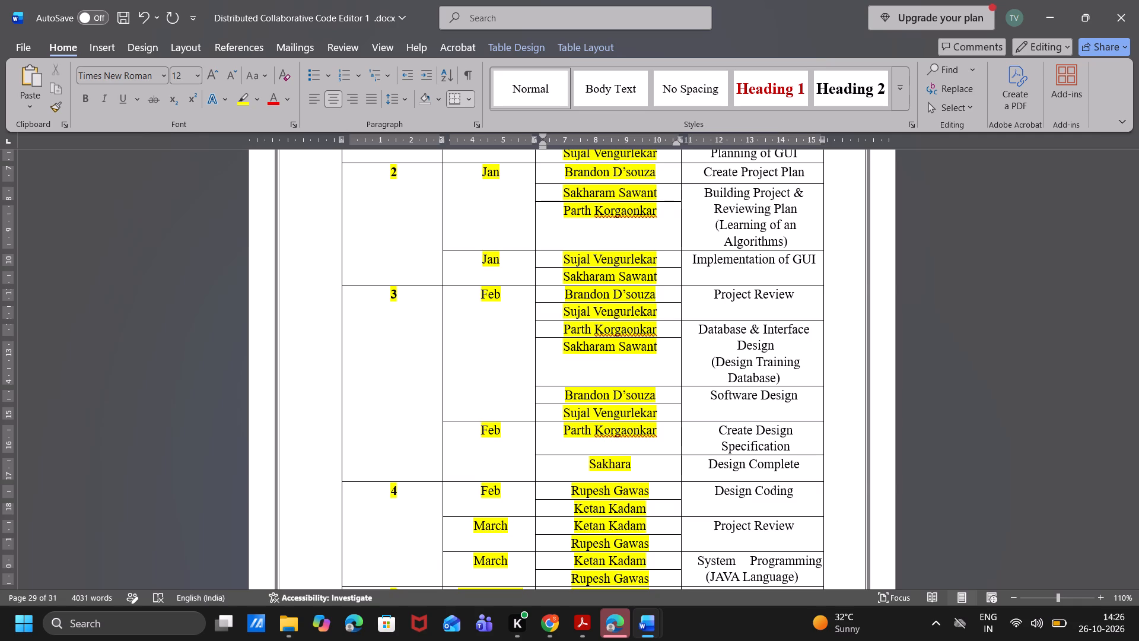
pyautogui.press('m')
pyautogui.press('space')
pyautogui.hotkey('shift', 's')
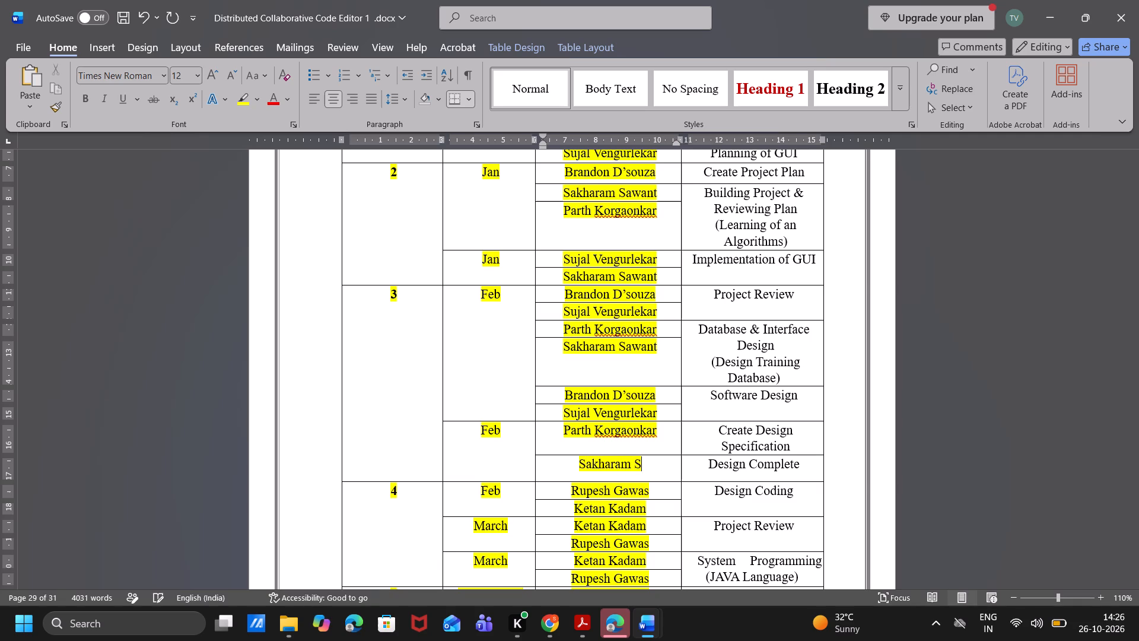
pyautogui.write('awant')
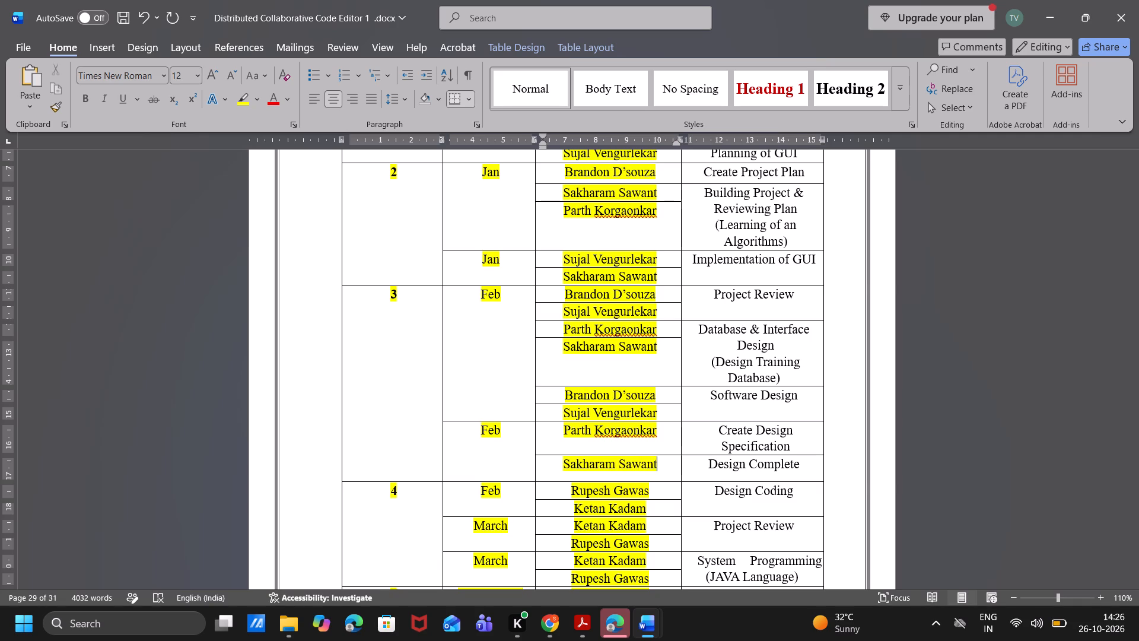
# Replace the upper student name beside Design Coding with the first team member's full name, as listed beside Create Design Specification.
pyautogui.click(647, 493)
pyautogui.press('BackSpace')
pyautogui.press('BackSpace')
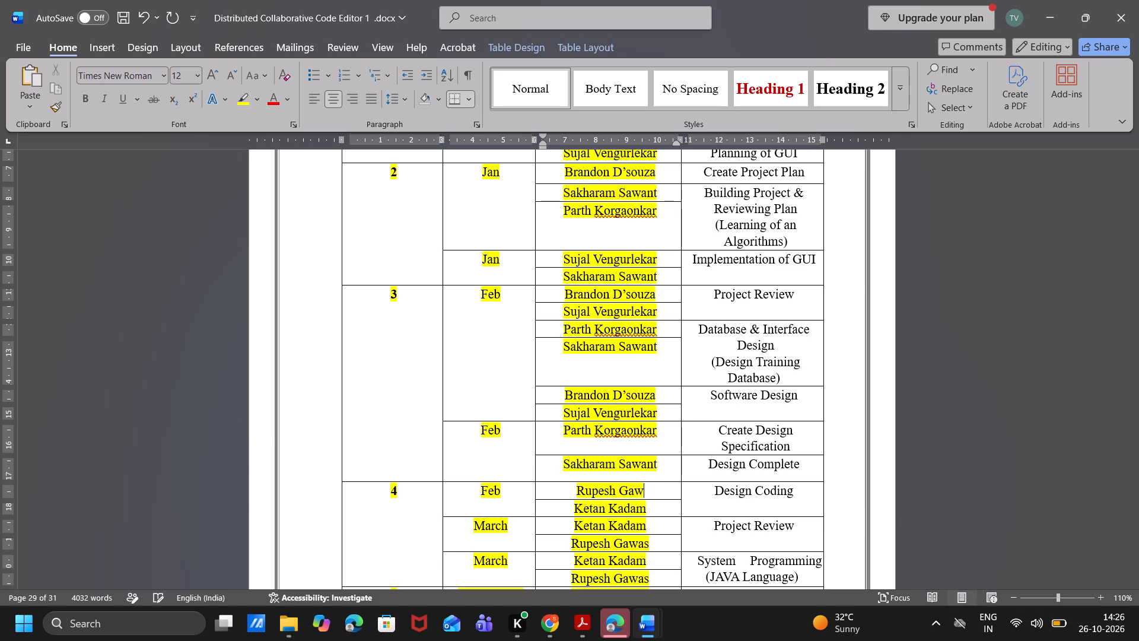
pyautogui.press('BackSpace')
pyautogui.press('BackSpace')
pyautogui.press('BackSpace')
pyautogui.press('BackSpace')
pyautogui.press('BackSpace')
pyautogui.press('BackSpace')
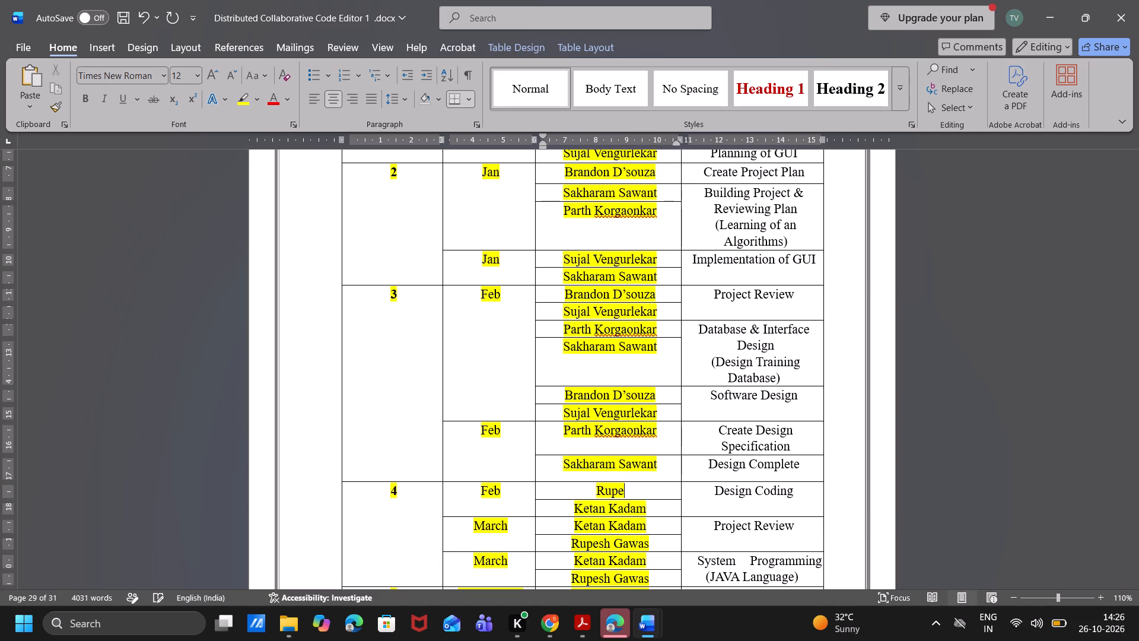
pyautogui.press('BackSpace')
pyautogui.press('BackSpace')
pyautogui.press('BackSpace')
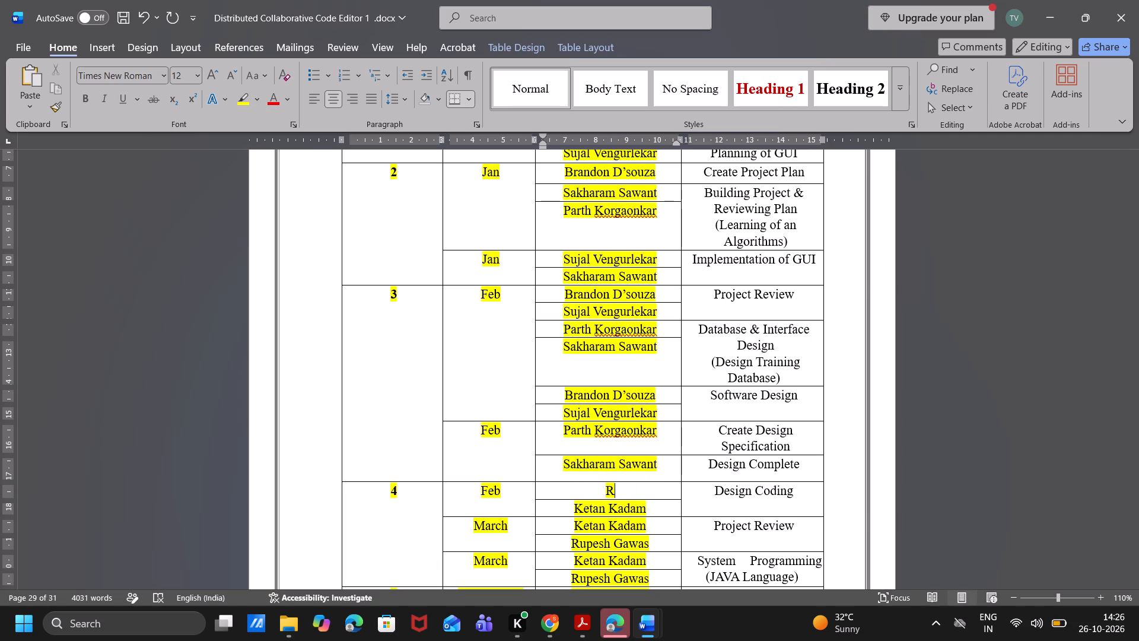
pyautogui.press('BackSpace')
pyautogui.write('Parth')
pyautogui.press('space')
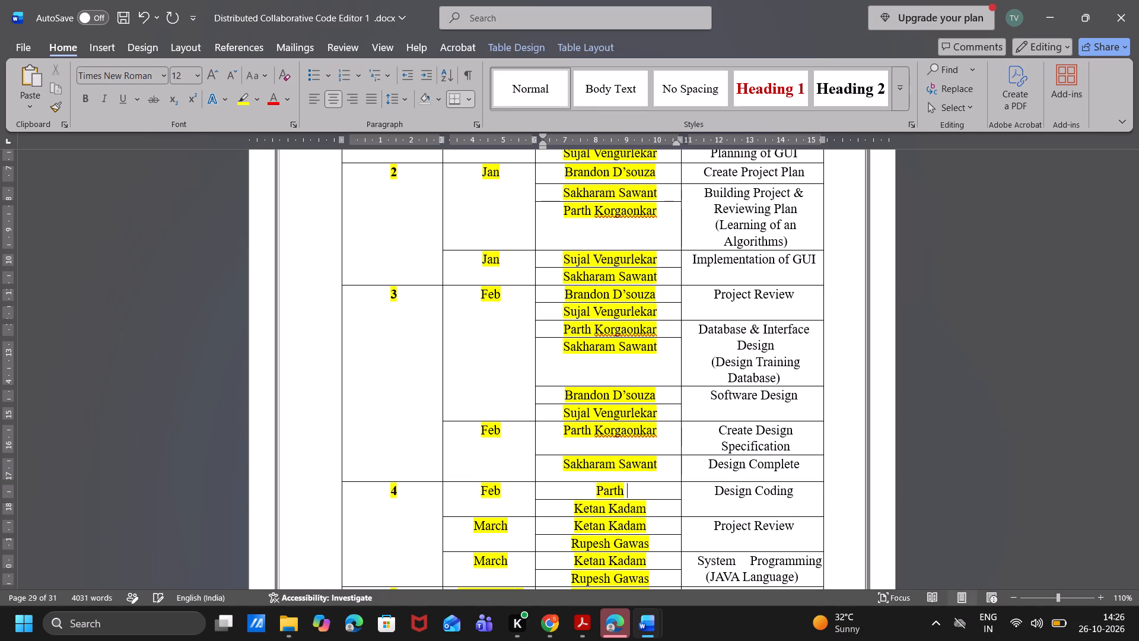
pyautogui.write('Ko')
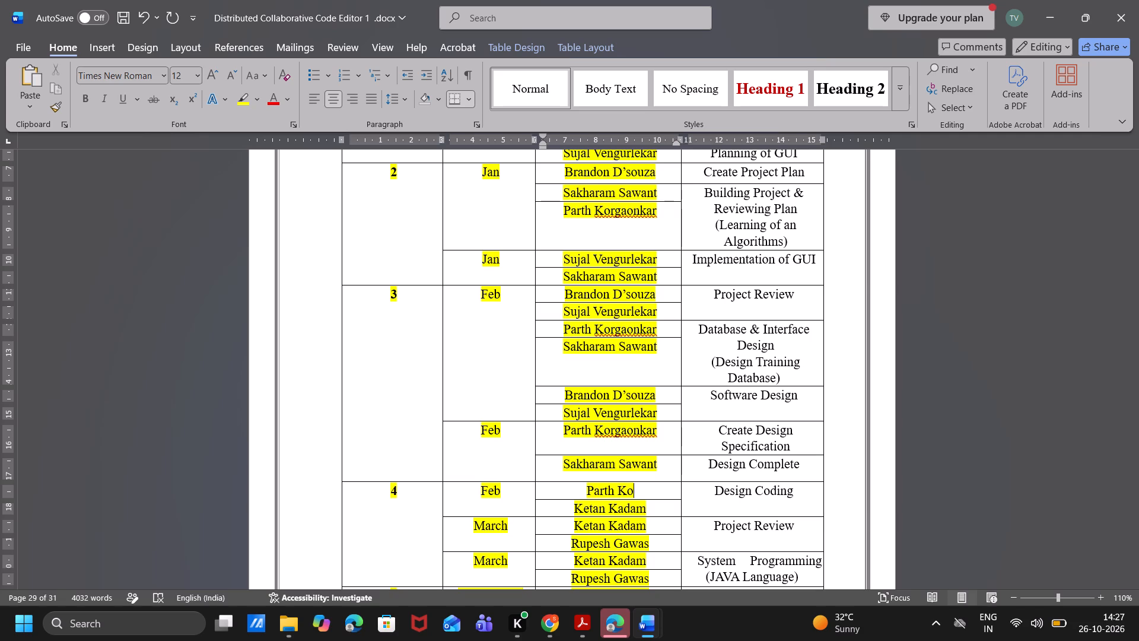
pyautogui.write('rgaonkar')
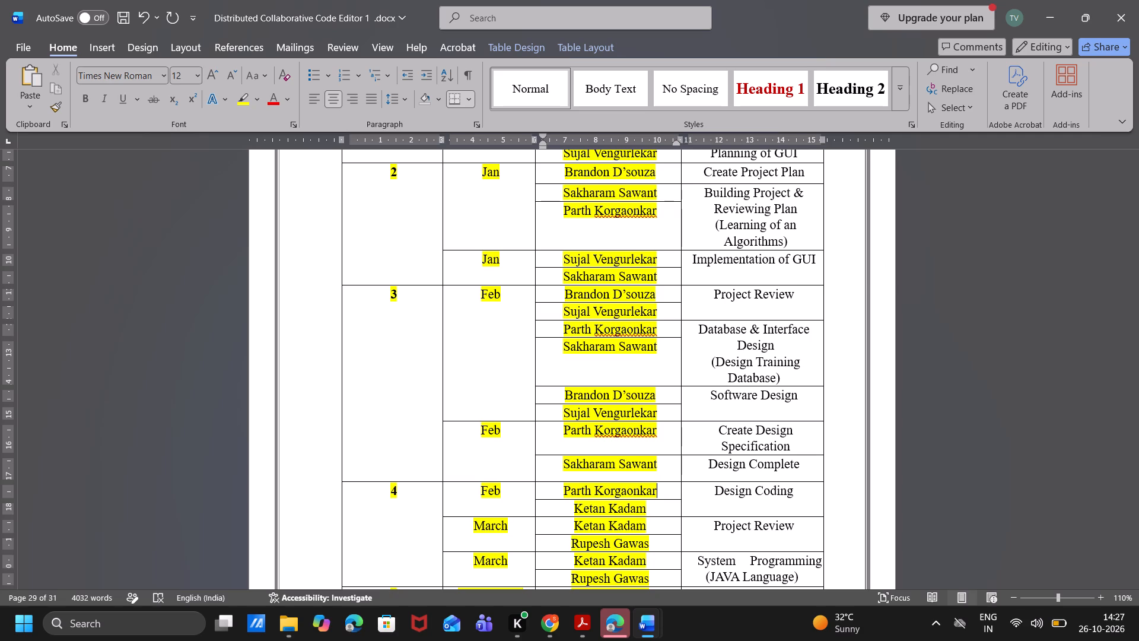
# Replace the lower student name beside Design Coding with the second team member's full name, as in the lower name beside Software Design.
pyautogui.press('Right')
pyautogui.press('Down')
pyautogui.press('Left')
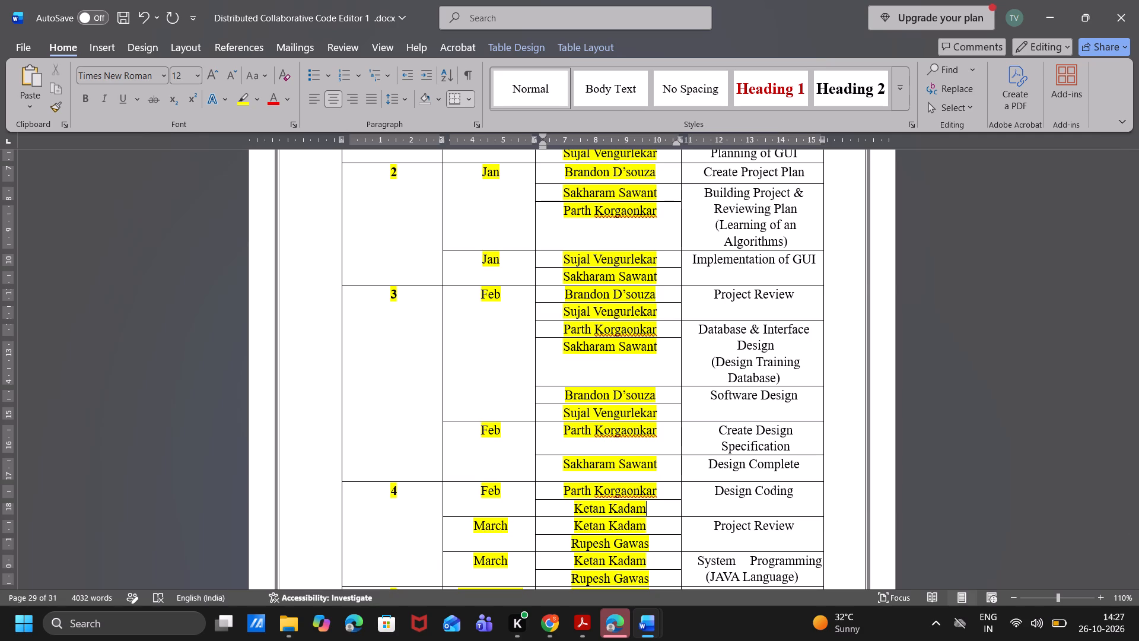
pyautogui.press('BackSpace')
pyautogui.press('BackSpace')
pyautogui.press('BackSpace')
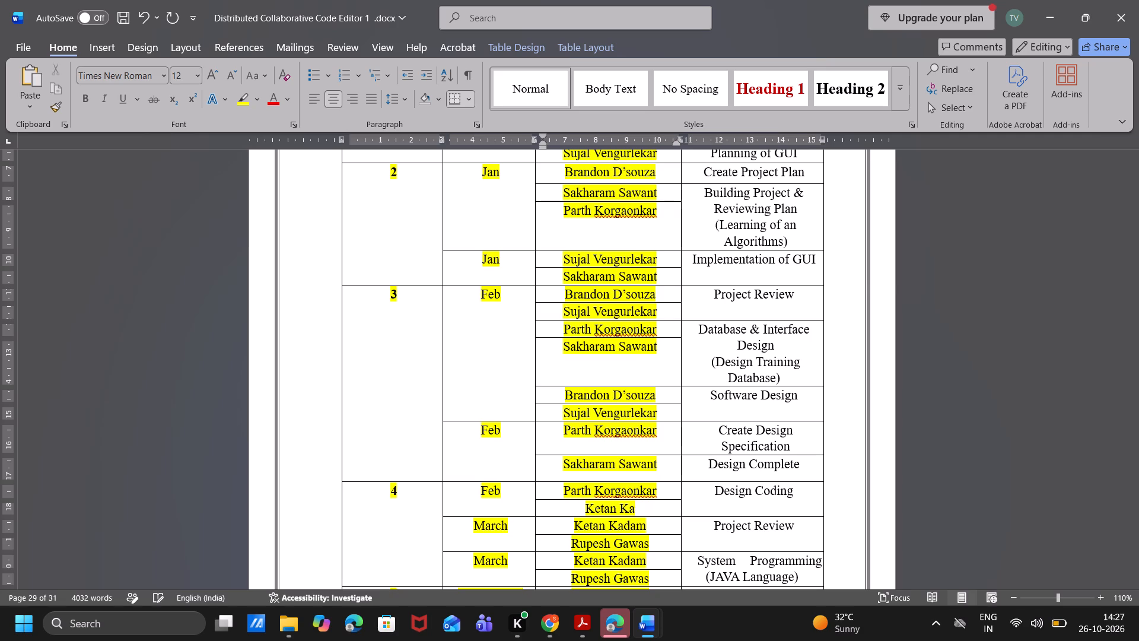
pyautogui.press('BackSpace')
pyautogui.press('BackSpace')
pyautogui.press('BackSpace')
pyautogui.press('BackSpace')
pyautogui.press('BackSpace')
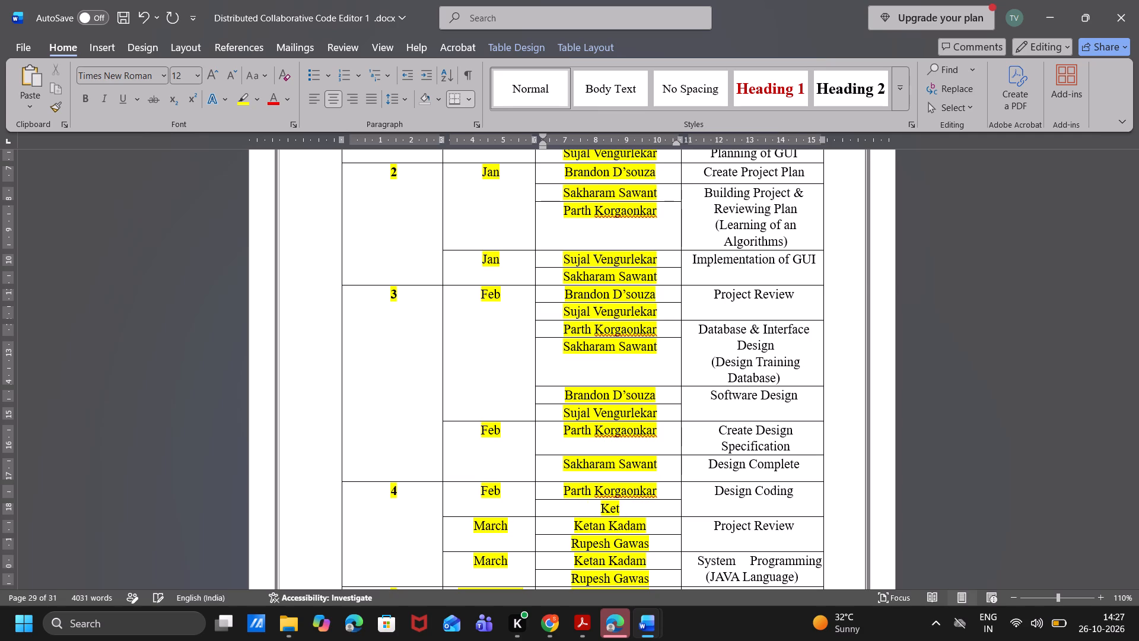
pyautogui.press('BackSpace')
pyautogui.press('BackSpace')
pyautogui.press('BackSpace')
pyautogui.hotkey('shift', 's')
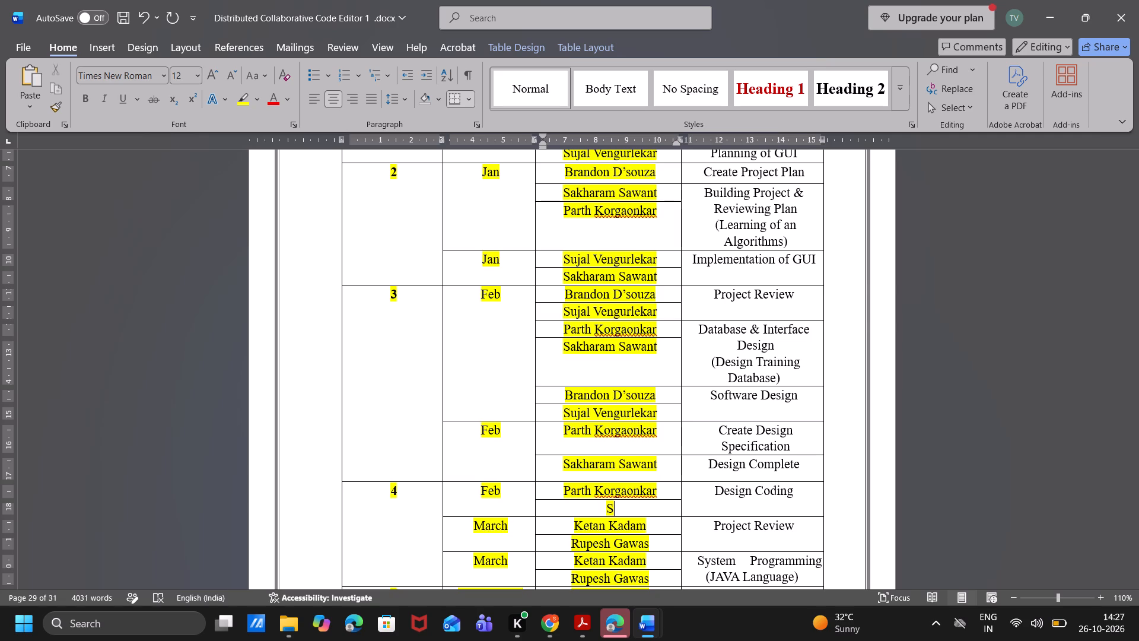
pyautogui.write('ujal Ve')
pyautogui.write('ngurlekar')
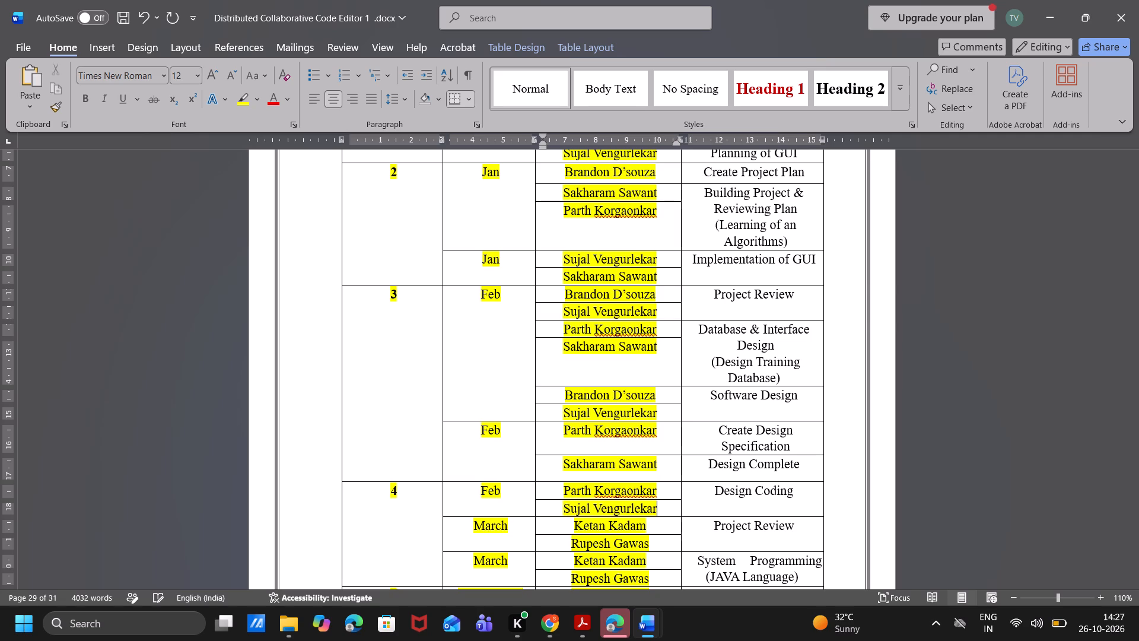
# Replace the upper student name beside the March Project Review in row 4 with the fourth team member's full name, as listed beside Design Complete.
pyautogui.click(642, 522)
pyautogui.press('BackSpace')
pyautogui.press('BackSpace')
pyautogui.press('BackSpace')
pyautogui.press('BackSpace')
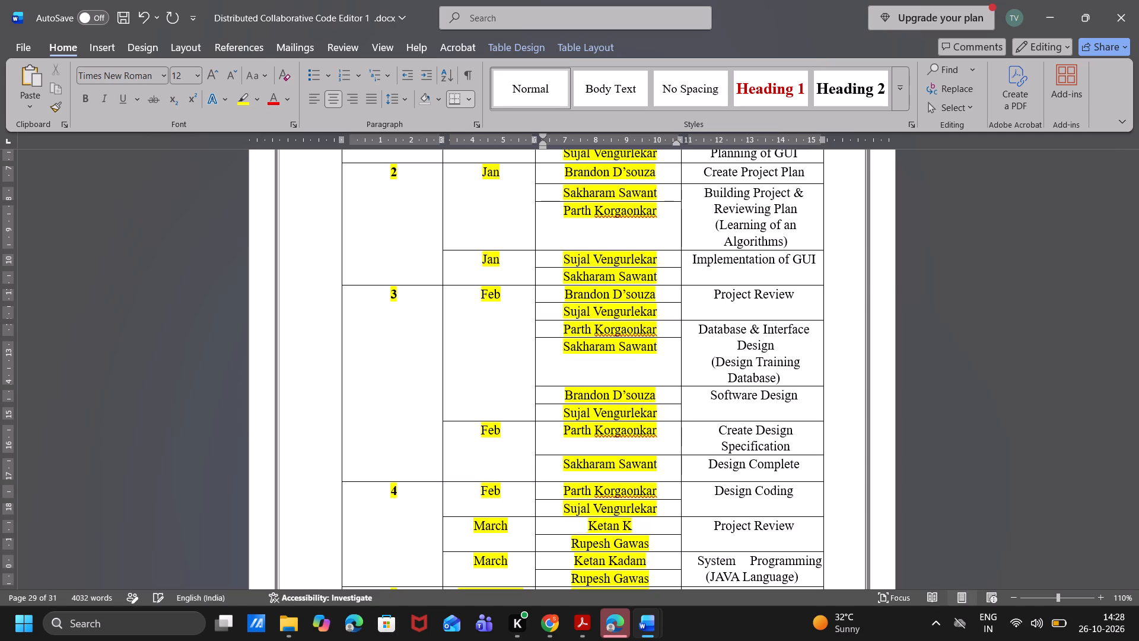
pyautogui.press('BackSpace')
pyautogui.press('BackSpace')
pyautogui.press('BackSpace')
pyautogui.press('BackSpace')
pyautogui.press('BackSpace')
pyautogui.press('BackSpace')
pyautogui.press('BackSpace')
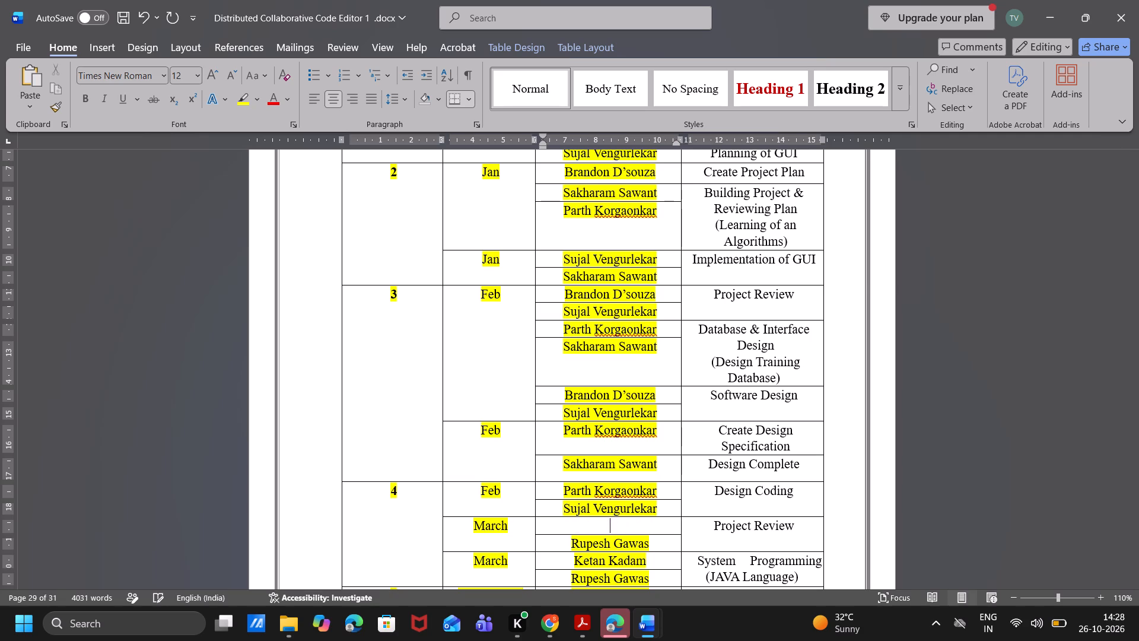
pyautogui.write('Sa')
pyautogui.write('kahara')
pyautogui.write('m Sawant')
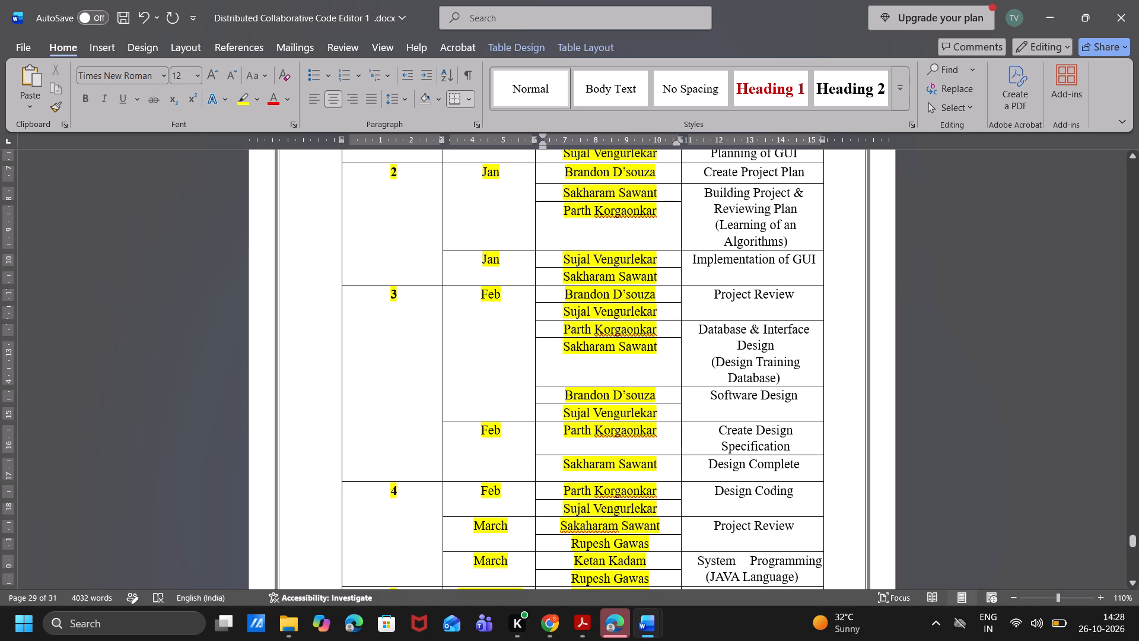
# Replace the lower student name beside the March Project Review with the third team member's full name, as in the upper name beside Software Design.
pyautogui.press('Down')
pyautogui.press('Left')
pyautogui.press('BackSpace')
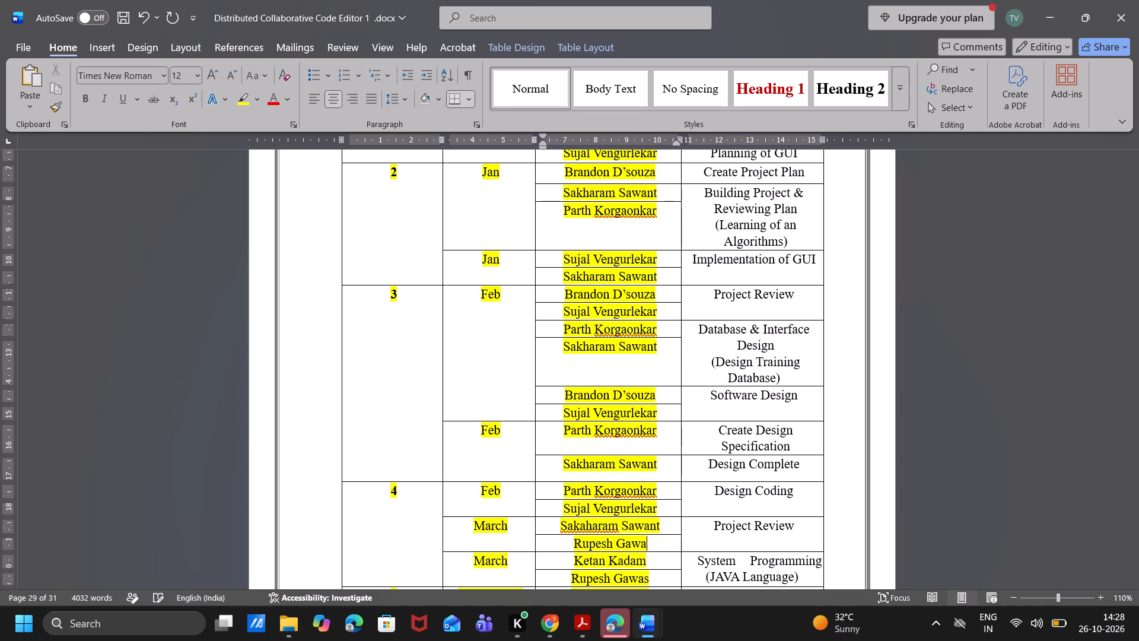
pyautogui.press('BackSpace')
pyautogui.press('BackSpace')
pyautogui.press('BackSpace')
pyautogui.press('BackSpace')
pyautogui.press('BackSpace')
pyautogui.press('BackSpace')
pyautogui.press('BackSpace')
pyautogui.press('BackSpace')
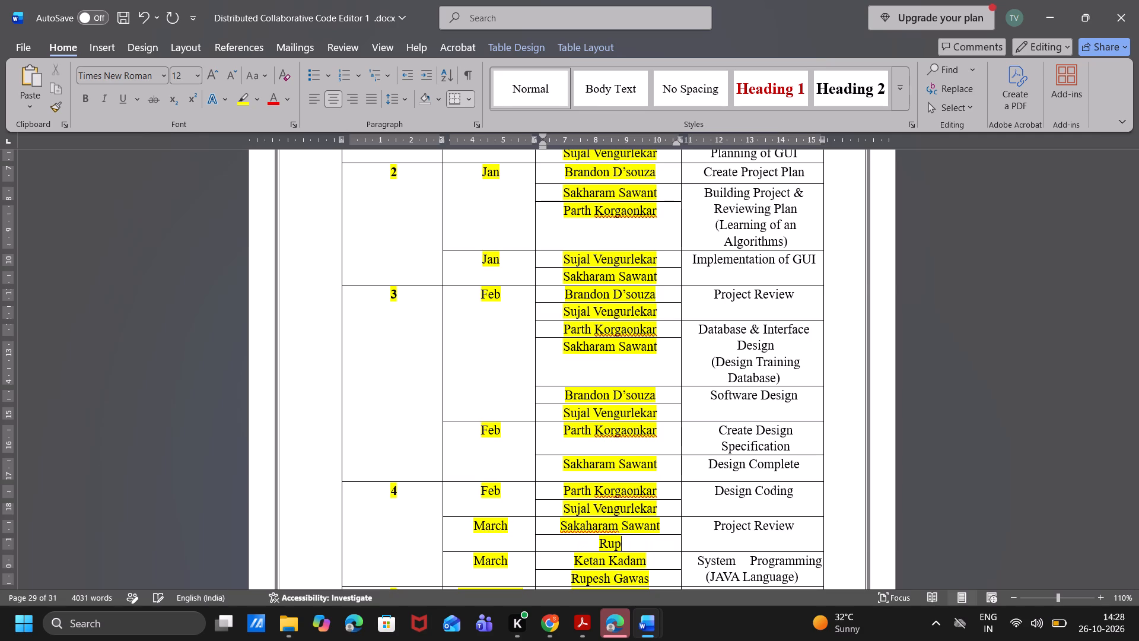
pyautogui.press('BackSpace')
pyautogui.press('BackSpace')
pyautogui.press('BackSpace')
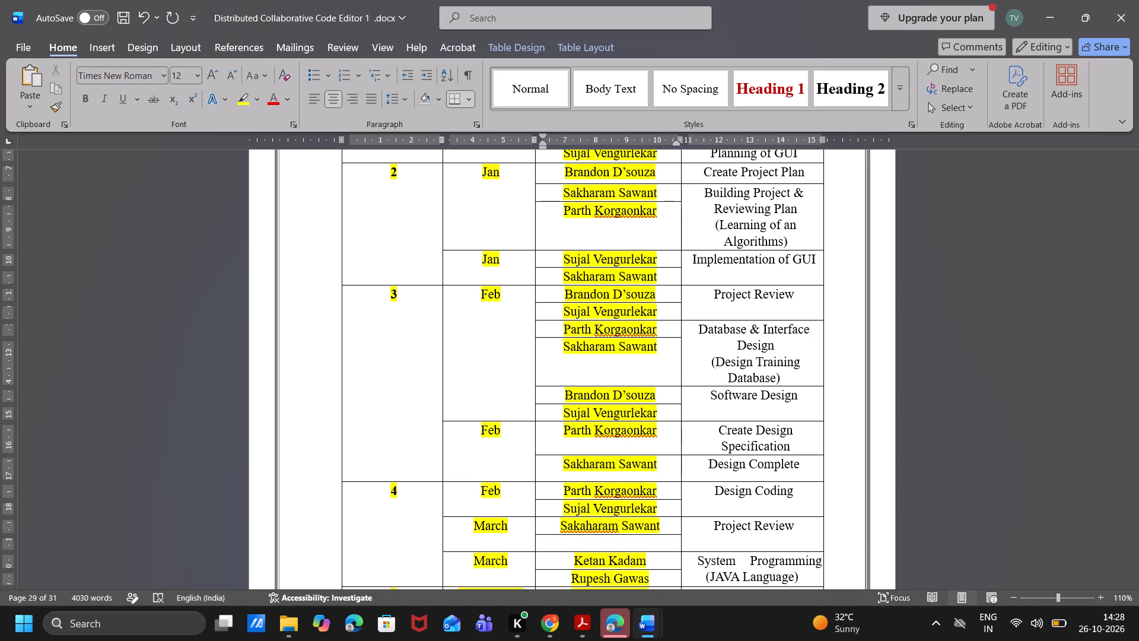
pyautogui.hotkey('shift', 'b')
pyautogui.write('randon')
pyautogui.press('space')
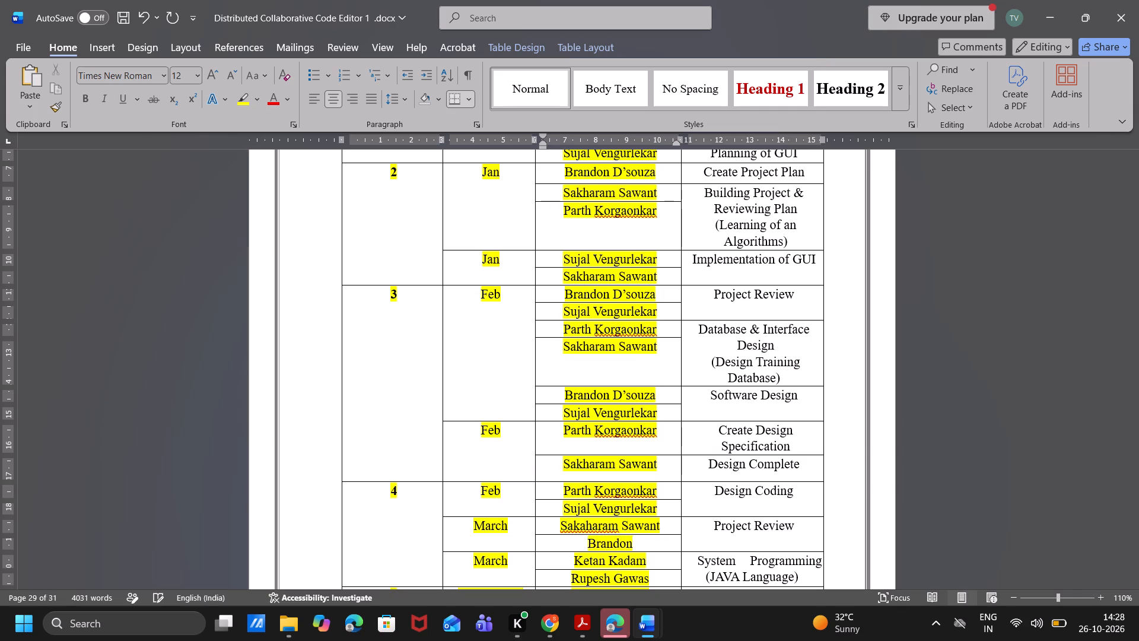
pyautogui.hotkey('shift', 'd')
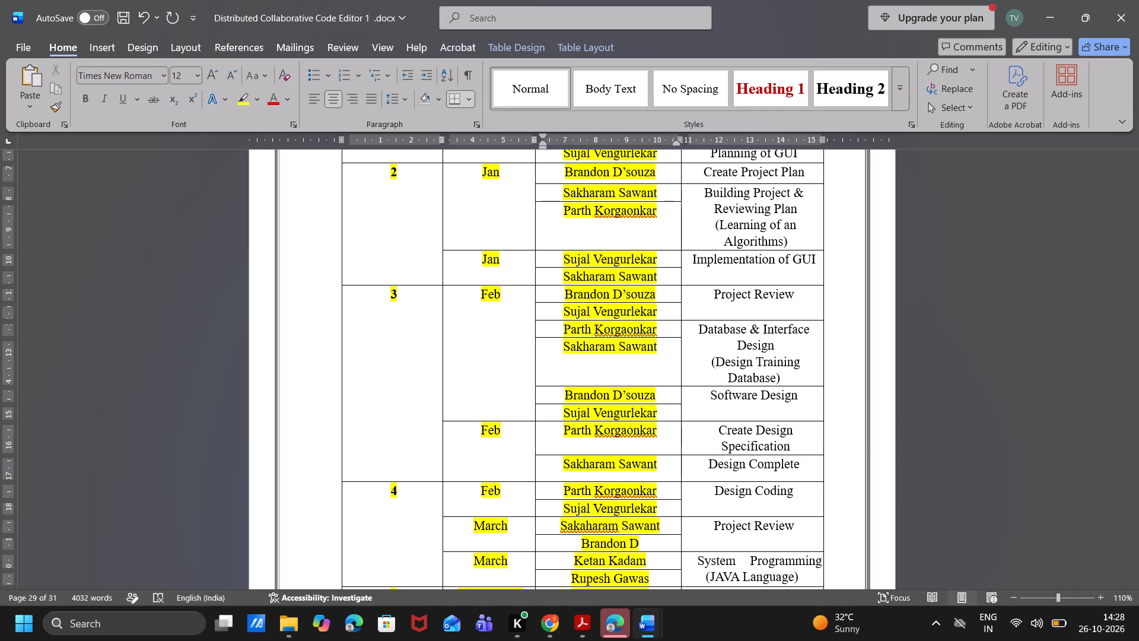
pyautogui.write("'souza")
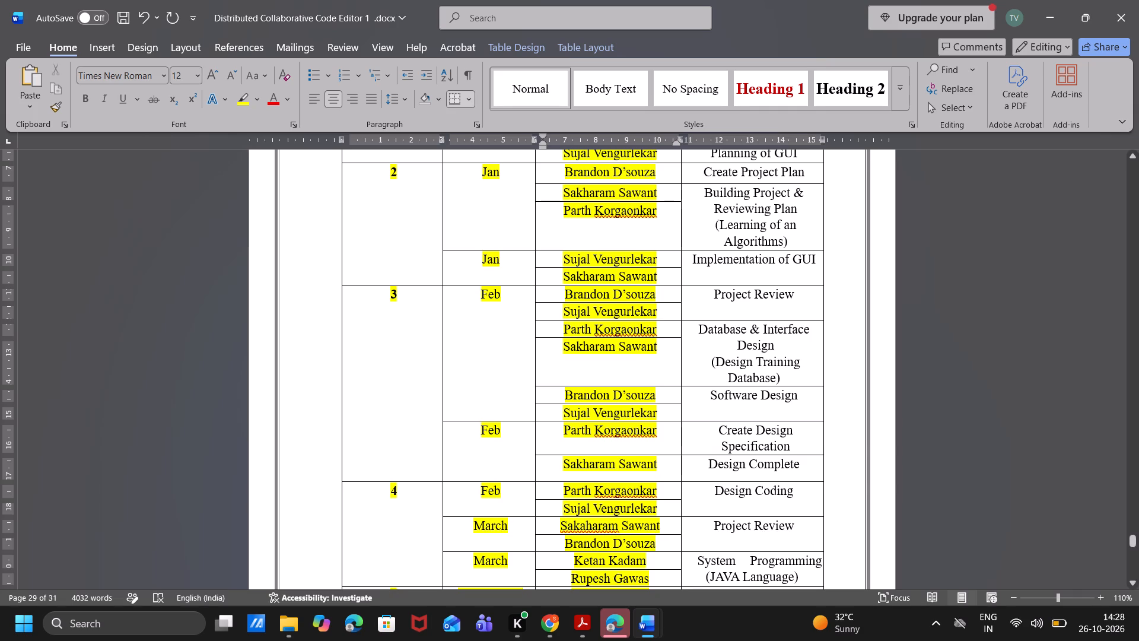
# Clear the upper student name beside System Programming (JAVA Language) in row 4 of the plan table.
pyautogui.click(641, 564)
pyautogui.scroll(-3, 641, 564)
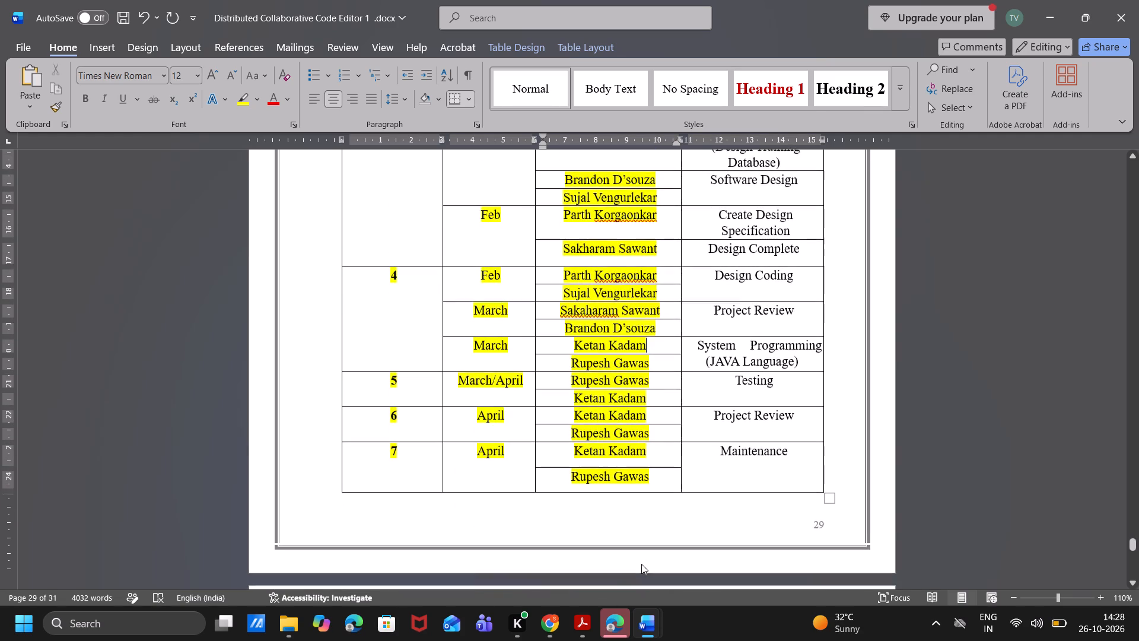
pyautogui.scroll(-1, 641, 564)
pyautogui.click(641, 564)
pyautogui.scroll(1, 641, 564)
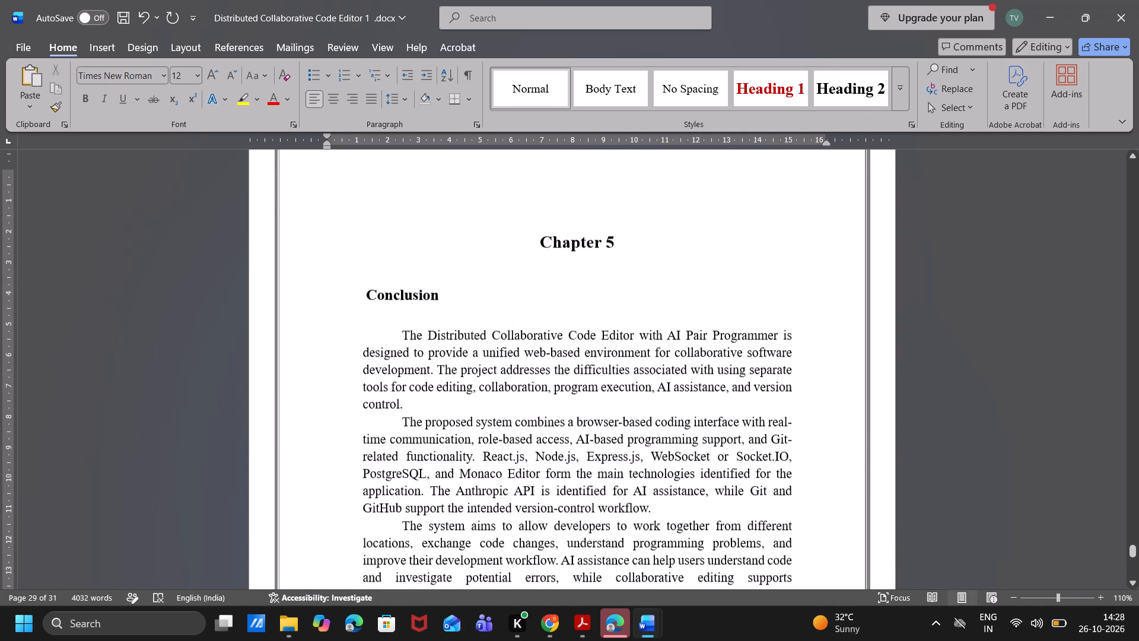
pyautogui.scroll(4, 641, 564)
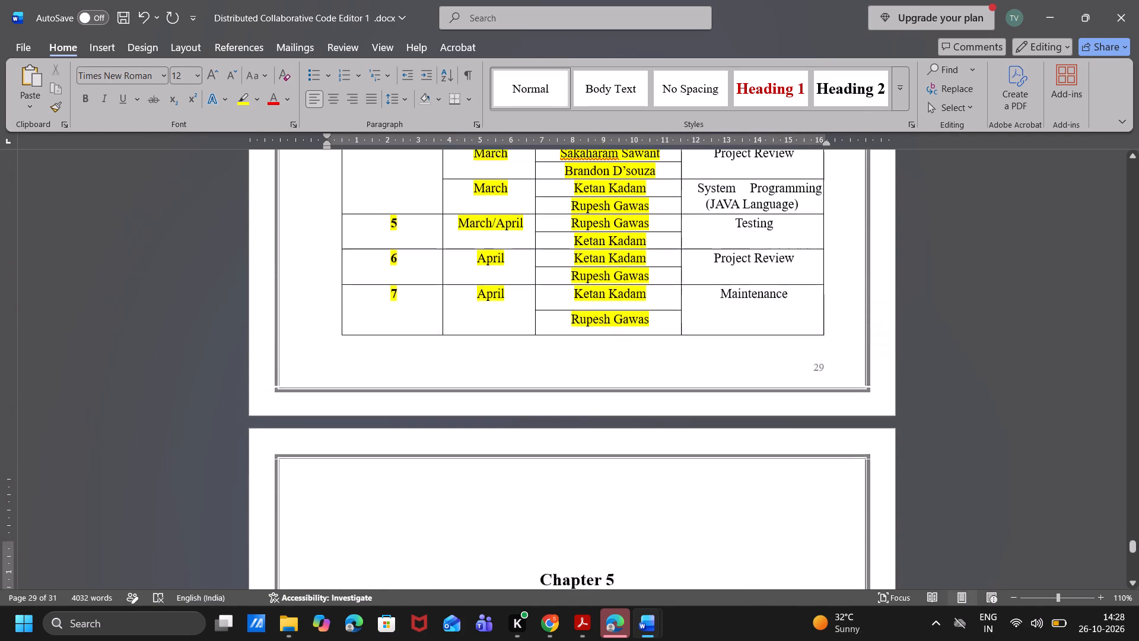
pyautogui.scroll(2, 641, 564)
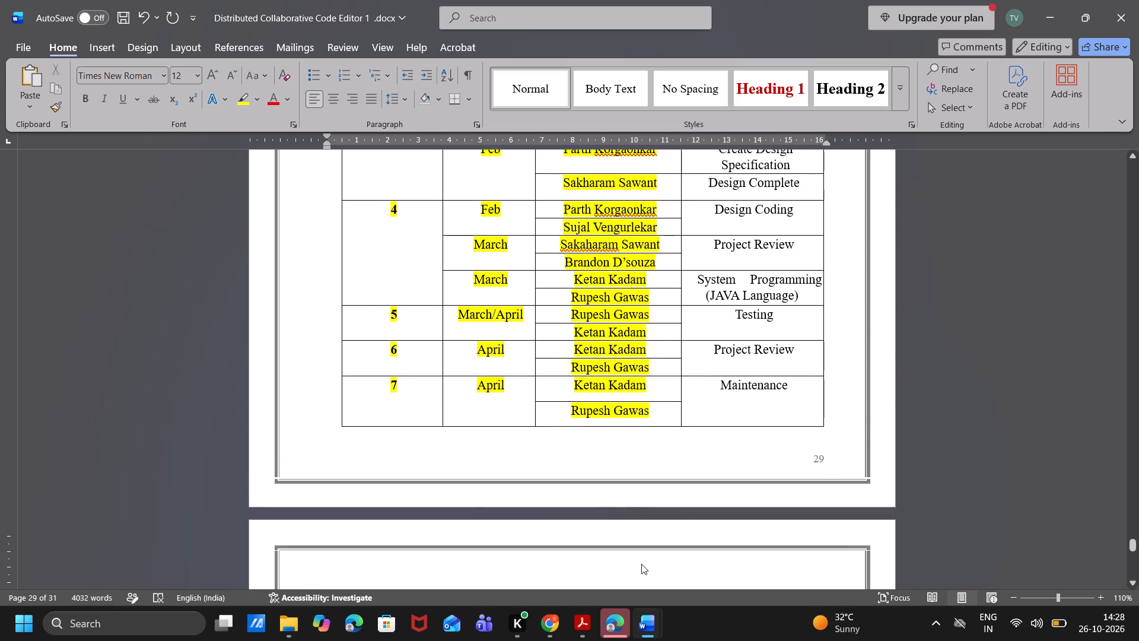
pyautogui.click(646, 279)
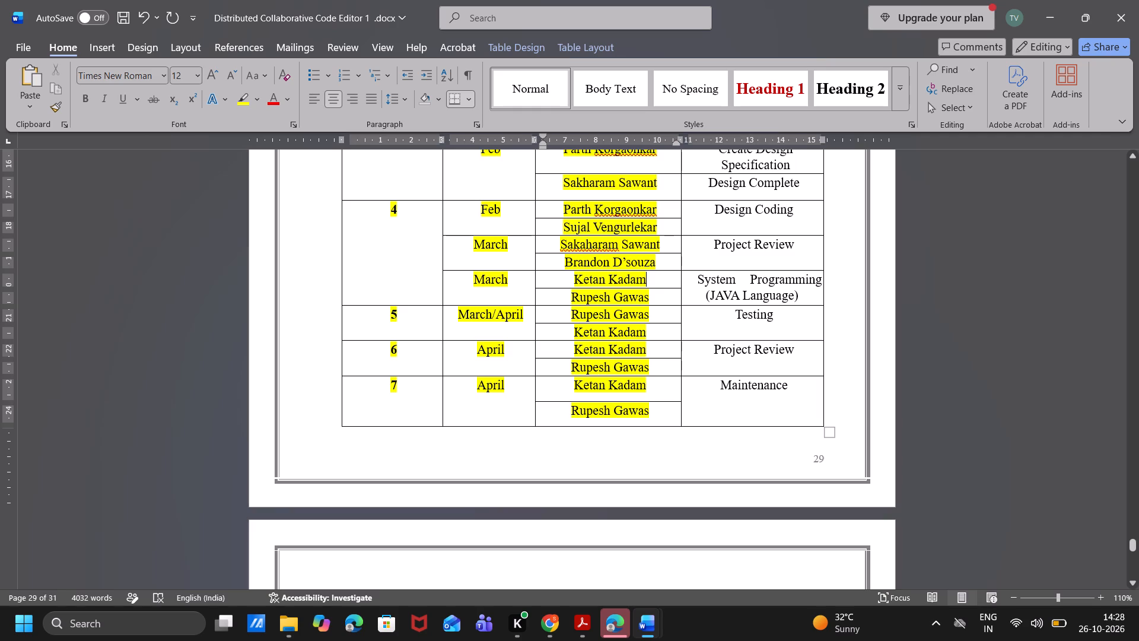
pyautogui.press('BackSpace')
pyautogui.press('BackSpace')
pyautogui.press('BackSpace')
pyautogui.press('BackSpace')
pyautogui.press('BackSpace')
pyautogui.press('BackSpace')
pyautogui.press('BackSpace')
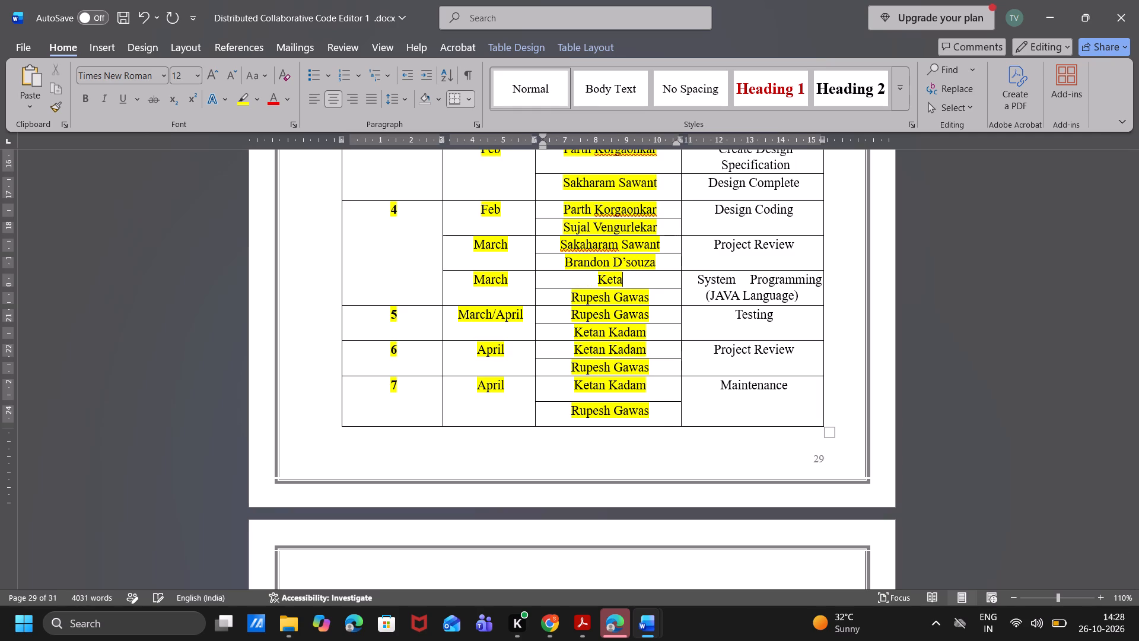
pyautogui.press('BackSpace')
pyautogui.press('BackSpace')
pyautogui.press('BackSpace')
pyautogui.press('BackSpace')
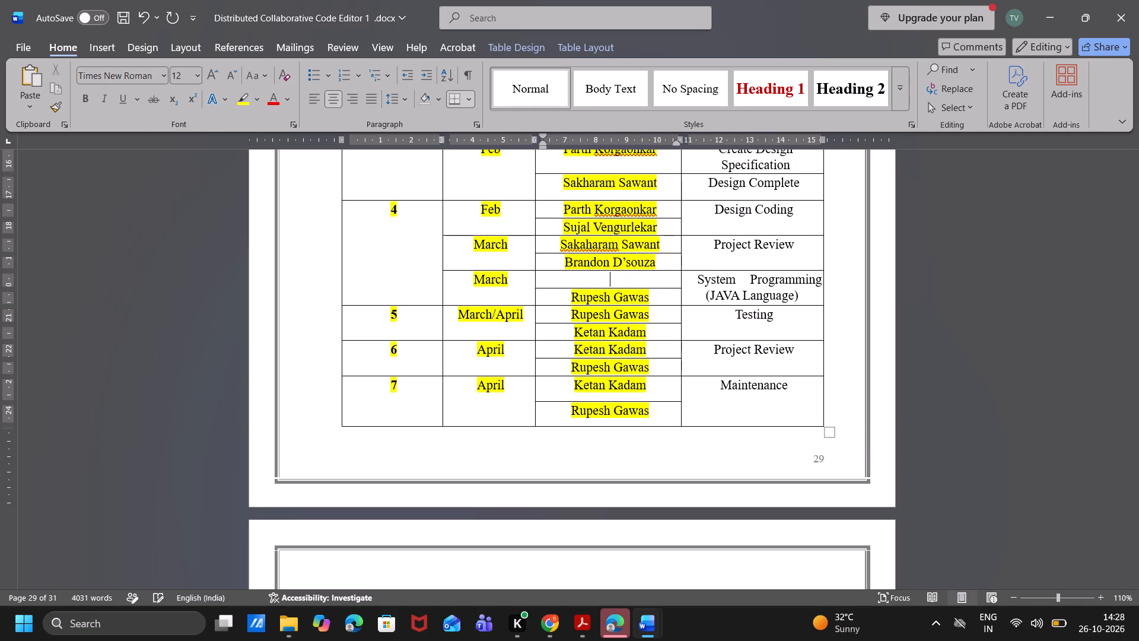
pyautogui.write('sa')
# Correct the spelling of the fourth team member's first name beside the March Project Review to match the name beside Design Complete.
pyautogui.click(593, 245)
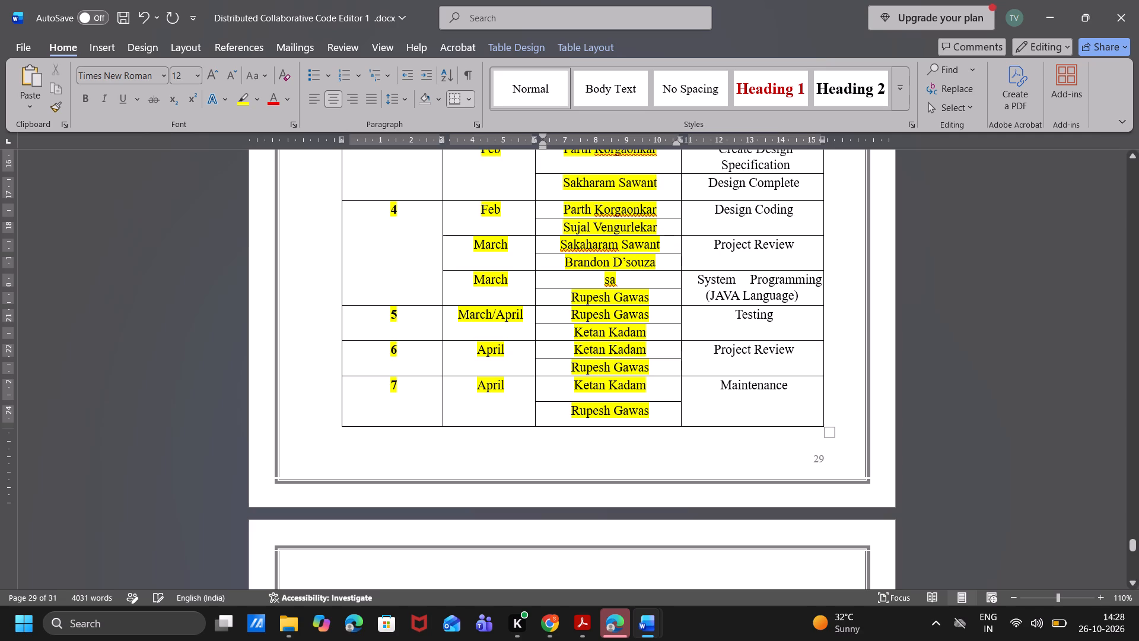
pyautogui.press('BackSpace')
pyautogui.press('BackSpace')
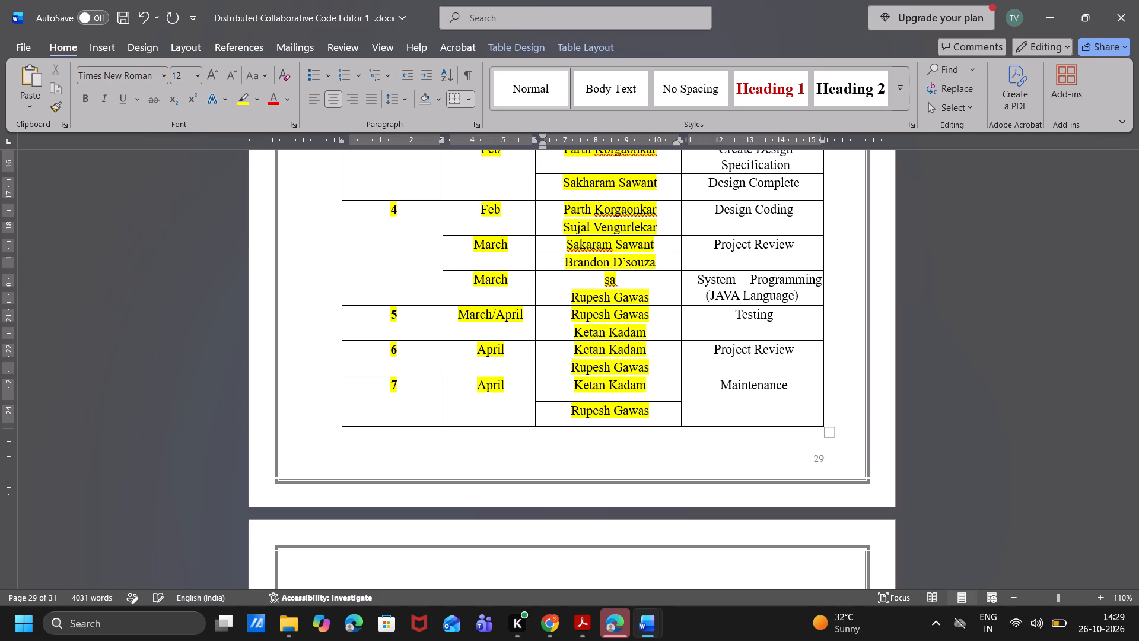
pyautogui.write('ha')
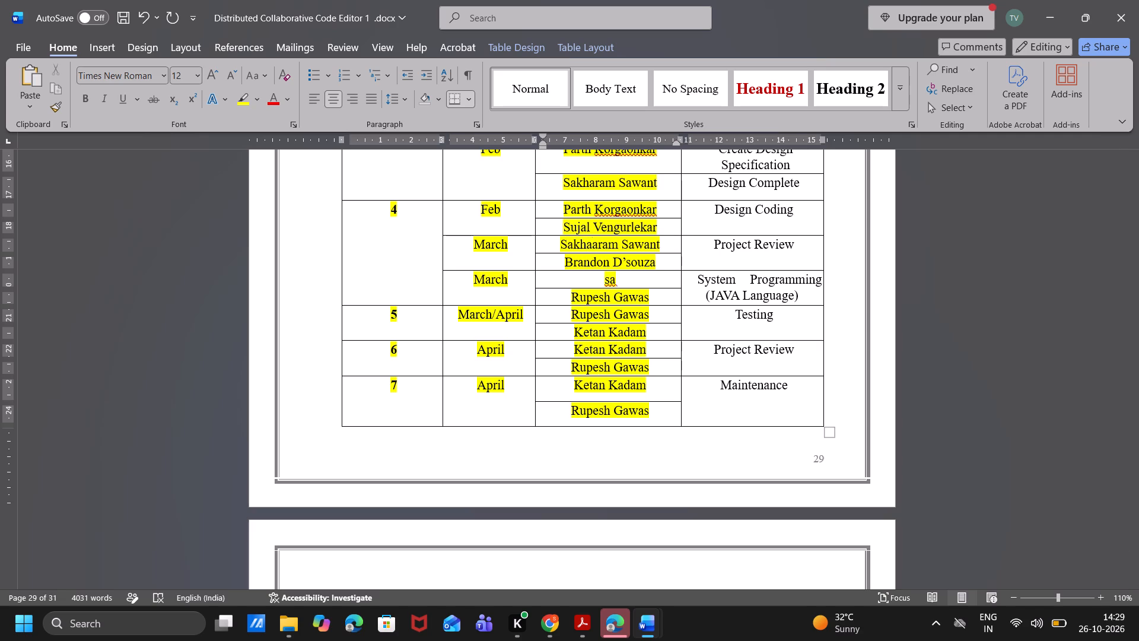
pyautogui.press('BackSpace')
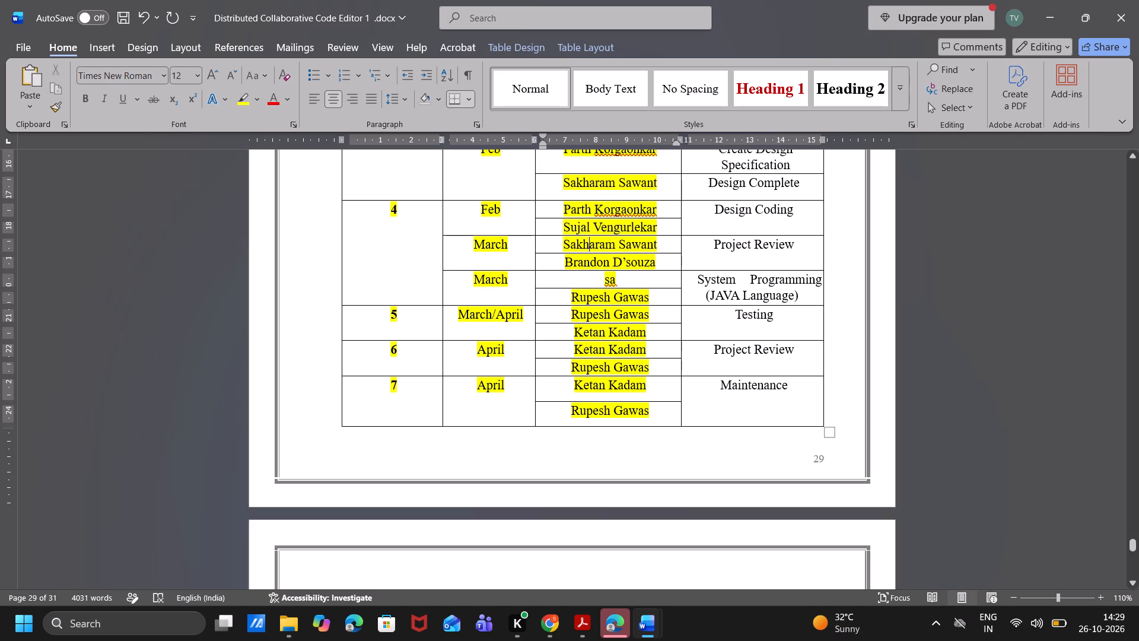
# Enter the fourth team member's full name in the upper cell beside System Programming, as listed beside Design Complete.
pyautogui.click(615, 278)
pyautogui.press('BackSpace')
pyautogui.press('BackSpace')
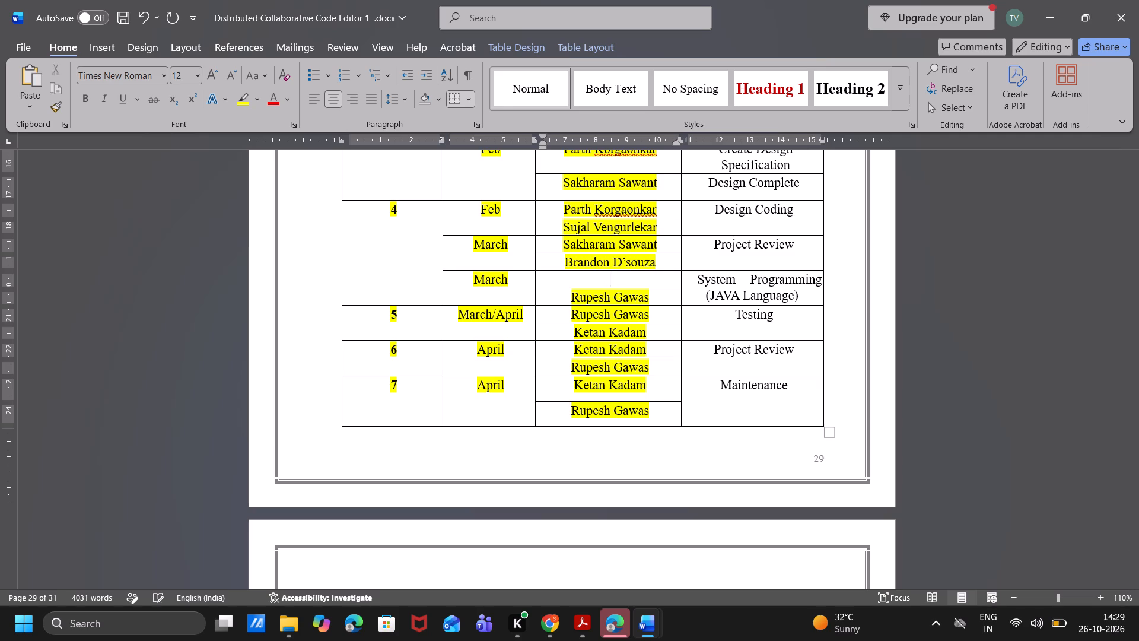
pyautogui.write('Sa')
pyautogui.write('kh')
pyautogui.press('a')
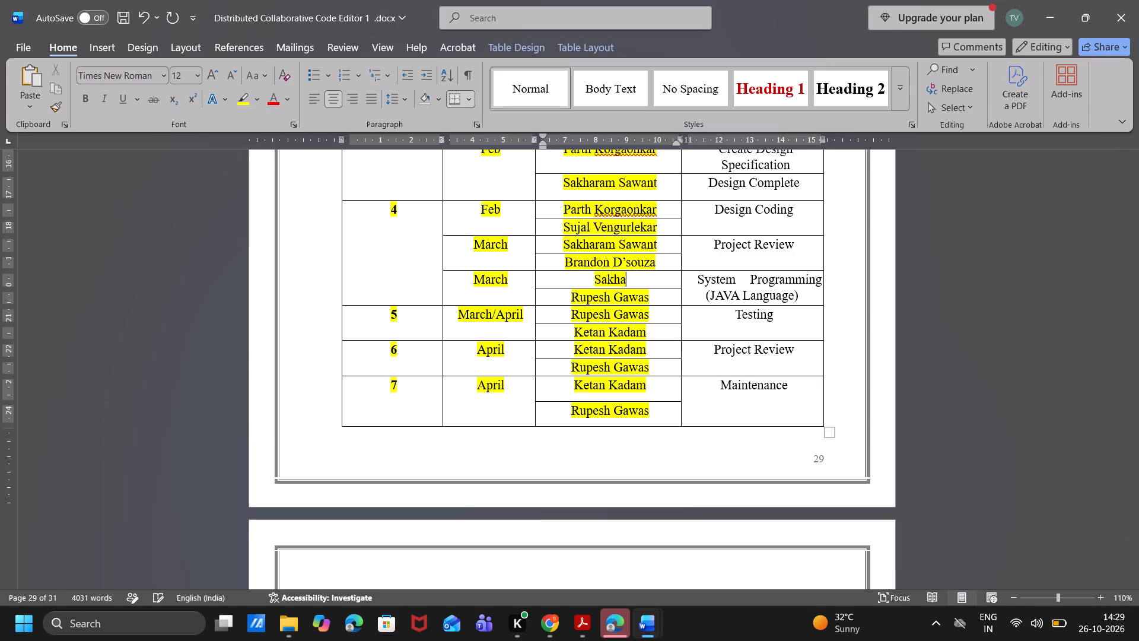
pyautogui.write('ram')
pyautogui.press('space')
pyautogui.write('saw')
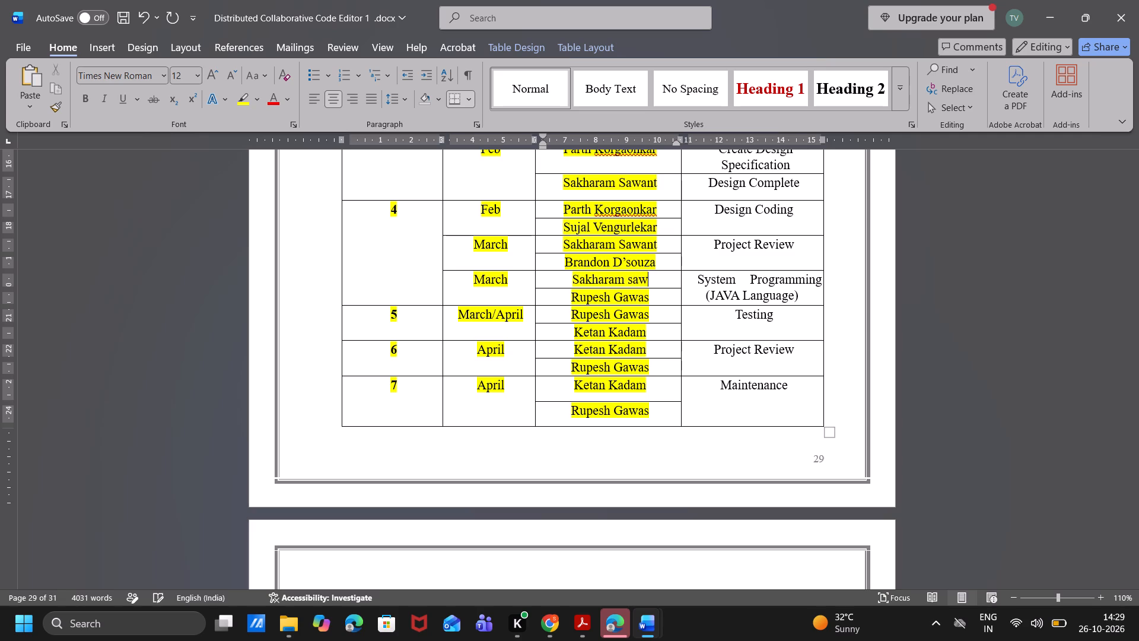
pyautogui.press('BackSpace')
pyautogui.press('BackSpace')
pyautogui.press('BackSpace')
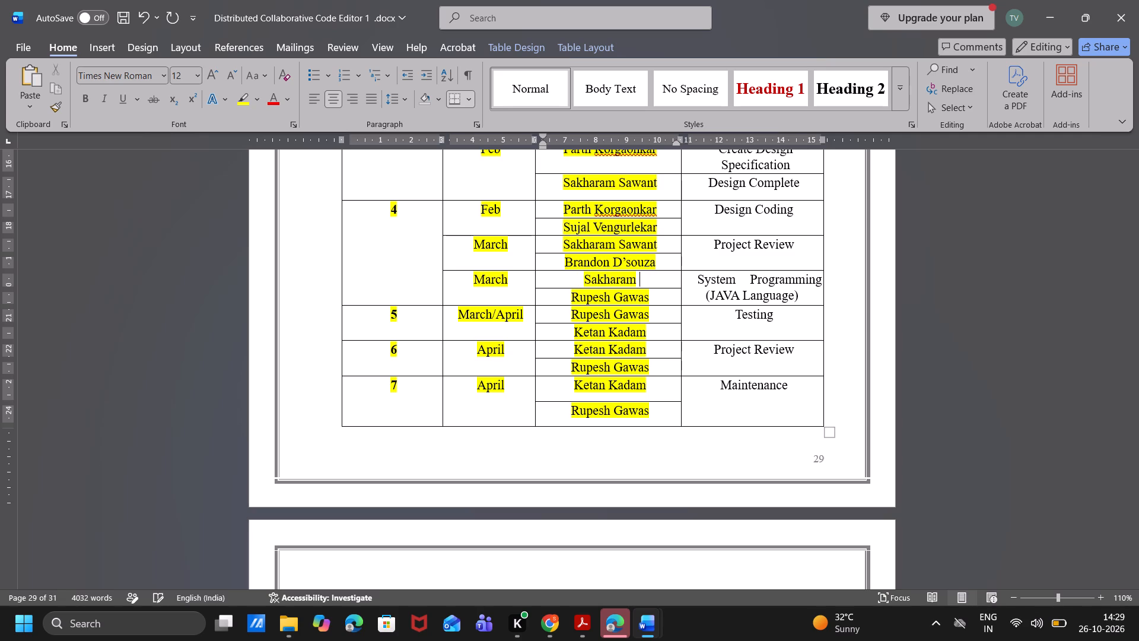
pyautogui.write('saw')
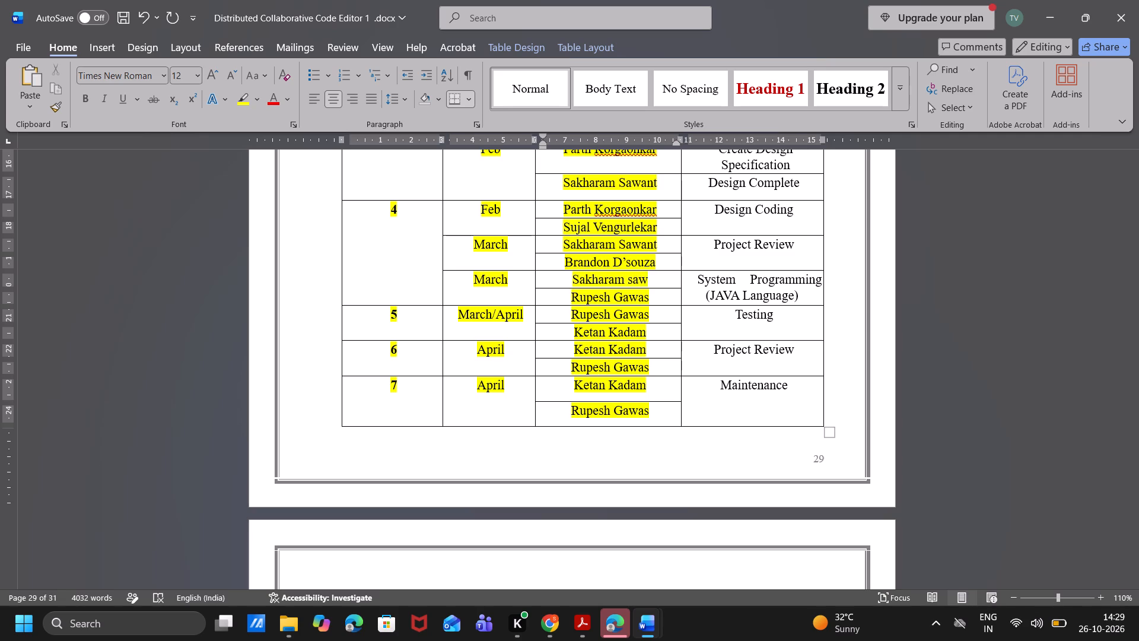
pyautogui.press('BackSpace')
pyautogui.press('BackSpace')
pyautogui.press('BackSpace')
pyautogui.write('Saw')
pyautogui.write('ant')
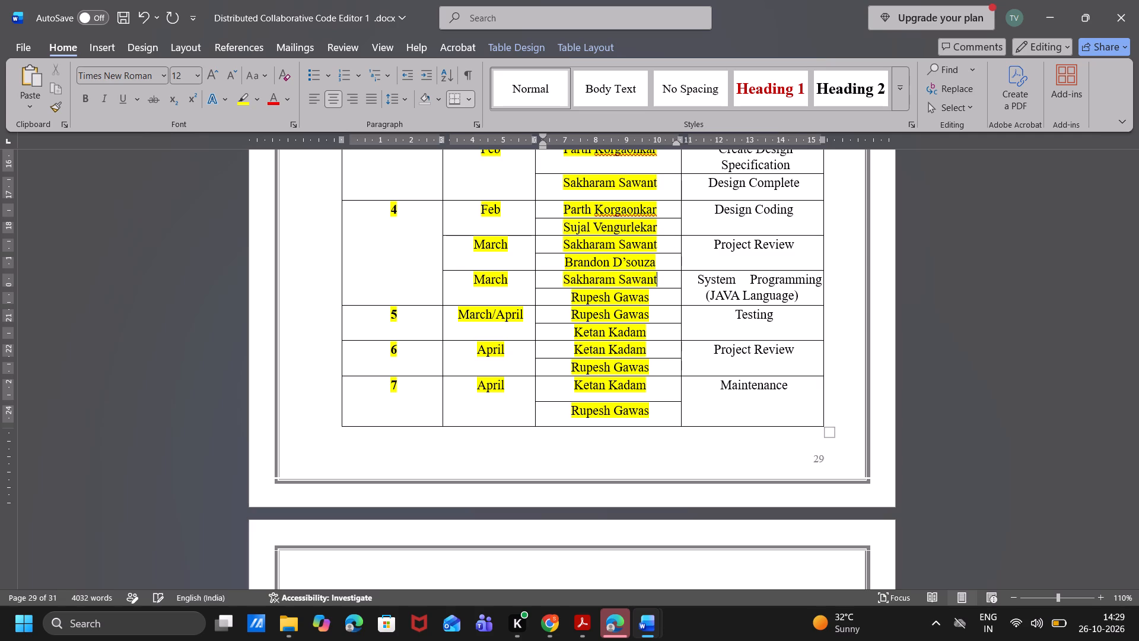
# Replace the lower student name beside System Programming with the first team member's full name, as in the upper name beside Design Coding.
pyautogui.click(646, 297)
pyautogui.press('Right')
pyautogui.press('BackSpace')
pyautogui.press('BackSpace')
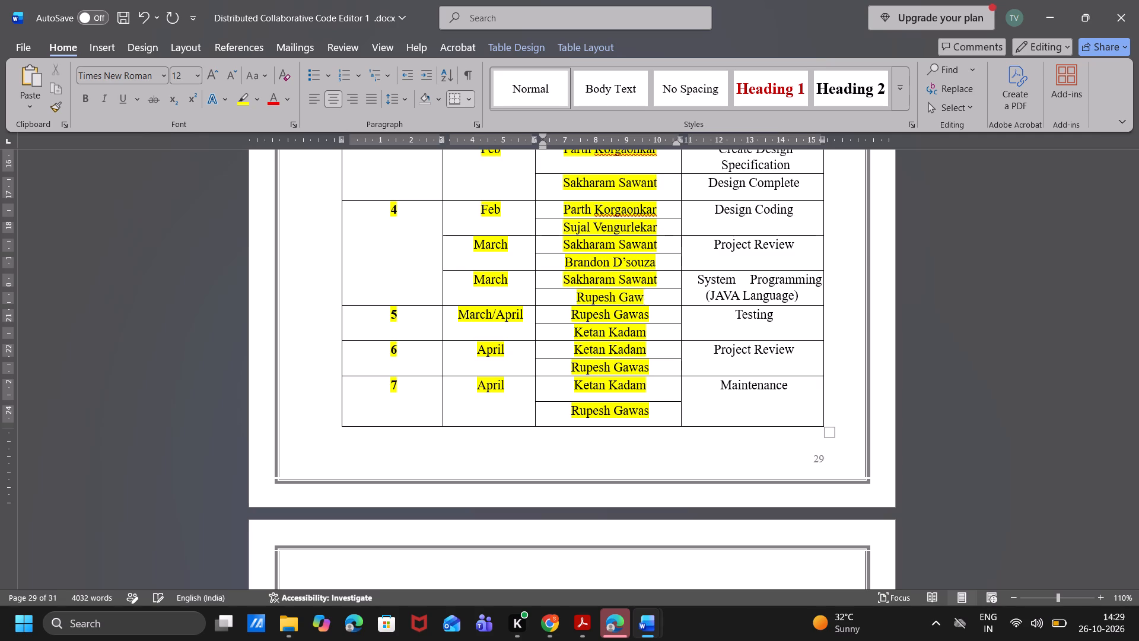
pyautogui.press('BackSpace')
pyautogui.press('BackSpace')
pyautogui.press('BackSpace')
pyautogui.press('BackSpace')
pyautogui.press('BackSpace')
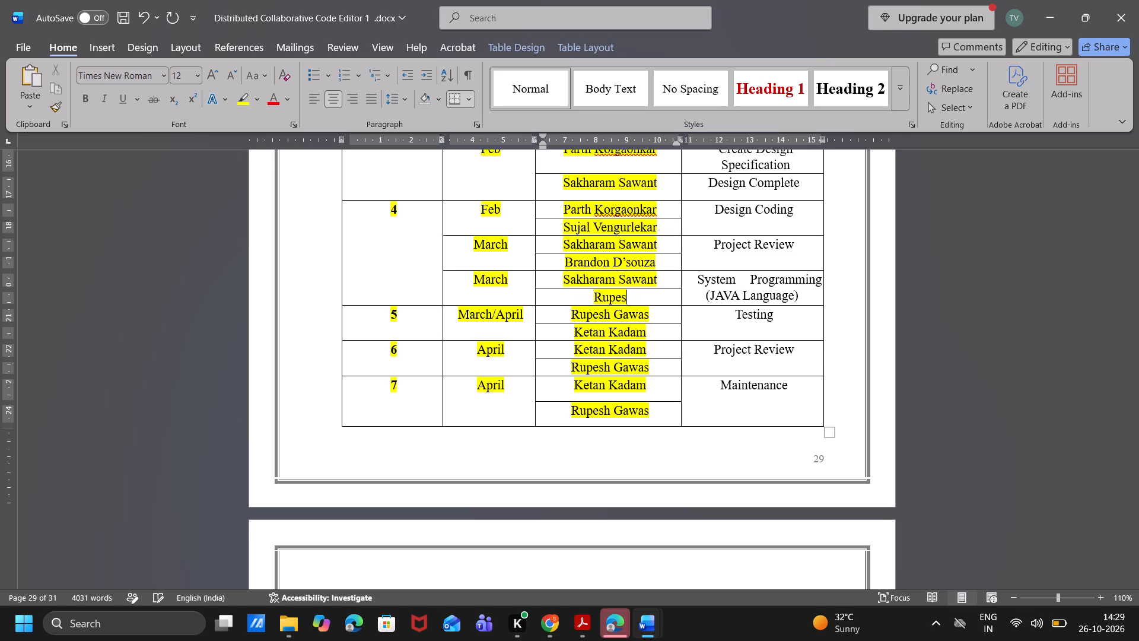
pyautogui.press('BackSpace')
pyautogui.press('BackSpace')
pyautogui.press('BackSpace')
pyautogui.press('BackSpace')
pyautogui.press('BackSpace')
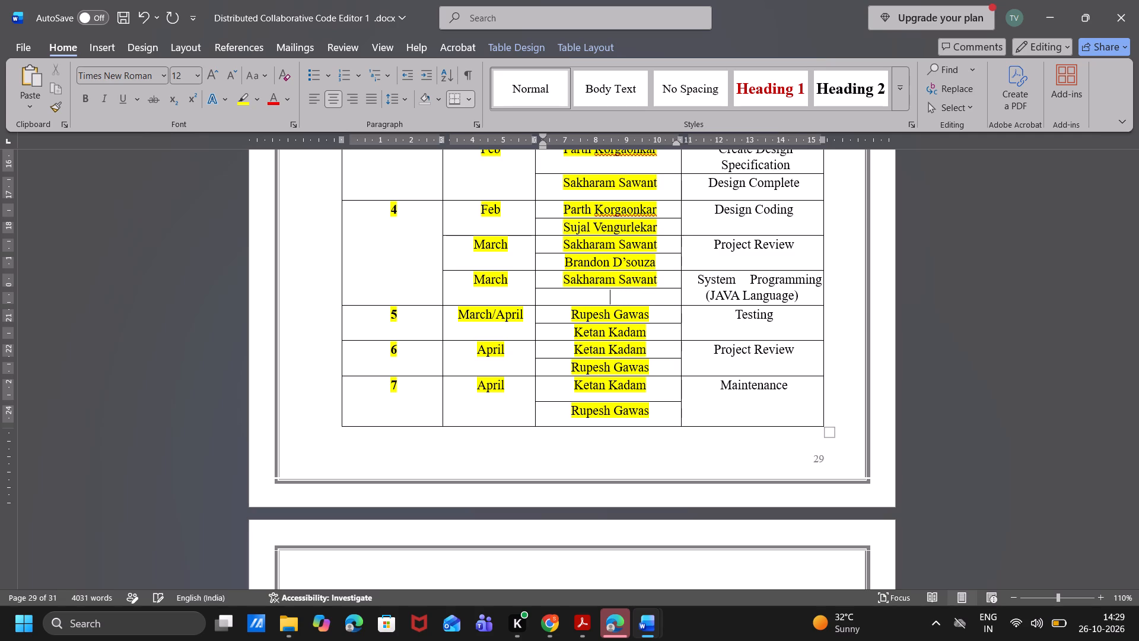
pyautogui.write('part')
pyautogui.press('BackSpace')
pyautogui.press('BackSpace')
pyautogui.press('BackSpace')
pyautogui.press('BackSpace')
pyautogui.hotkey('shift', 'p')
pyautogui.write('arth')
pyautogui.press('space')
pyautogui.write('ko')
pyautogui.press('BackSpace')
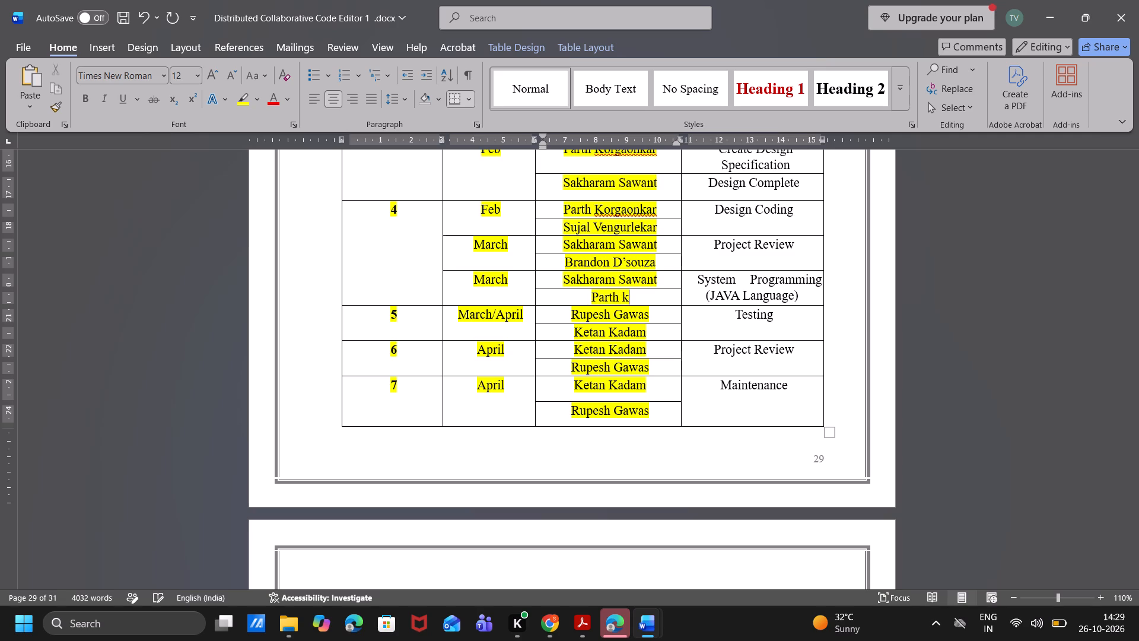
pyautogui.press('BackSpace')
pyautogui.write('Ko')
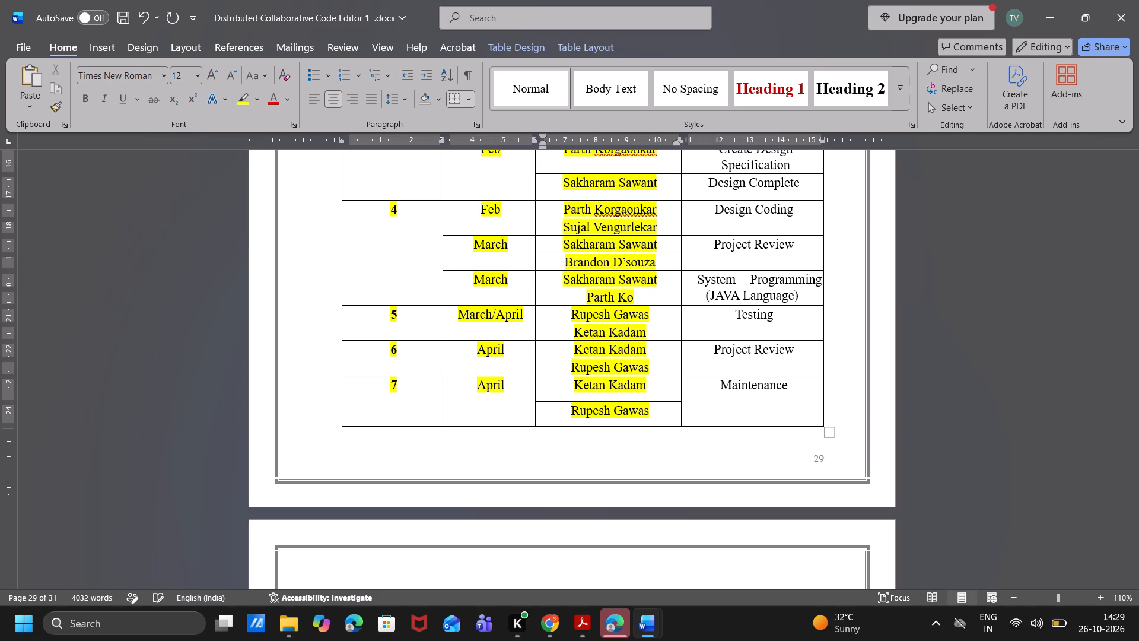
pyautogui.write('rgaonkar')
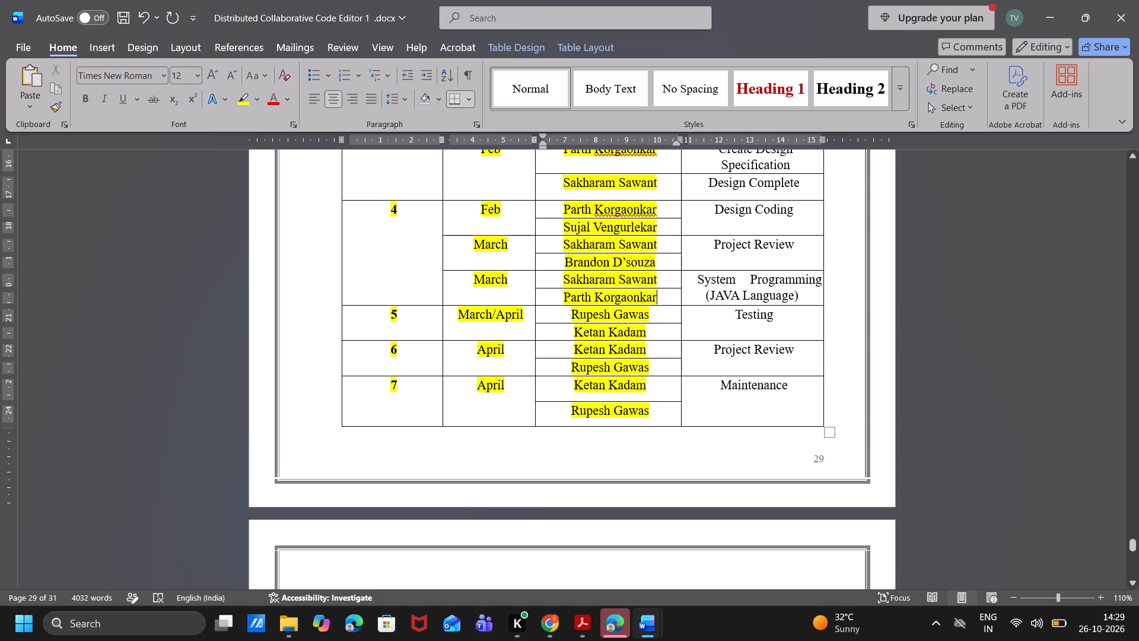
# Replace the upper student name beside Testing in row 5 with the full name listed in the lower cell beside Design Coding.
pyautogui.click(647, 317)
pyautogui.press('BackSpace')
pyautogui.press('BackSpace')
pyautogui.press('BackSpace')
pyautogui.press('BackSpace')
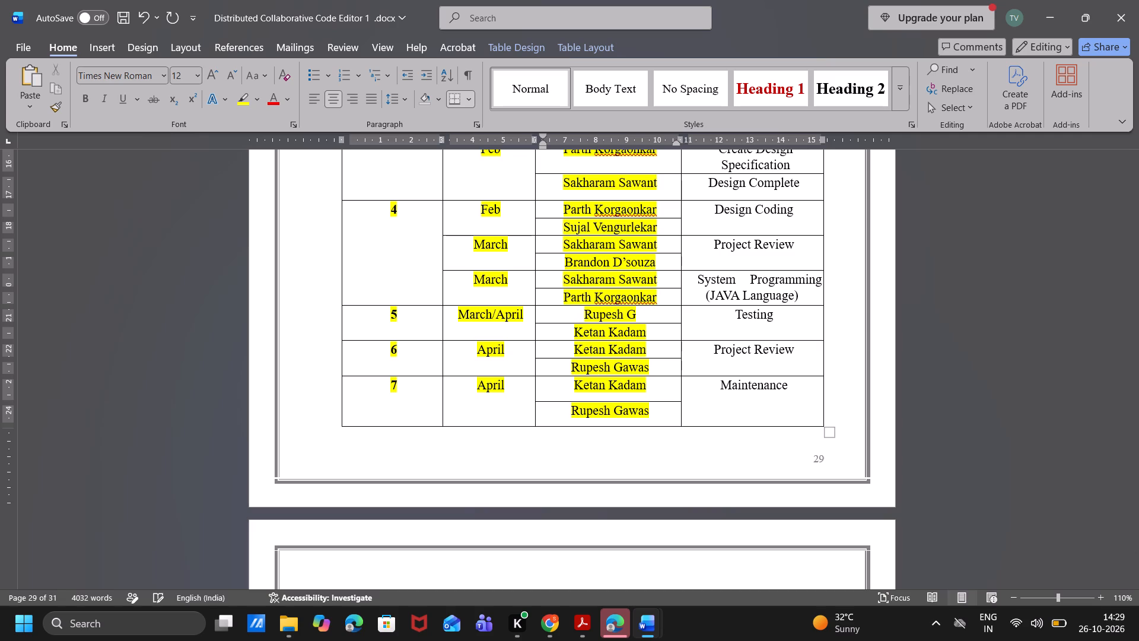
pyautogui.press('BackSpace')
pyautogui.press('BackSpace')
pyautogui.press('BackSpace')
pyautogui.press('BackSpace')
pyautogui.press('BackSpace')
pyautogui.press('BackSpace')
pyautogui.press('BackSpace')
pyautogui.press('BackSpace')
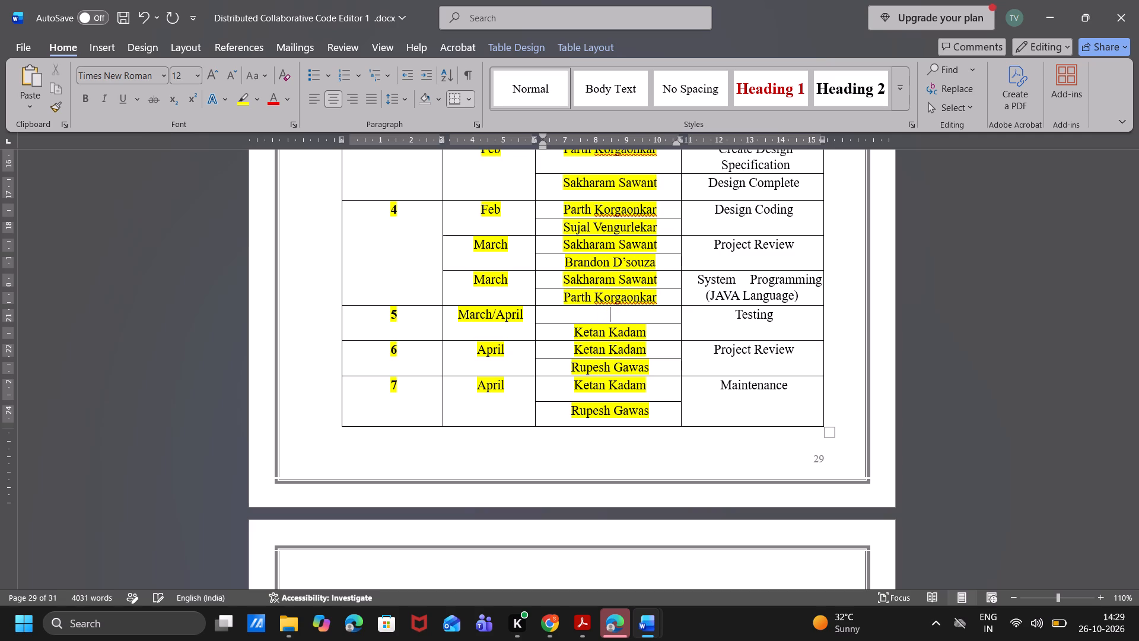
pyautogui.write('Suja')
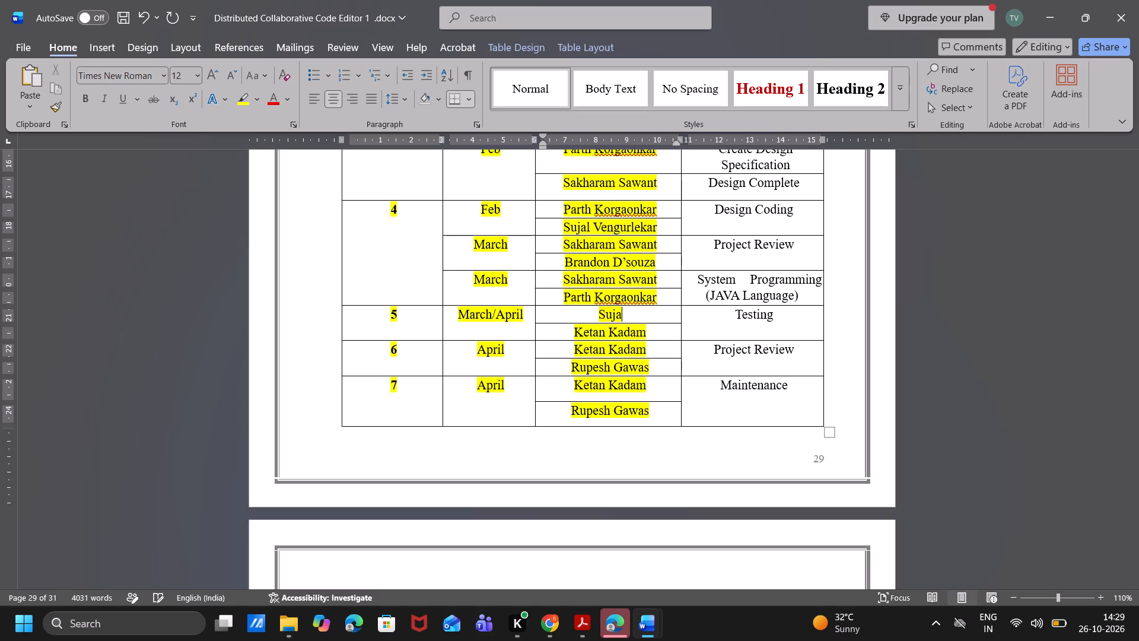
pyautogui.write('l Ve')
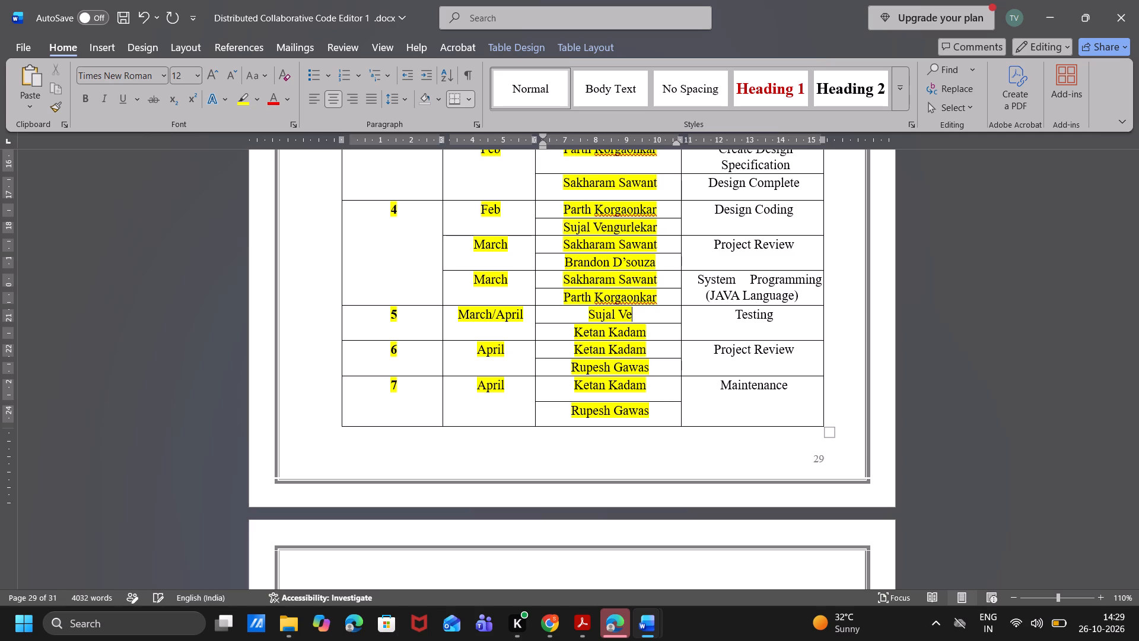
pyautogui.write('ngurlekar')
# Replace the lower student name beside Testing with the fourth team member's full name, as listed beside Design Complete.
pyautogui.click(647, 335)
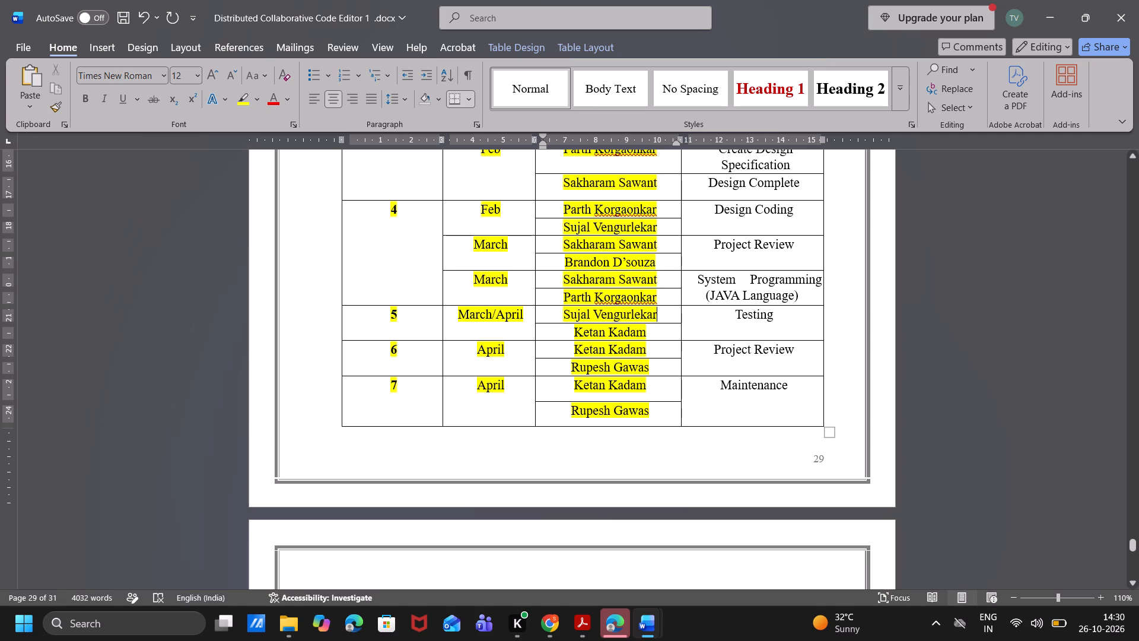
pyautogui.press('BackSpace')
pyautogui.press('BackSpace')
pyautogui.press('BackSpace')
pyautogui.press('BackSpace')
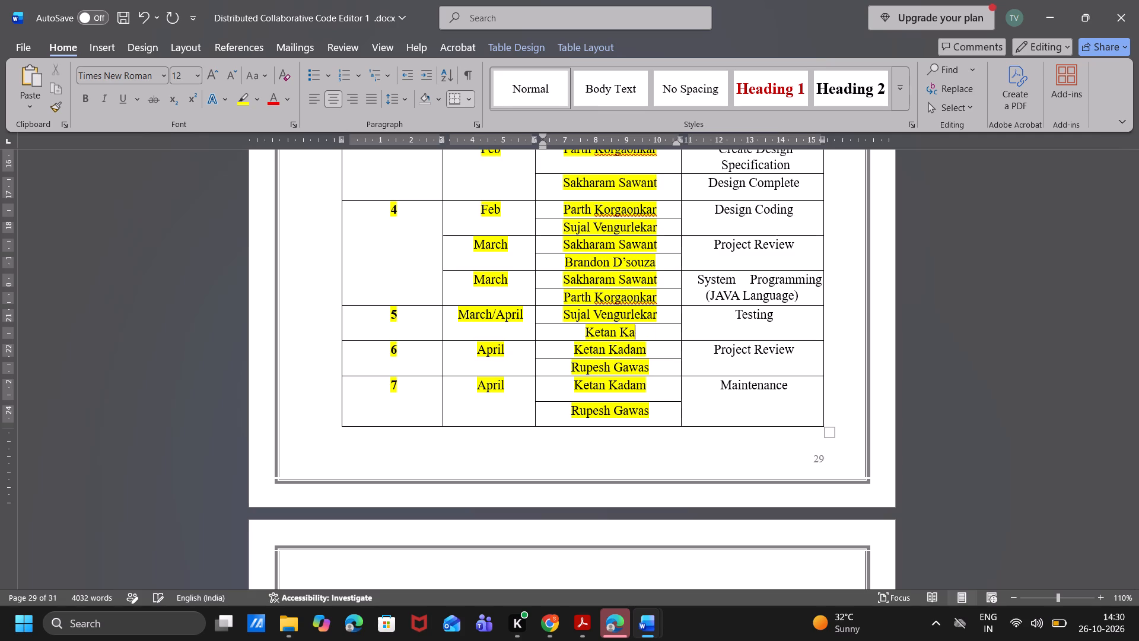
pyautogui.press('BackSpace')
pyautogui.press('BackSpace')
pyautogui.press('BackSpace')
pyautogui.press('BackSpace')
pyautogui.press('BackSpace')
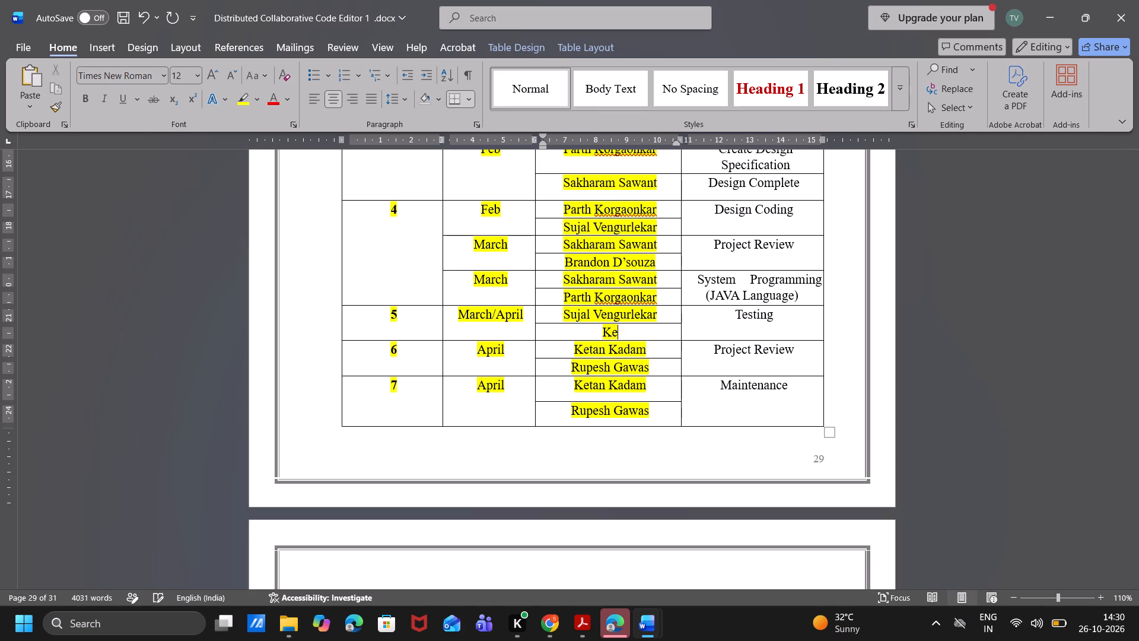
pyautogui.press('BackSpace')
pyautogui.press('BackSpace')
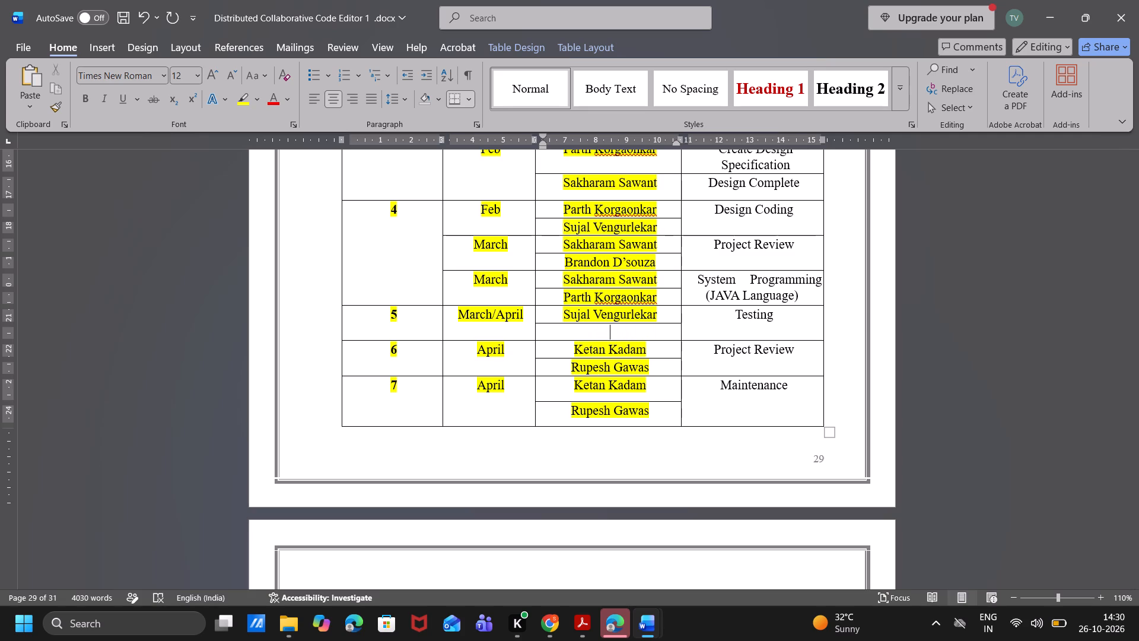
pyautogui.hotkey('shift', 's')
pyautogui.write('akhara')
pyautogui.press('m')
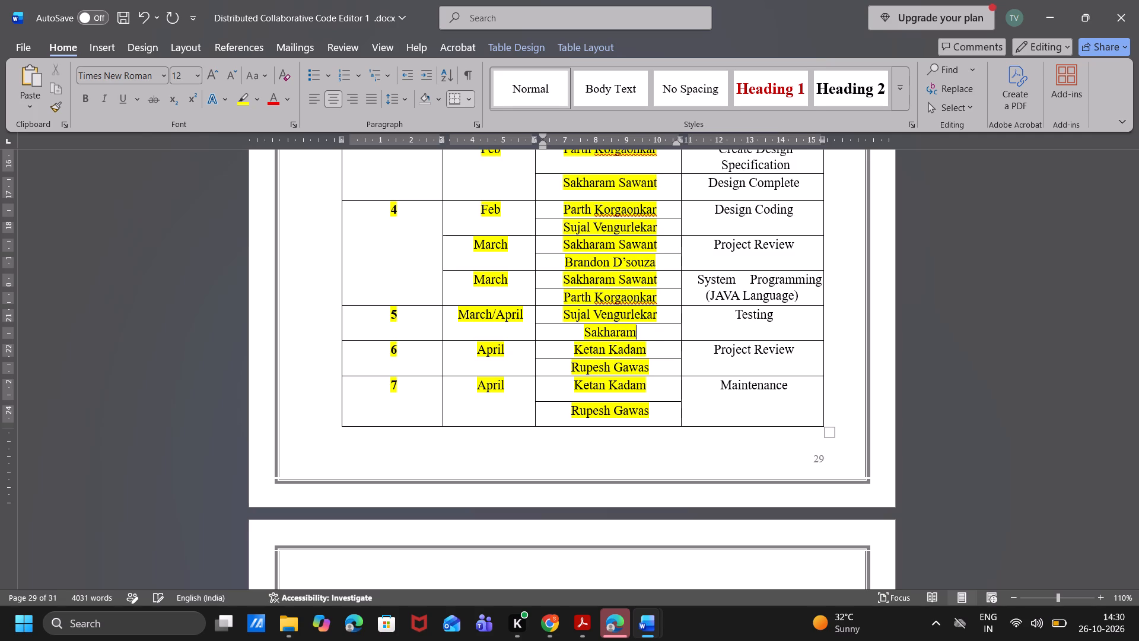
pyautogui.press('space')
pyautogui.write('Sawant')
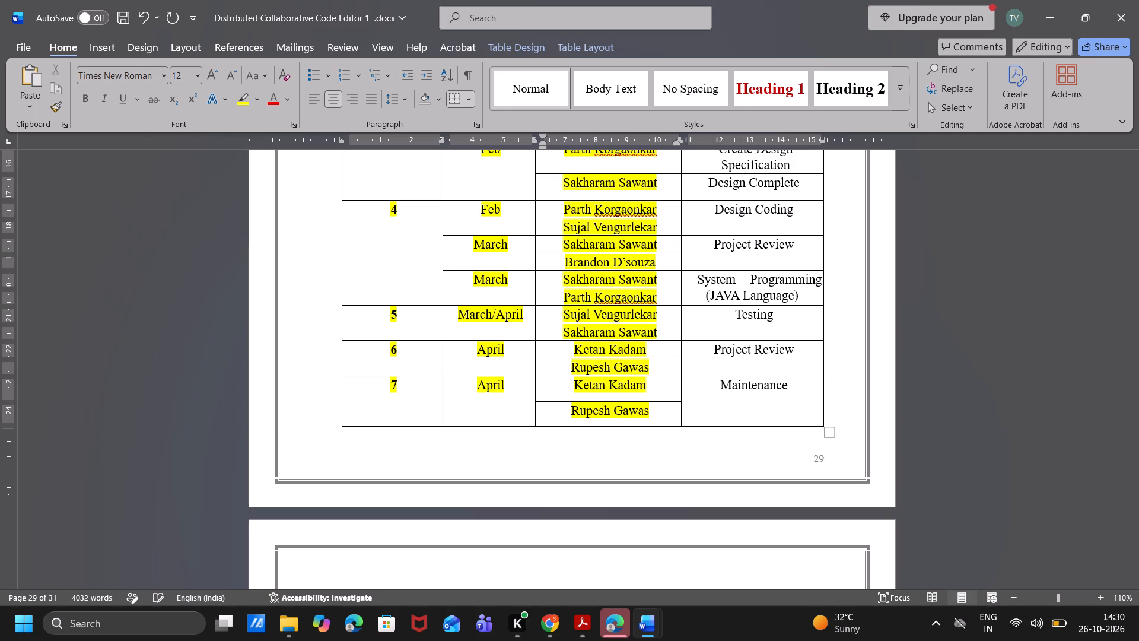
# Replace the upper student name beside the April Project Review in row 6 with the lower name listed beside the March Project Review.
pyautogui.click(642, 349)
pyautogui.press('BackSpace')
pyautogui.press('BackSpace')
pyautogui.press('BackSpace')
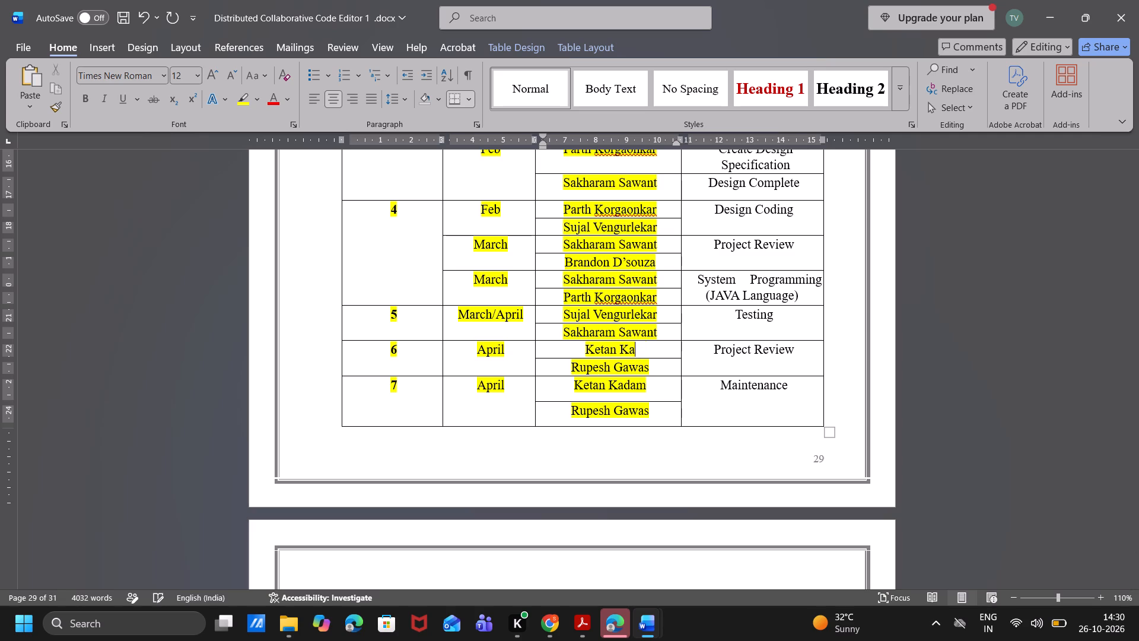
pyautogui.press('BackSpace')
pyautogui.press('BackSpace')
pyautogui.press('BackSpace')
pyautogui.press('BackSpace')
pyautogui.press('BackSpace')
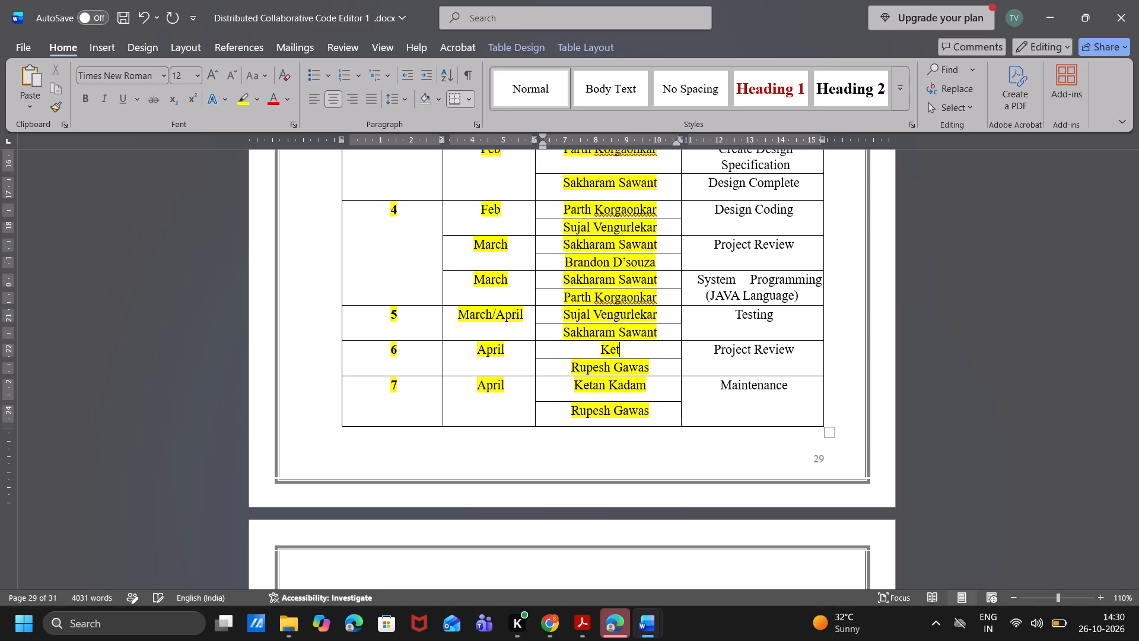
pyautogui.press('BackSpace')
pyautogui.press('BackSpace')
pyautogui.press('BackSpace')
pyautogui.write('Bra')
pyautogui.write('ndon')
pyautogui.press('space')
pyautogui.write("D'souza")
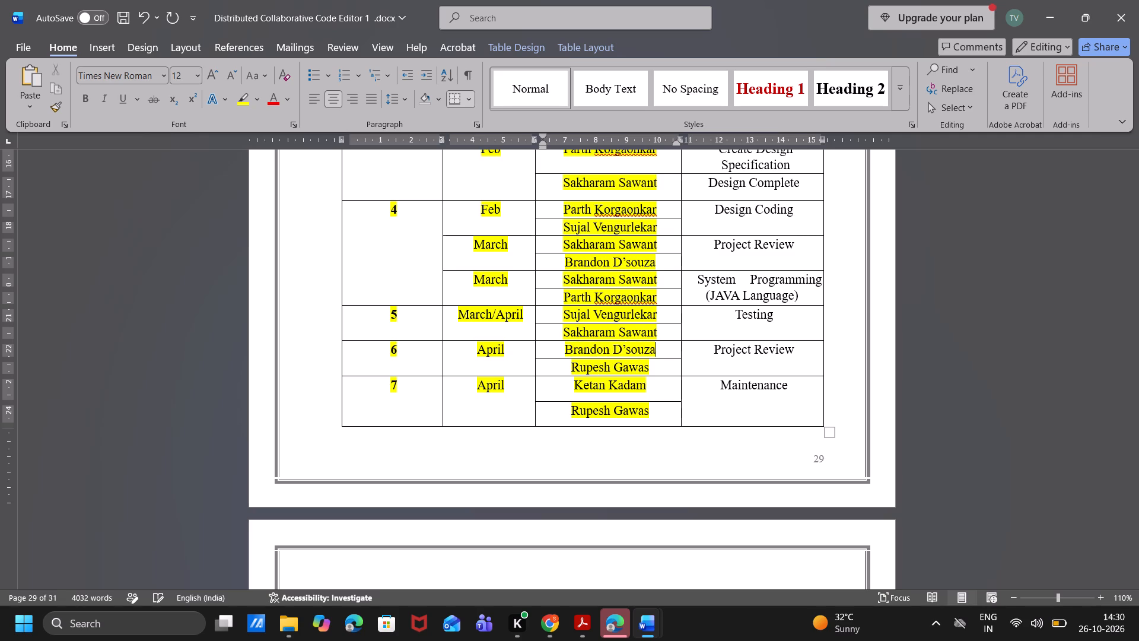
# Replace the lower student name beside the April Project Review with the first team member's full name, capitalised as in the upper Design Coding cell.
pyautogui.click(648, 368)
pyautogui.press('BackSpace')
pyautogui.press('BackSpace')
pyautogui.press('BackSpace')
pyautogui.press('BackSpace')
pyautogui.press('BackSpace')
pyautogui.press('BackSpace')
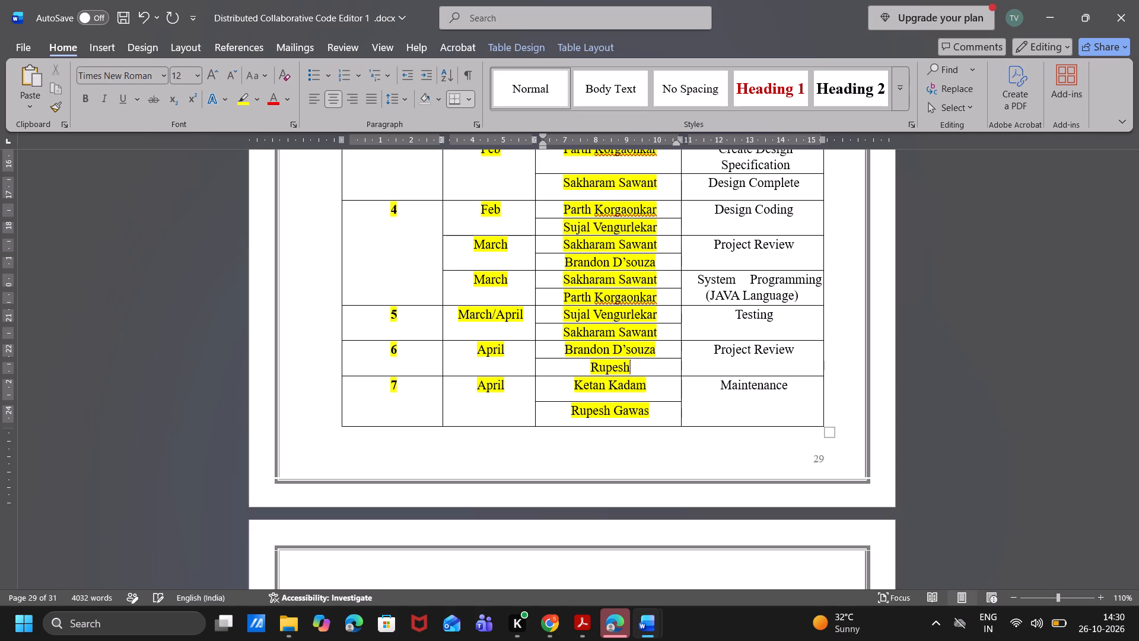
pyautogui.press('BackSpace')
pyautogui.press('BackSpace')
pyautogui.press('BackSpace')
pyautogui.press('BackSpace')
pyautogui.press('BackSpace')
pyautogui.press('BackSpace')
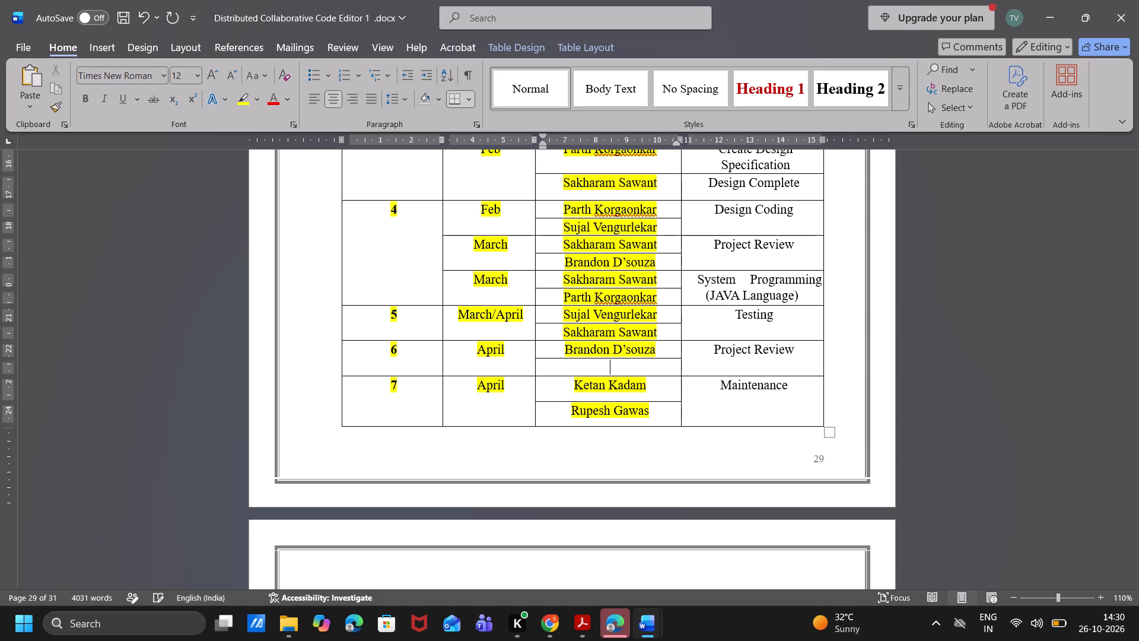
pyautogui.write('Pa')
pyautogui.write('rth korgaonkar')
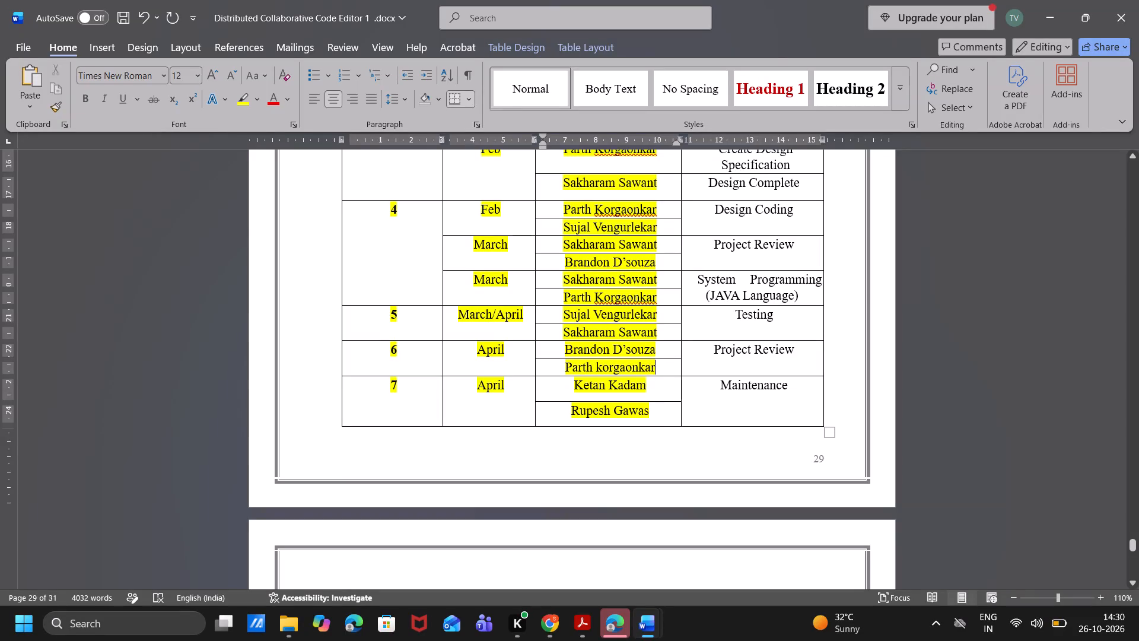
pyautogui.click(603, 367)
pyautogui.press('BackSpace')
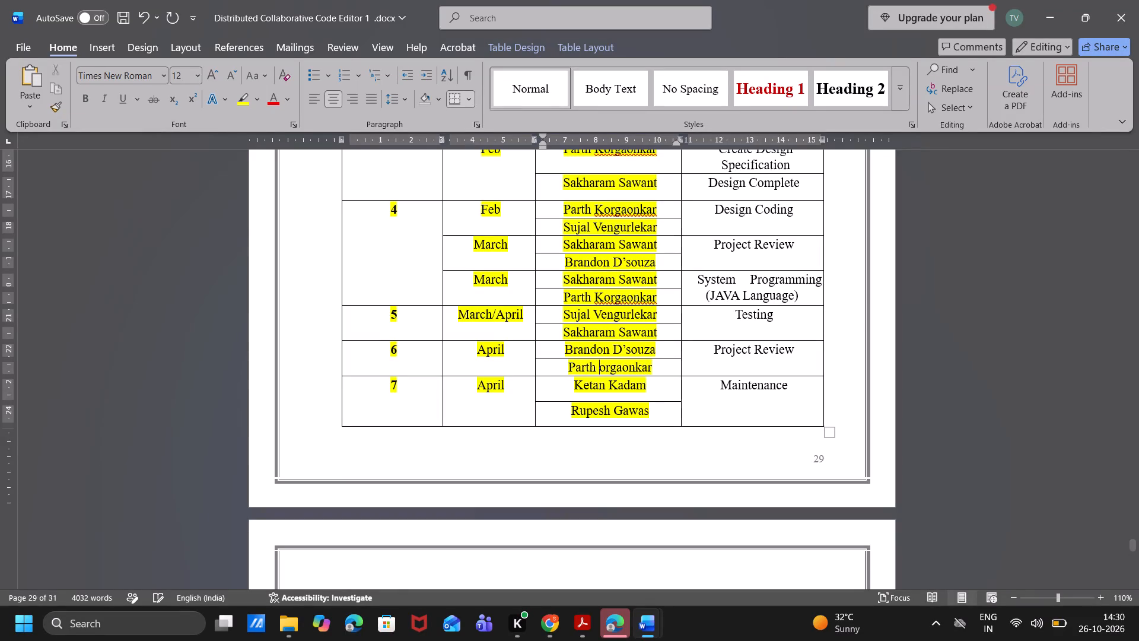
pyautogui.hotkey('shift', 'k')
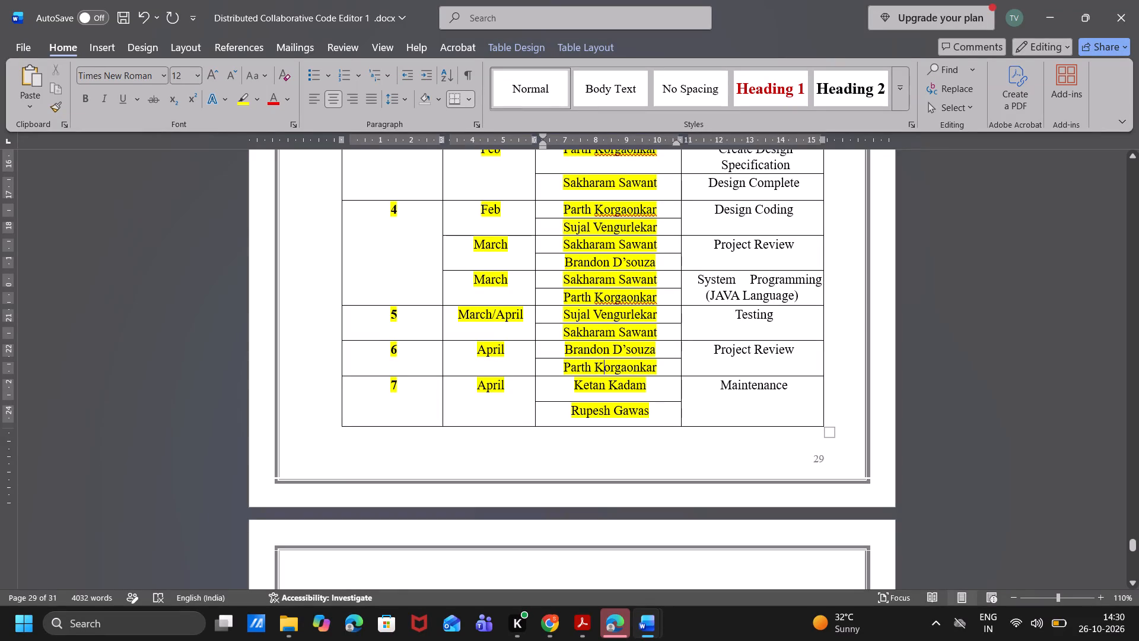
# Replace the upper student name beside Maintenance in row 7 with the full name listed in the upper cell beside Testing.
pyautogui.click(645, 388)
pyautogui.press('BackSpace')
pyautogui.press('BackSpace')
pyautogui.press('BackSpace')
pyautogui.press('BackSpace')
pyautogui.press('BackSpace')
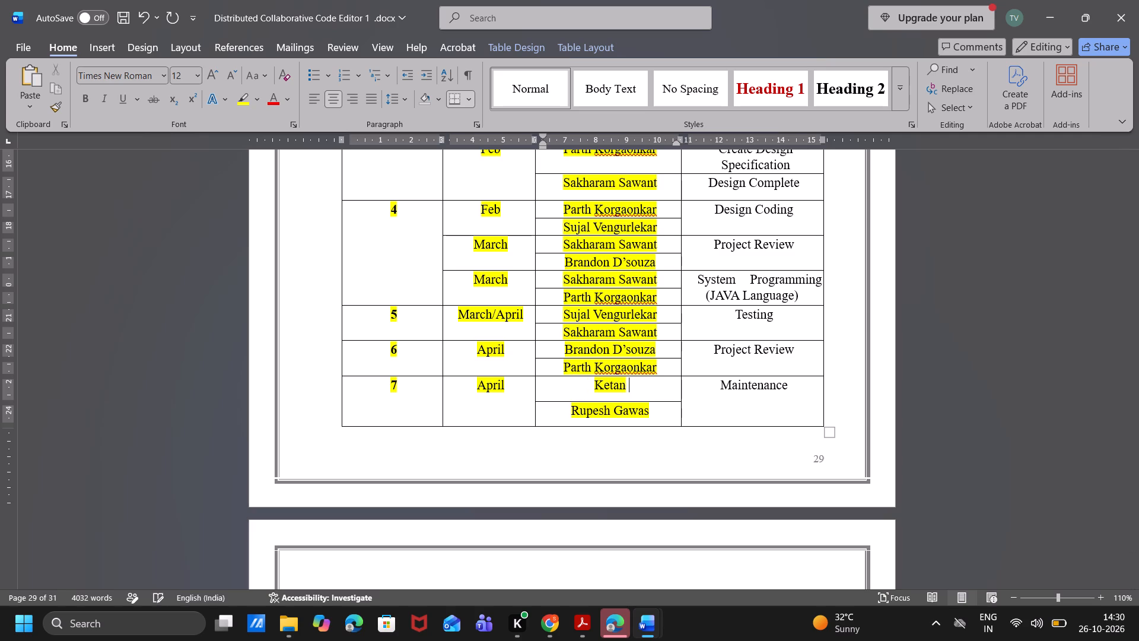
pyautogui.press('BackSpace')
pyautogui.press('BackSpace')
pyautogui.press('BackSpace')
pyautogui.press('BackSpace')
pyautogui.press('BackSpace')
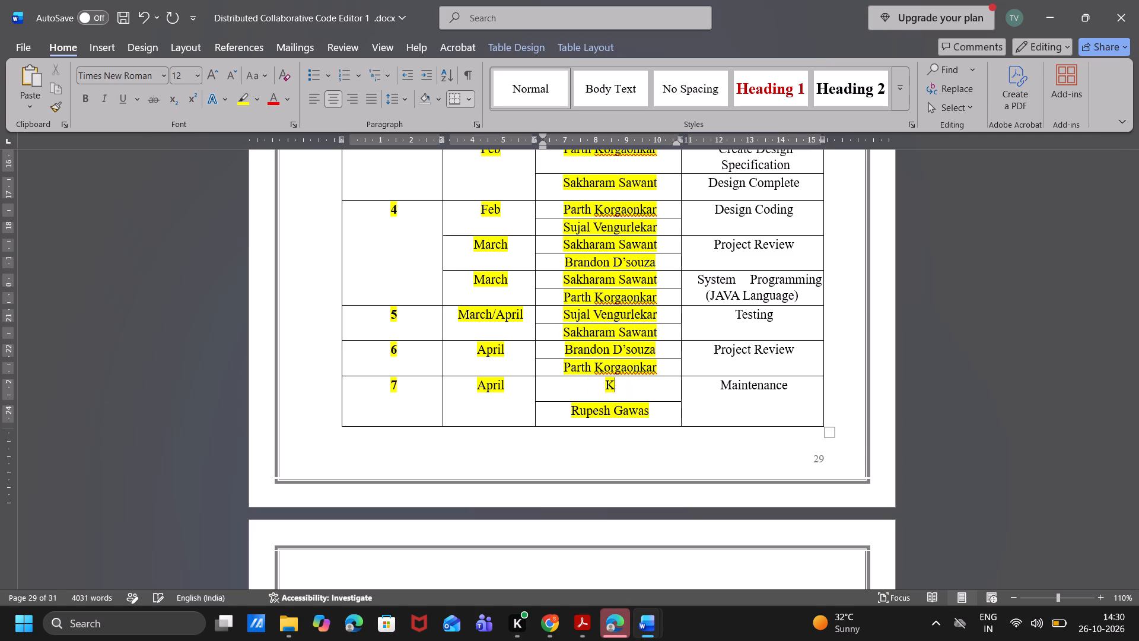
pyautogui.press('BackSpace')
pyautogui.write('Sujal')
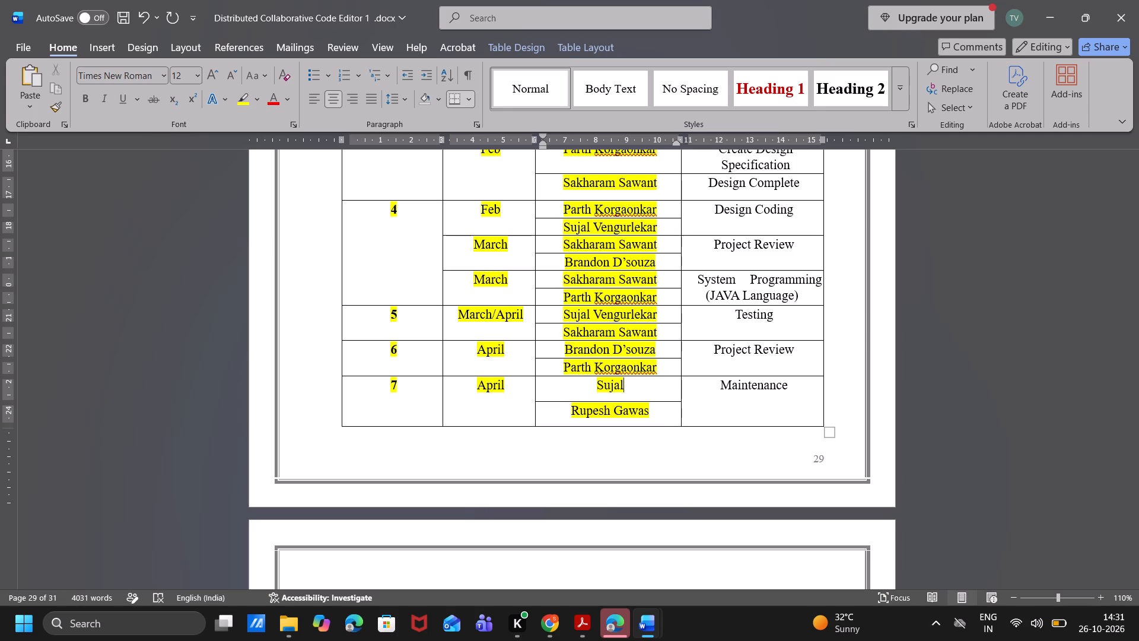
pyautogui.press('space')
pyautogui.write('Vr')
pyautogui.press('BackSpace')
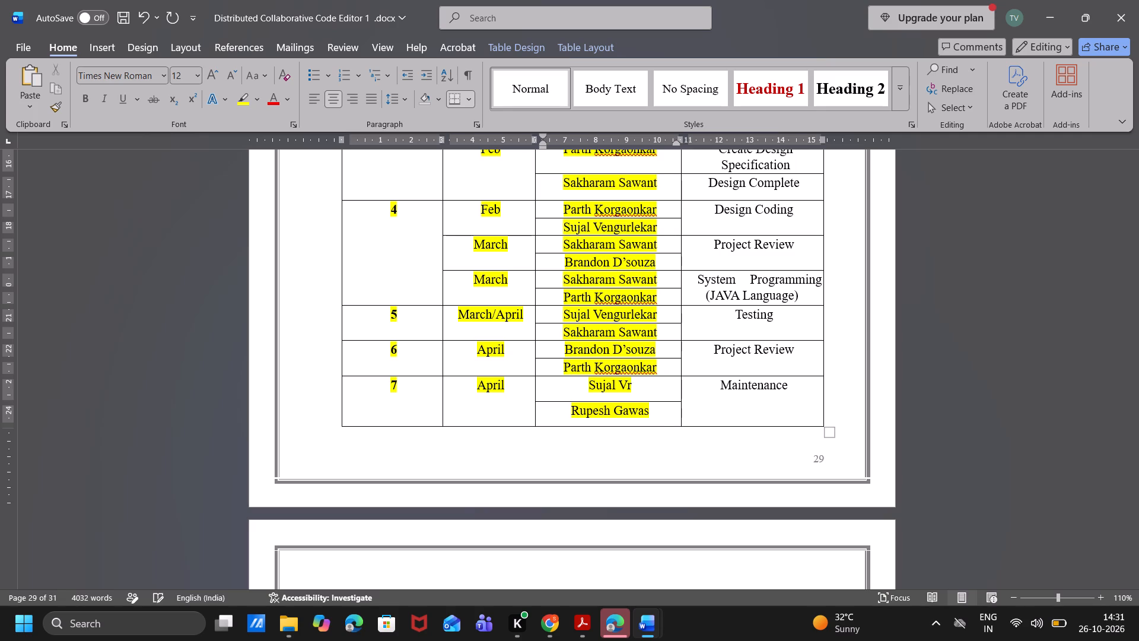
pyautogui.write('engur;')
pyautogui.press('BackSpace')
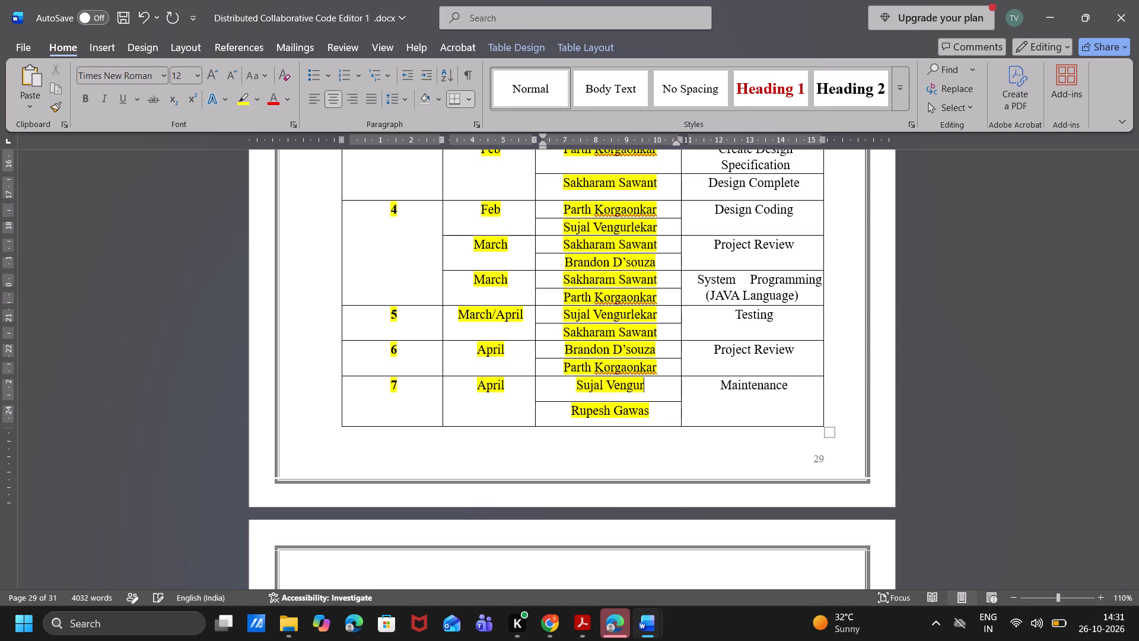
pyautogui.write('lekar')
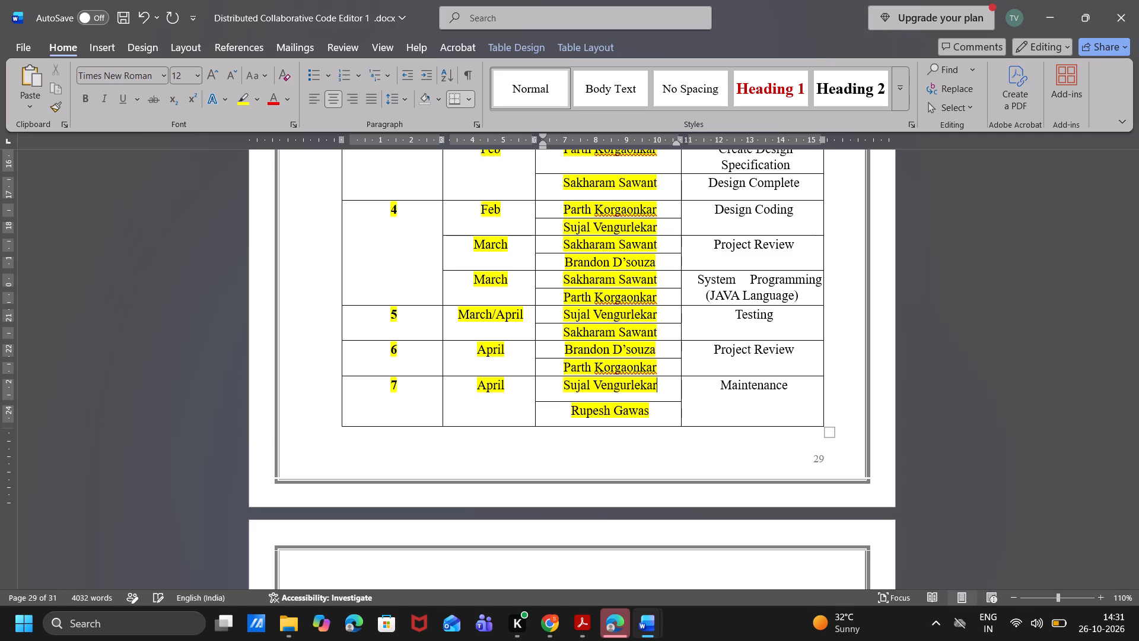
# Replace the lower student name beside Maintenance in row 7 with the full name listed in the lower cell beside Testing.
pyautogui.click(647, 413)
pyautogui.press('BackSpace')
pyautogui.press('BackSpace')
pyautogui.press('BackSpace')
pyautogui.press('BackSpace')
pyautogui.press('BackSpace')
pyautogui.press('BackSpace')
pyautogui.press('BackSpace')
pyautogui.press('BackSpace')
pyautogui.press('BackSpace')
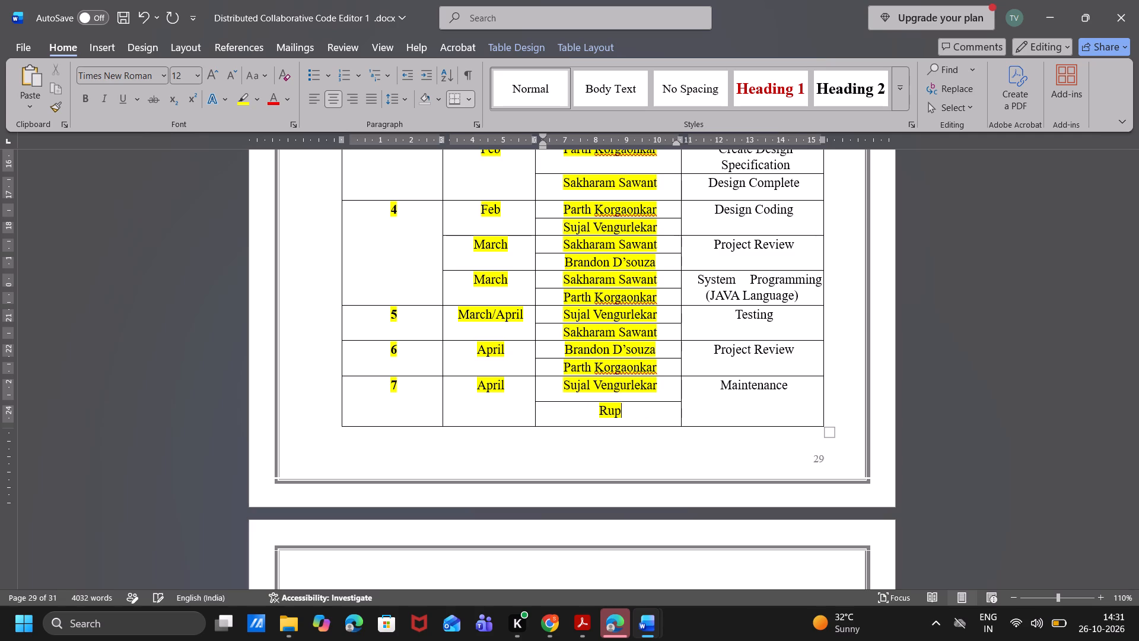
pyautogui.press('BackSpace')
pyautogui.press('BackSpace')
pyautogui.press('BackSpace')
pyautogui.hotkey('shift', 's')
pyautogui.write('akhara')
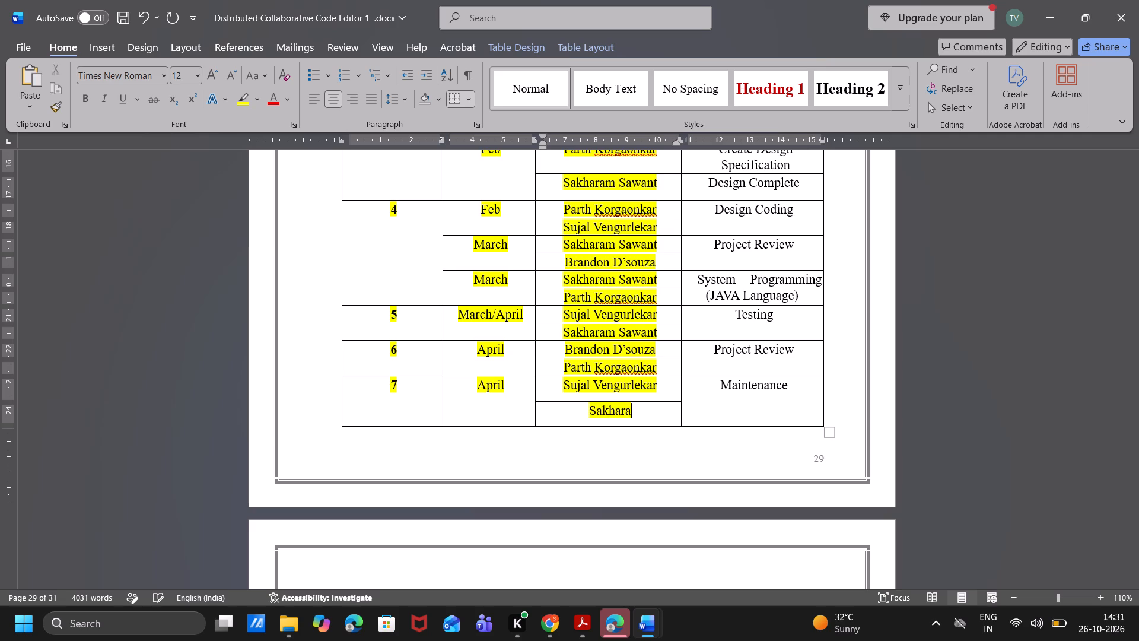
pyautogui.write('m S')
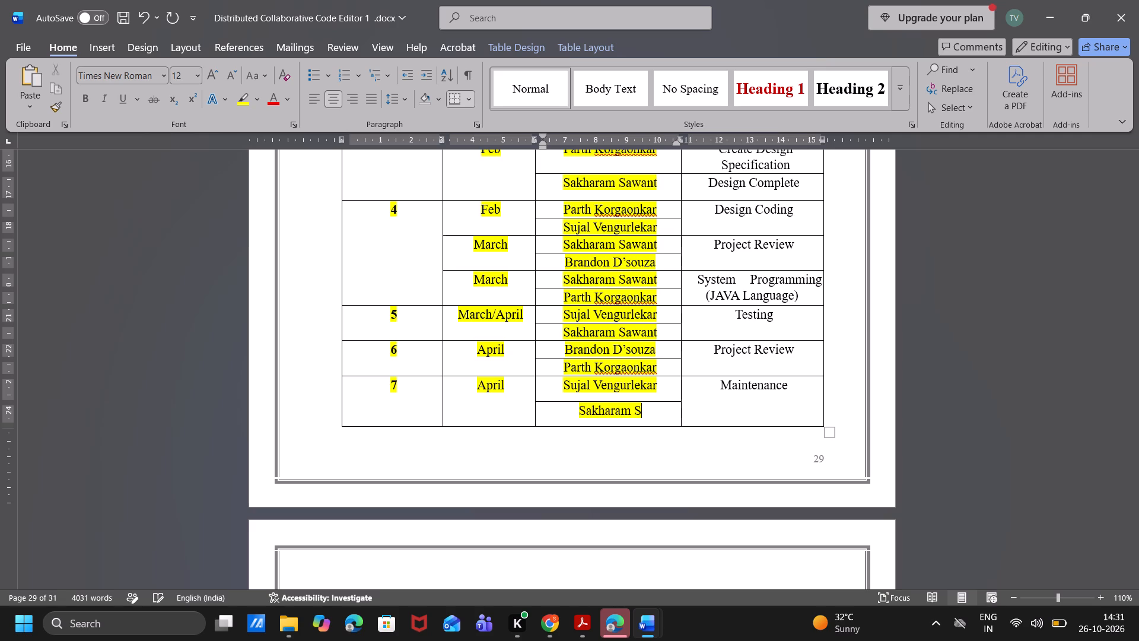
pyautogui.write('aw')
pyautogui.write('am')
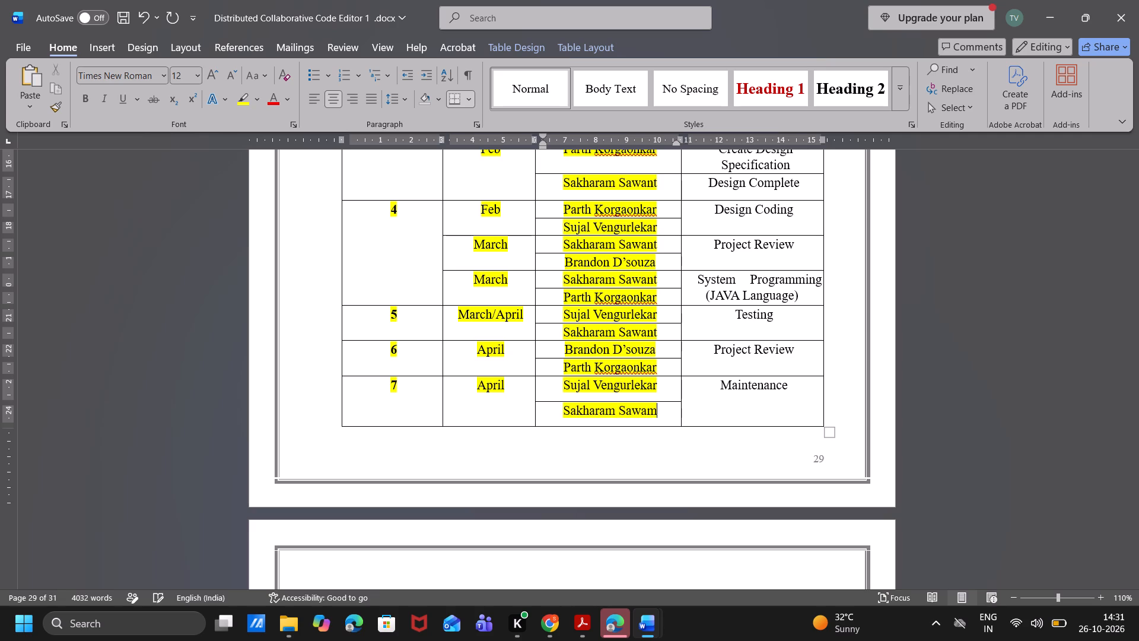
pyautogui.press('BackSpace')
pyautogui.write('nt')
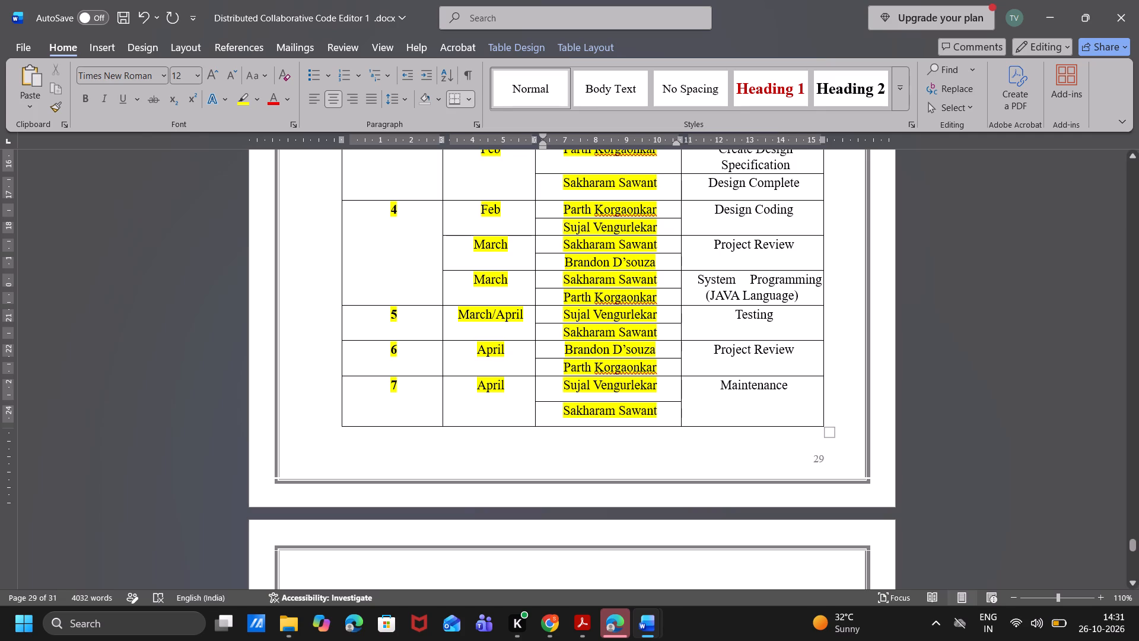
# Remove the yellow highlighting from the SR.NO., WEEKS and NAME OF STUDENTS columns of the implementation plan table, header row included.
pyautogui.scroll(2, 545, 373)
pyautogui.scroll(-2, 545, 373)
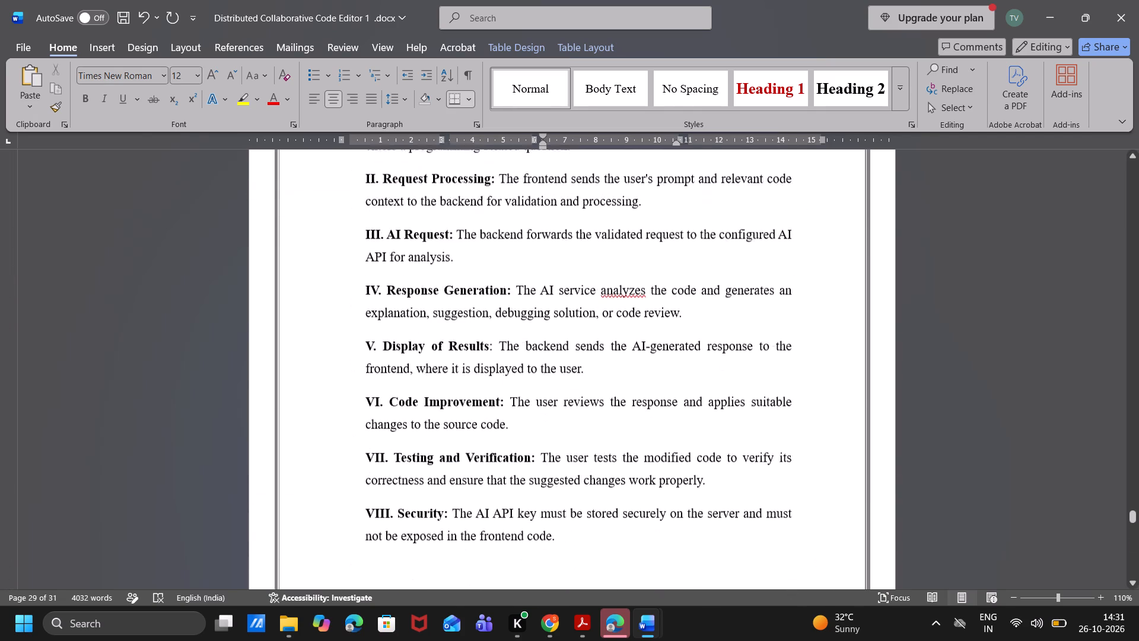
pyautogui.scroll(-3, 545, 373)
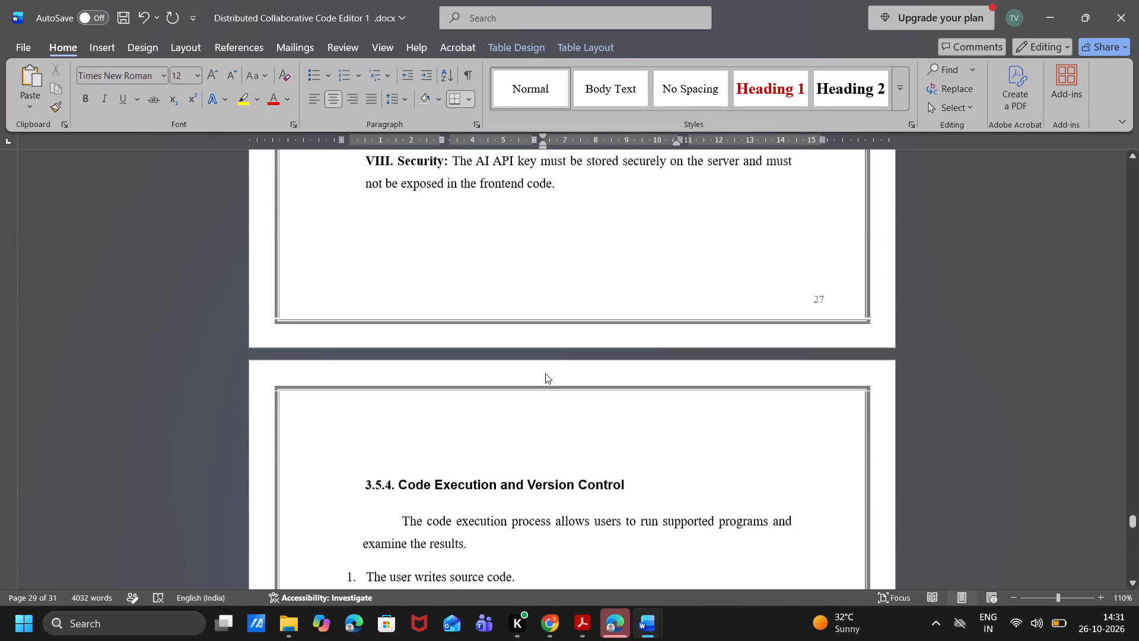
pyautogui.scroll(-1, 545, 373)
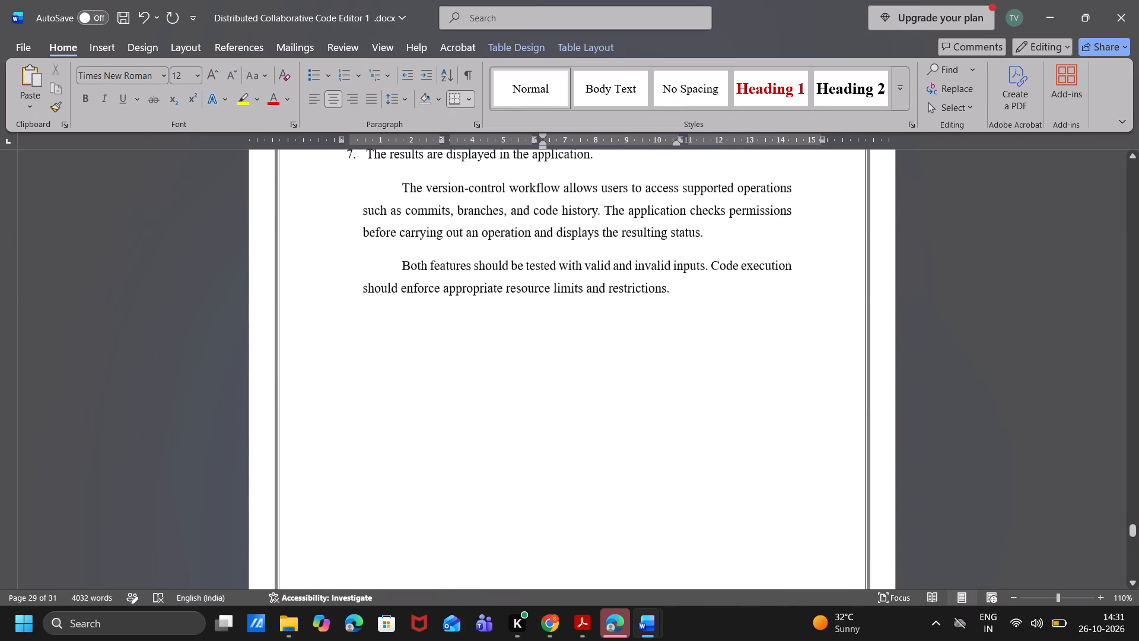
pyautogui.scroll(-3, 545, 373)
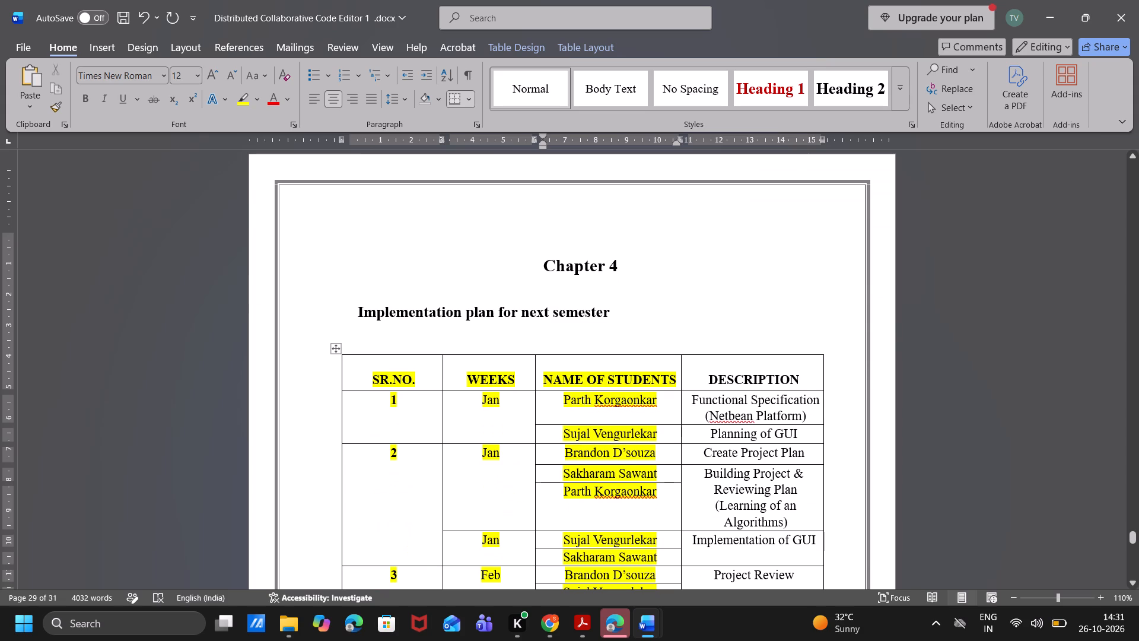
pyautogui.moveTo(368, 376); pyautogui.dragTo(624, 532)
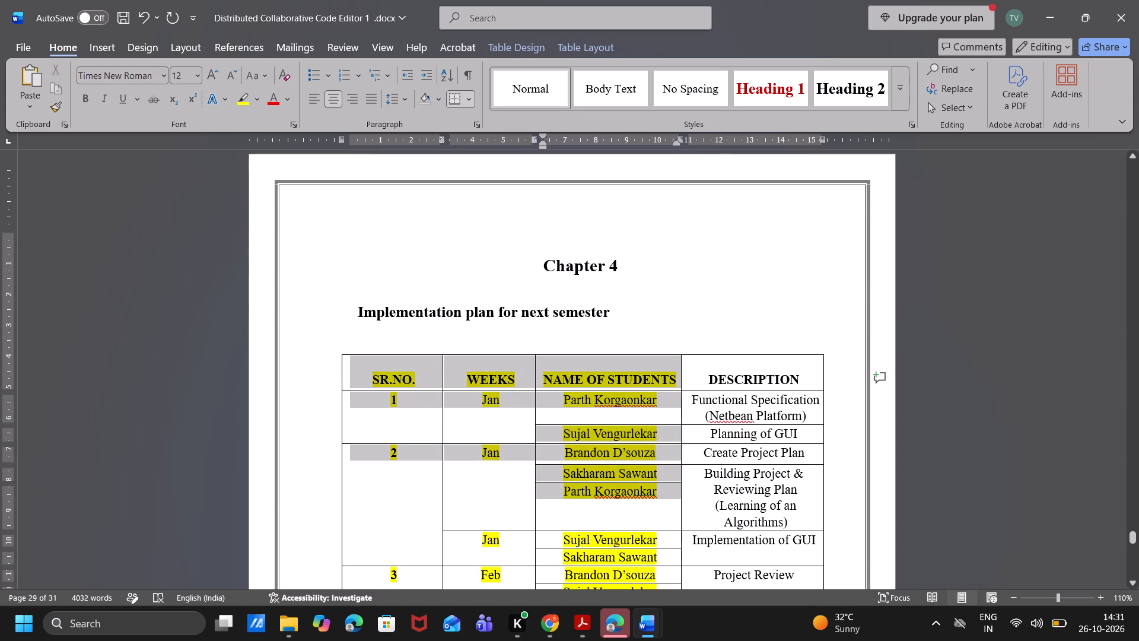
pyautogui.moveTo(624, 532); pyautogui.dragTo(626, 596)
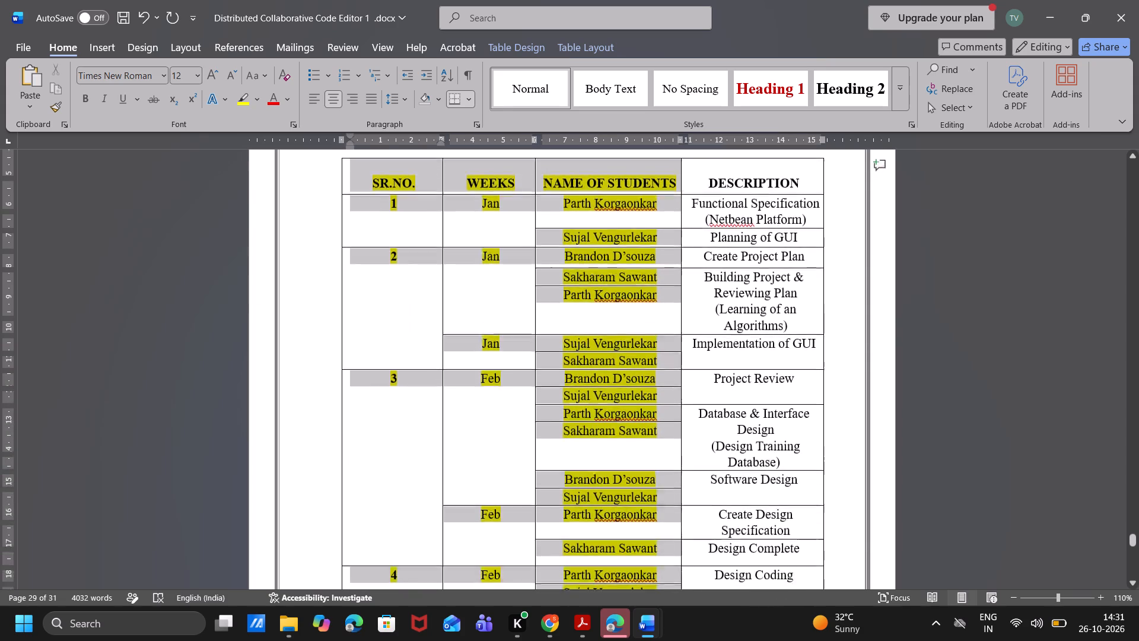
pyautogui.moveTo(626, 596); pyautogui.dragTo(626, 570)
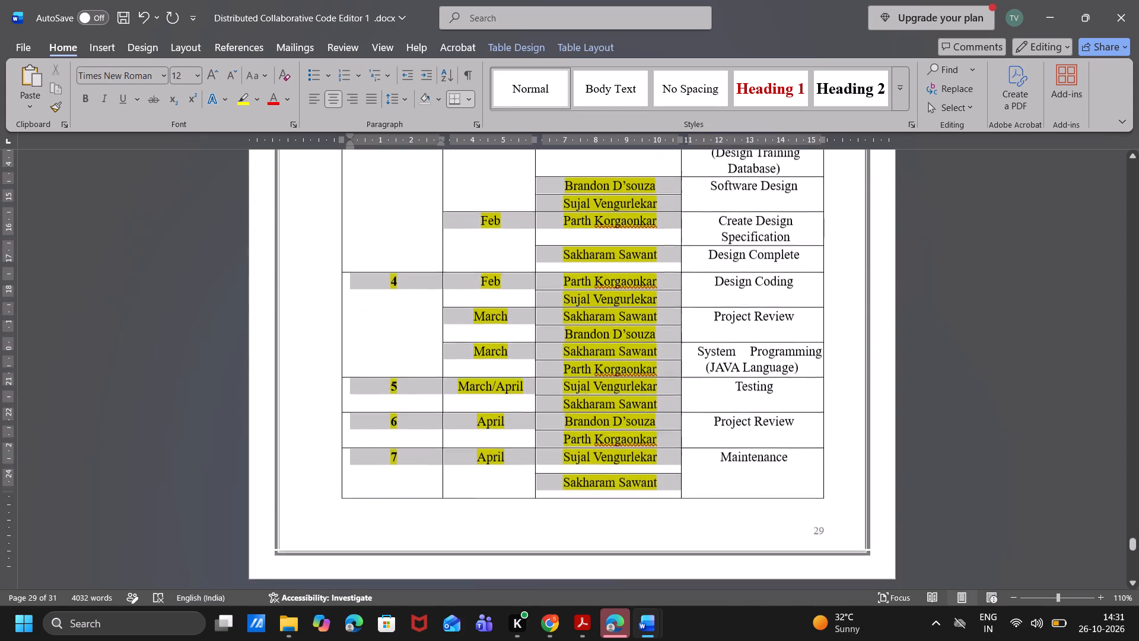
pyautogui.moveTo(626, 570); pyautogui.dragTo(651, 478)
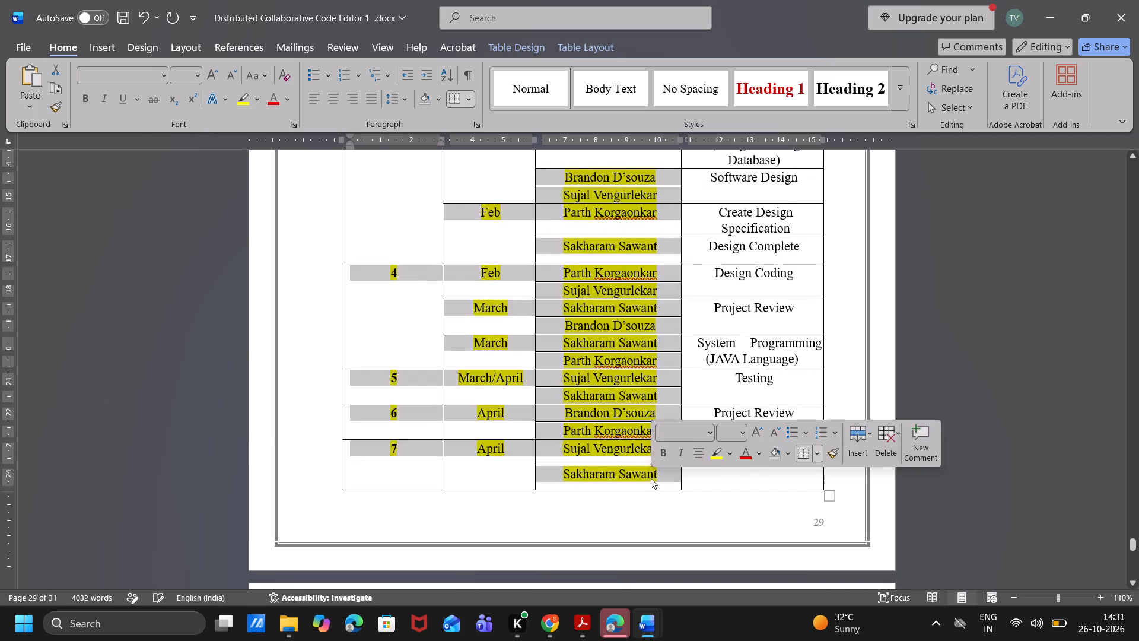
pyautogui.scroll(-3, 651, 478)
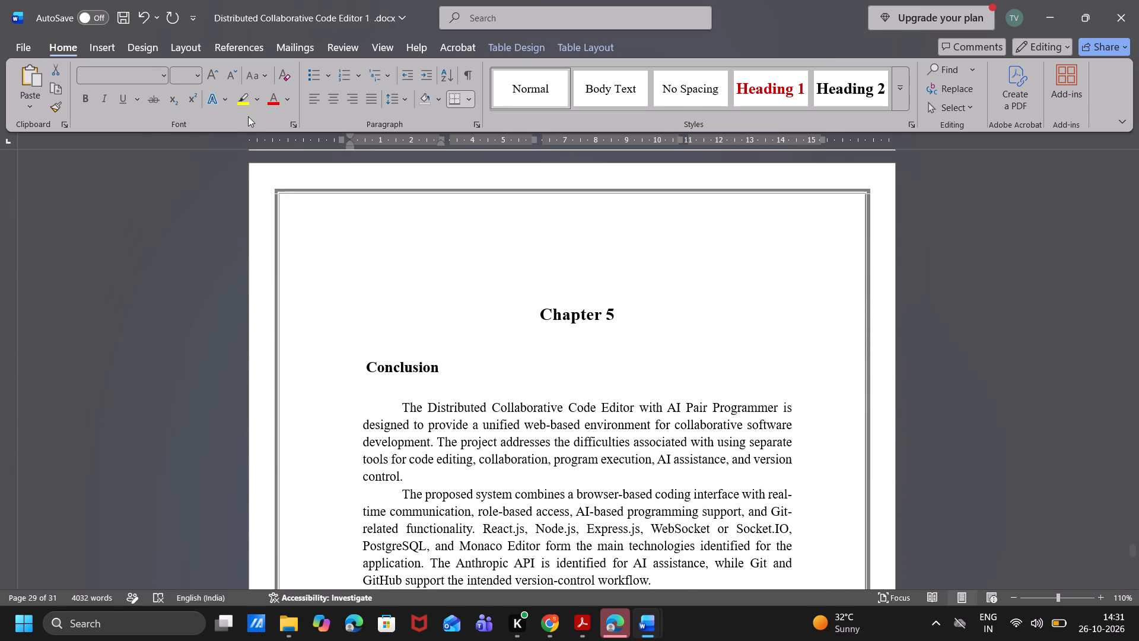
pyautogui.click(244, 107)
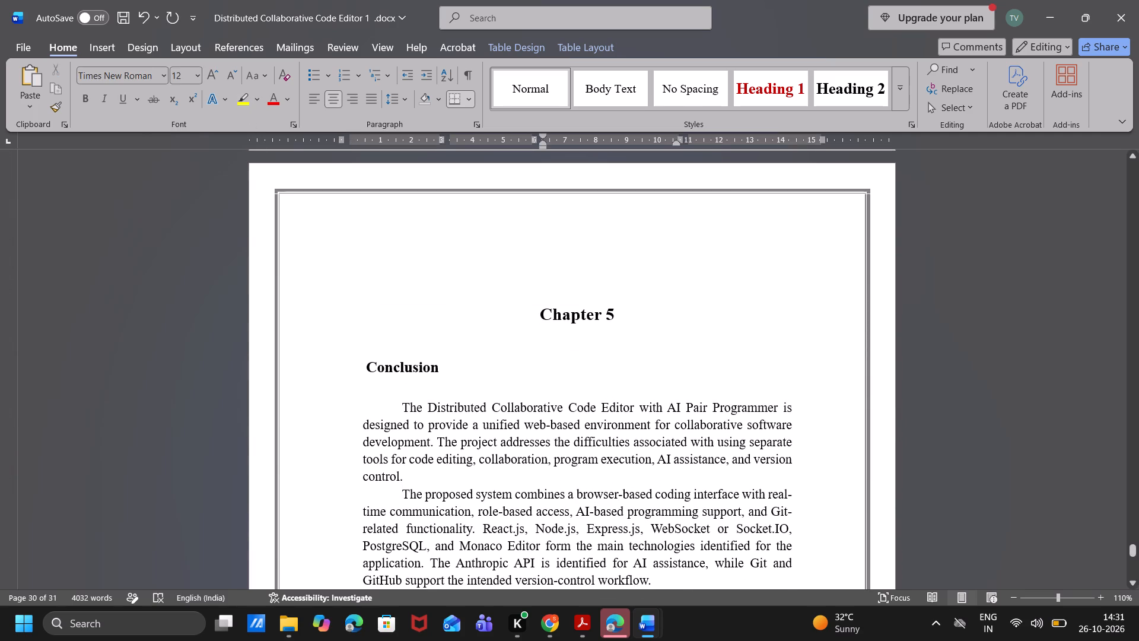
pyautogui.scroll(4, 464, 265)
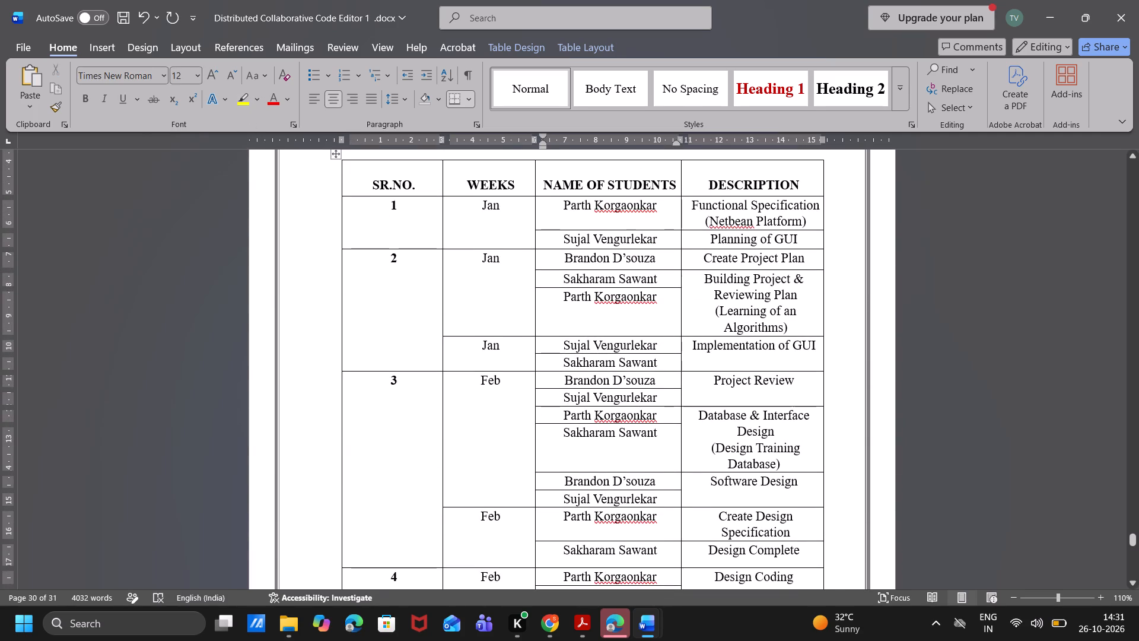
pyautogui.scroll(-2, 464, 265)
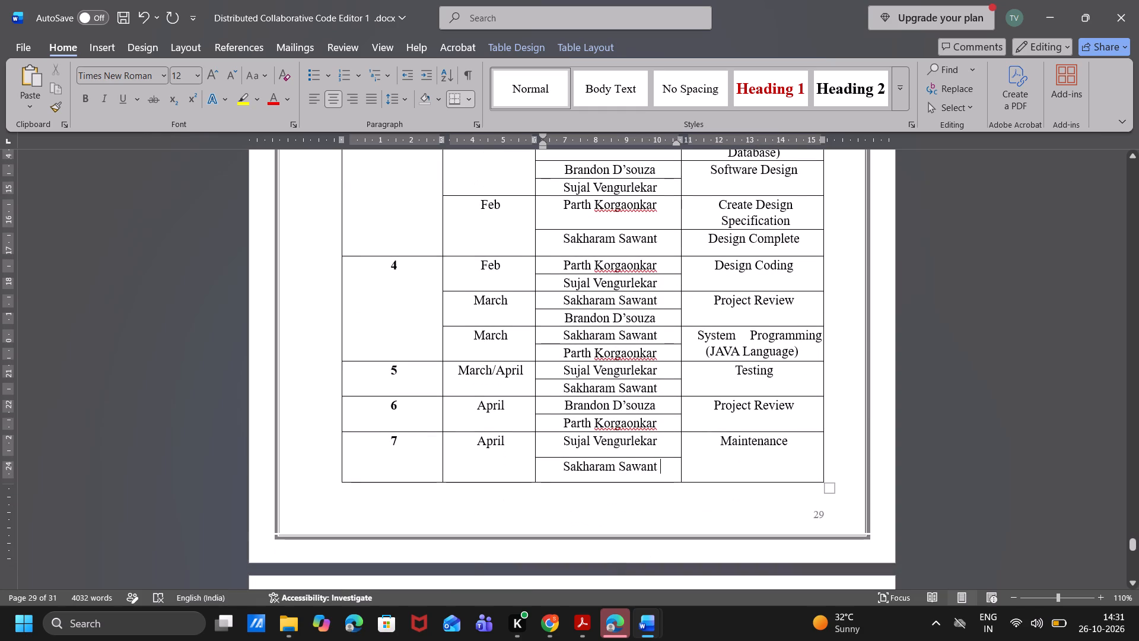
pyautogui.scroll(2, 464, 265)
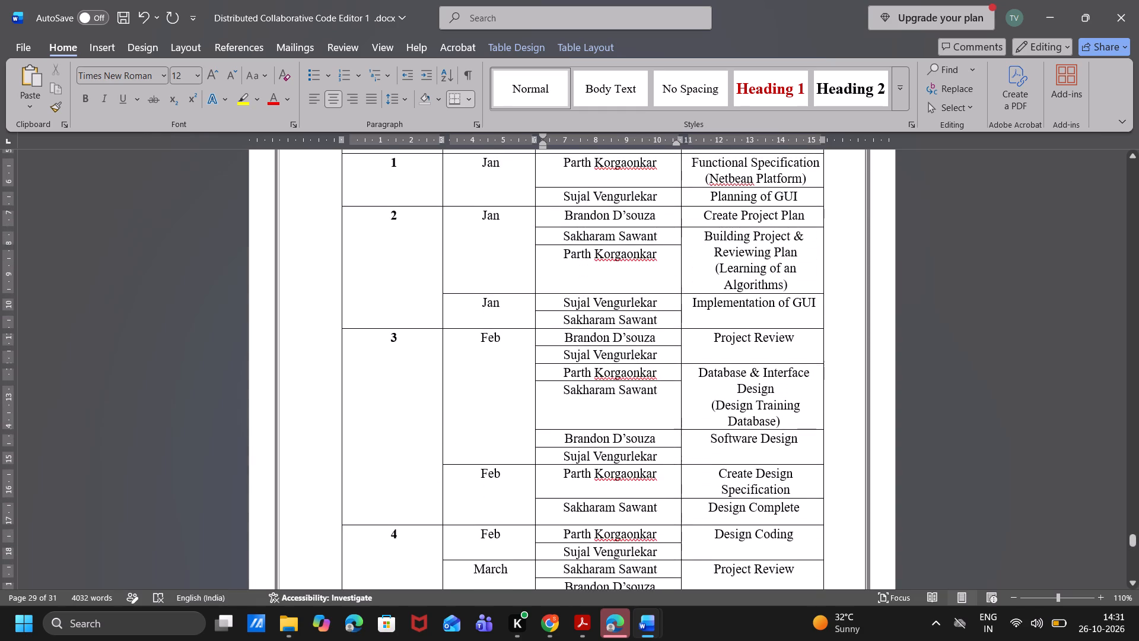
pyautogui.scroll(-5, 464, 265)
pyautogui.scroll(1, 464, 265)
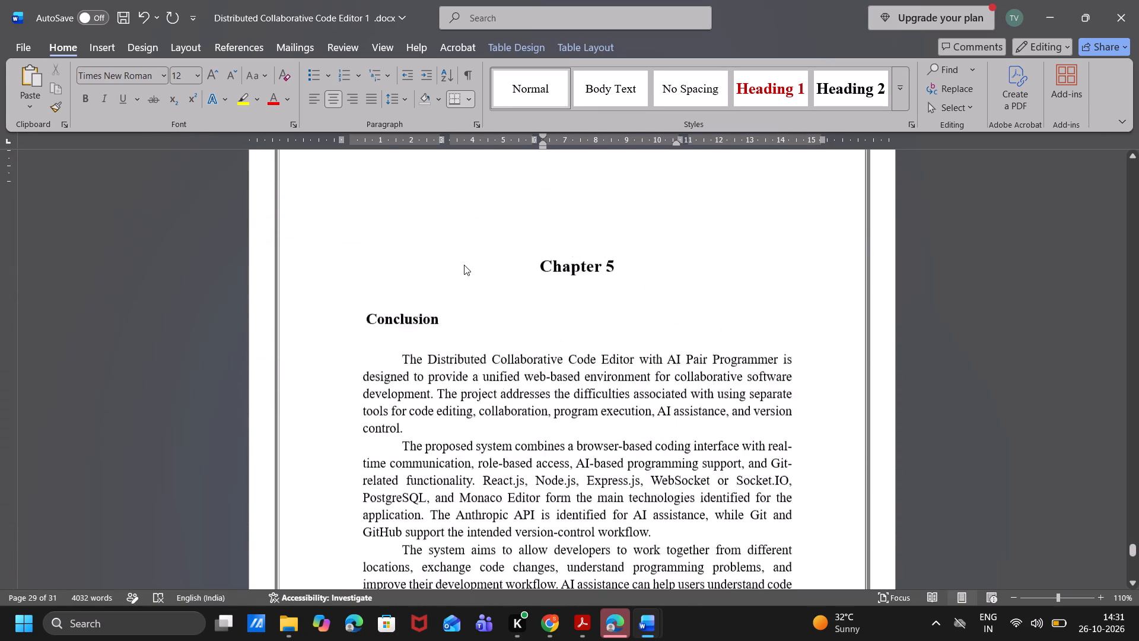
pyautogui.scroll(1, 464, 265)
pyautogui.click(534, 304)
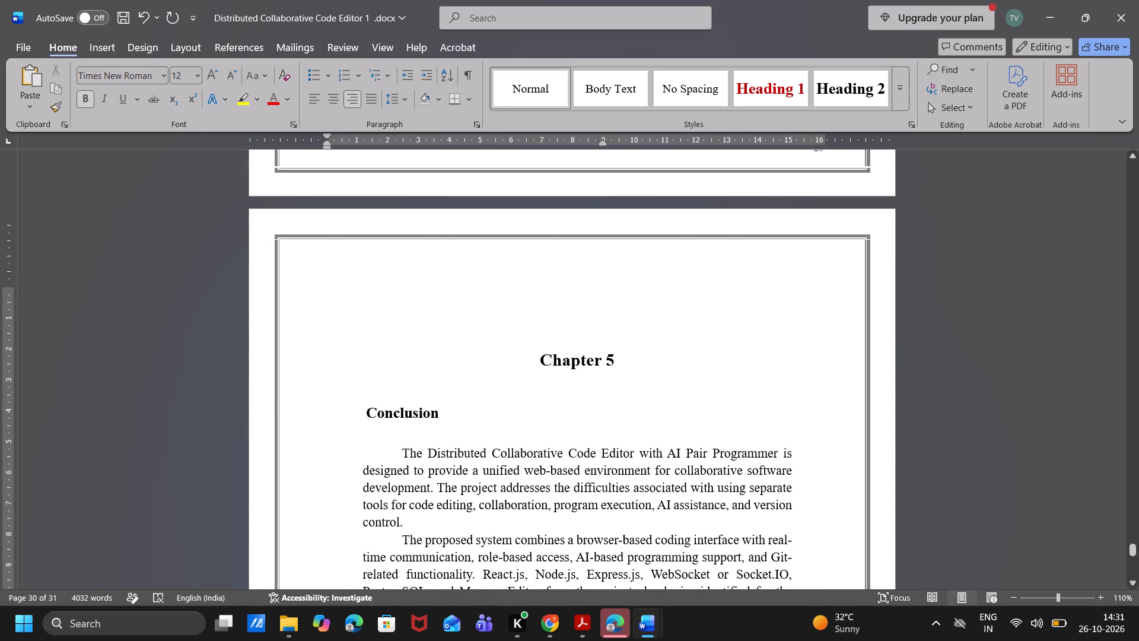
pyautogui.press('BackSpace')
pyautogui.press('BackSpace')
pyautogui.press('BackSpace')
pyautogui.press('BackSpace')
pyautogui.press('BackSpace')
pyautogui.click(525, 325)
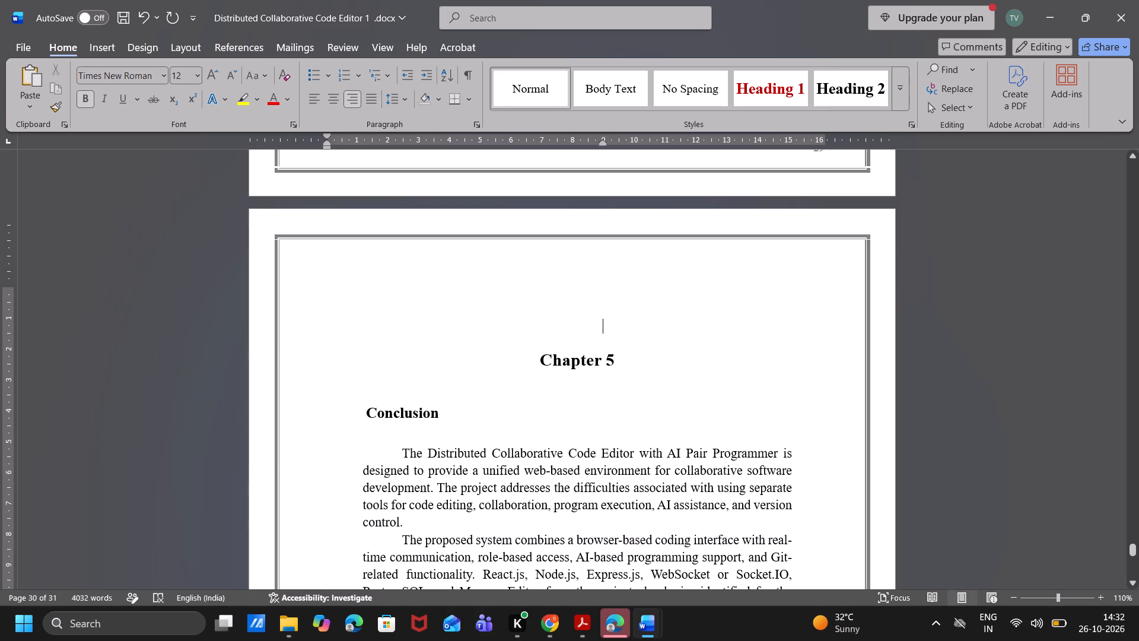